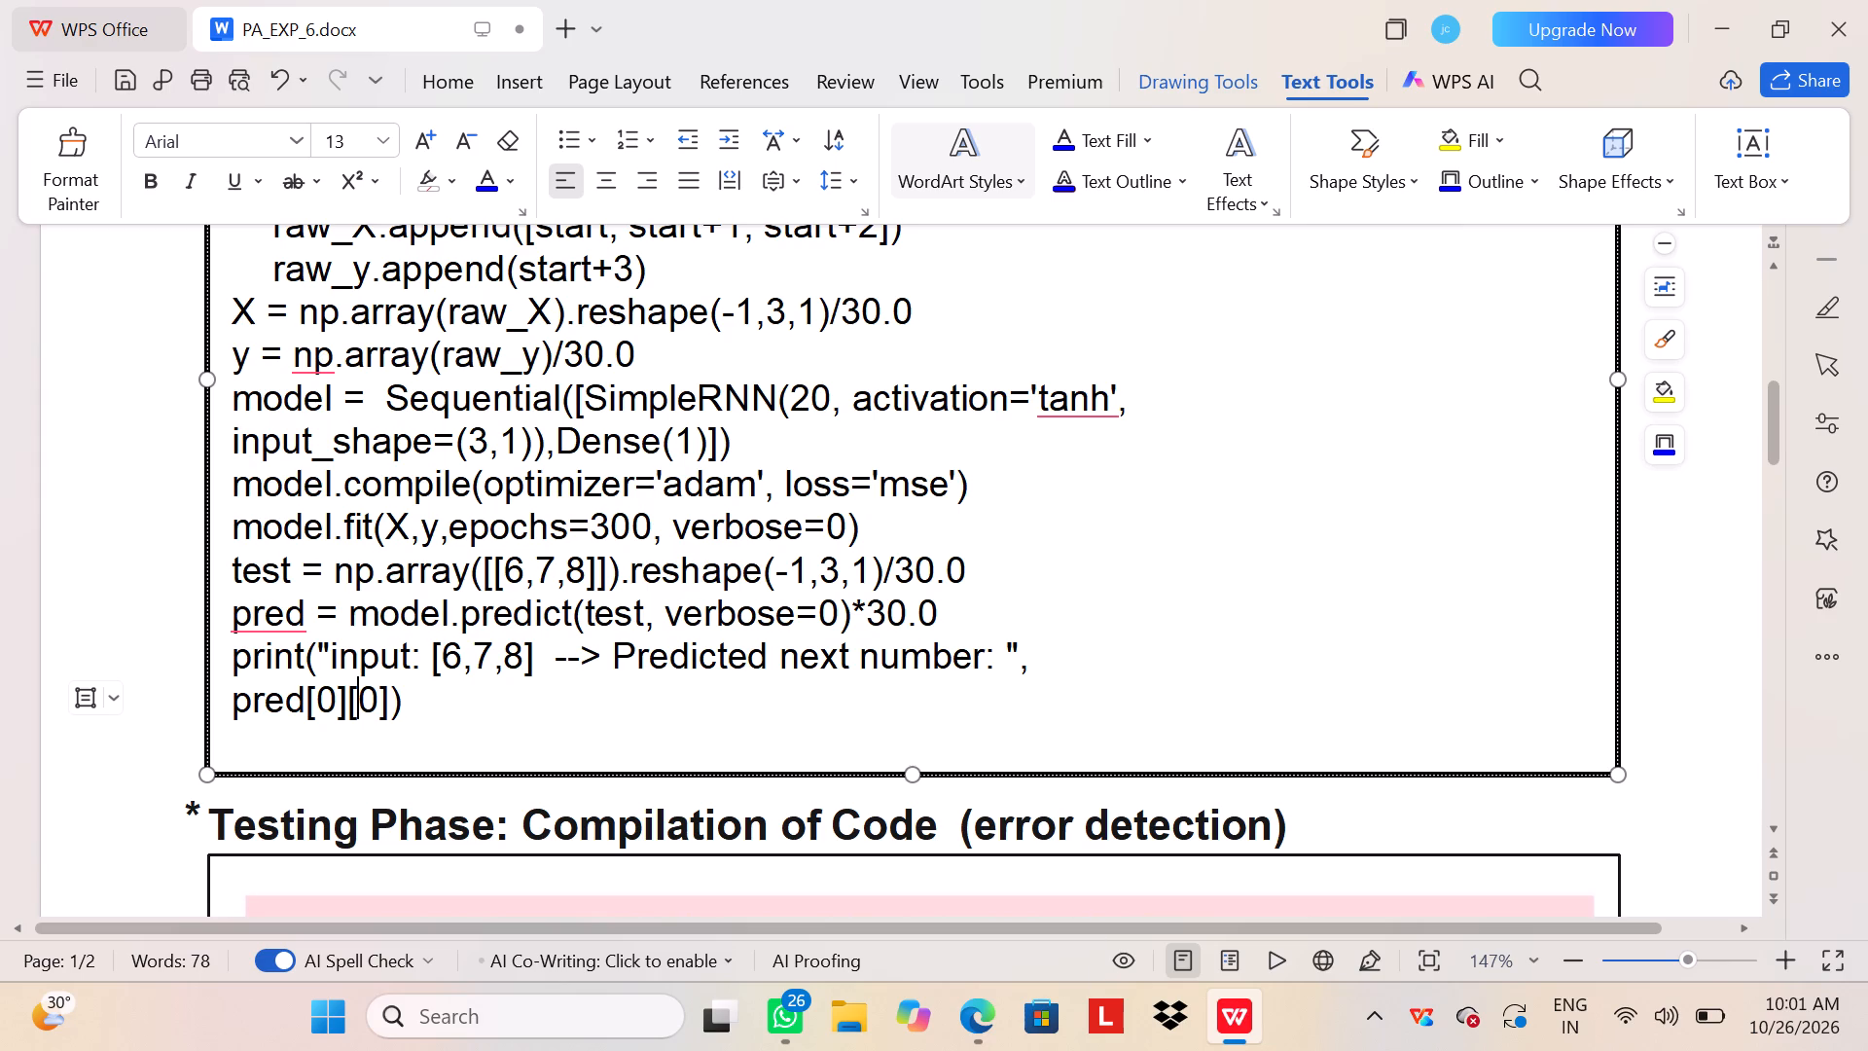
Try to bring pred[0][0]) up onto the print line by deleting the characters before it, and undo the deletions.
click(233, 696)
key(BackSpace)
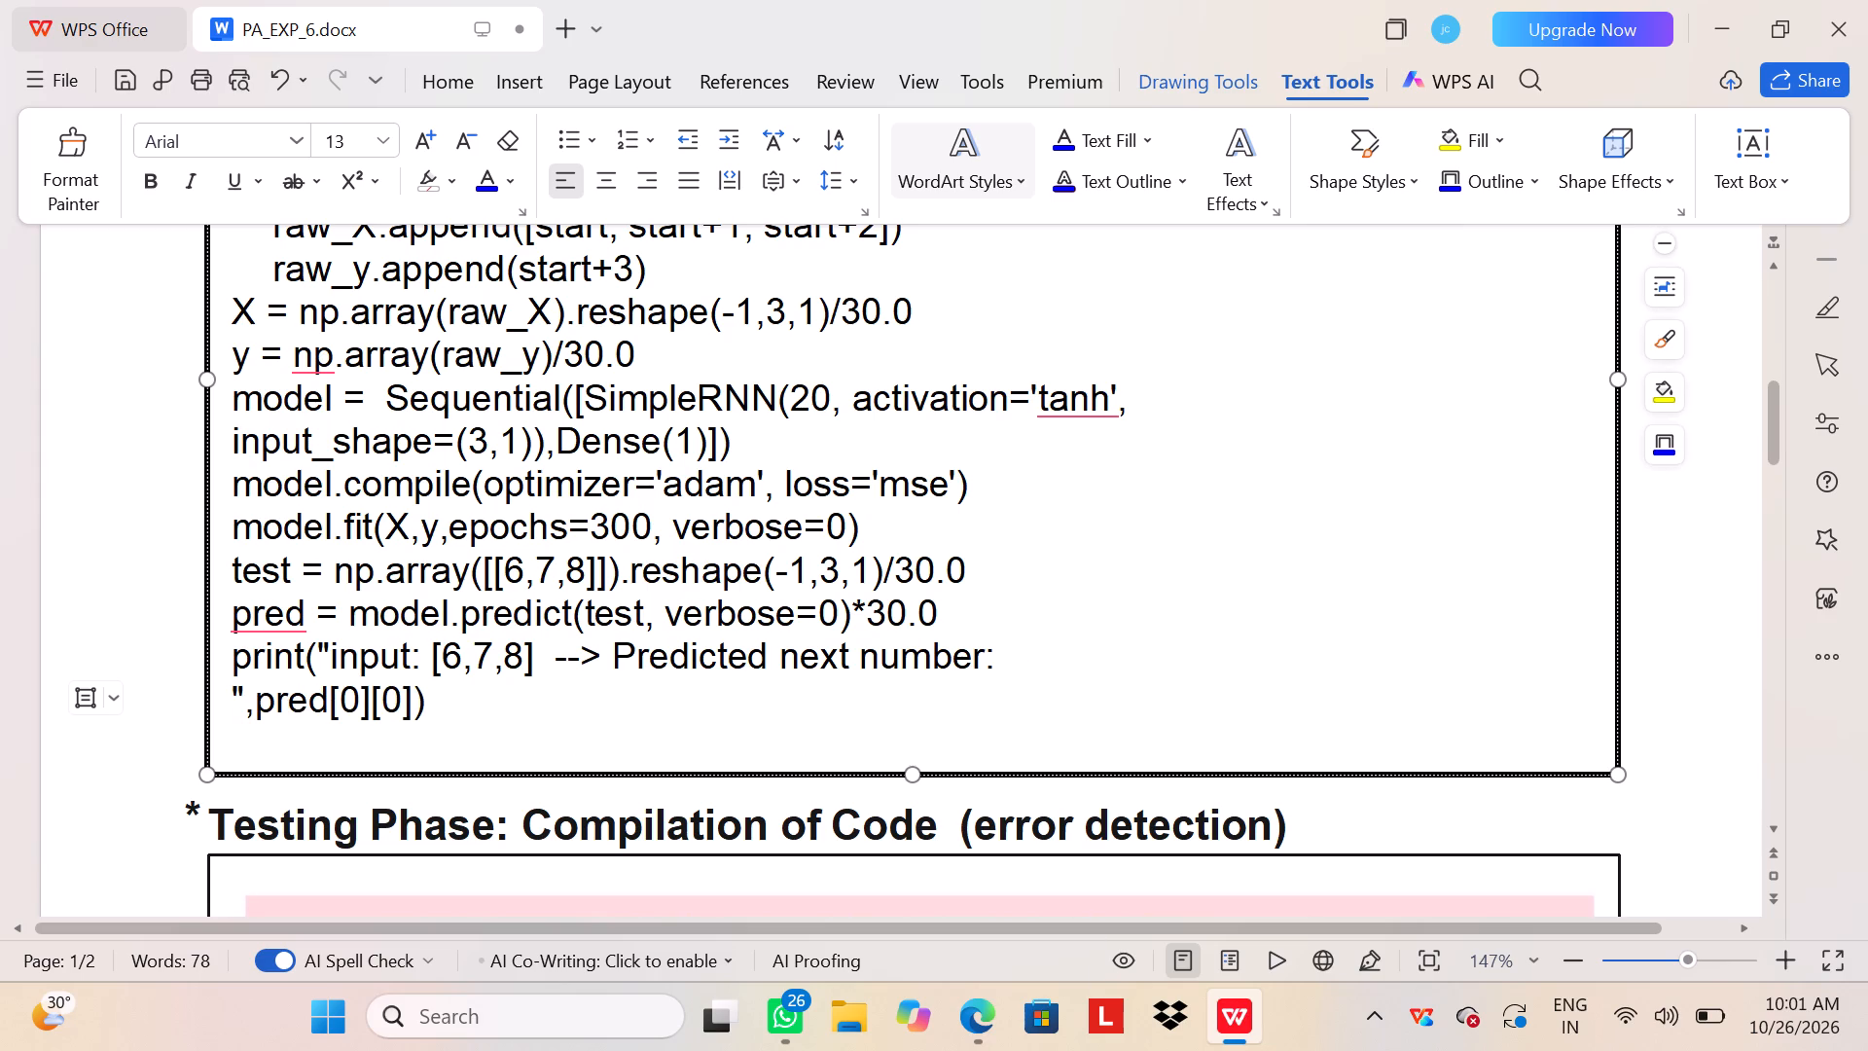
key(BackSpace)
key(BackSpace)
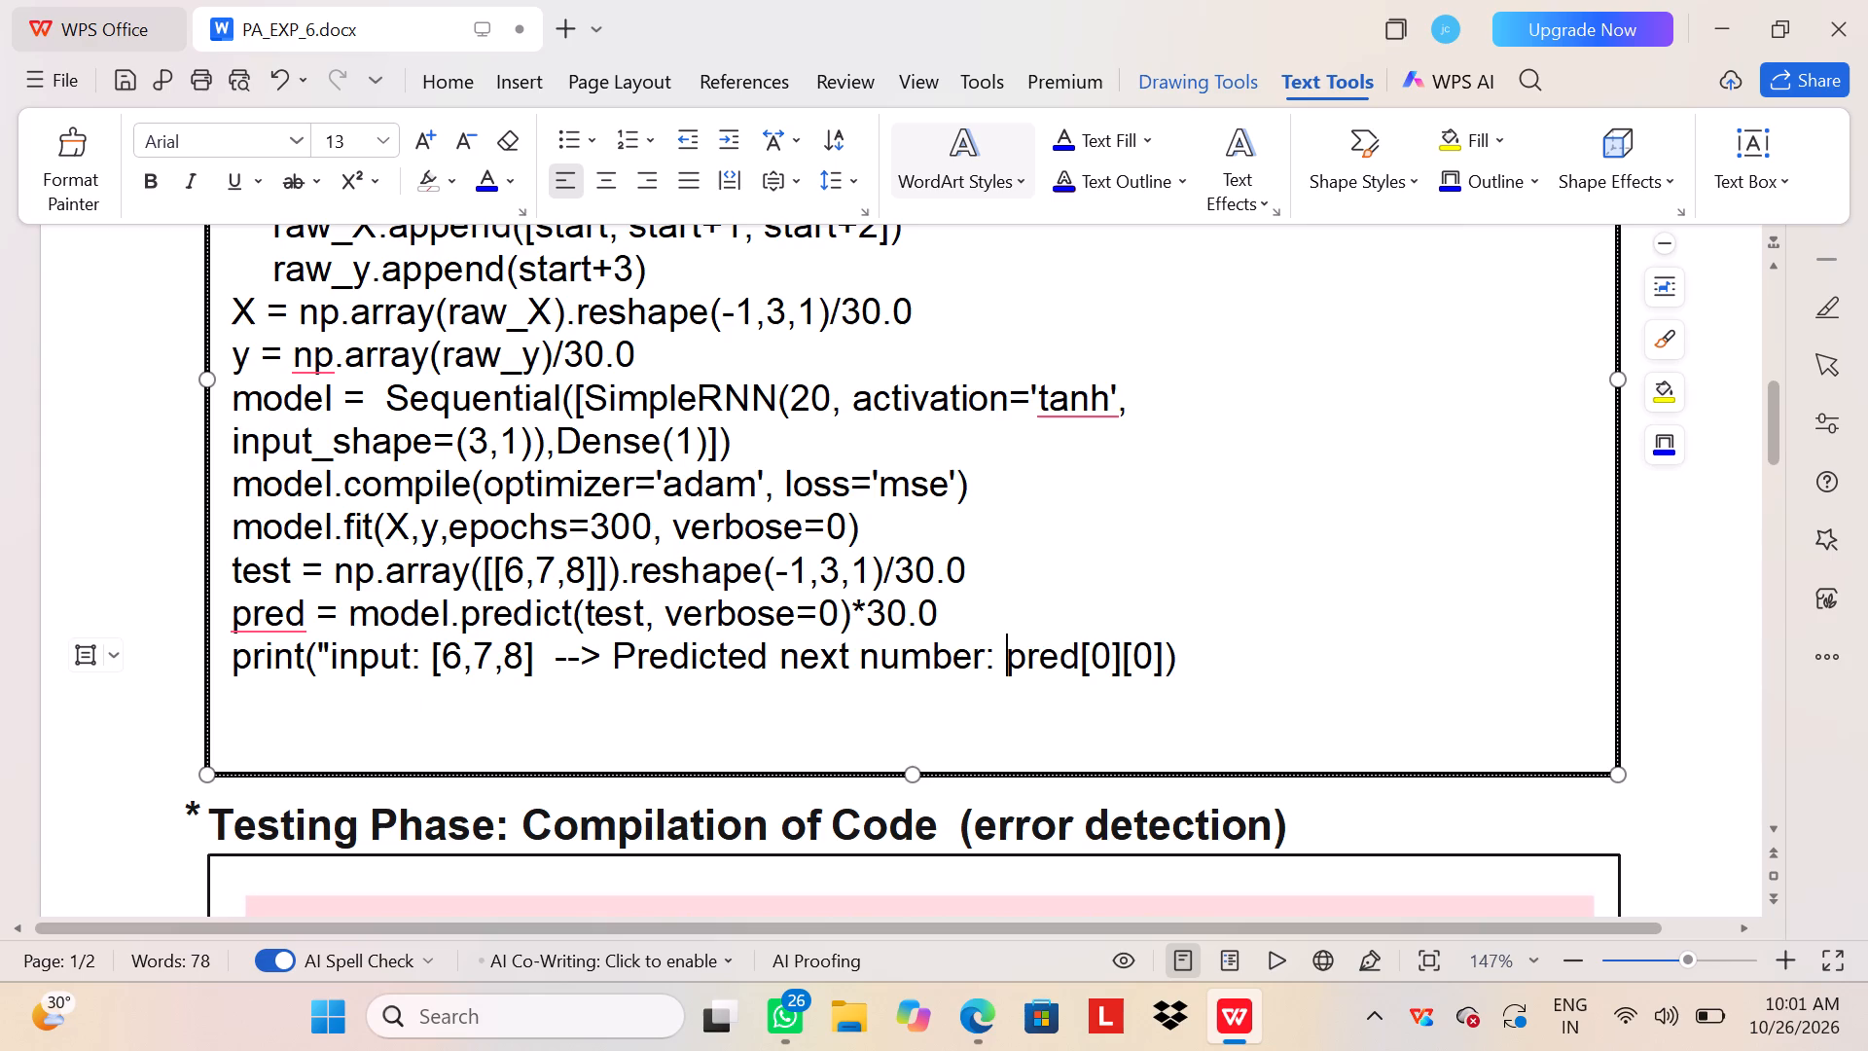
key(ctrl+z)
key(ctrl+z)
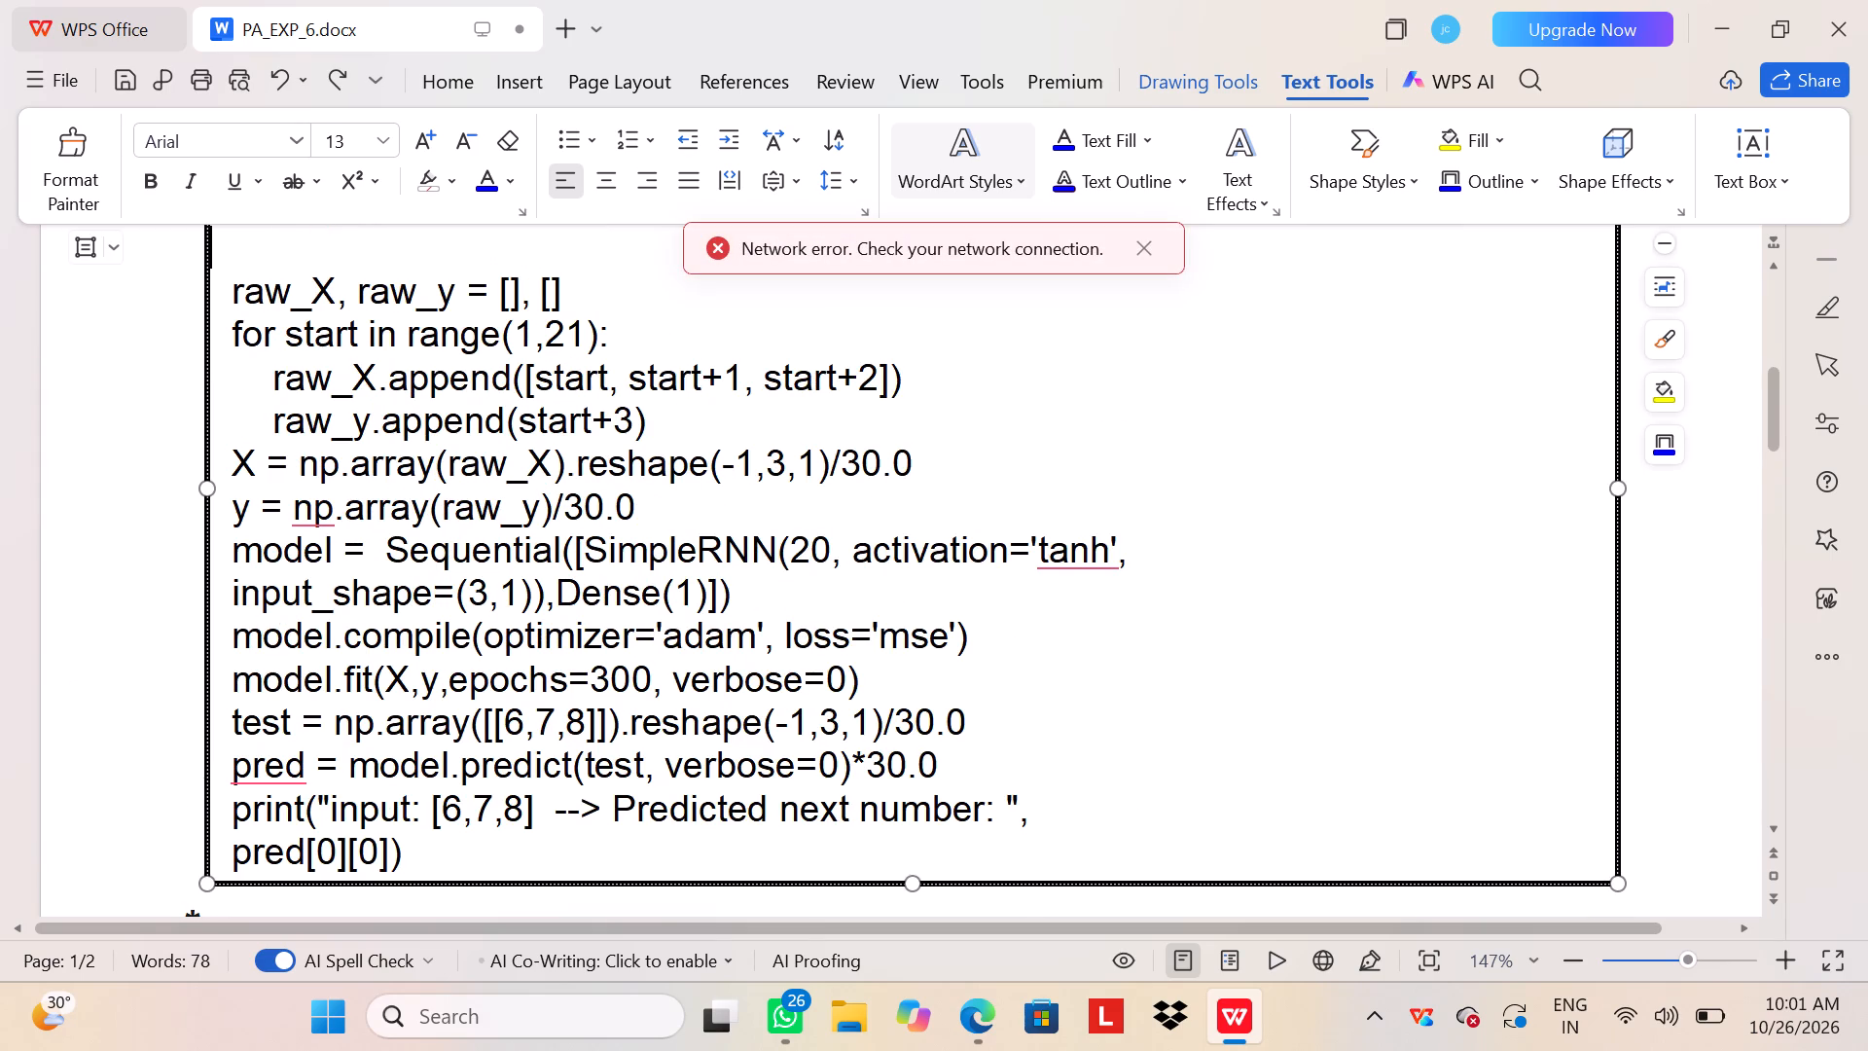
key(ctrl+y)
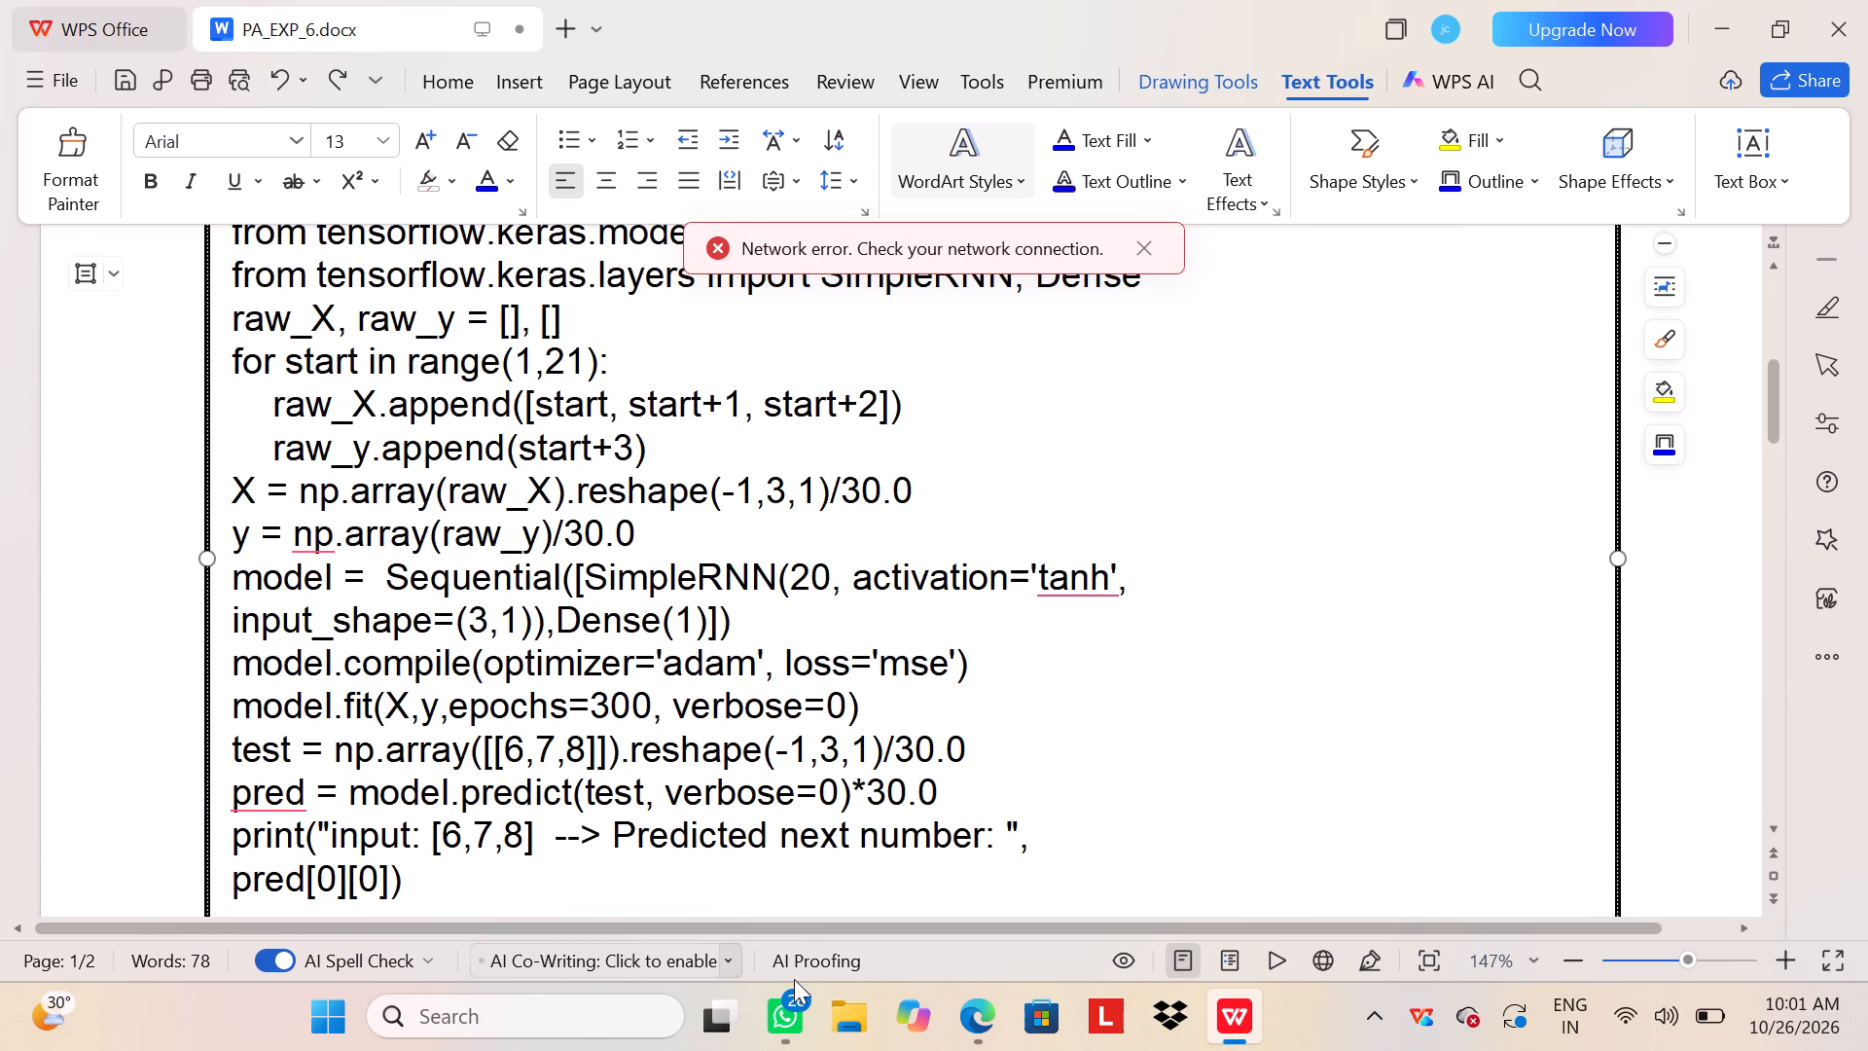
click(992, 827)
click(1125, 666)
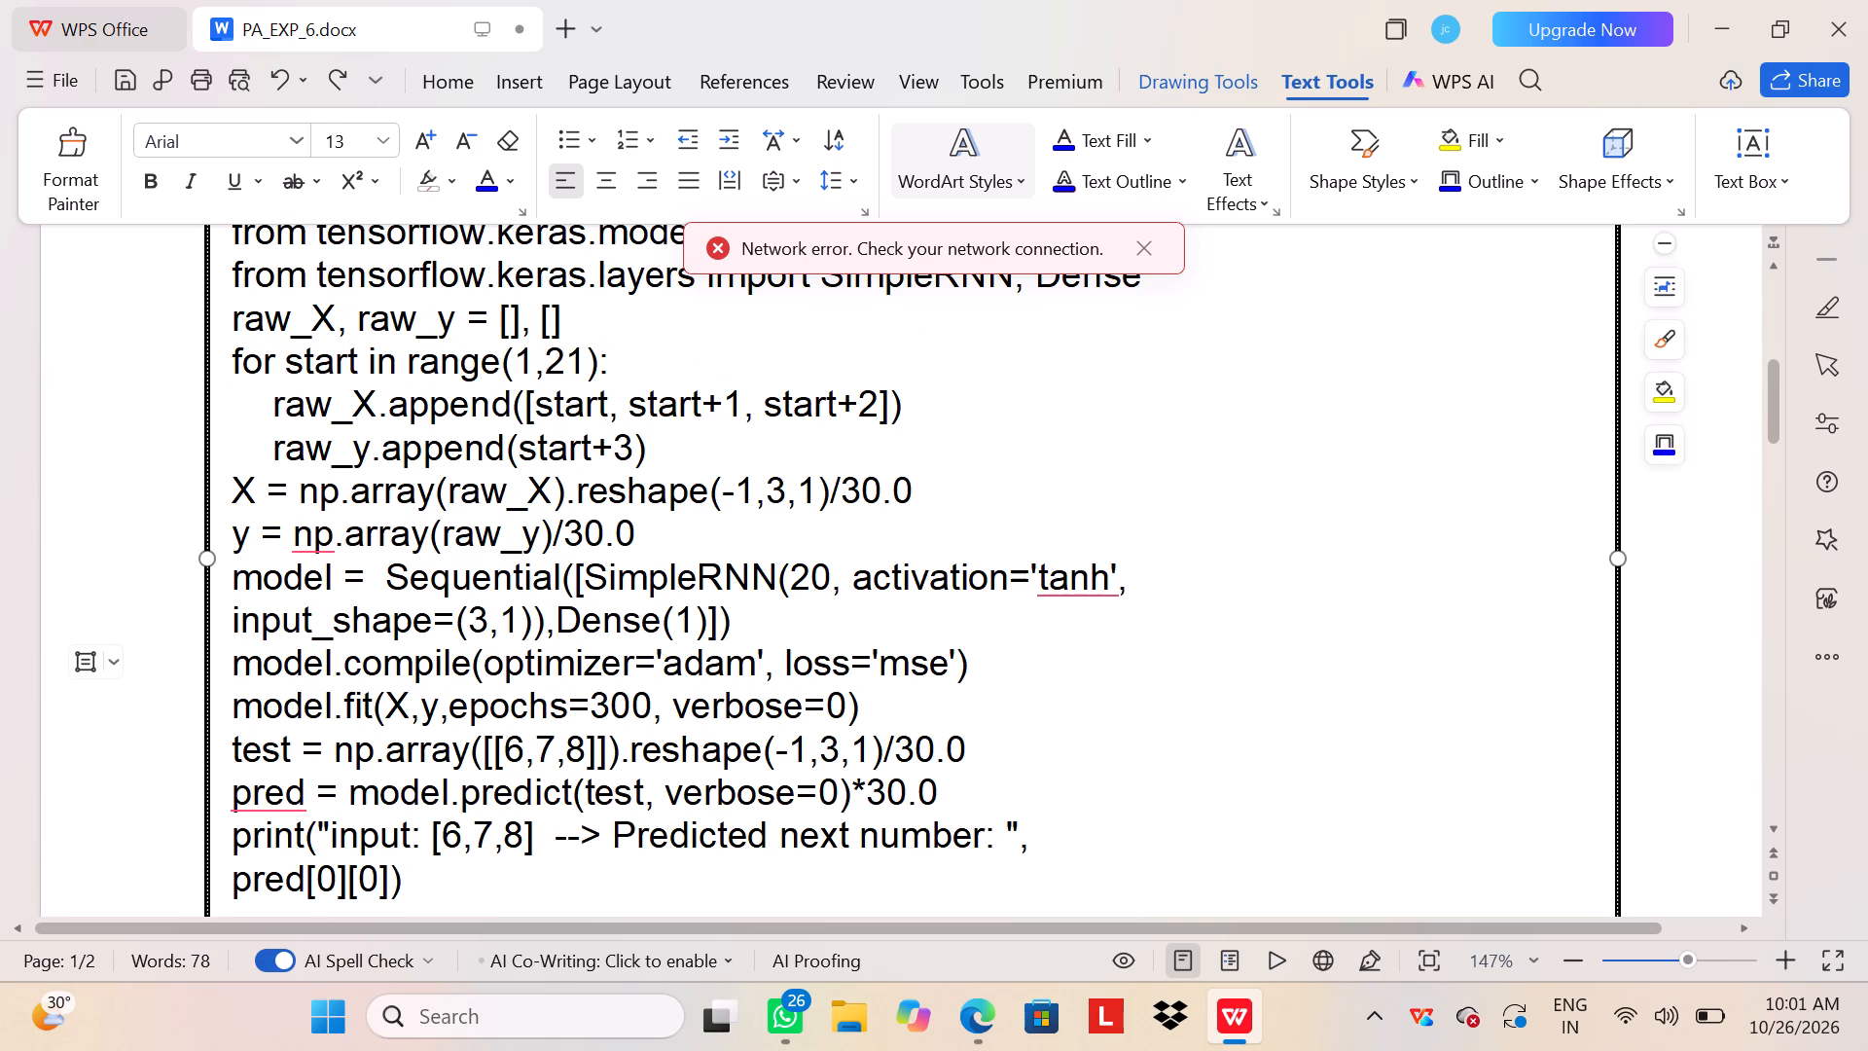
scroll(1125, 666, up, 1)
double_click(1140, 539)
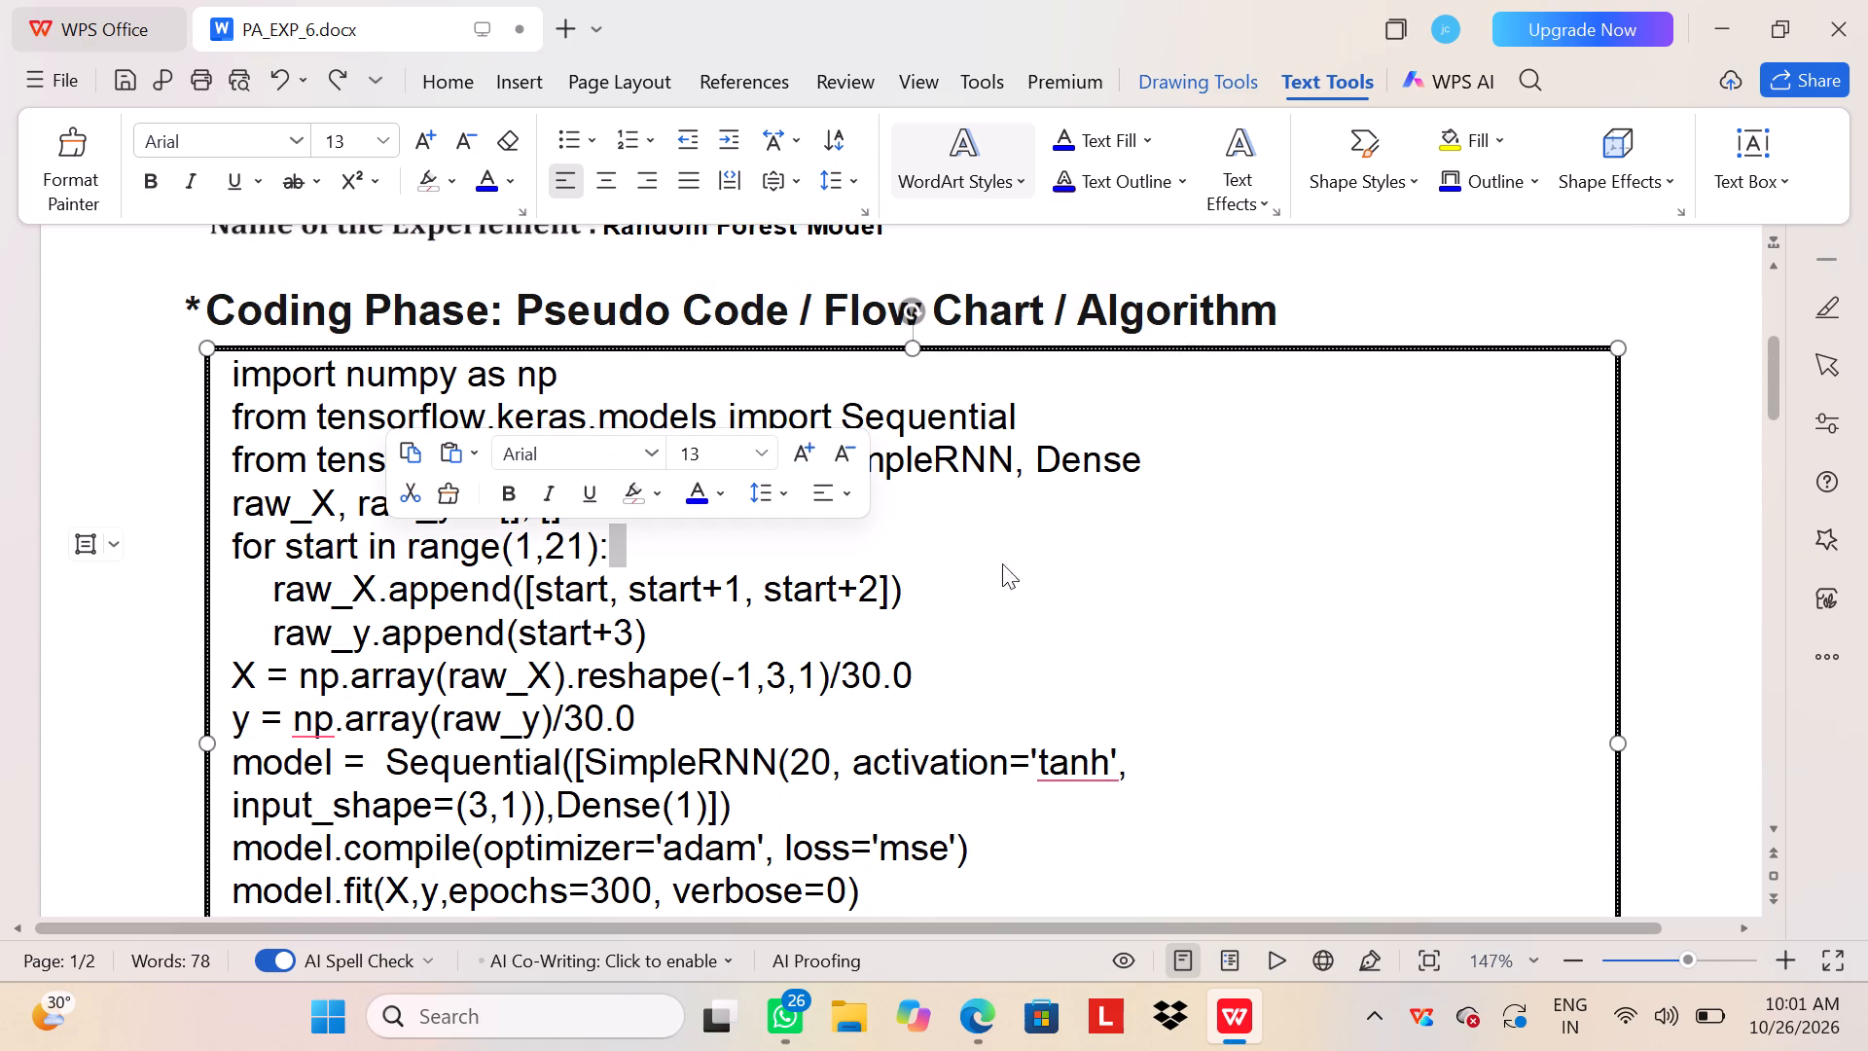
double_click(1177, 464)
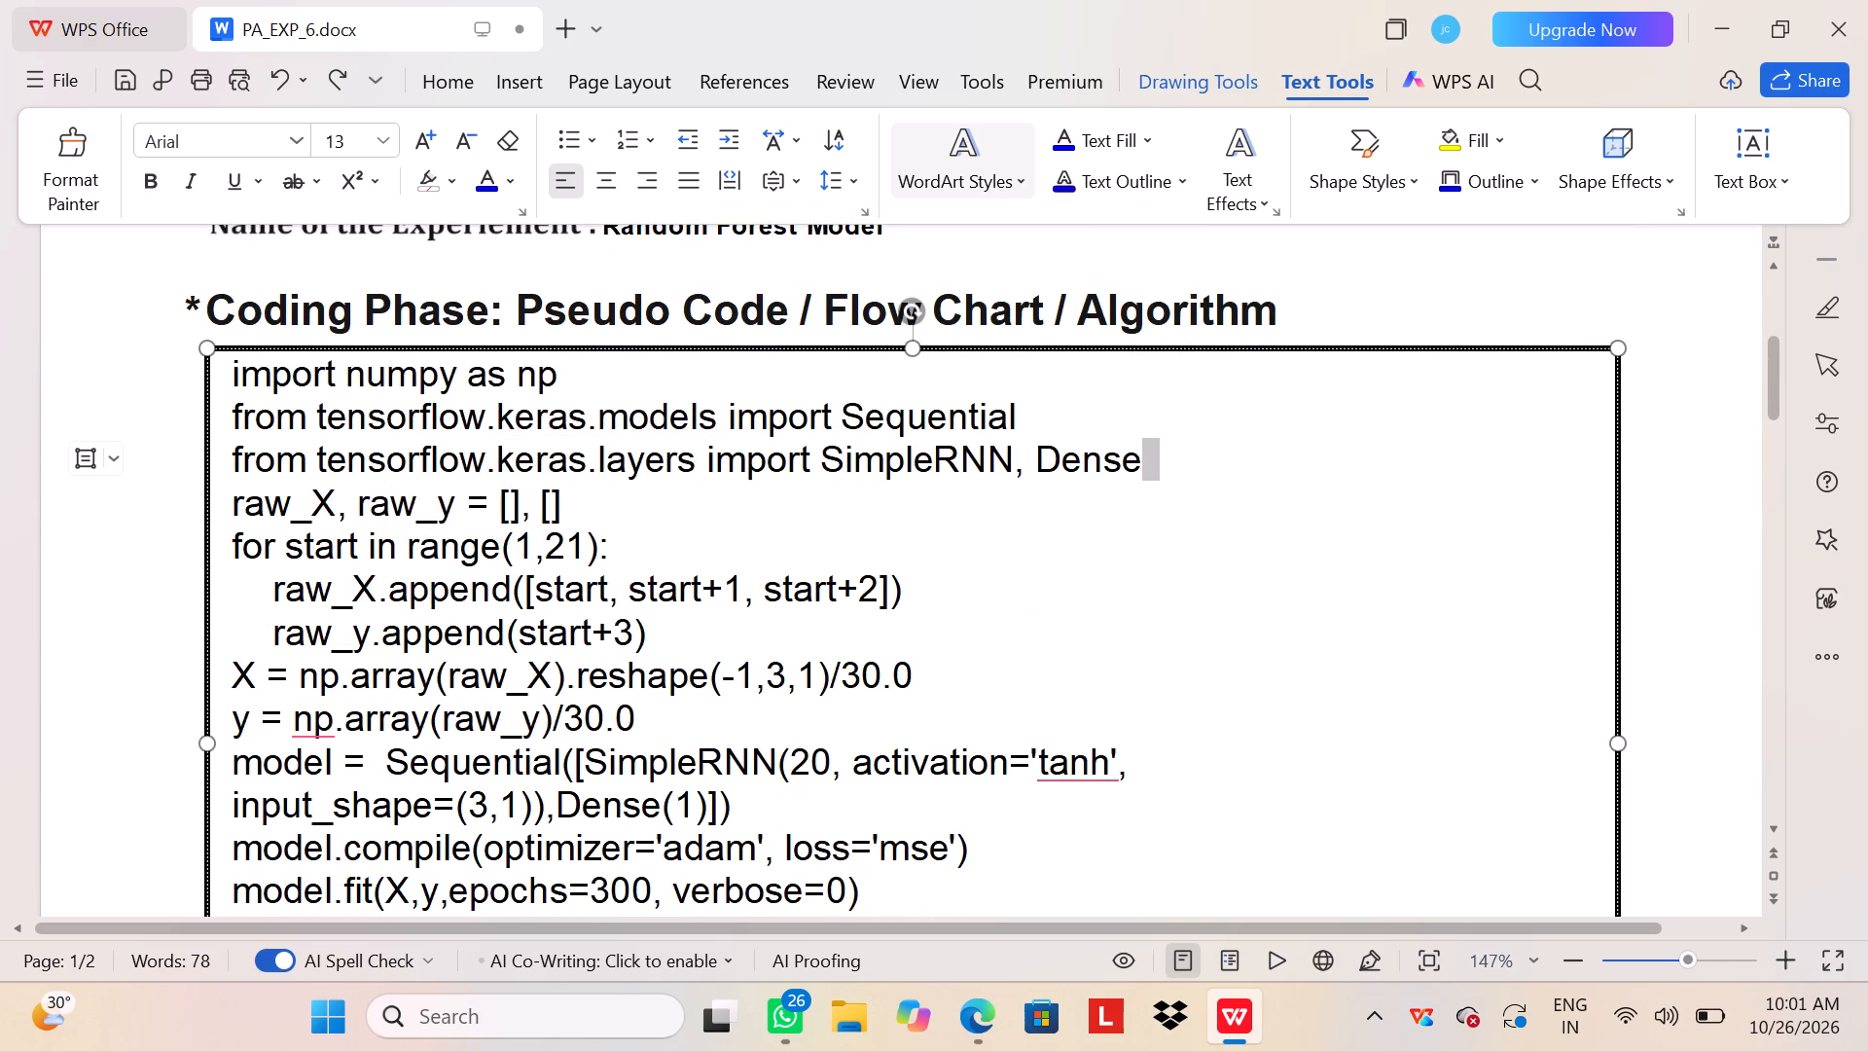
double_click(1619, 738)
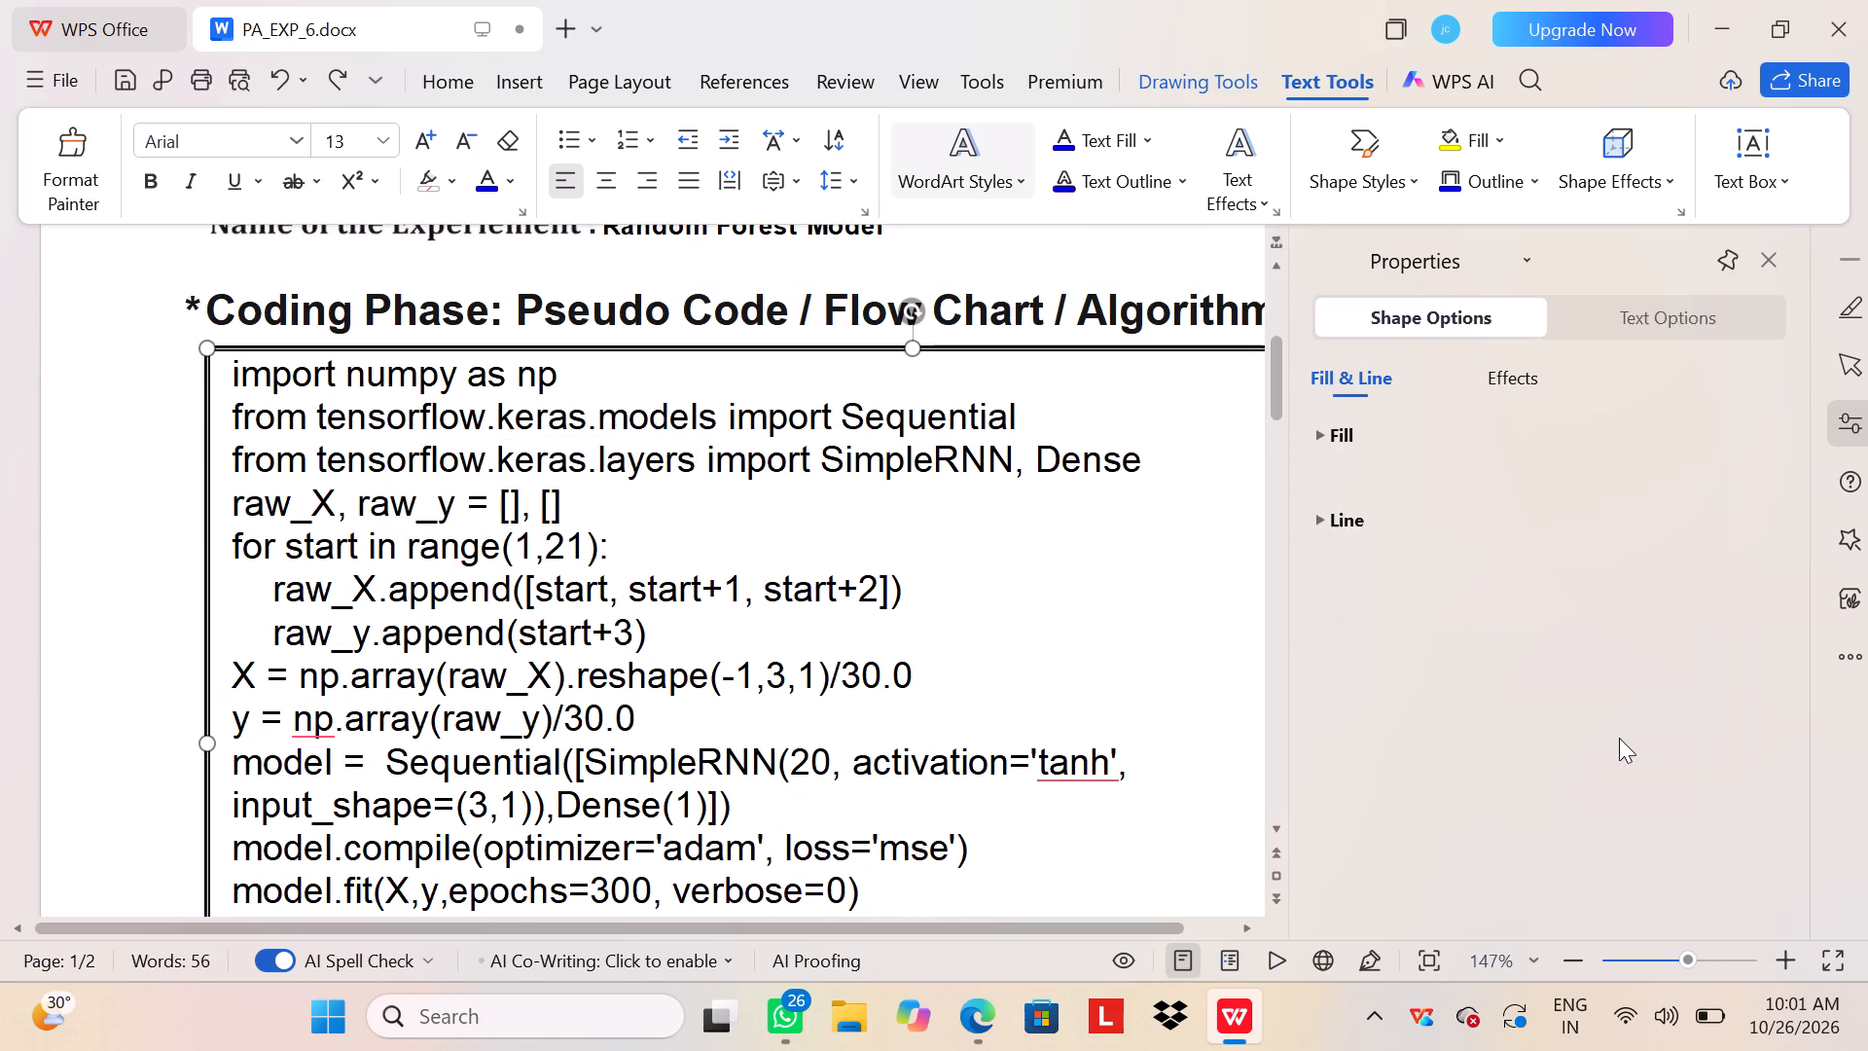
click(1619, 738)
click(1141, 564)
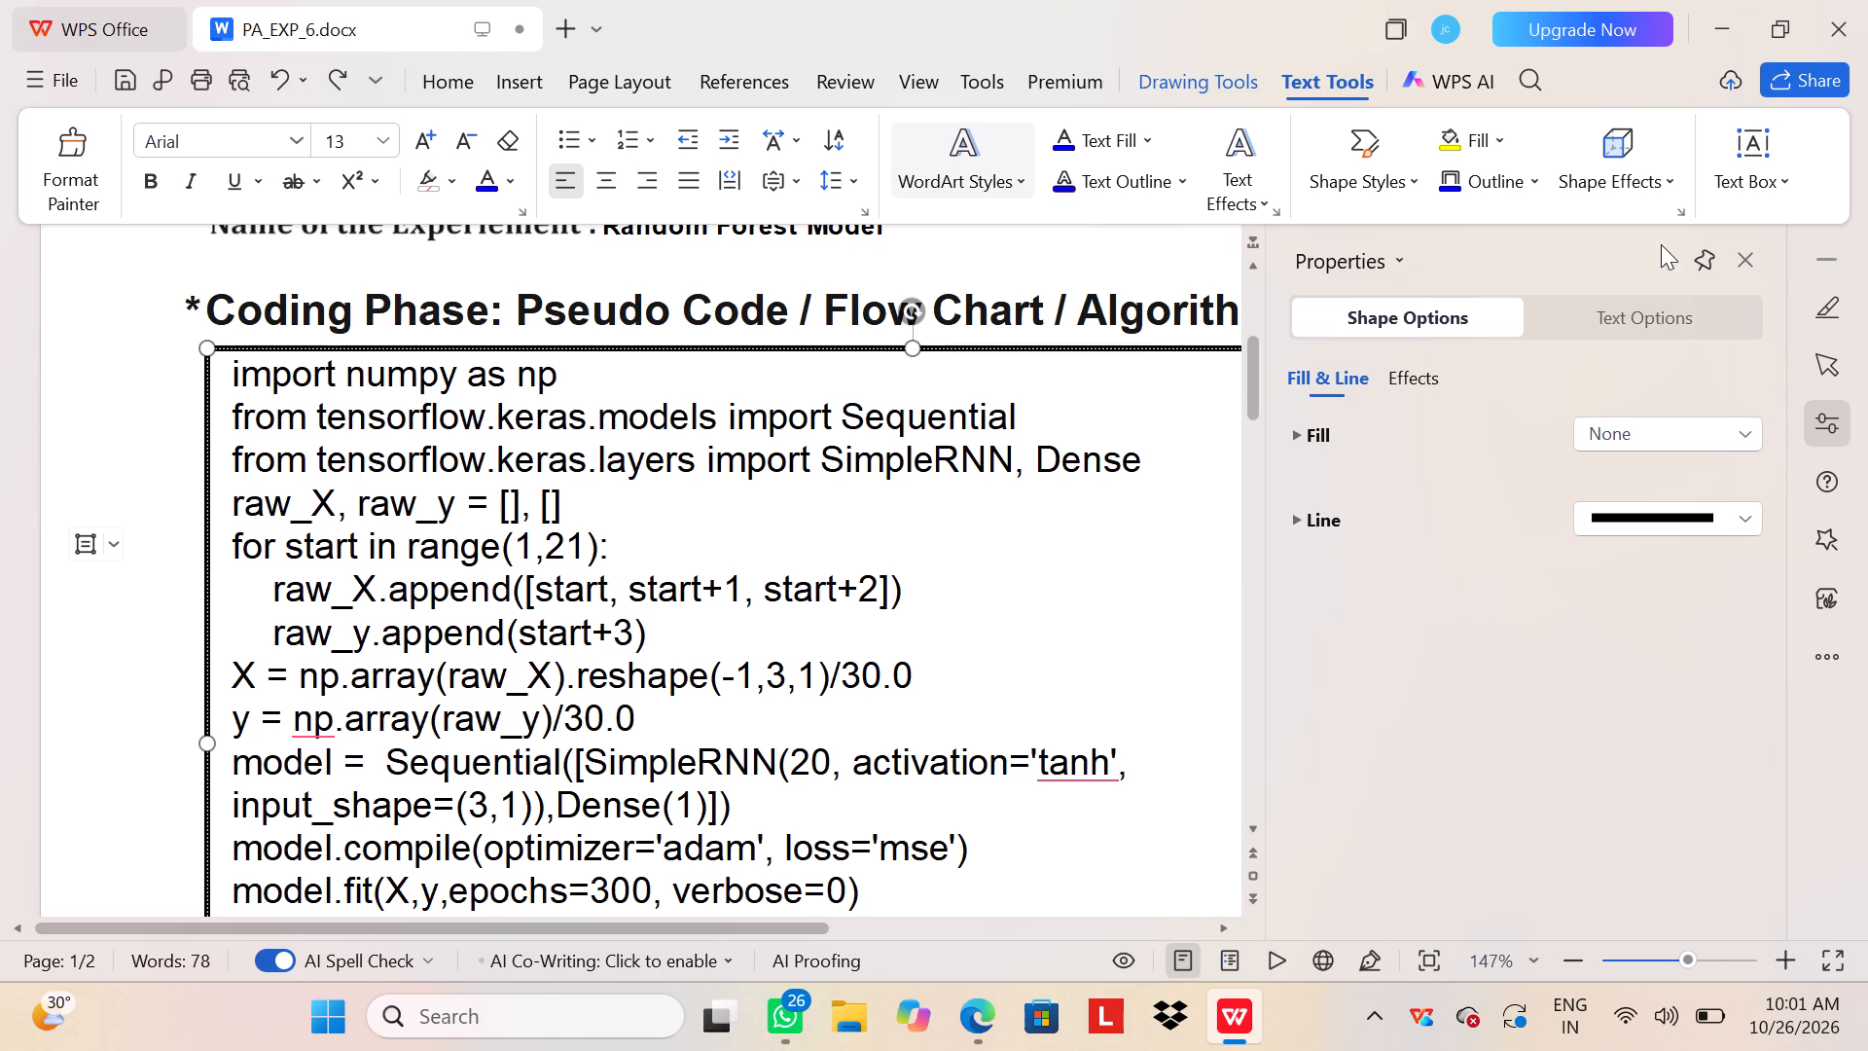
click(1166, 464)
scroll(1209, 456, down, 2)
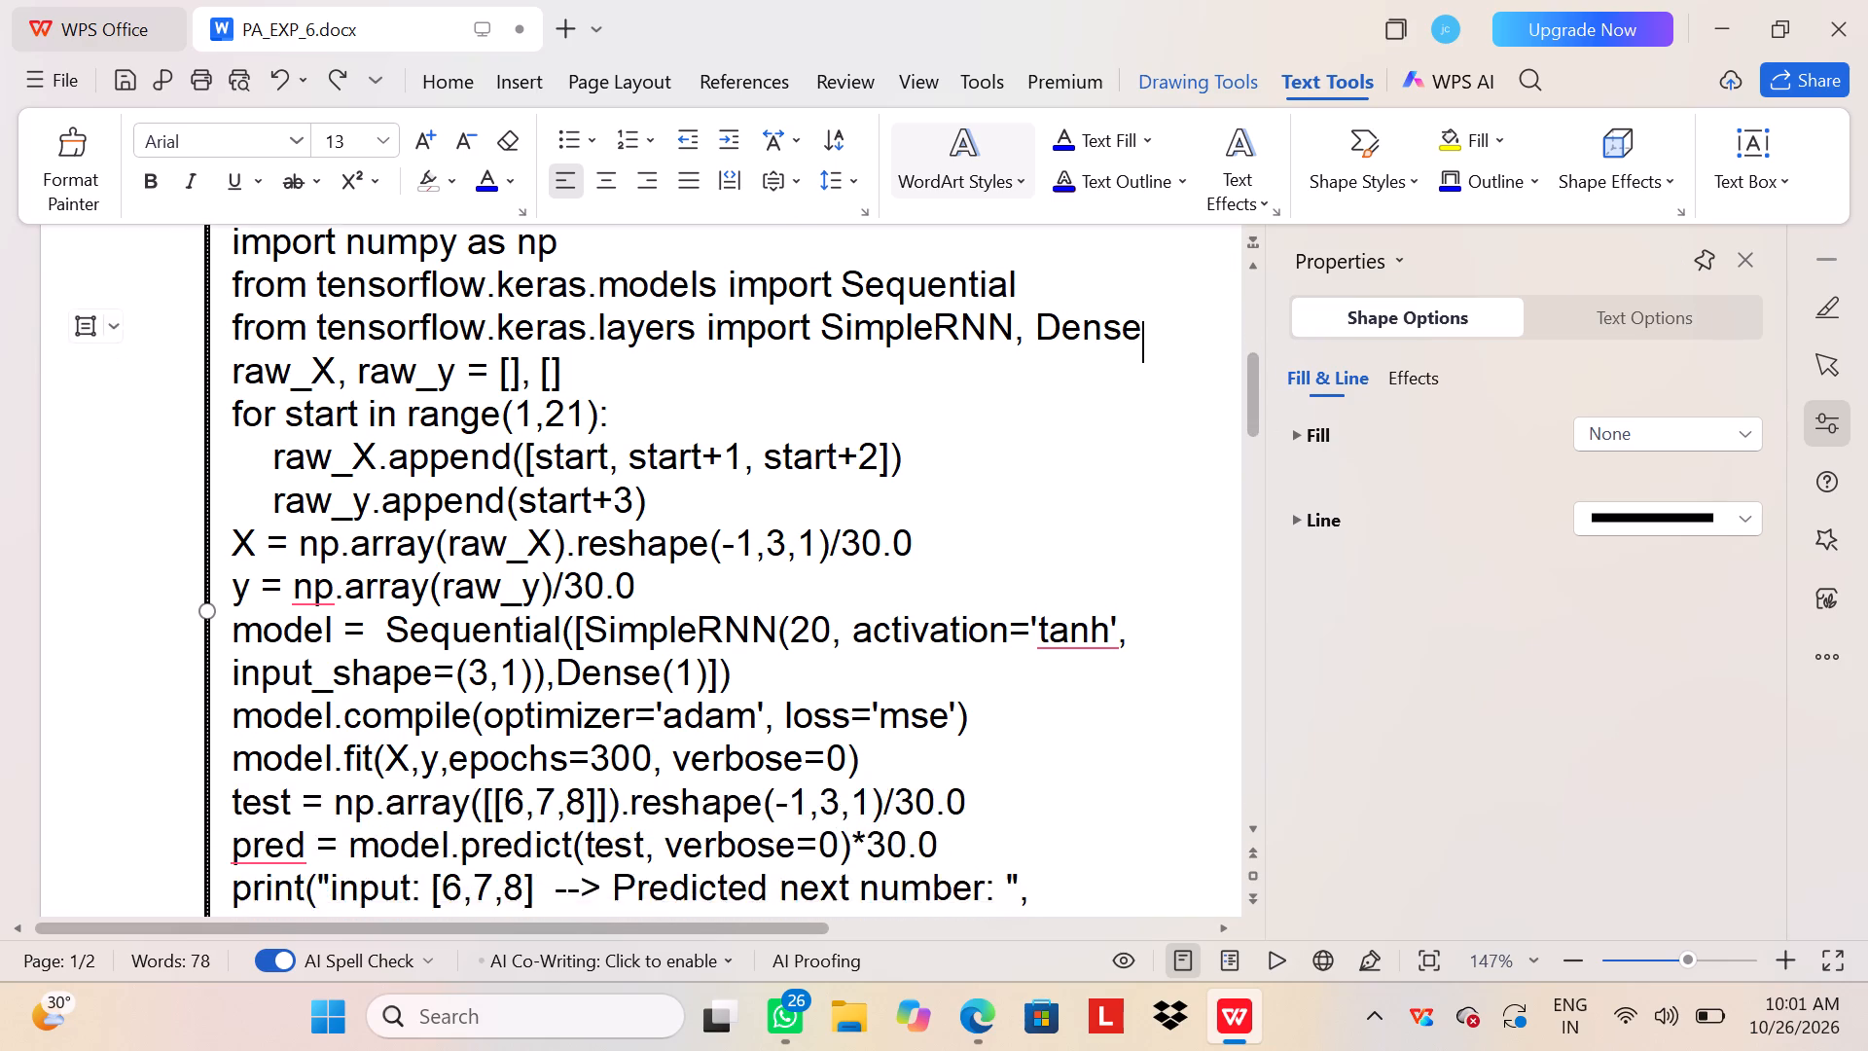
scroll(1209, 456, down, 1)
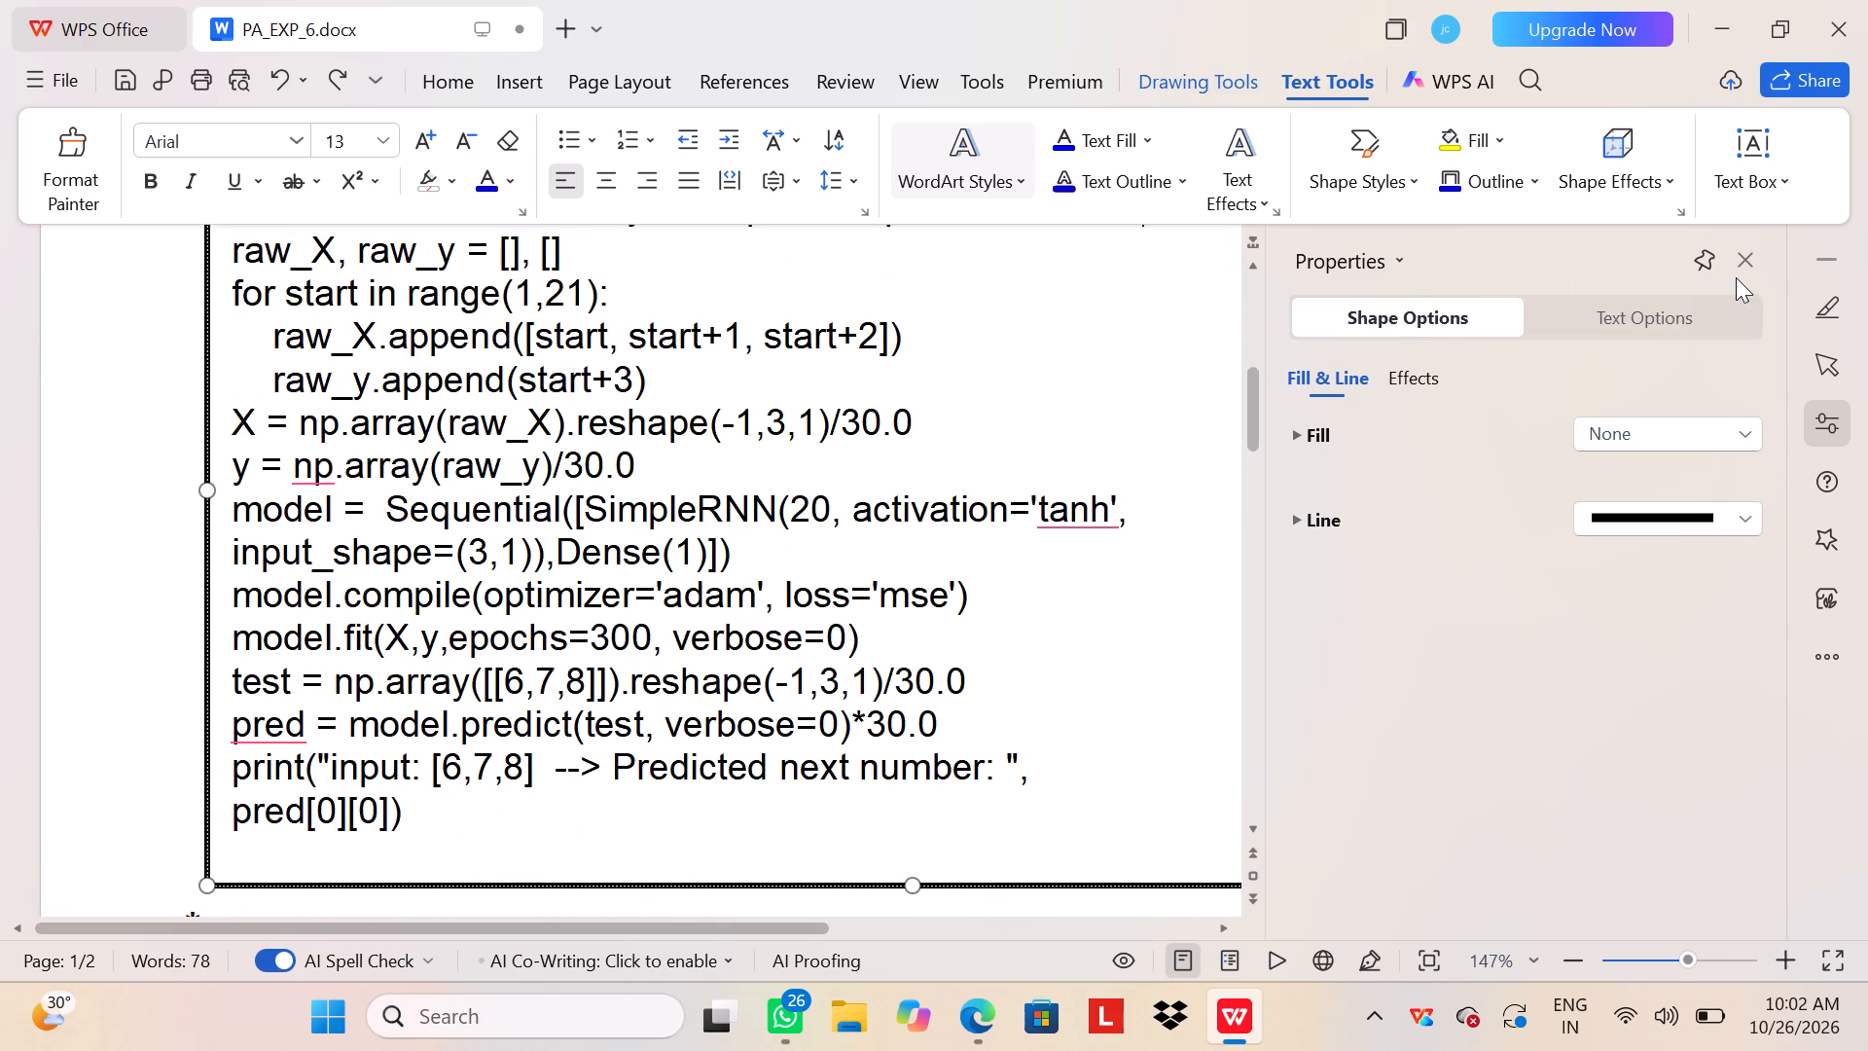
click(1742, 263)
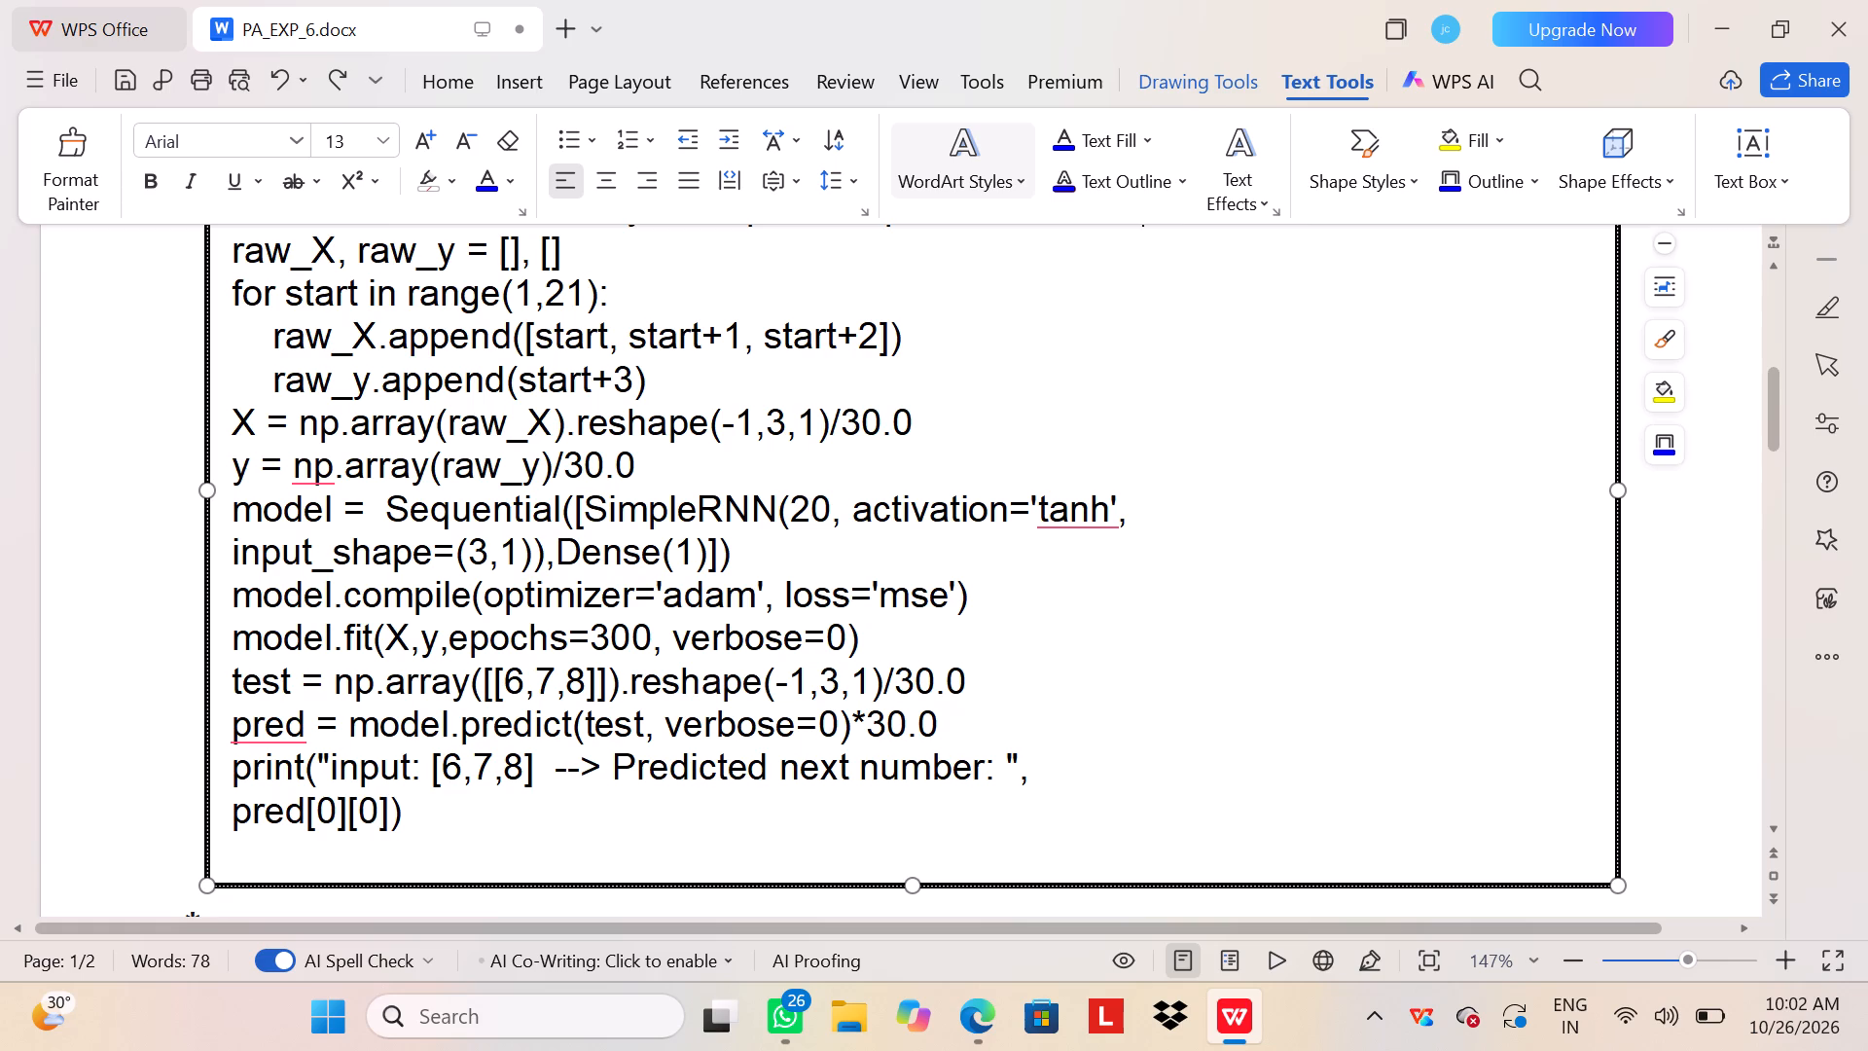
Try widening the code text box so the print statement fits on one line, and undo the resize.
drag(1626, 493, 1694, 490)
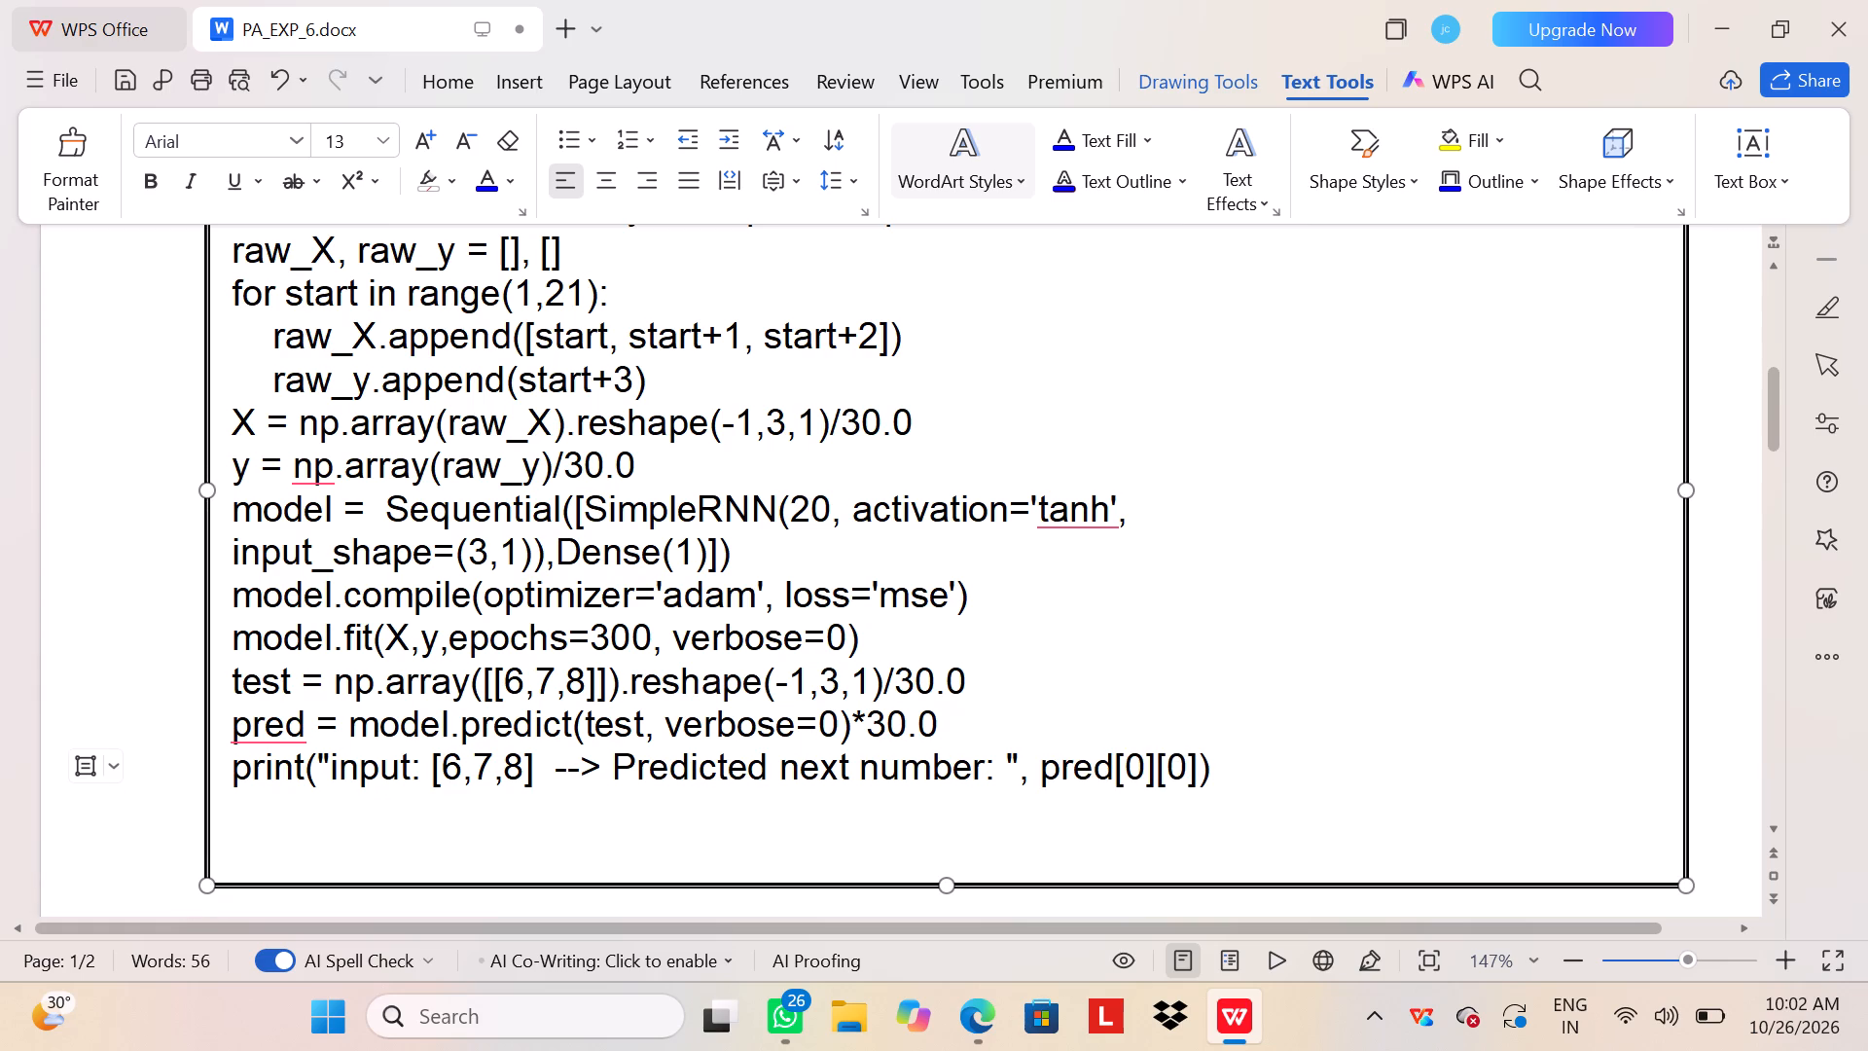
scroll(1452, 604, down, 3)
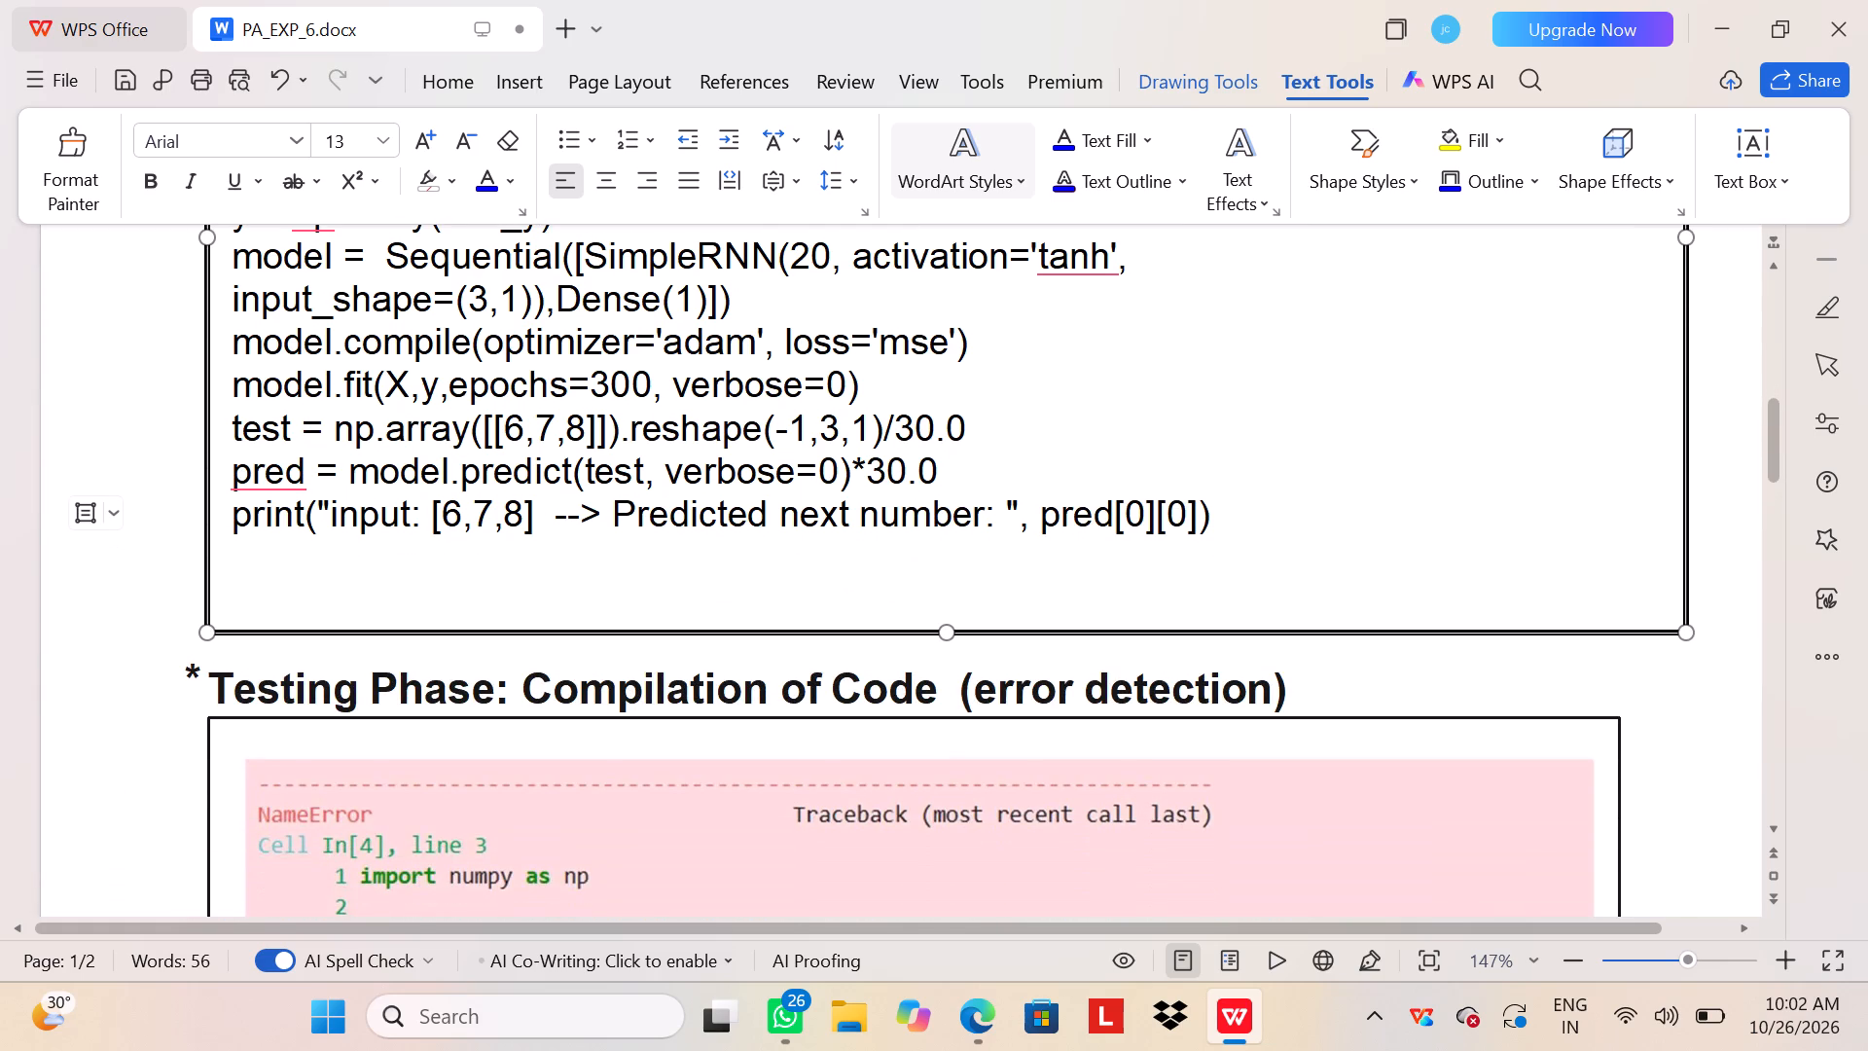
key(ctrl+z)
Reduce the right indent of the "import numpy as np" paragraph so it extends further across the code box.
scroll(1452, 604, up, 1)
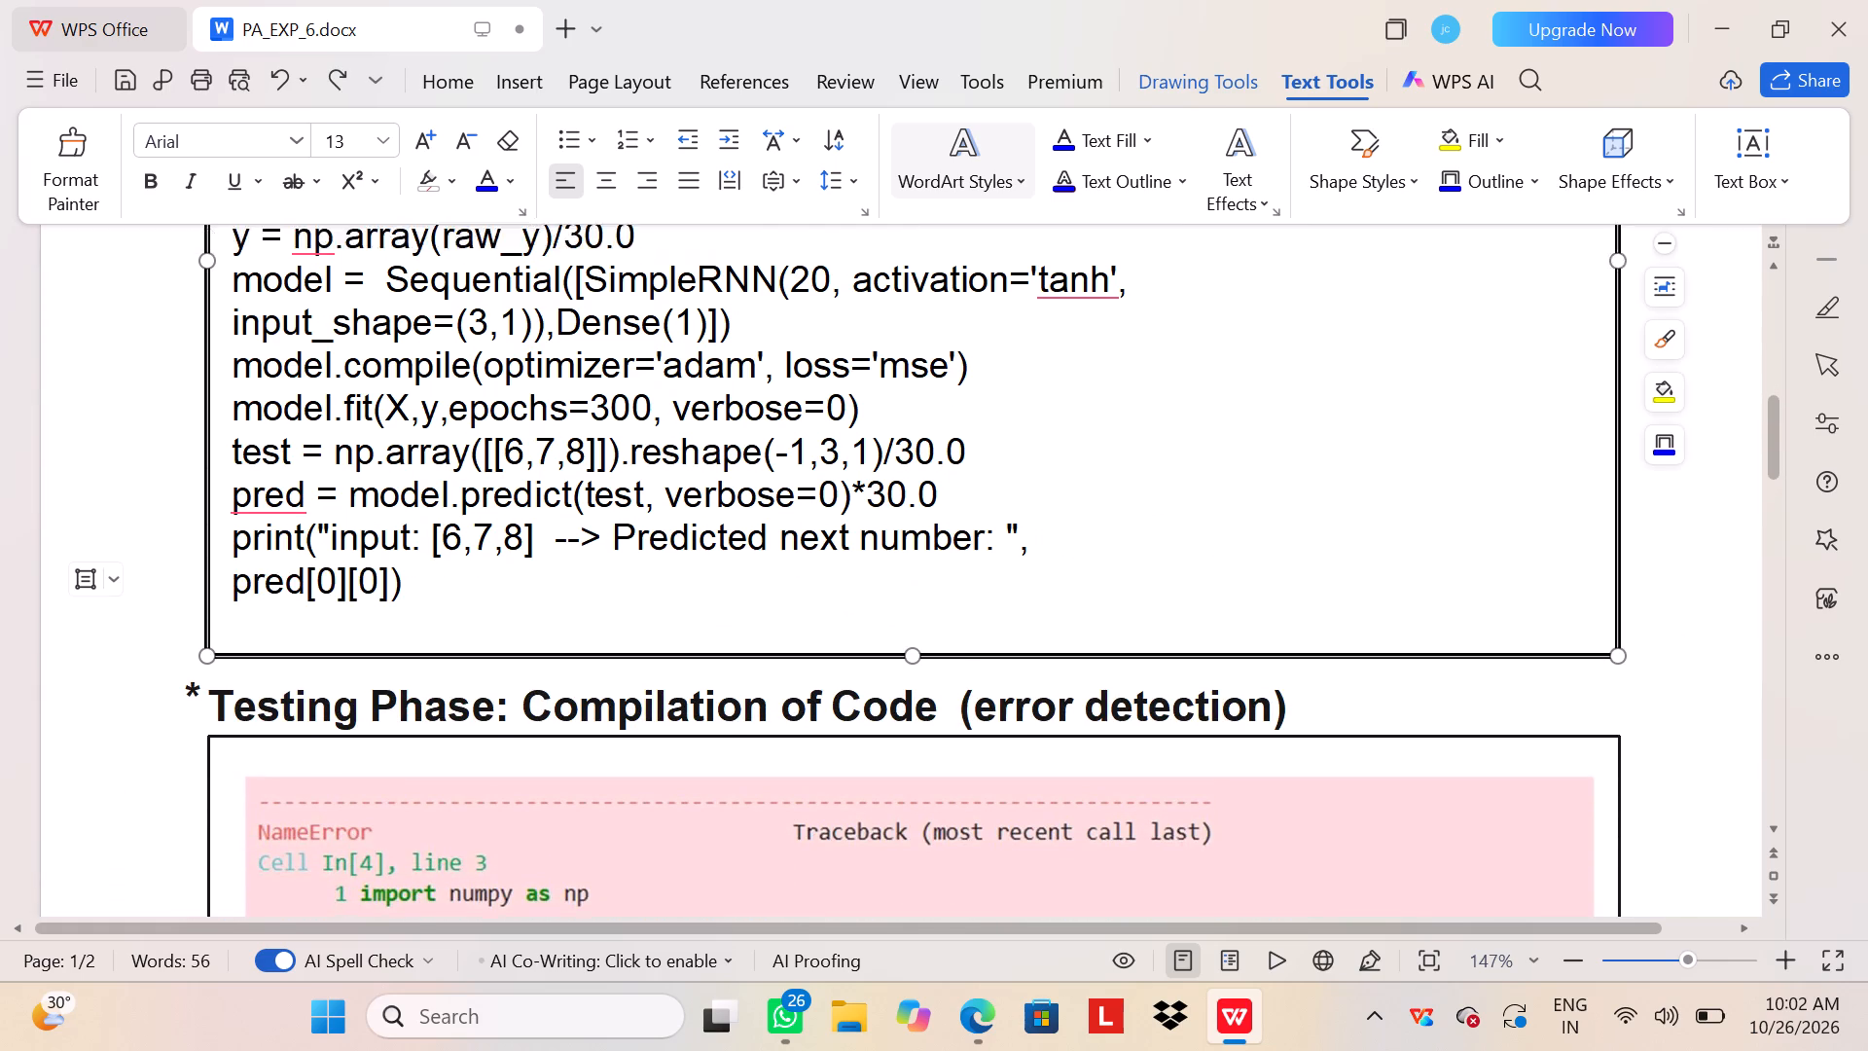
scroll(1452, 604, up, 4)
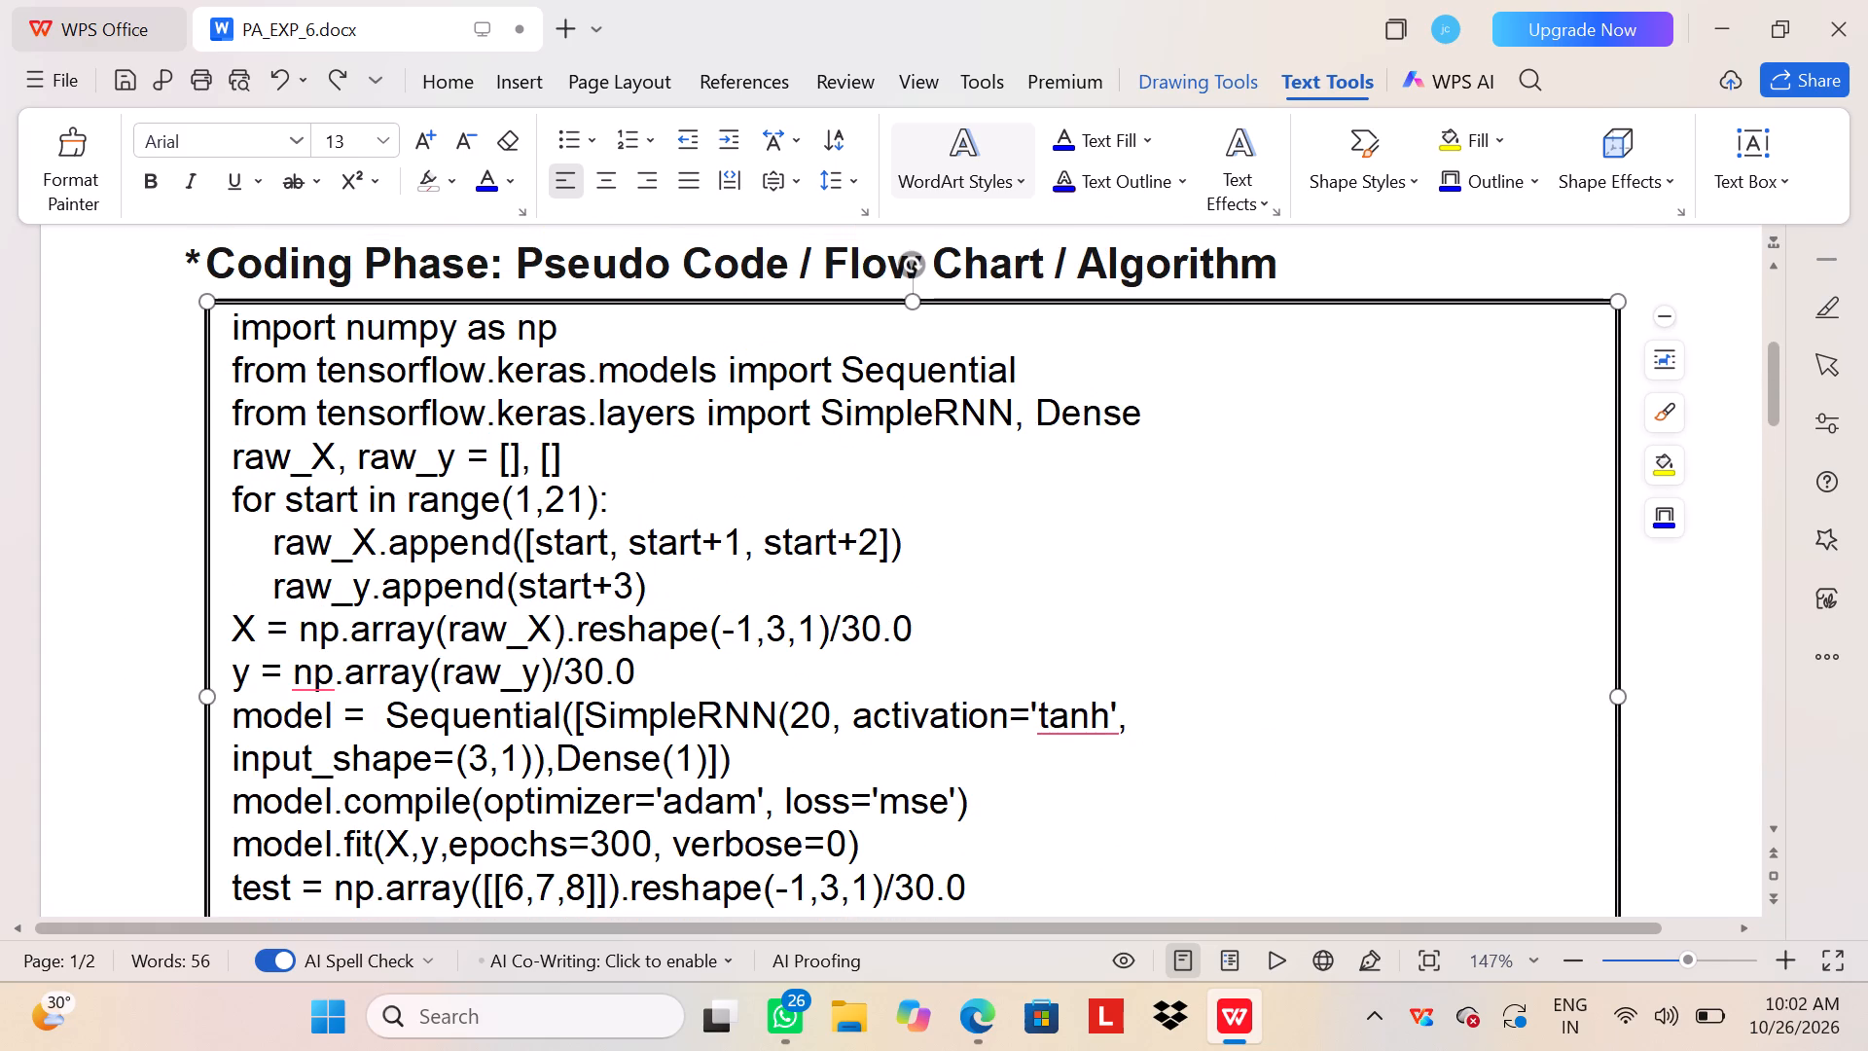
click(239, 330)
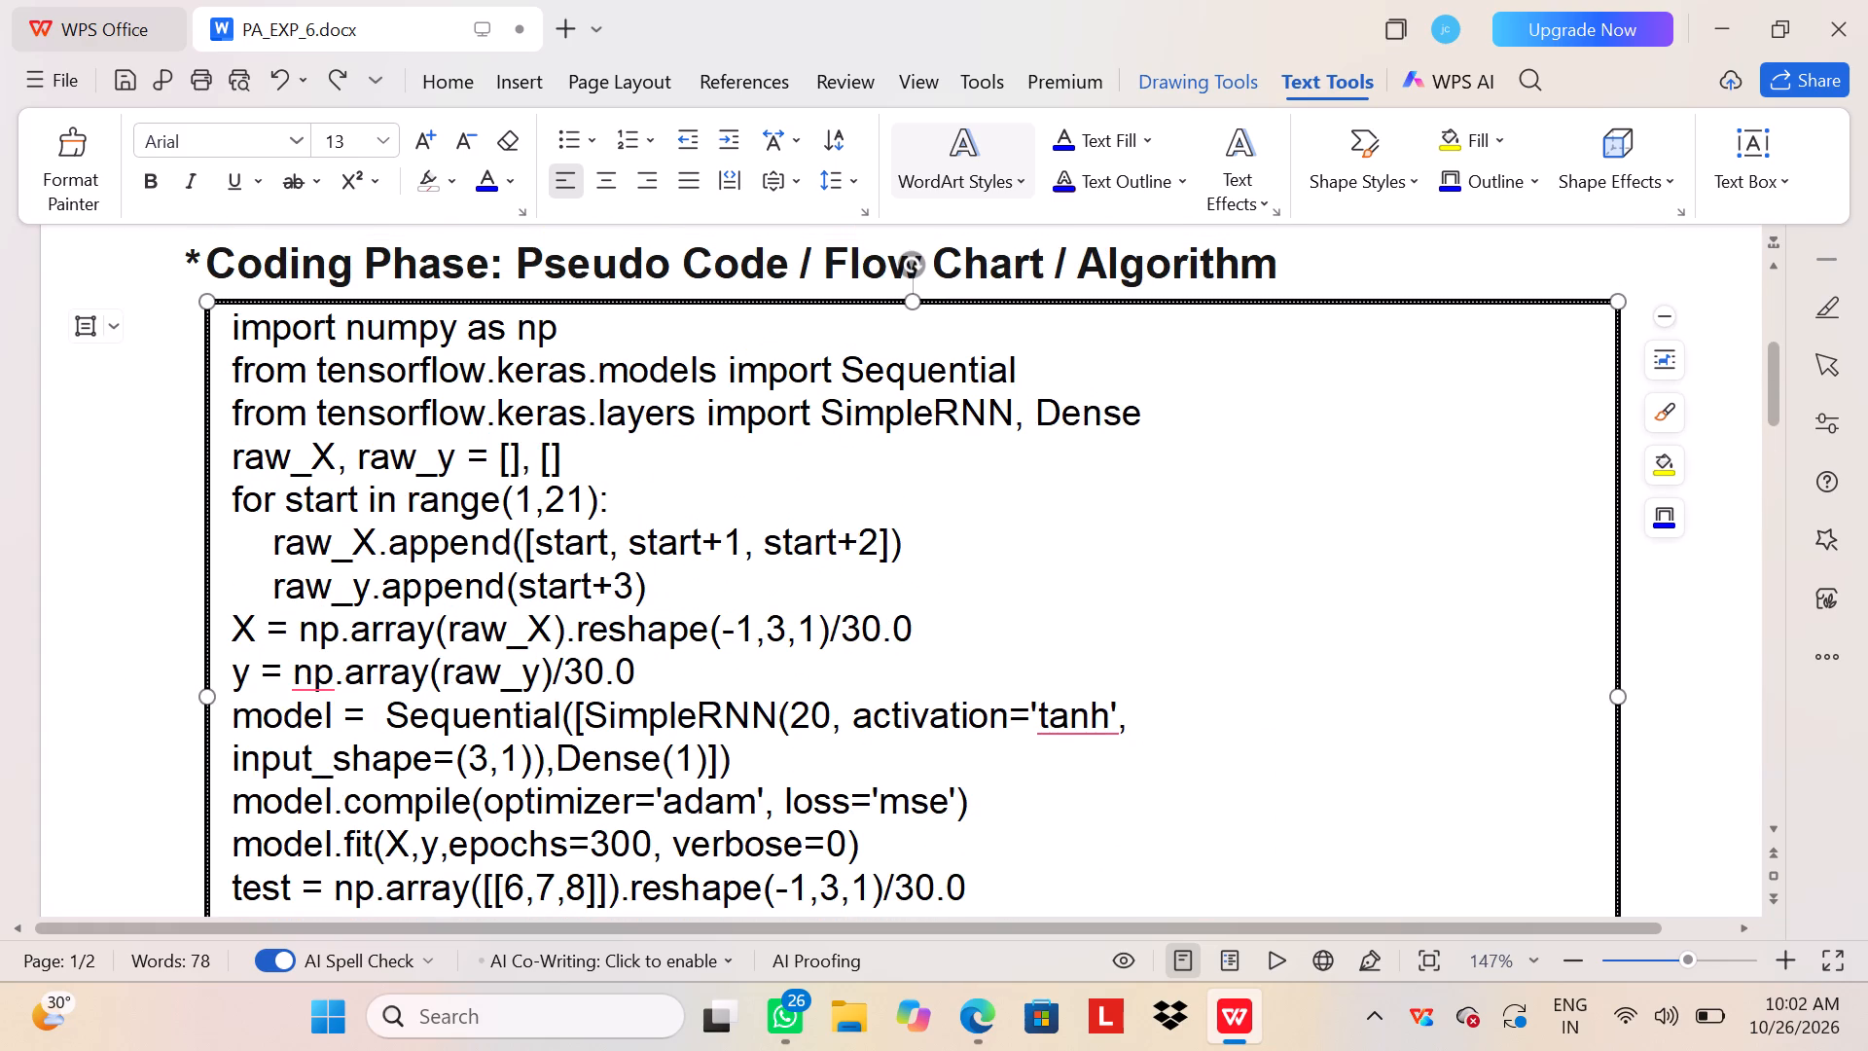
click(100, 332)
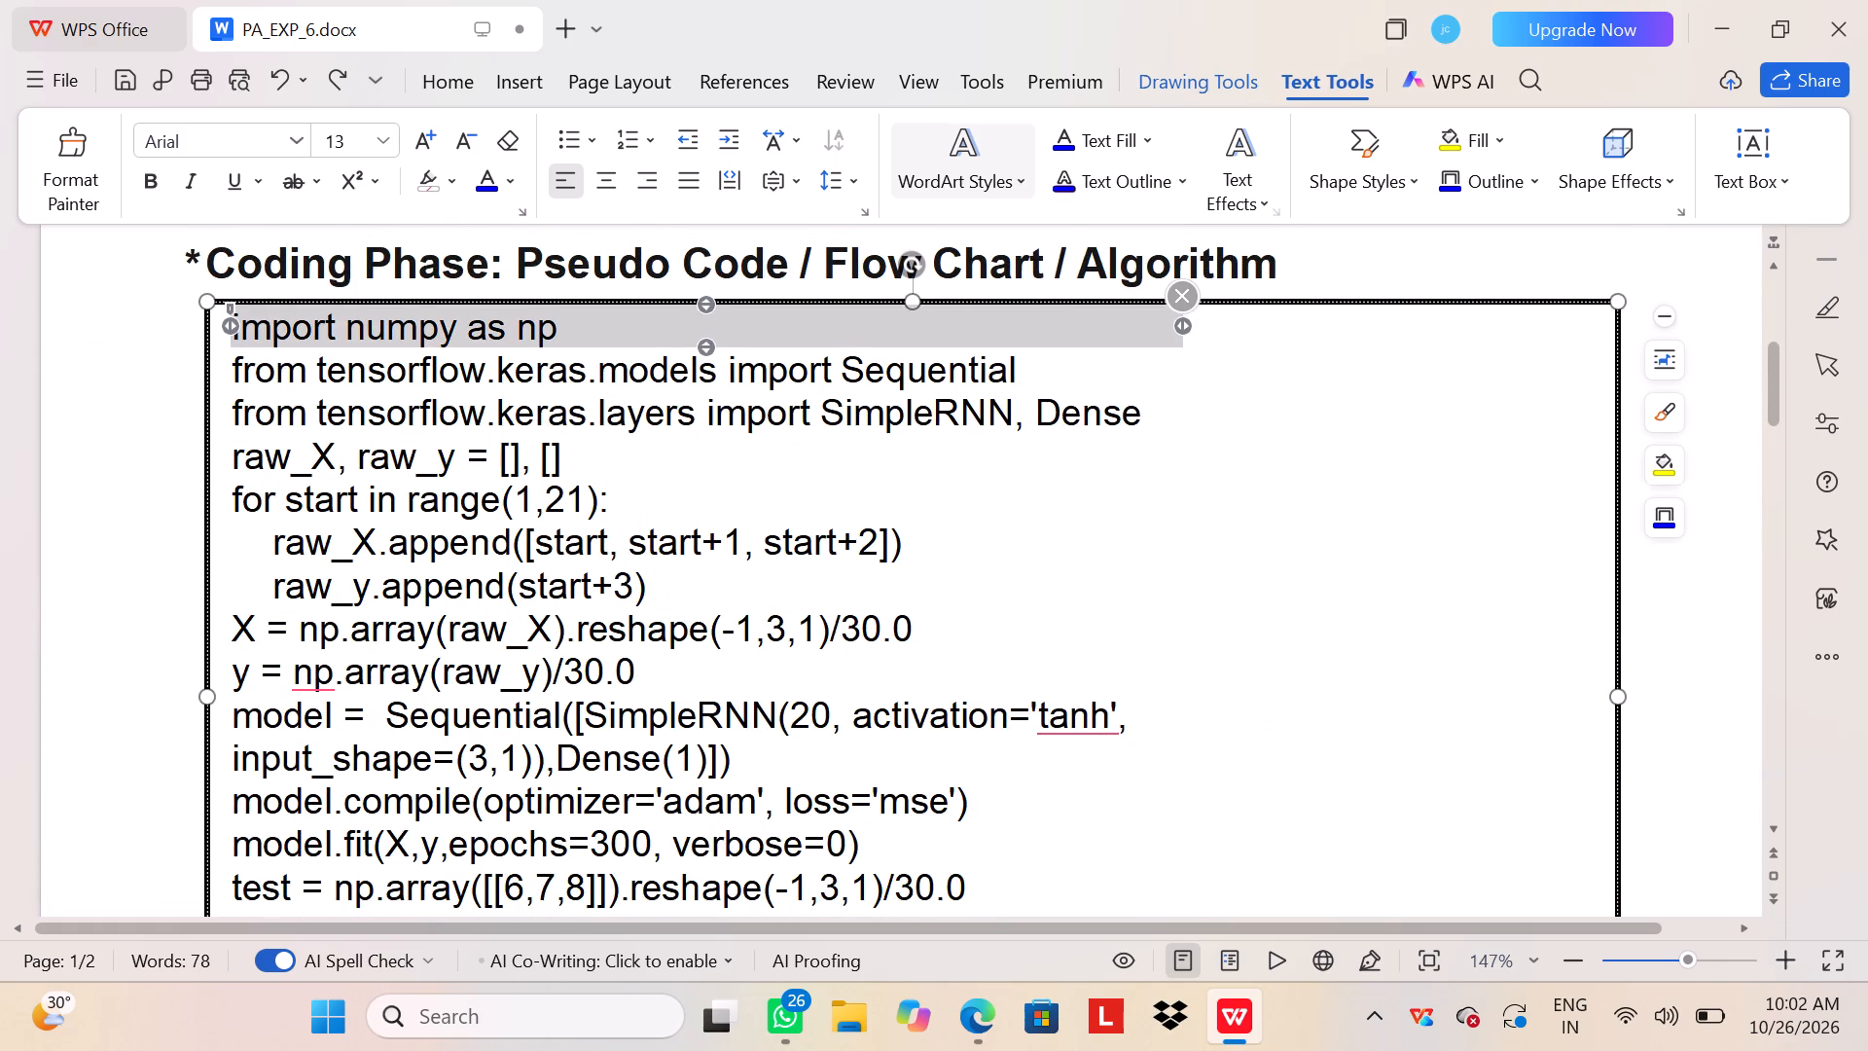
drag(1185, 322, 1281, 299)
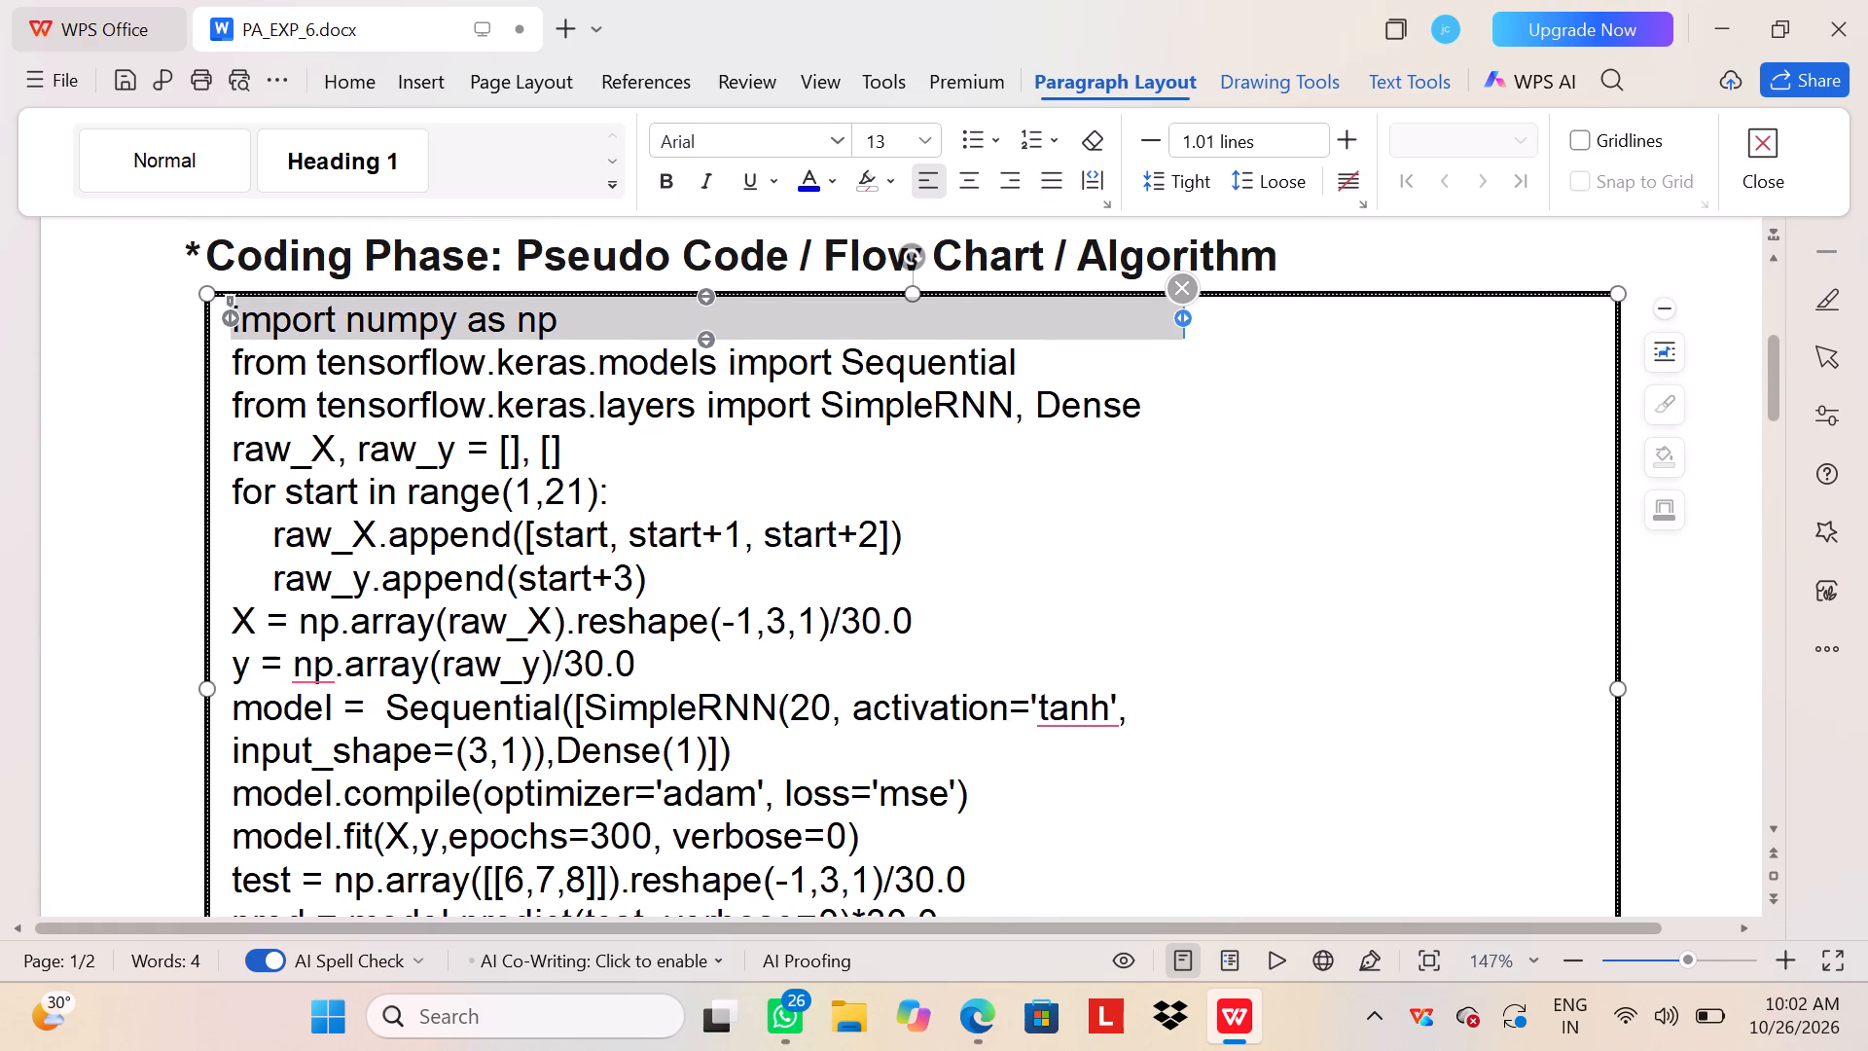
drag(1281, 299, 1358, 323)
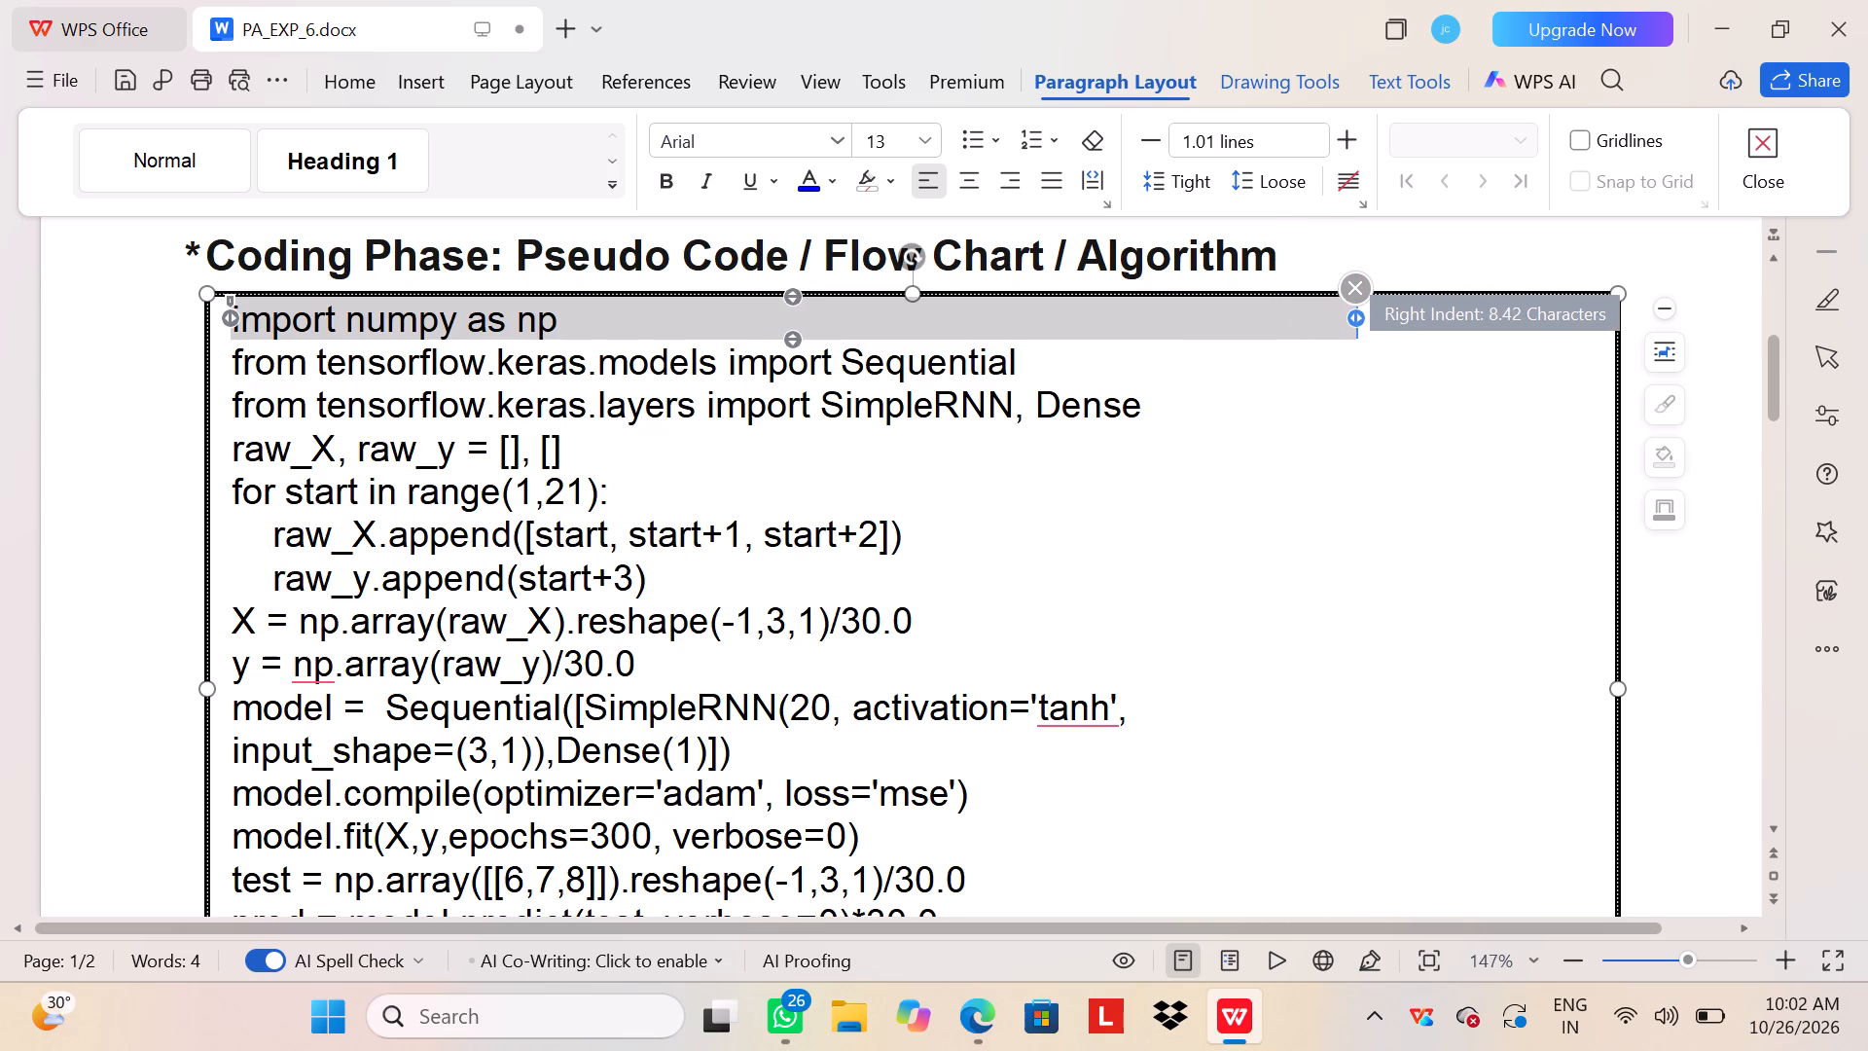
drag(1358, 323, 1395, 322)
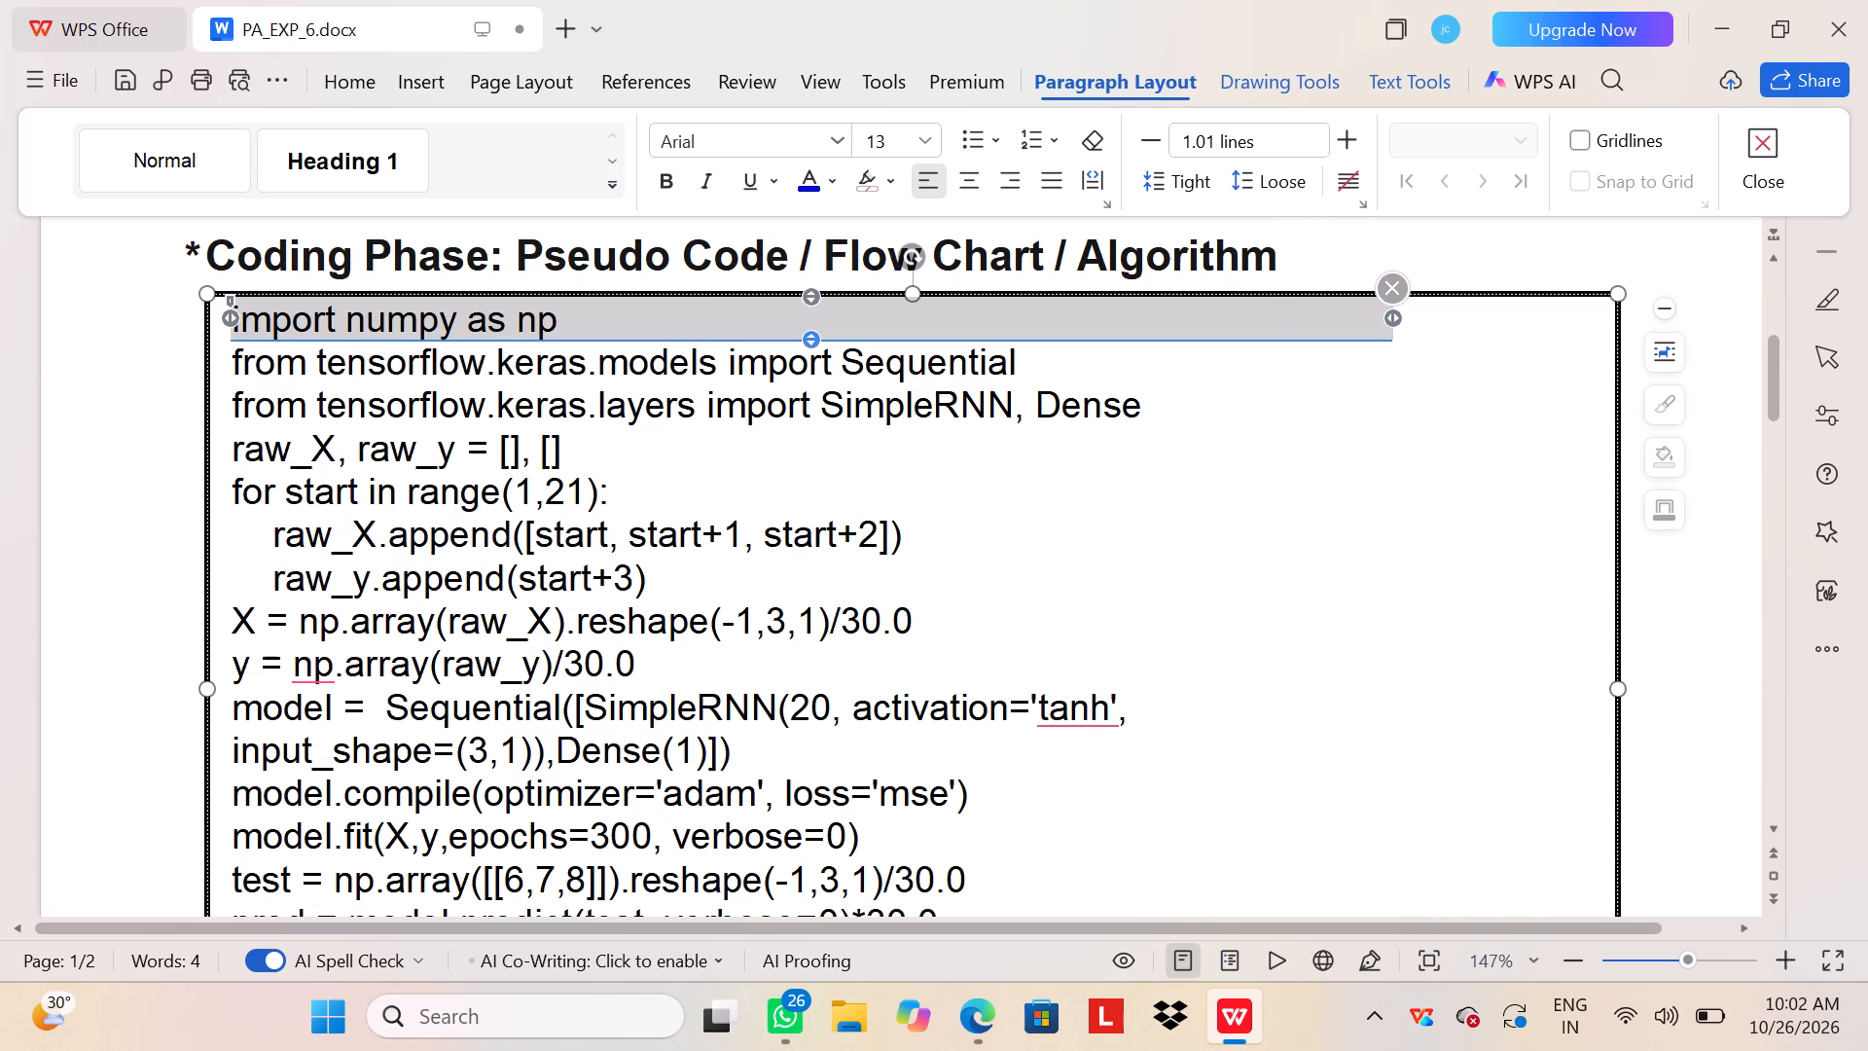
Reduce the right indent of the print statement's paragraph to 6.56 characters so the statement fits on one line.
scroll(1336, 476, down, 2)
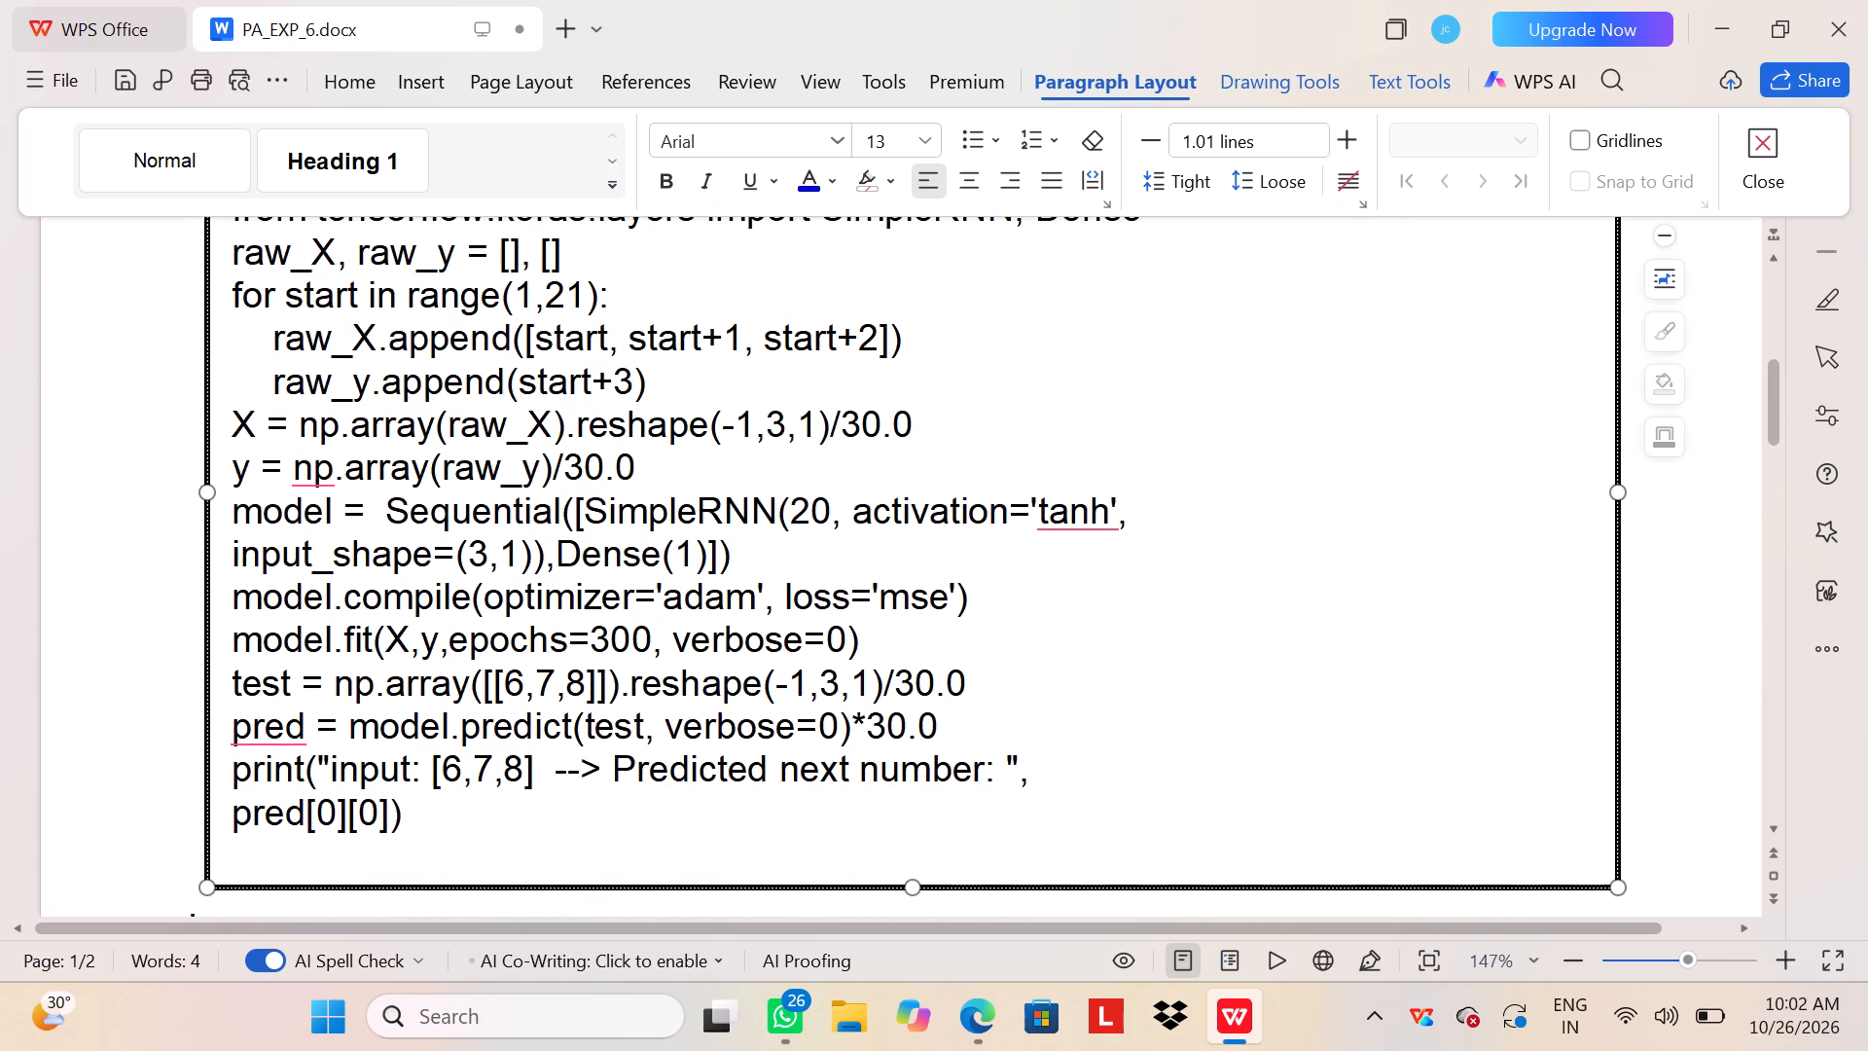
click(935, 764)
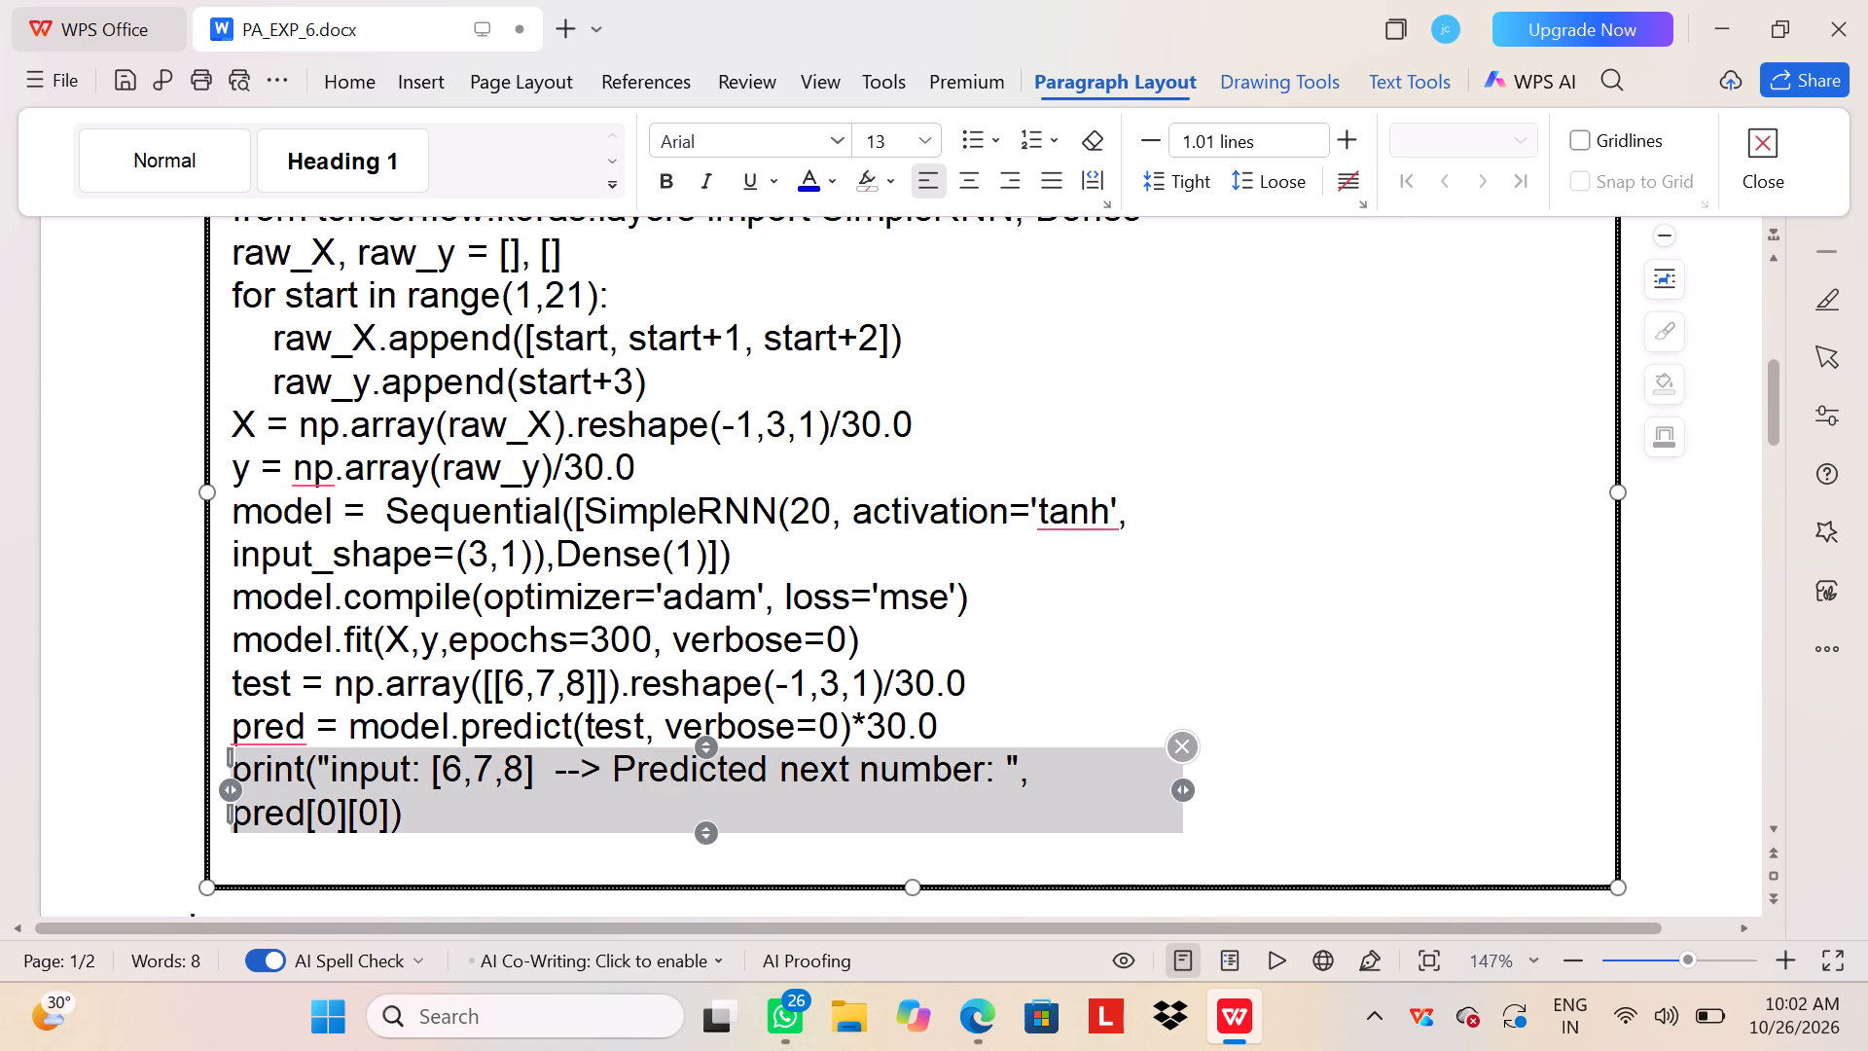
drag(1176, 786, 1339, 782)
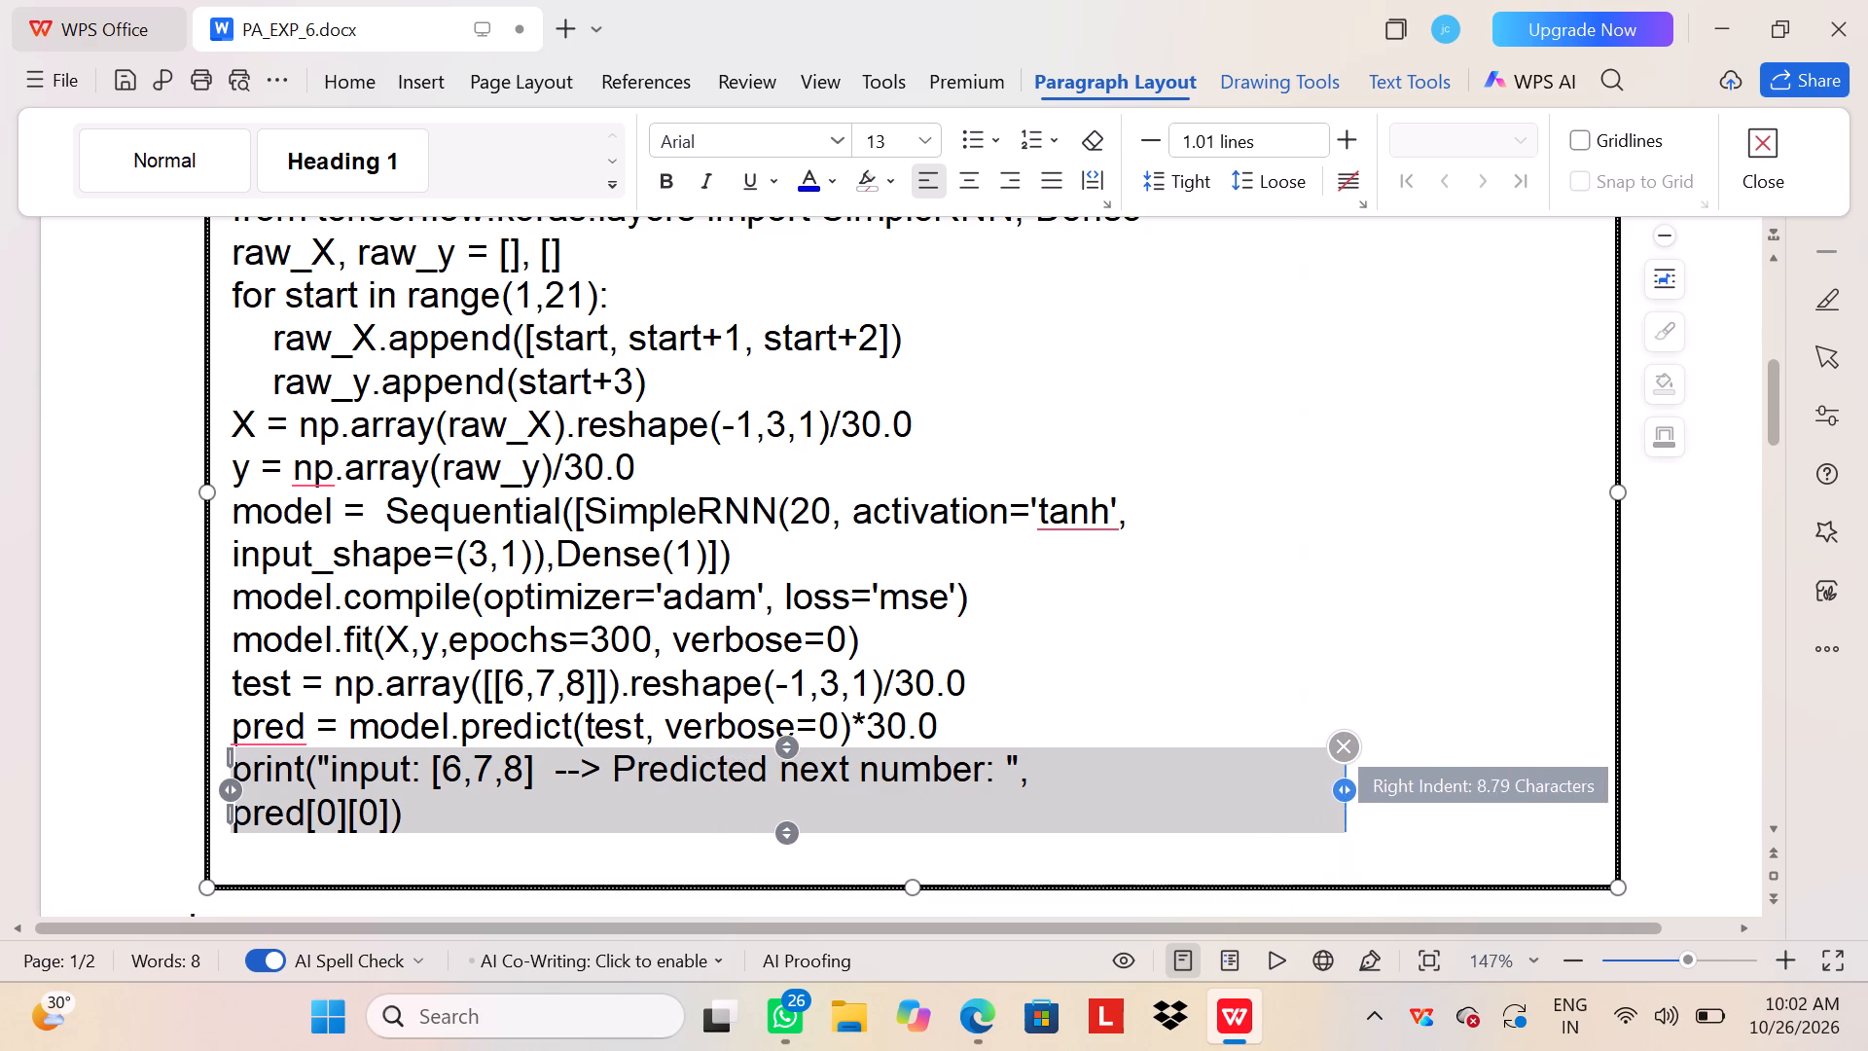
drag(1339, 782, 1408, 780)
click(1408, 780)
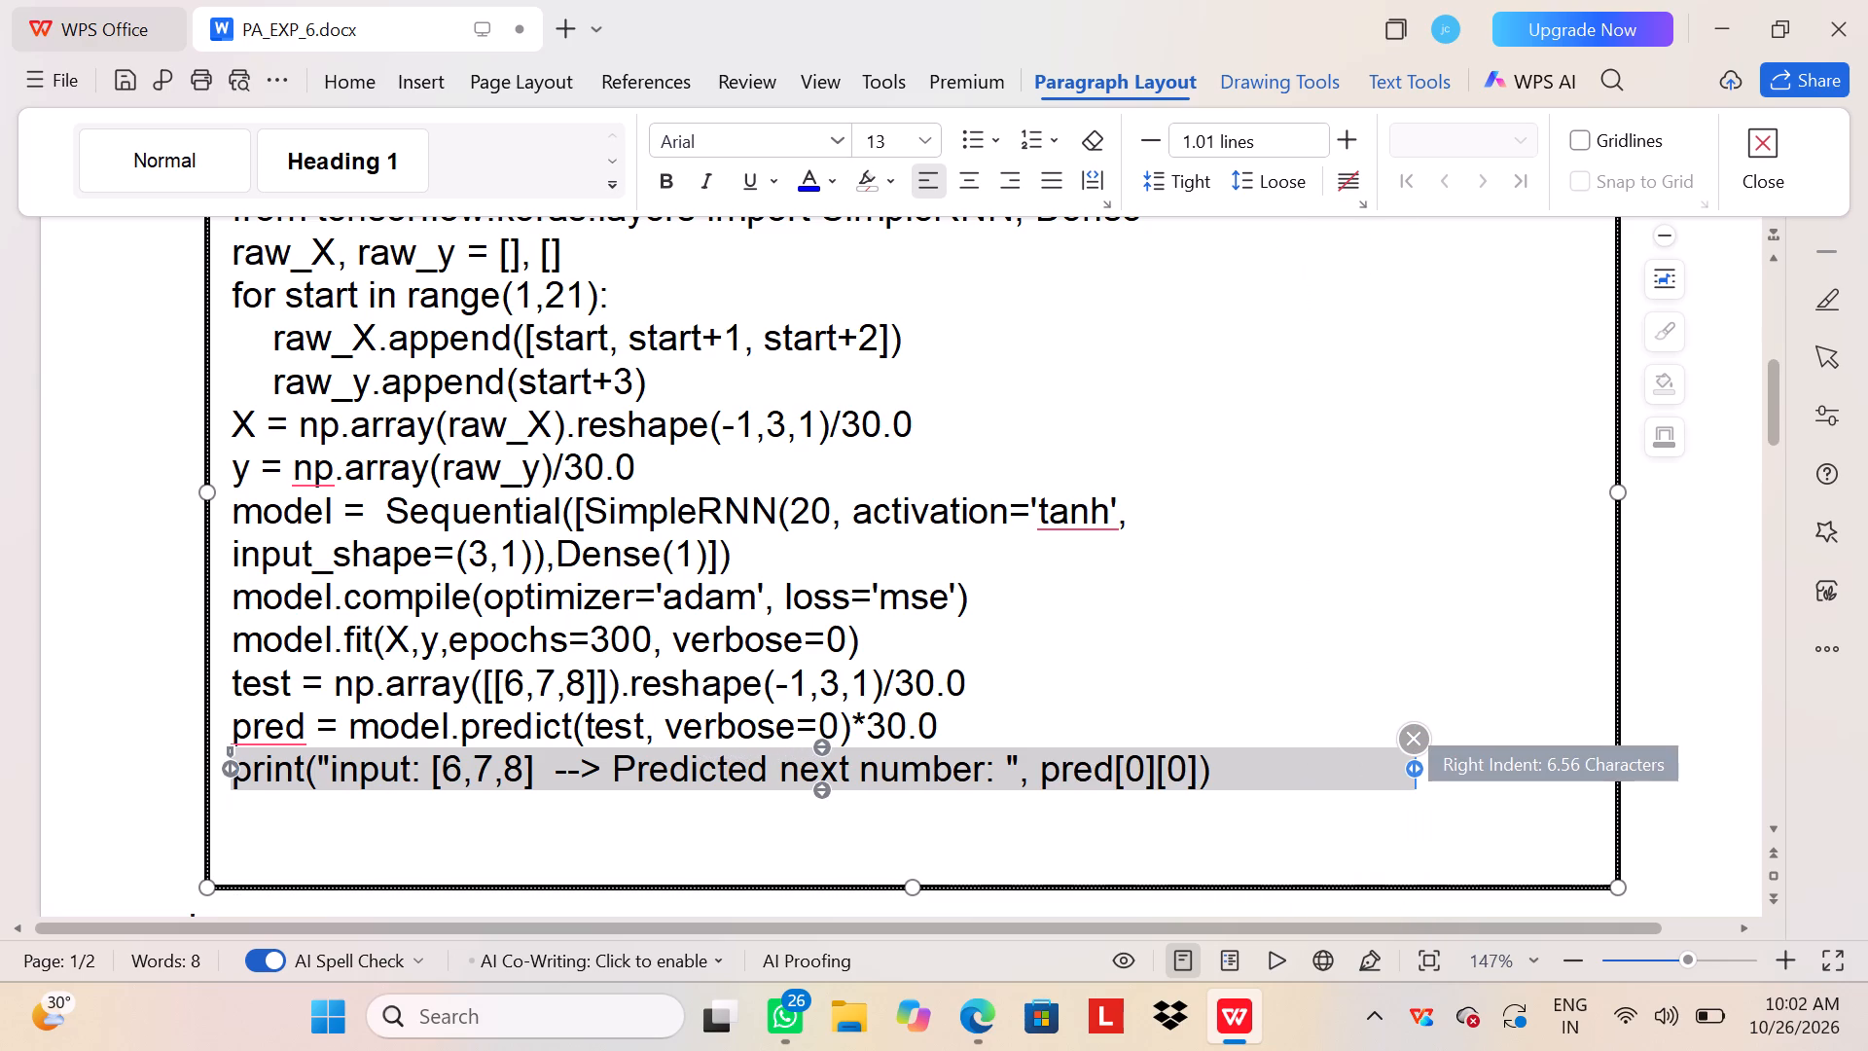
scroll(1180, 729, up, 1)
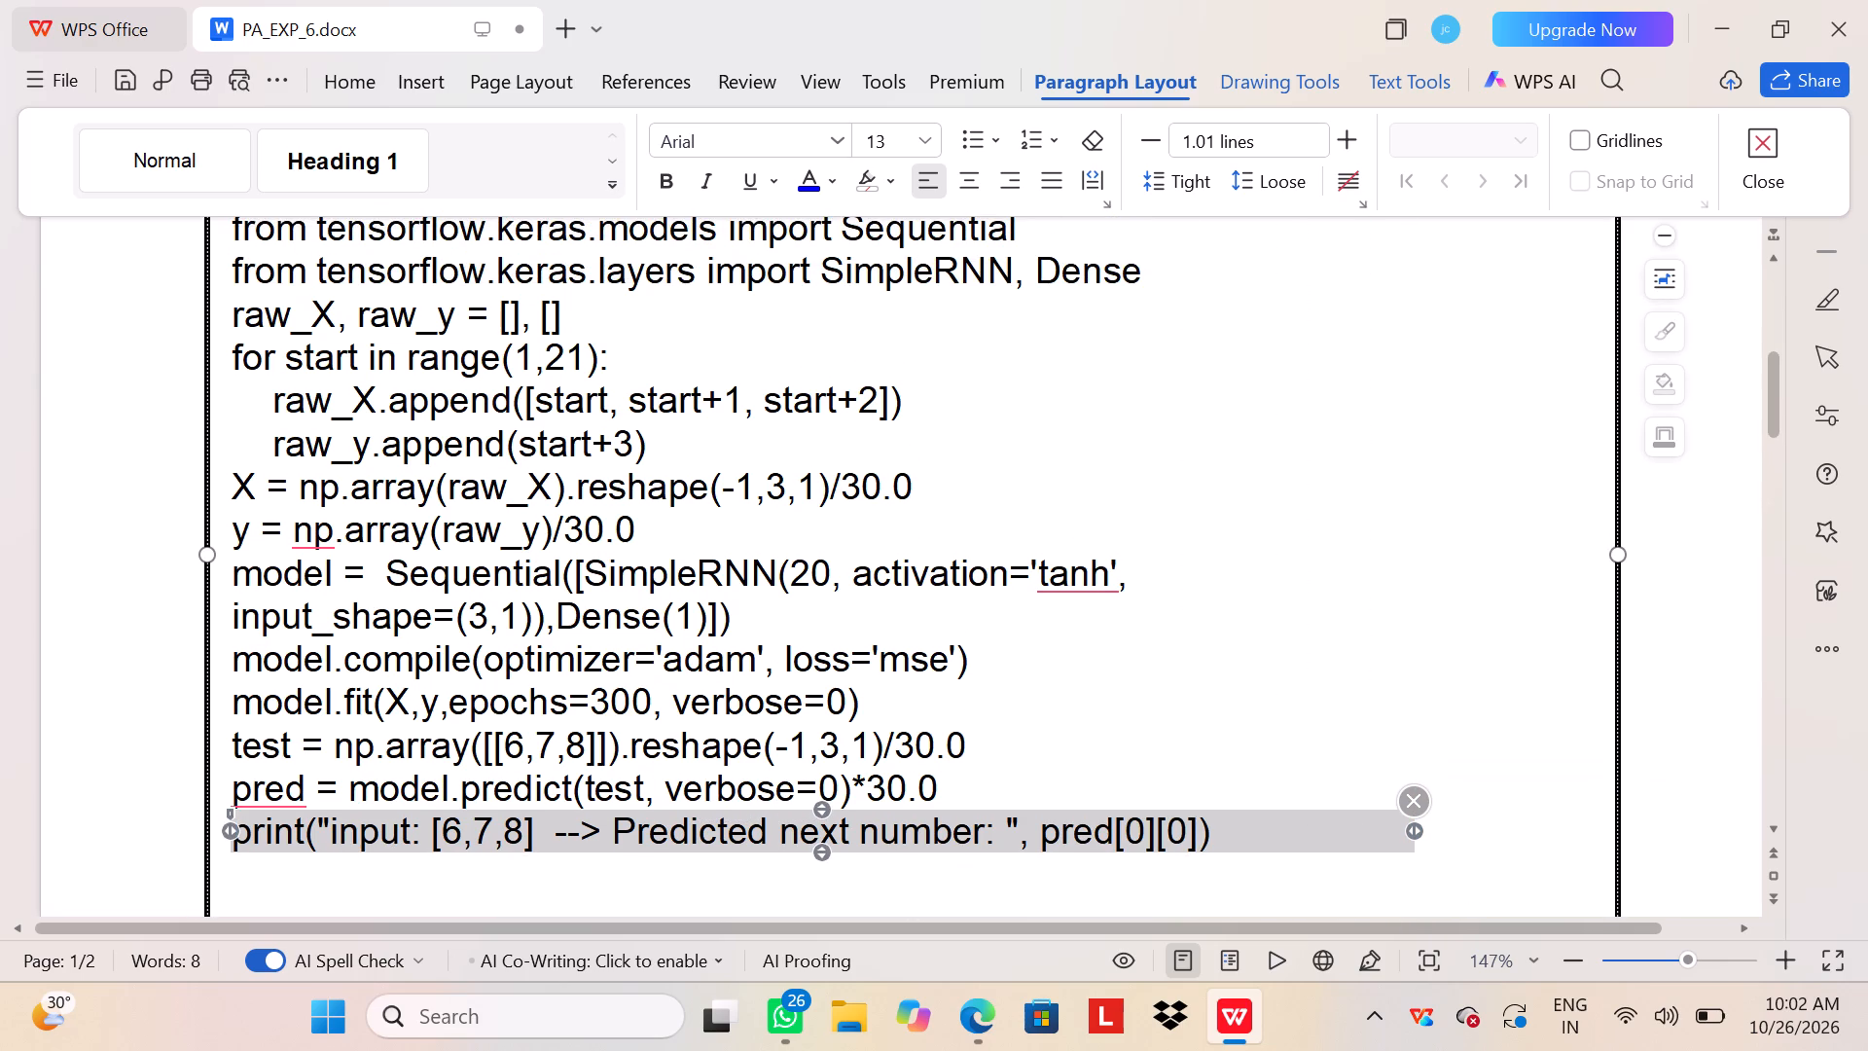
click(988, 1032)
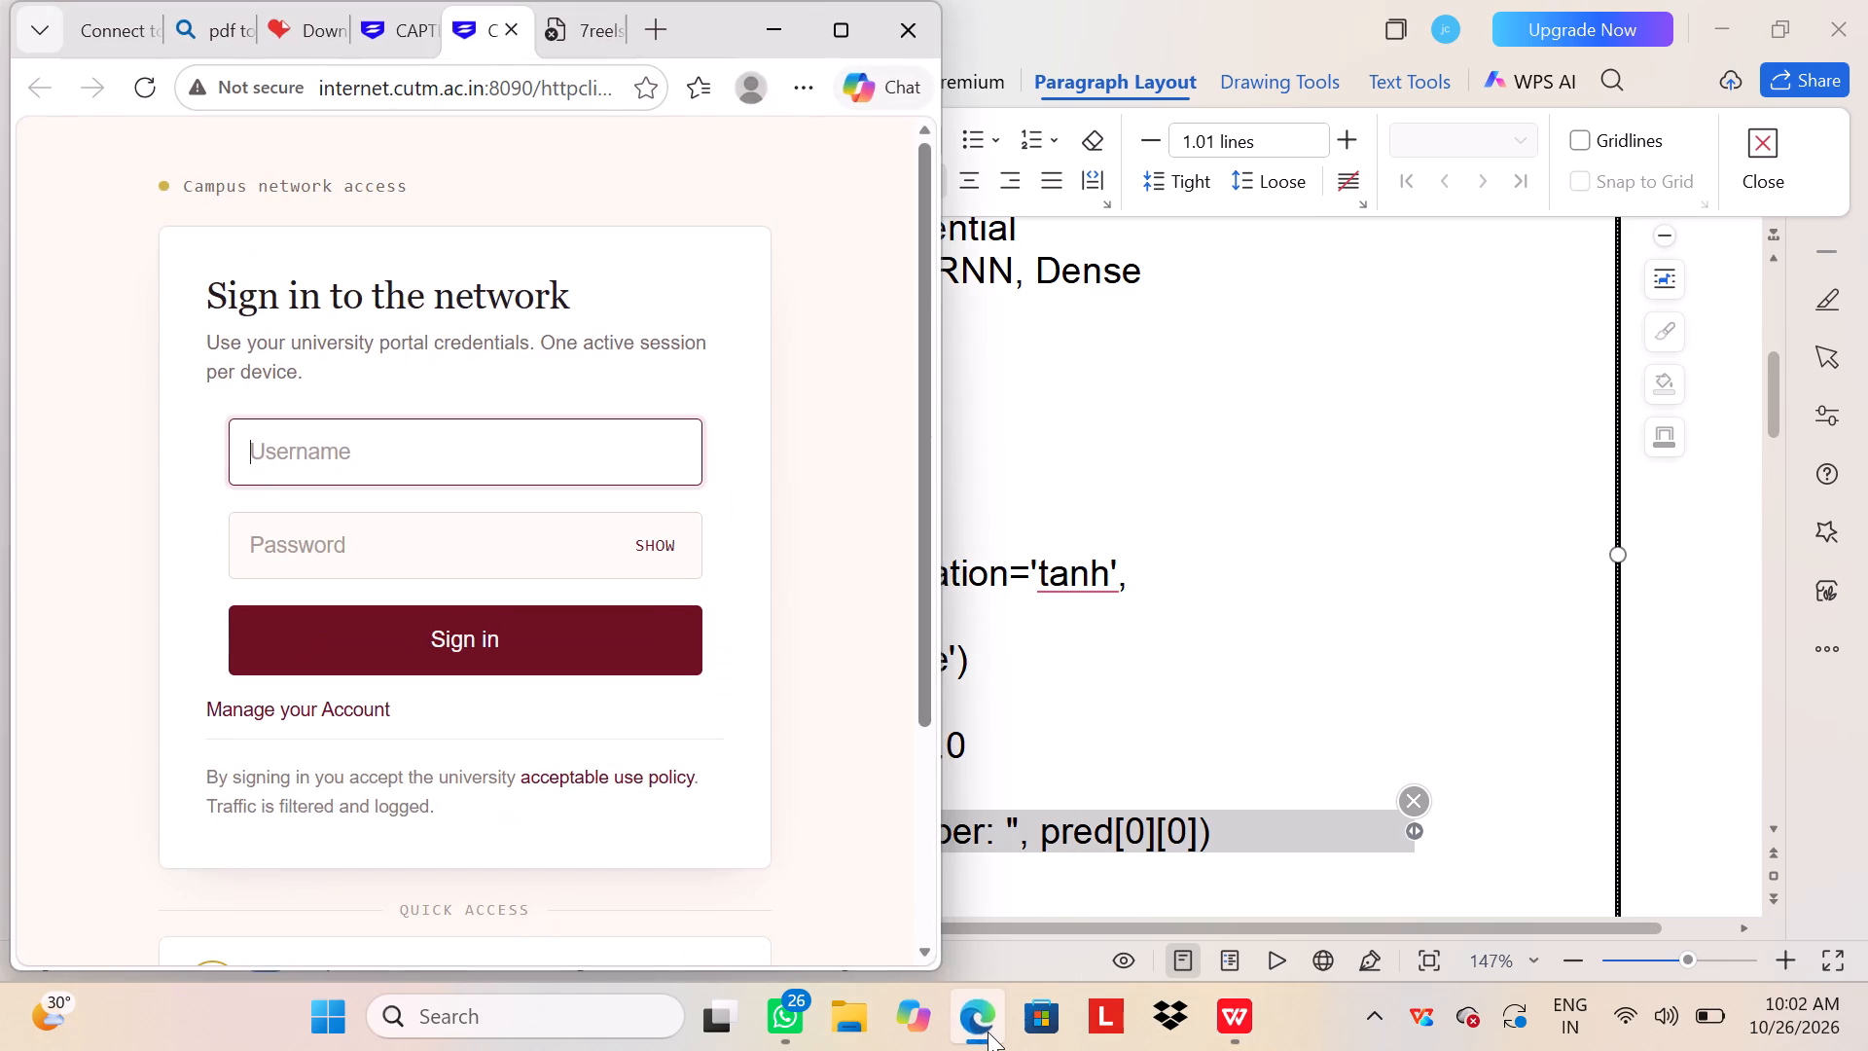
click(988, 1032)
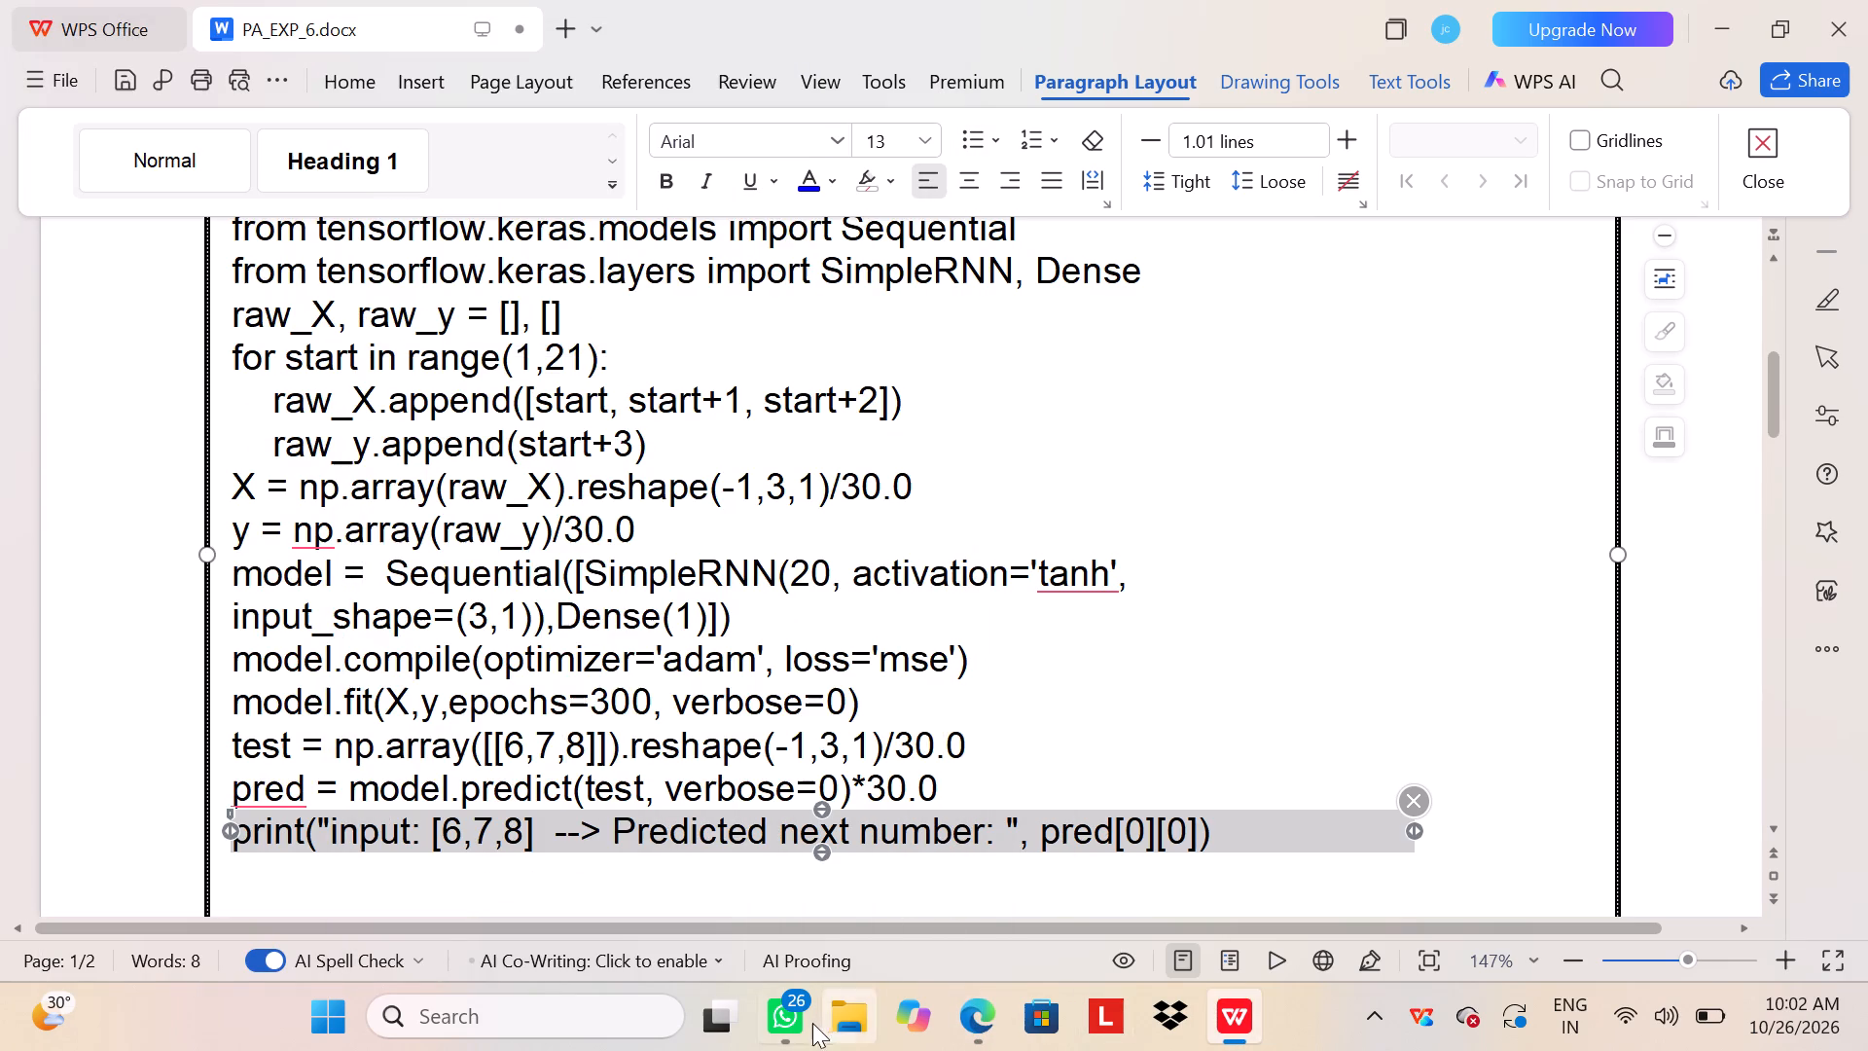
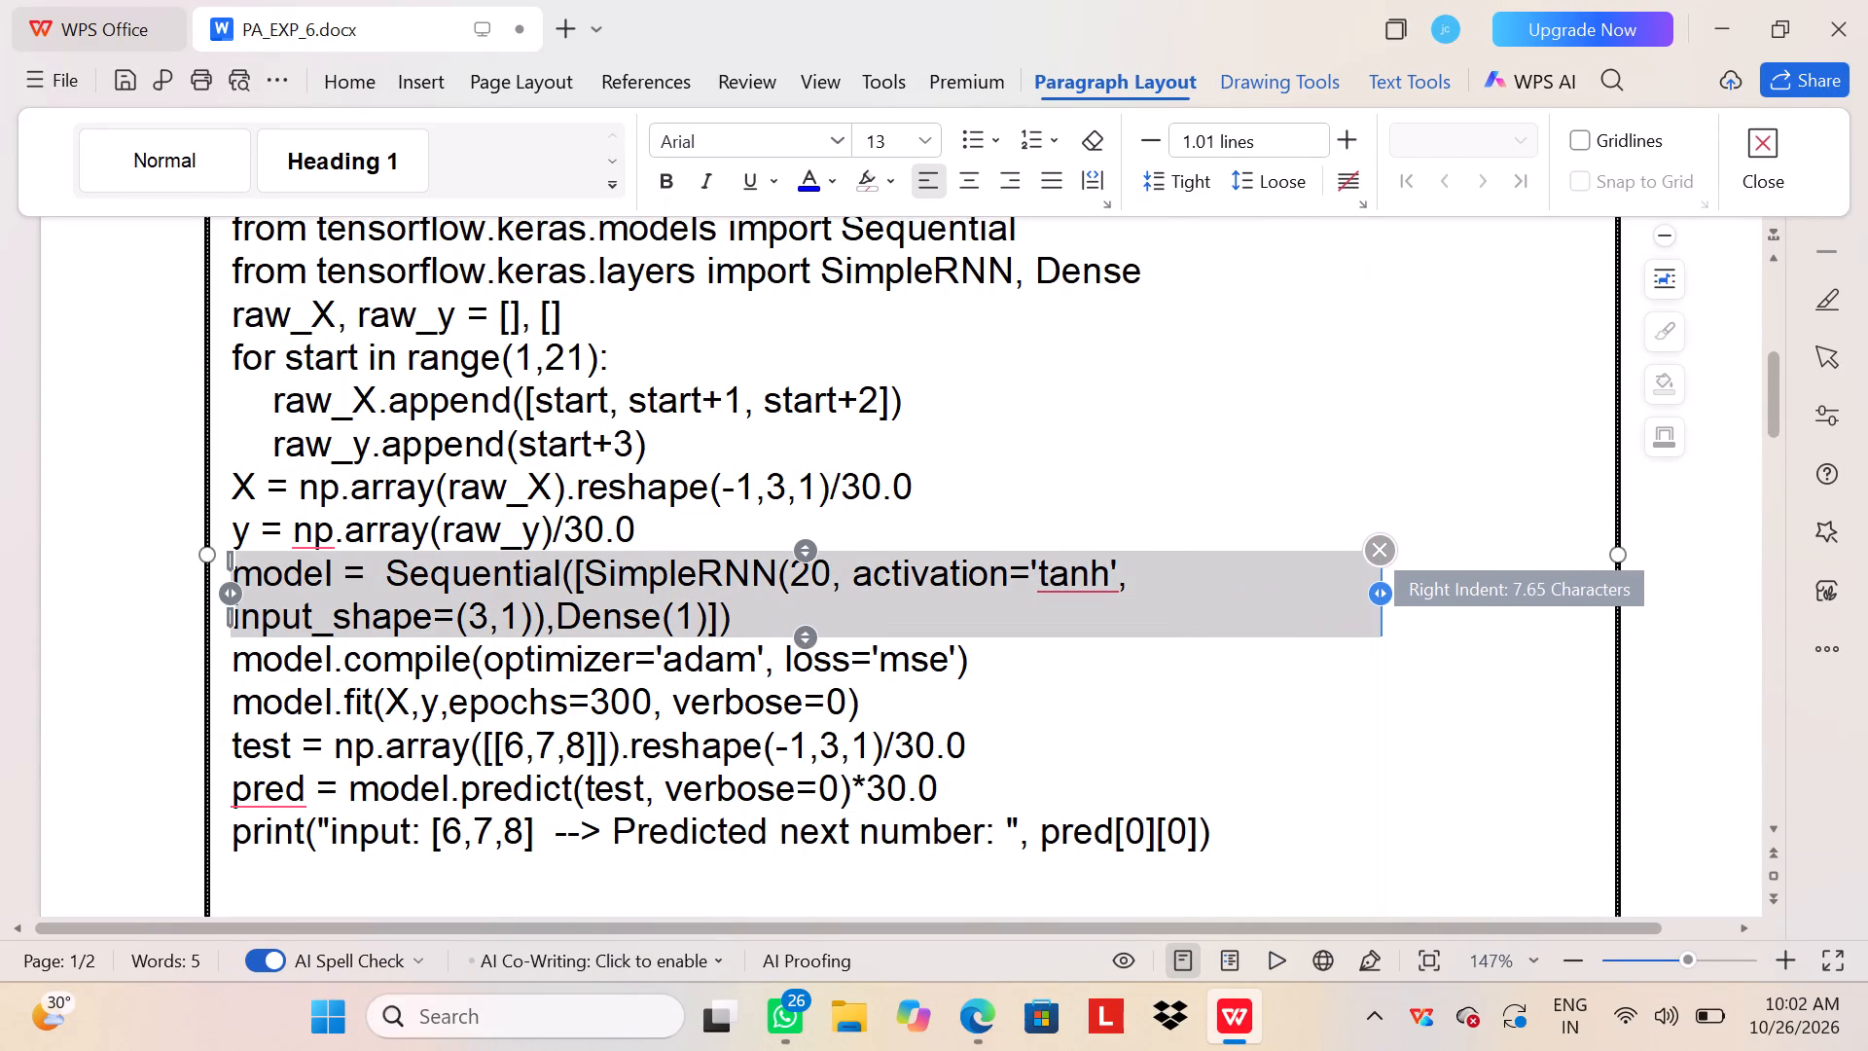
Reduce the right indent of the "model = Sequential" paragraph in the code box to 0.00 characters.
drag(1388, 590, 1567, 596)
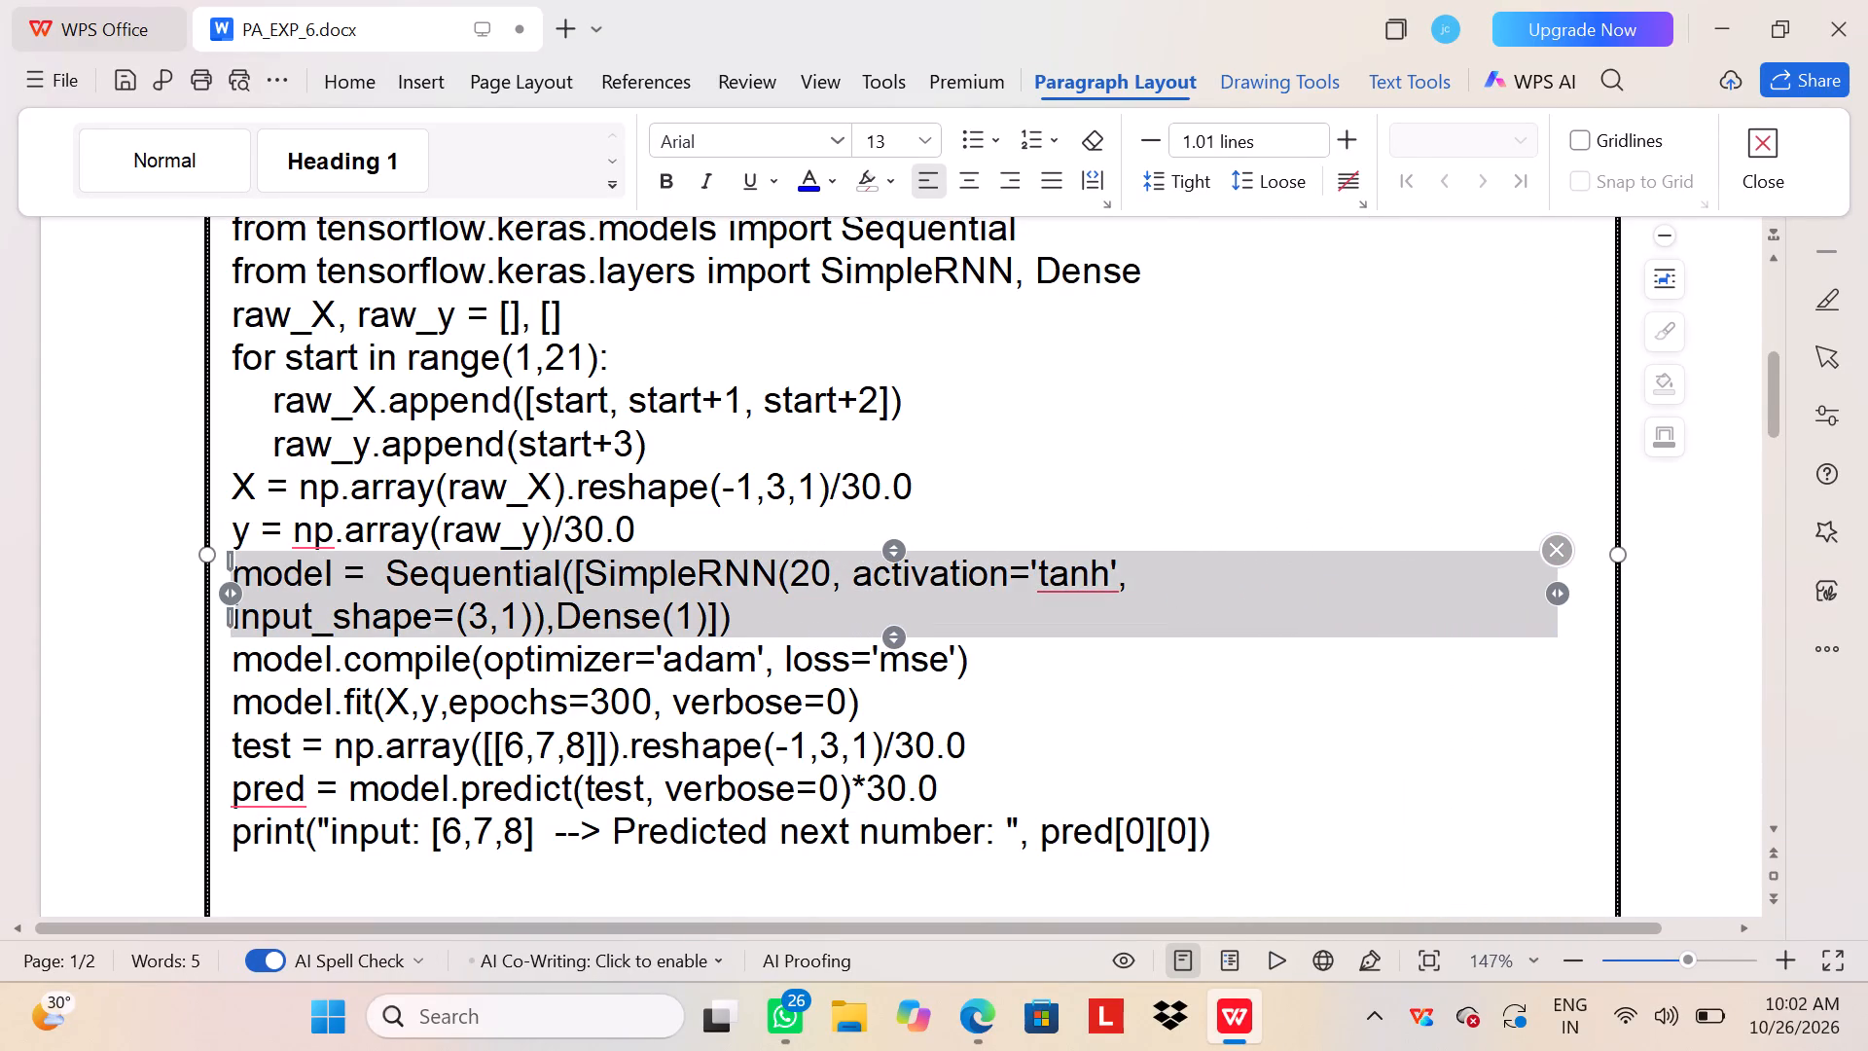
drag(1551, 596, 1617, 596)
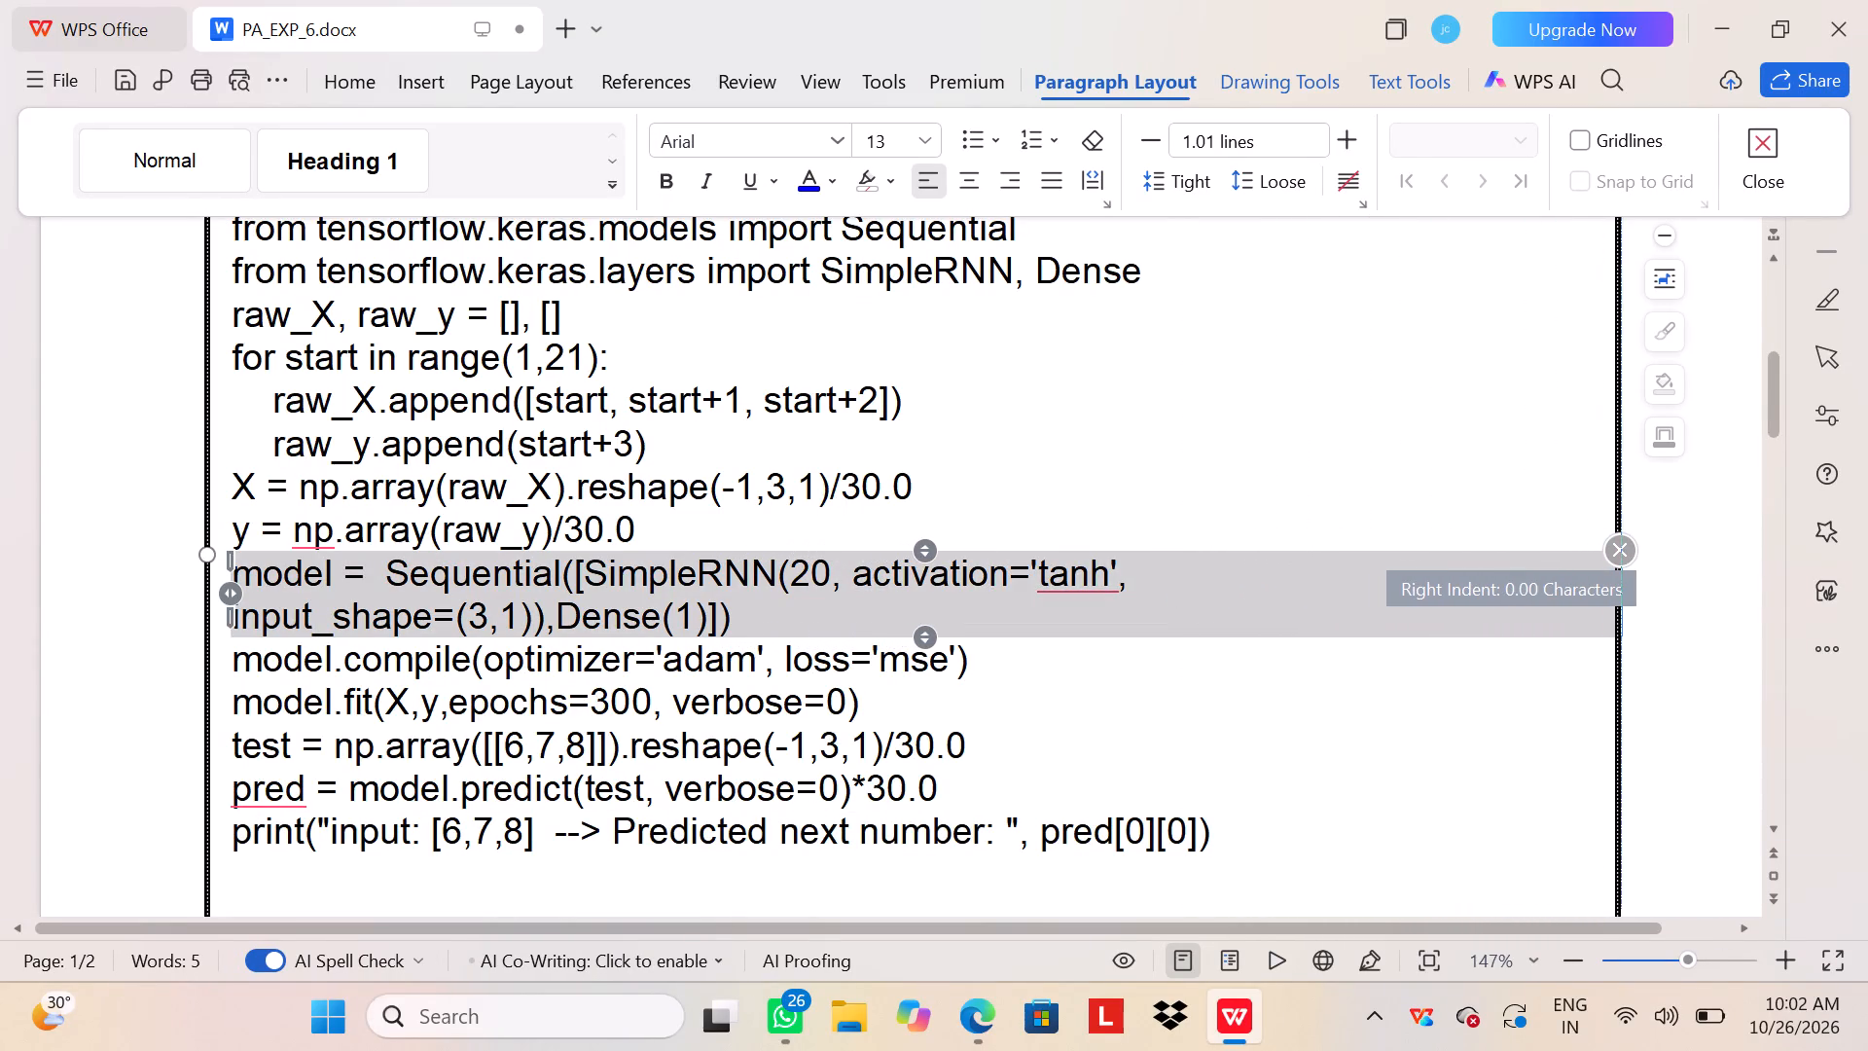
drag(1617, 596, 1632, 597)
click(1433, 699)
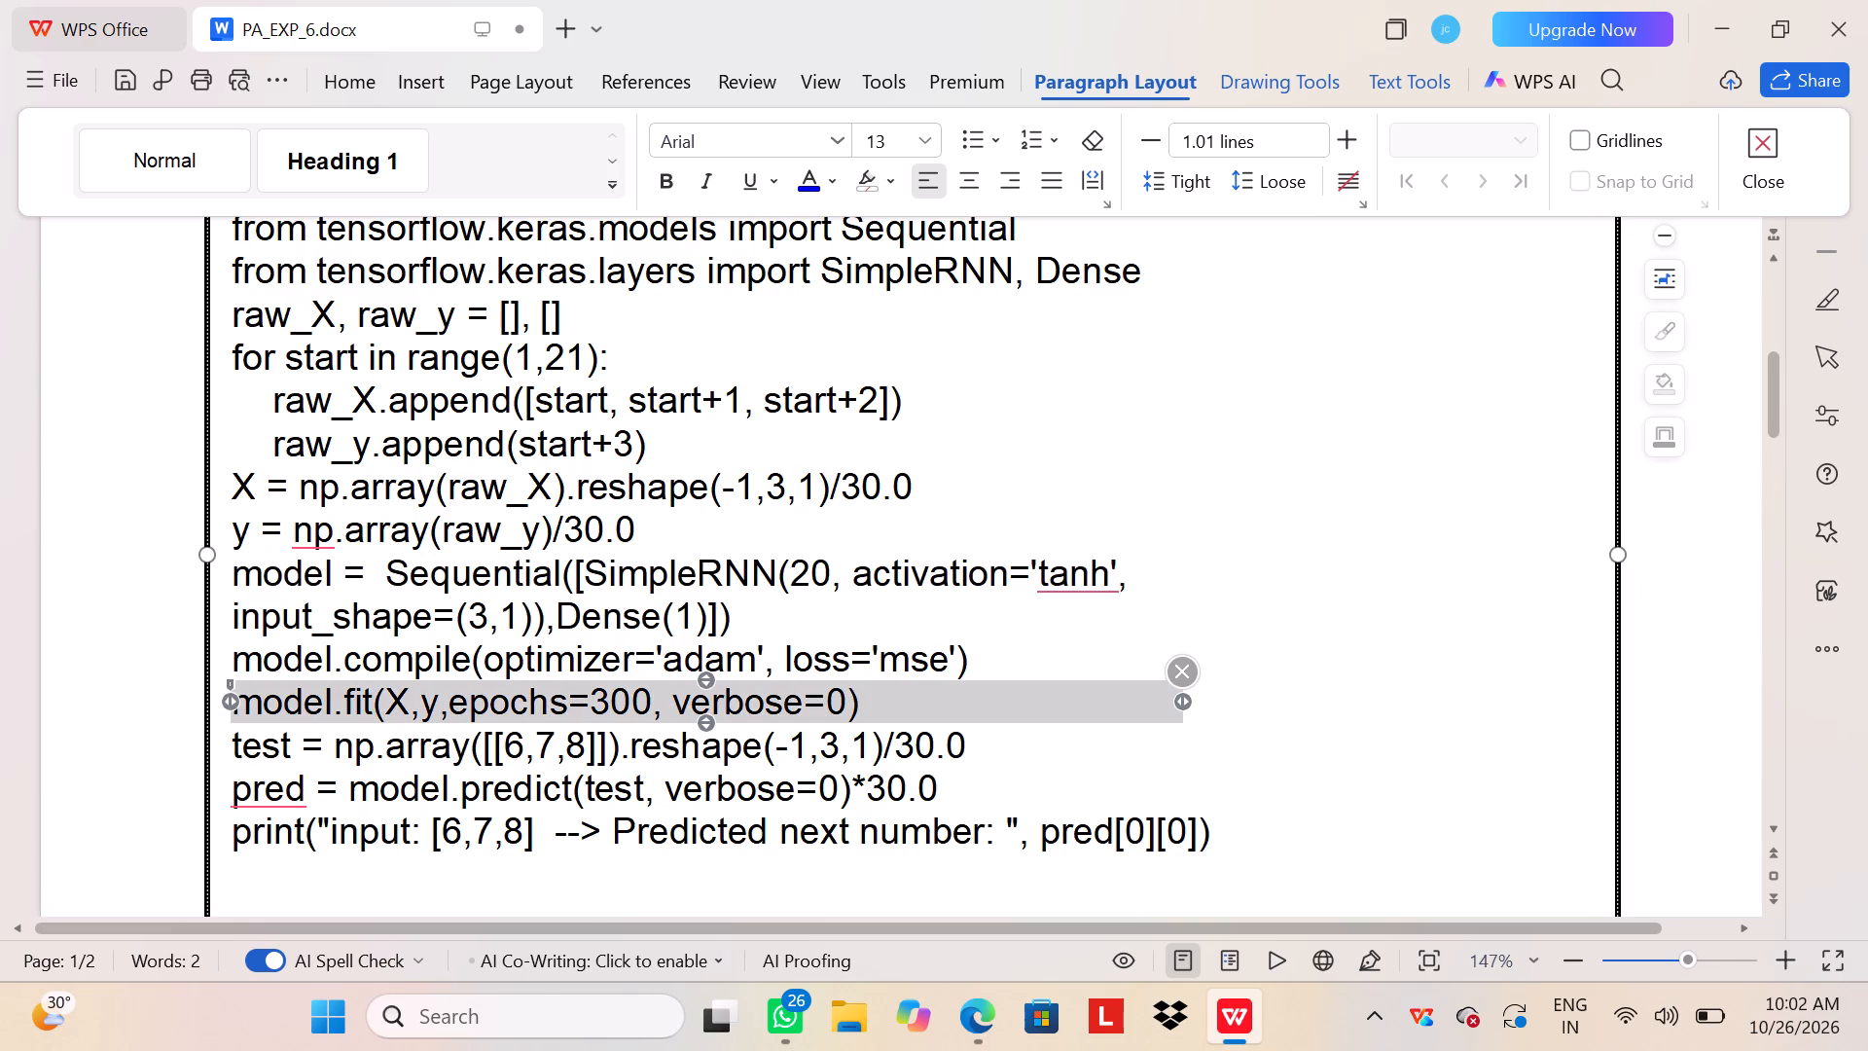
click(612, 573)
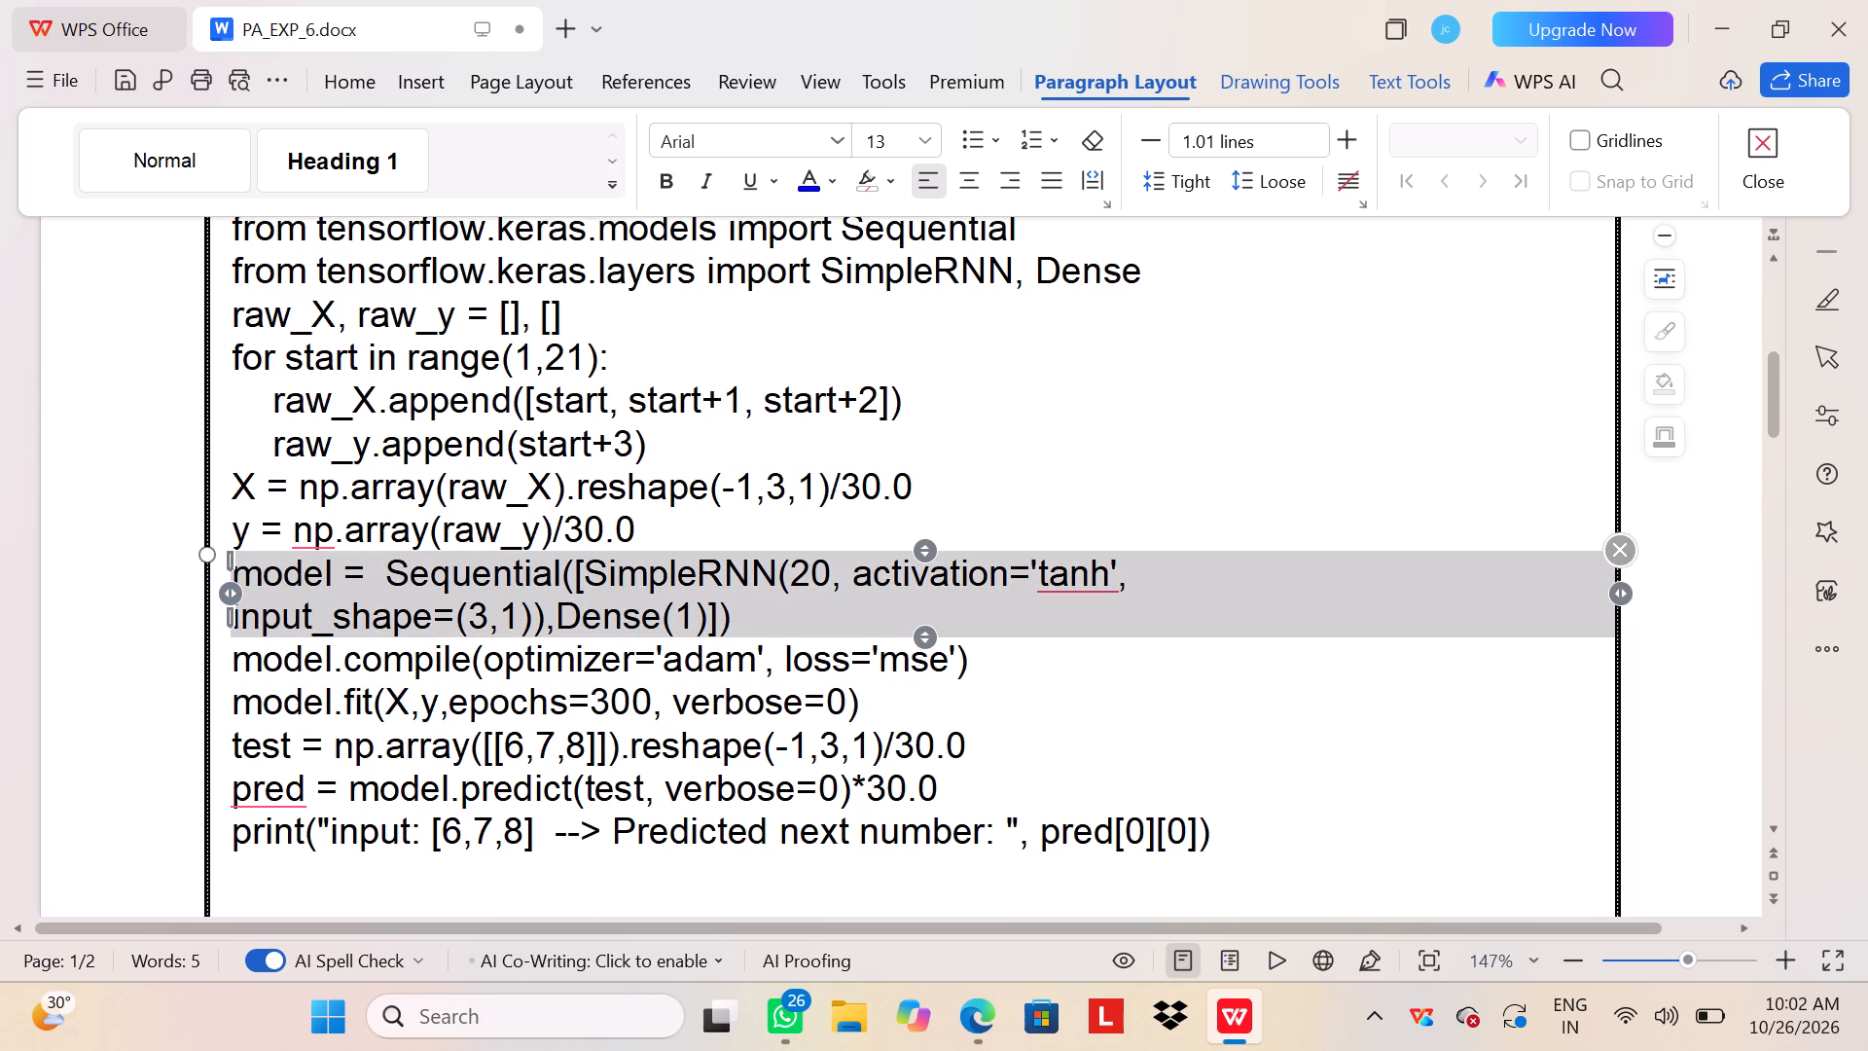
click(245, 613)
click(452, 713)
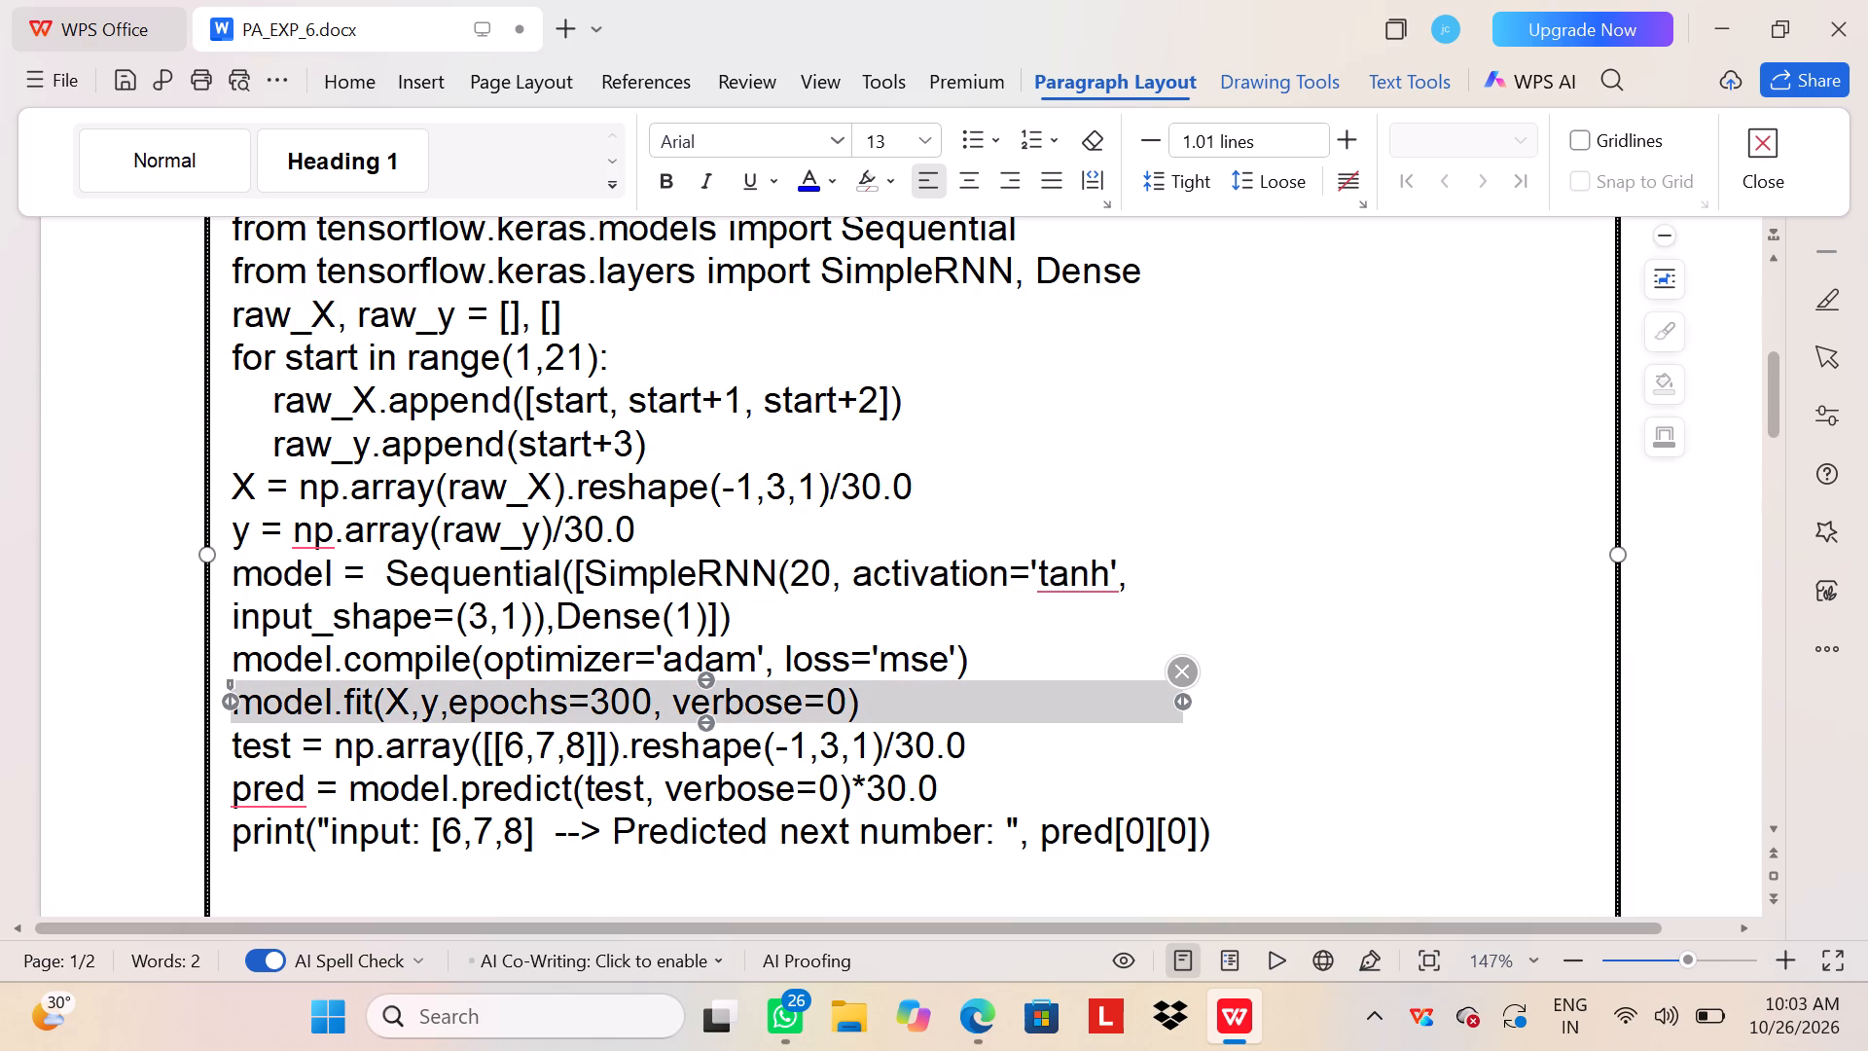
click(310, 603)
click(965, 771)
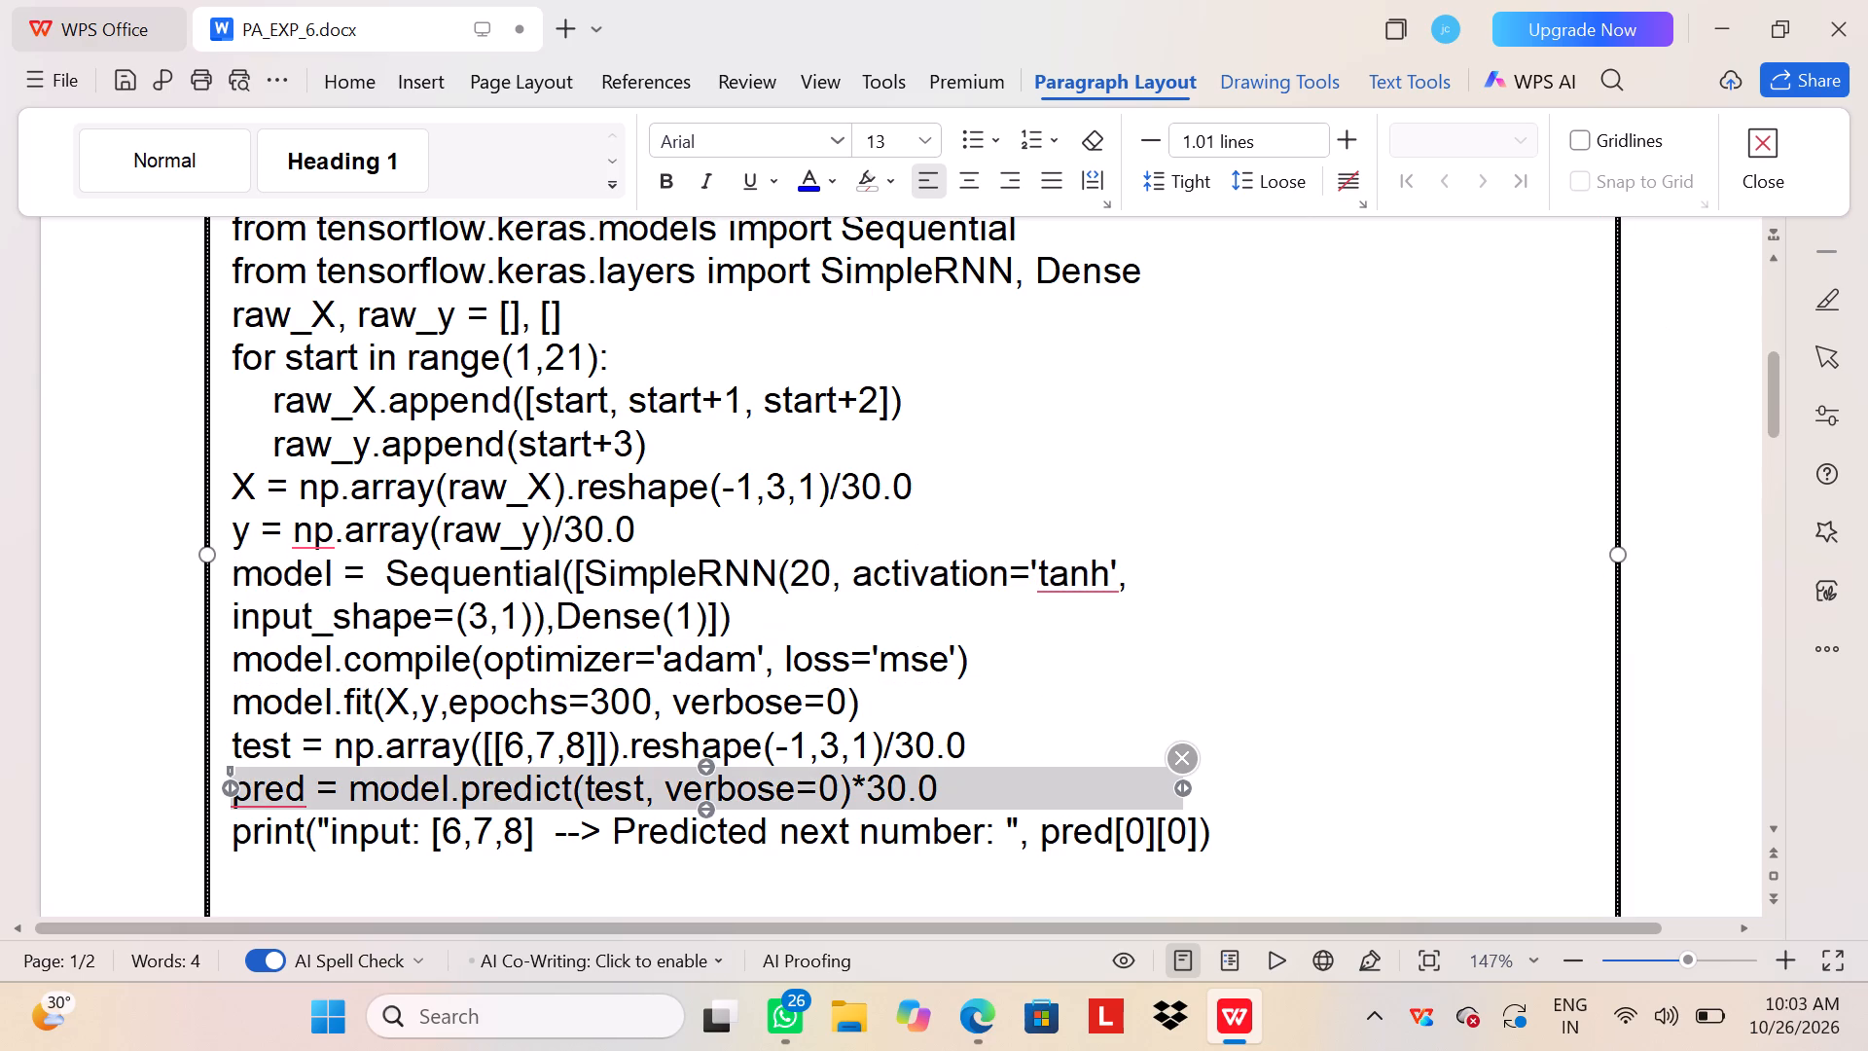
click(1184, 752)
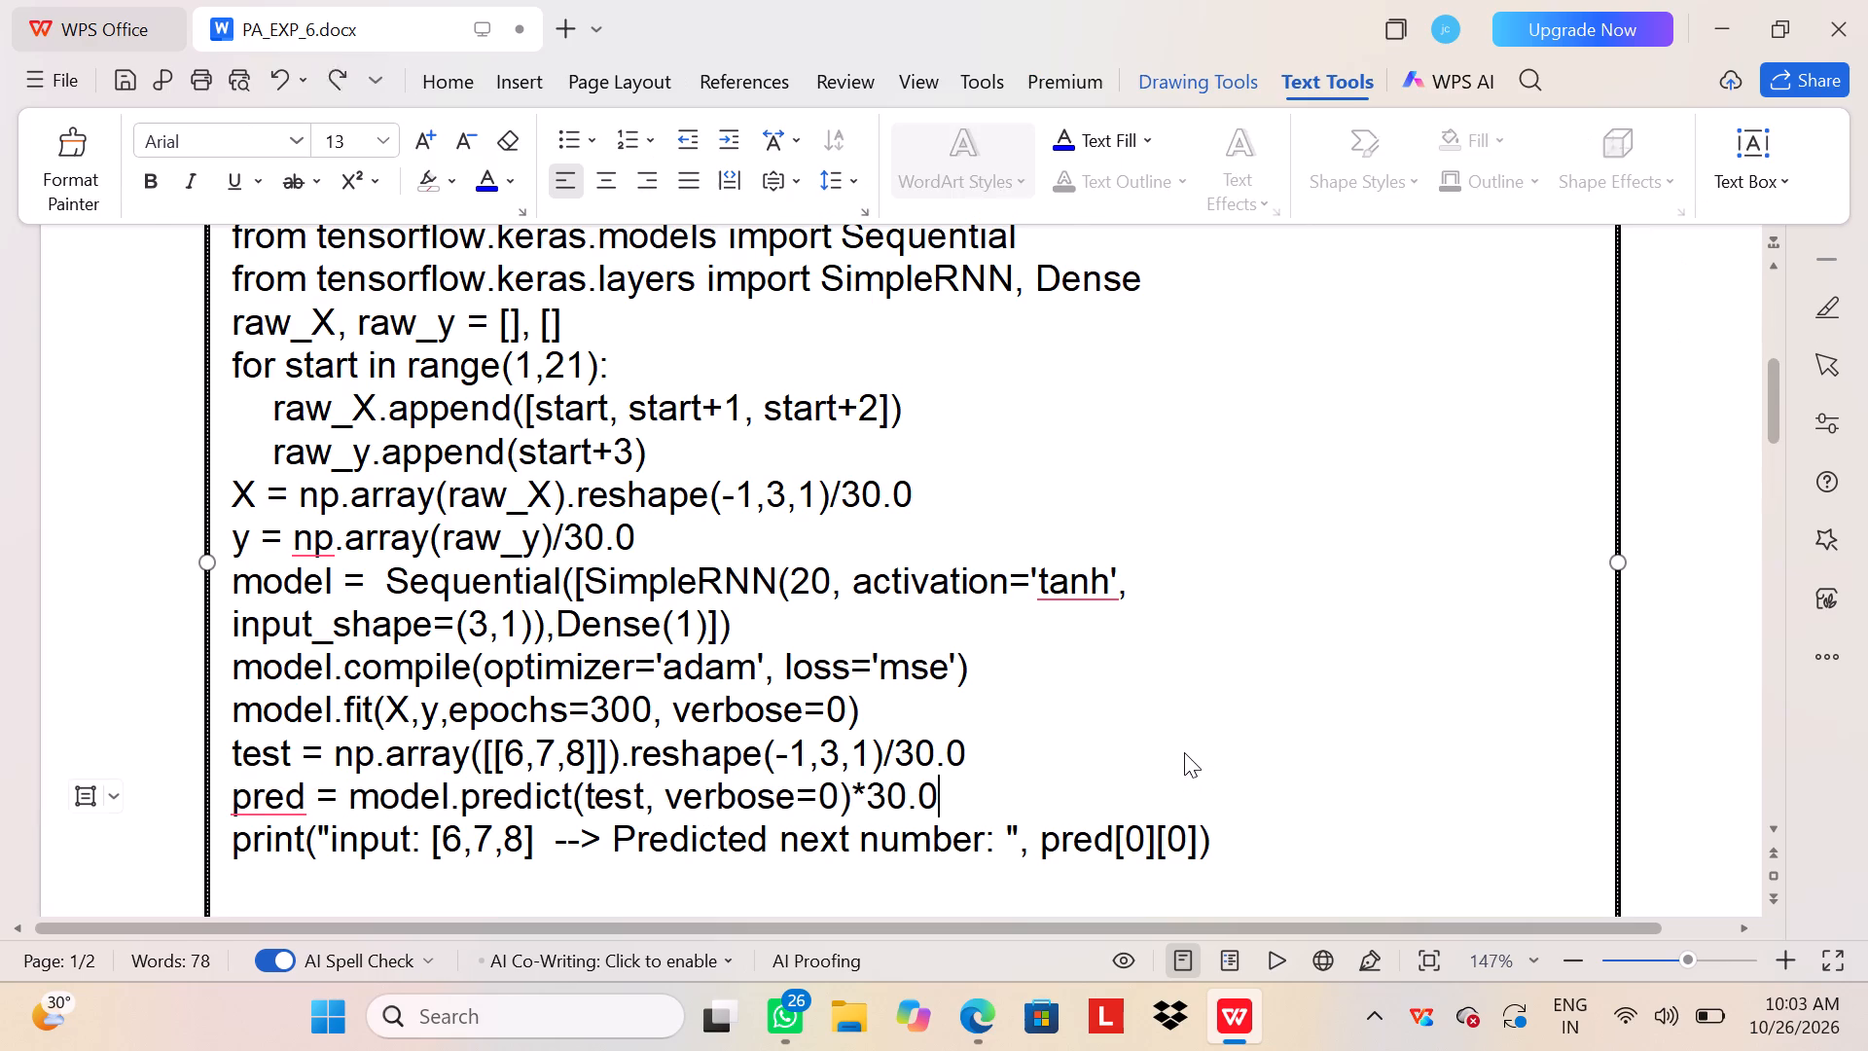
Delete the space before input_shape in the "model = Sequential" statement so it directly follows activation='tanh',.
click(557, 611)
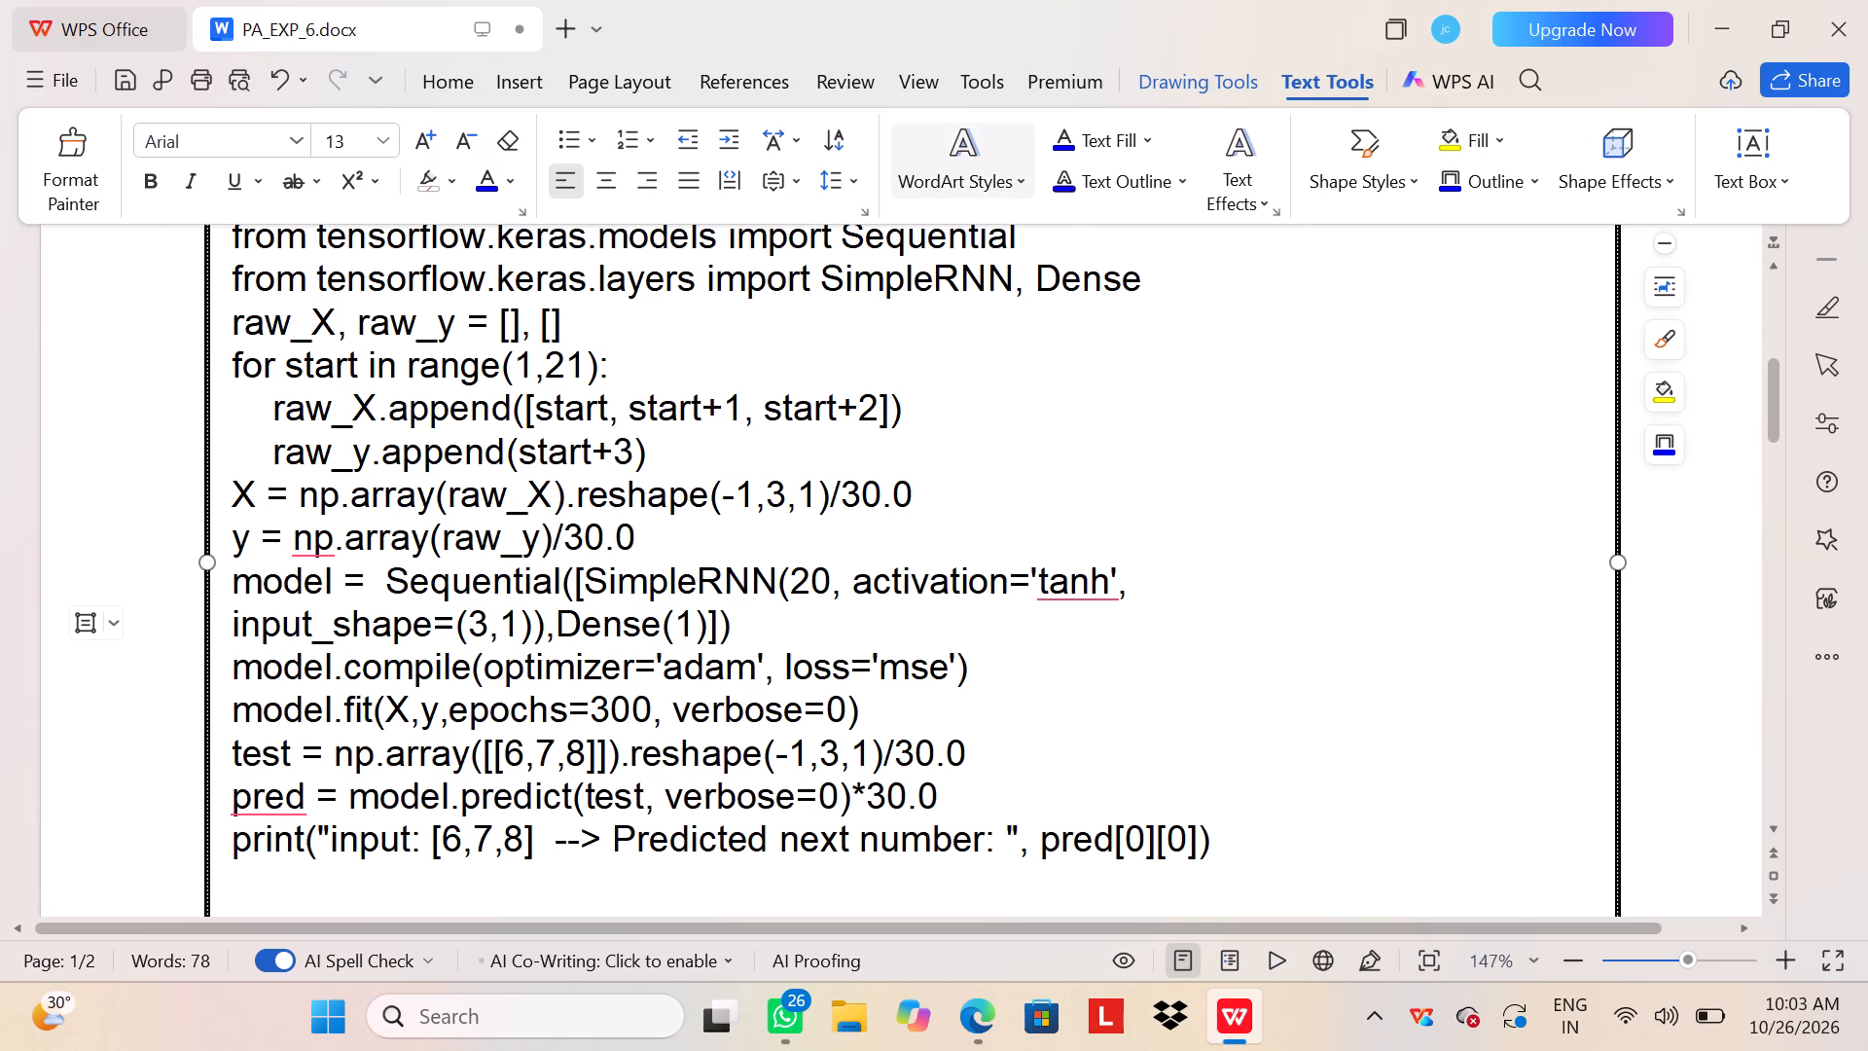
click(232, 625)
key(BackSpace)
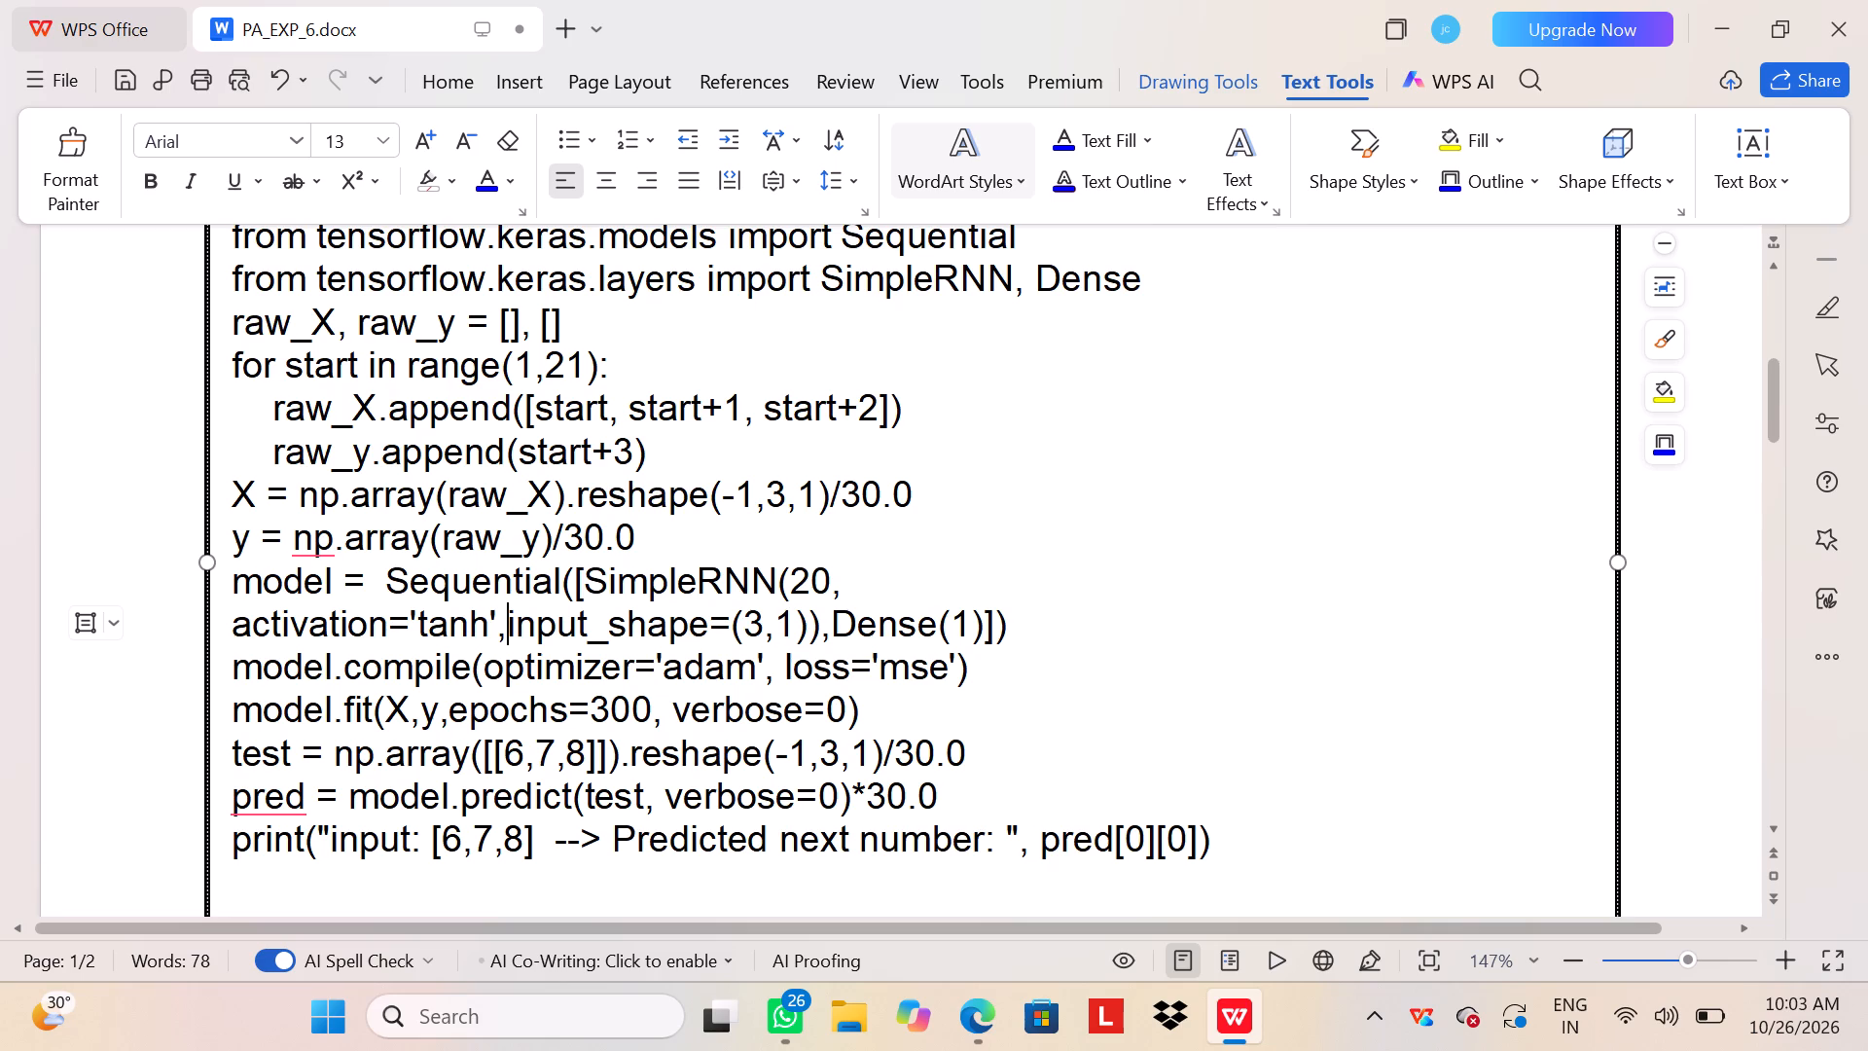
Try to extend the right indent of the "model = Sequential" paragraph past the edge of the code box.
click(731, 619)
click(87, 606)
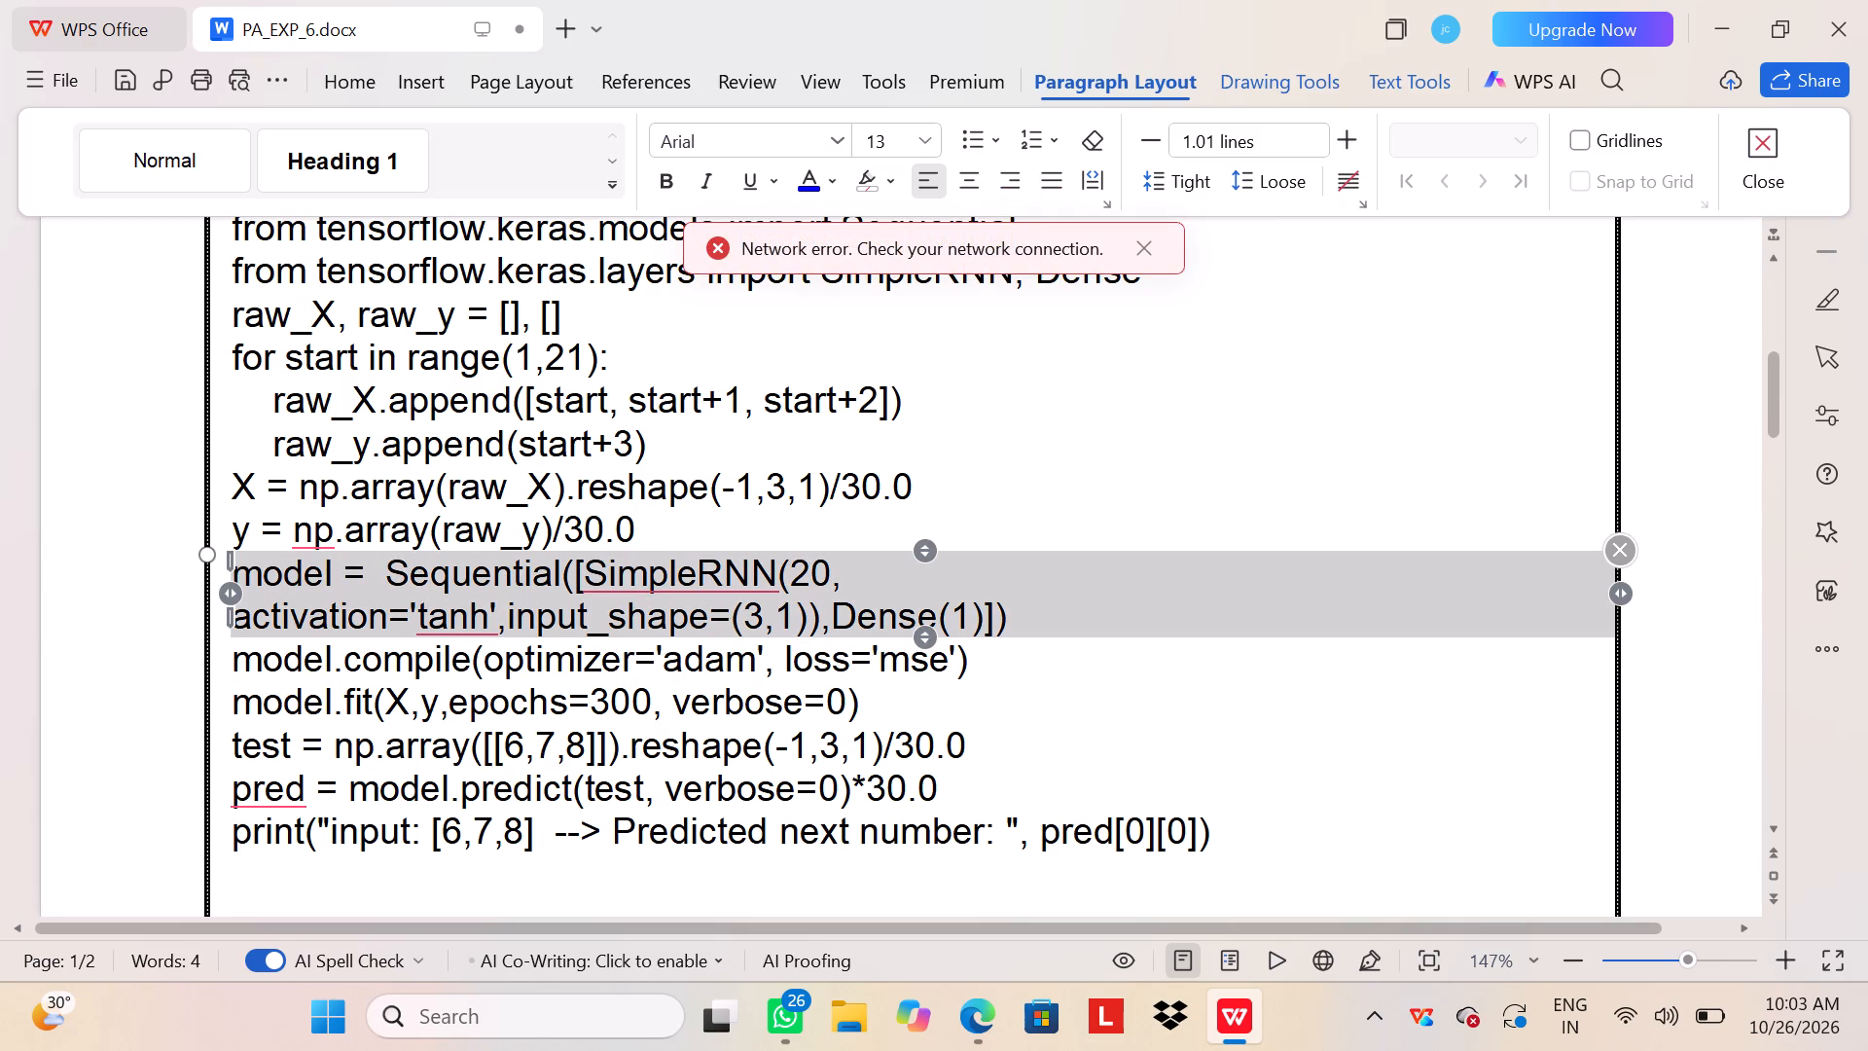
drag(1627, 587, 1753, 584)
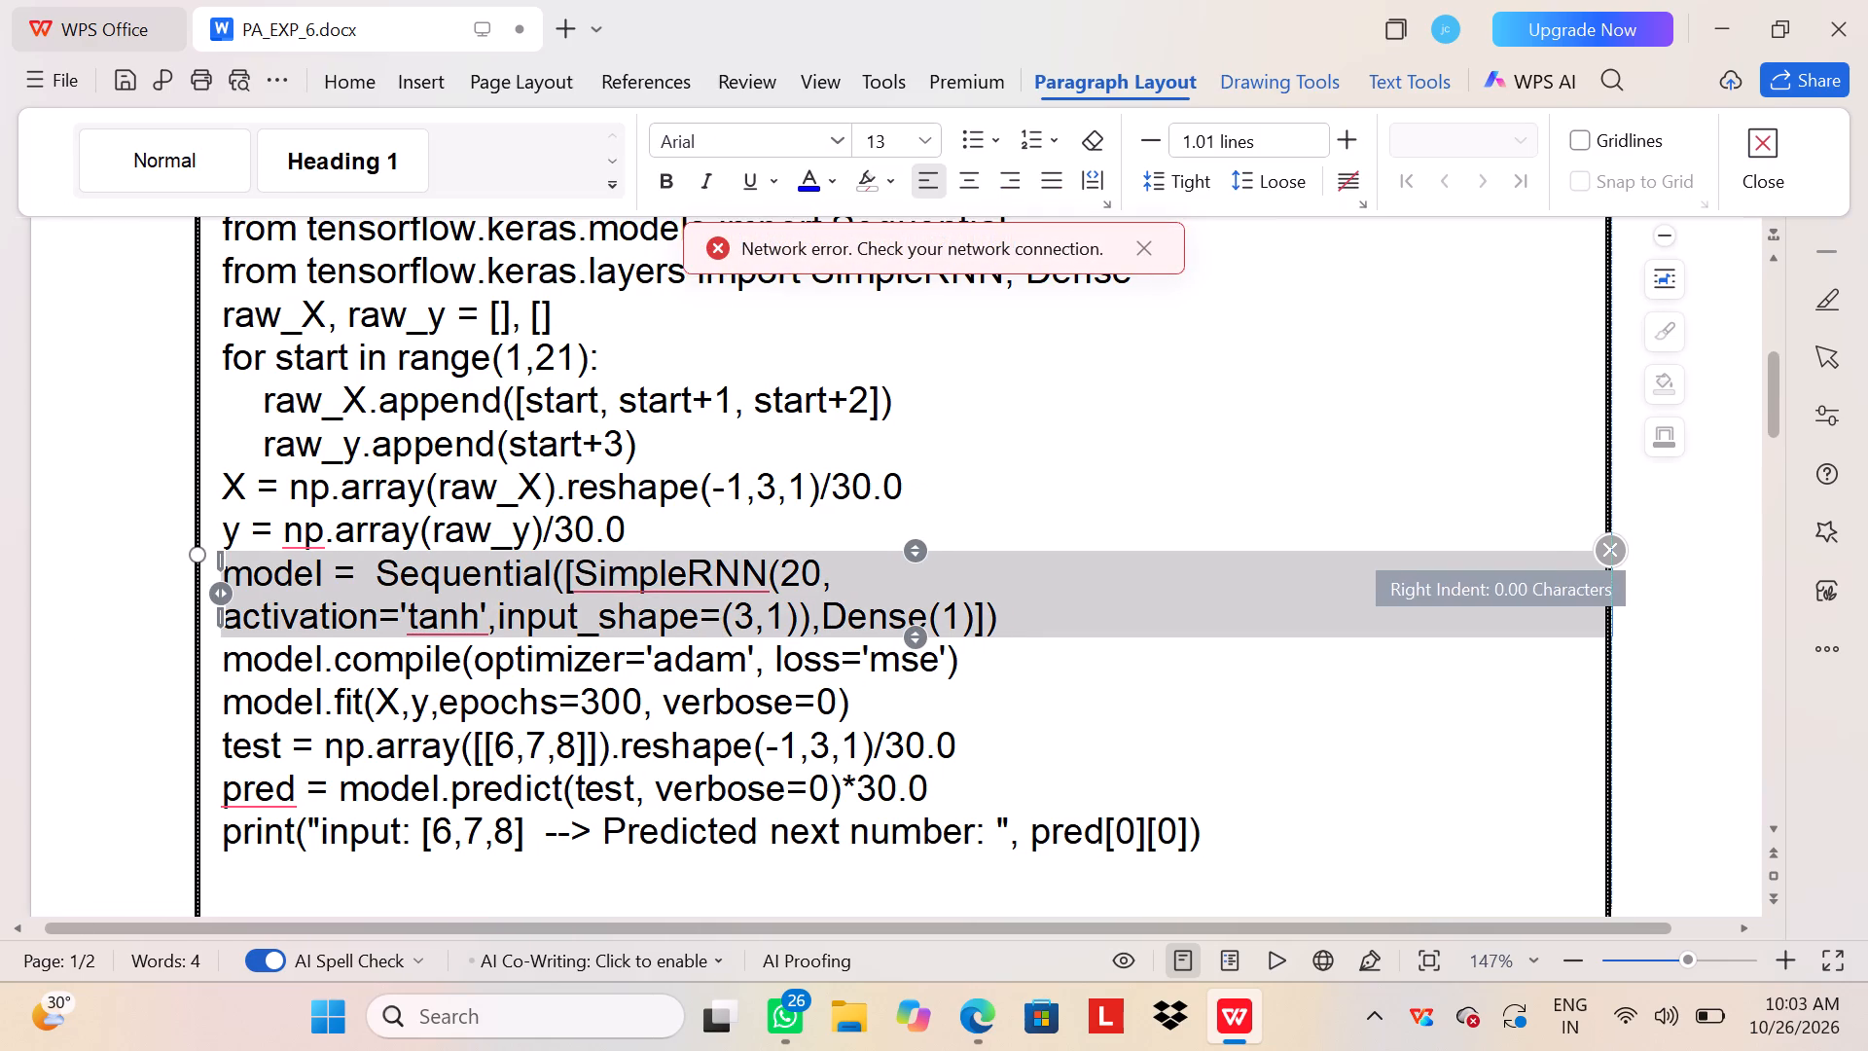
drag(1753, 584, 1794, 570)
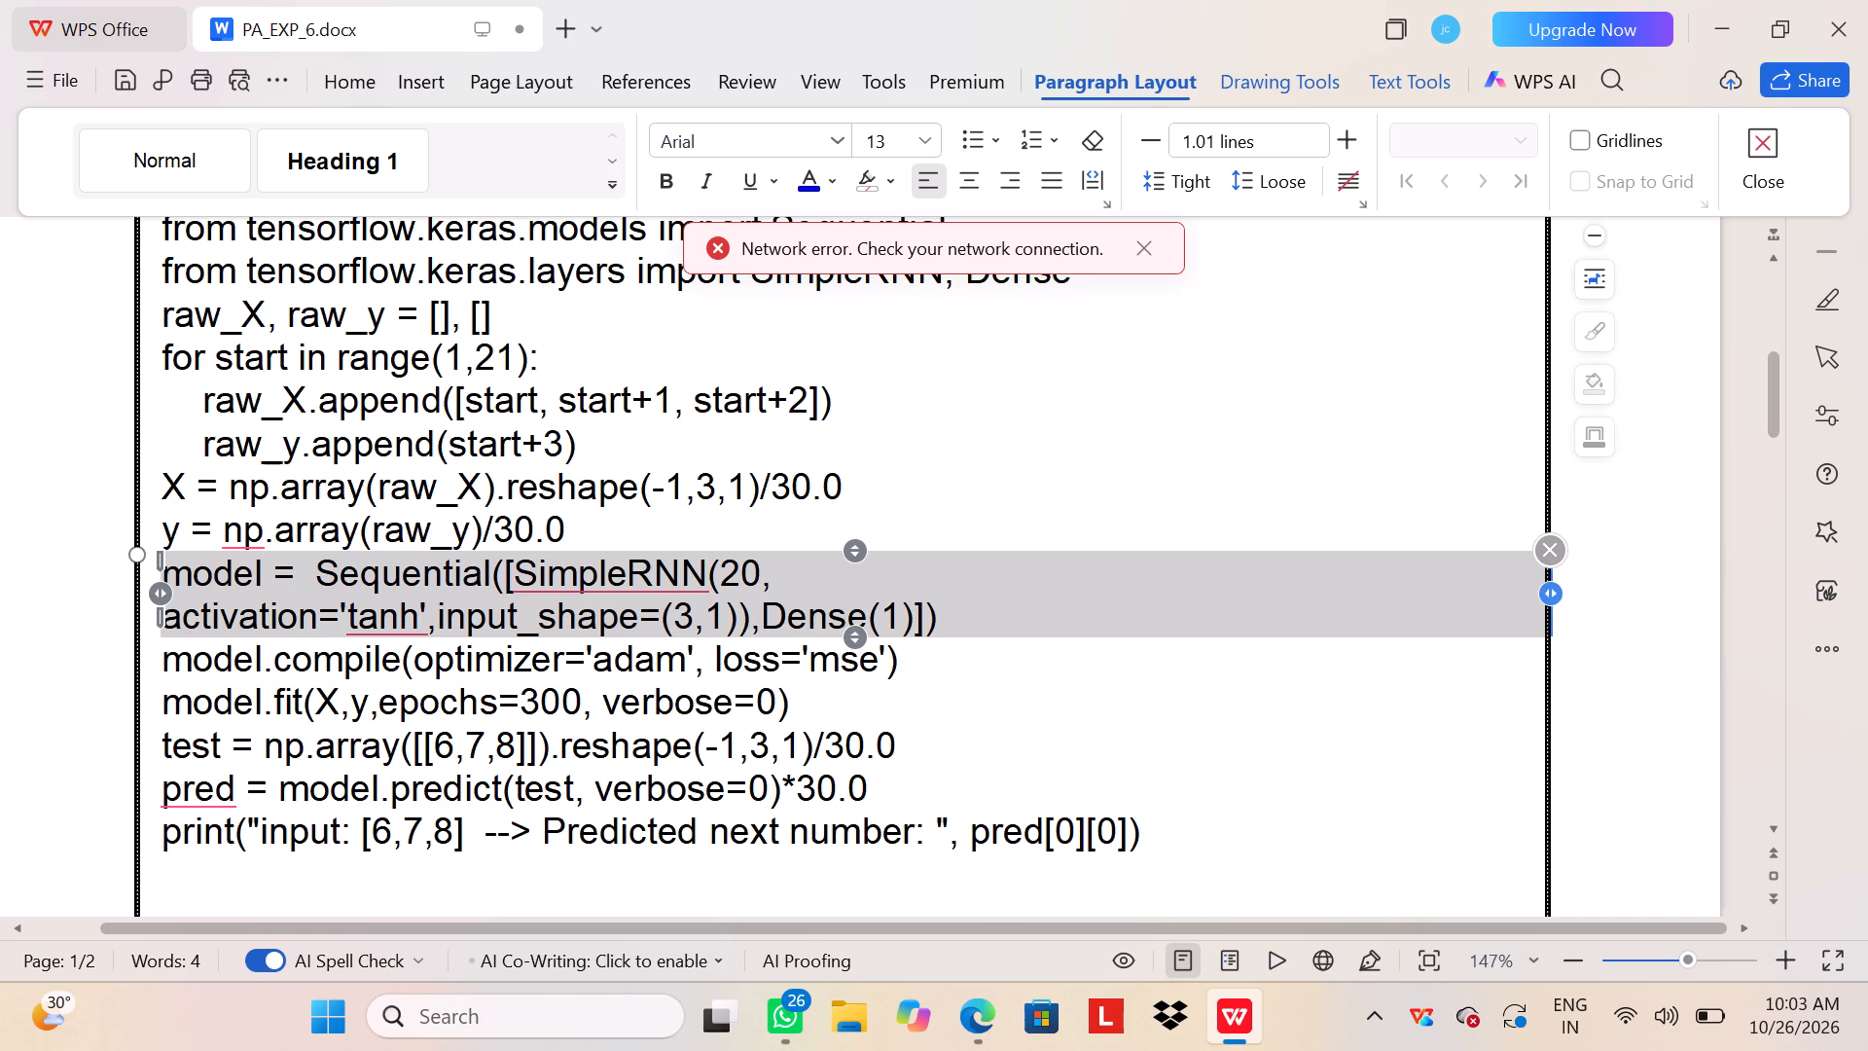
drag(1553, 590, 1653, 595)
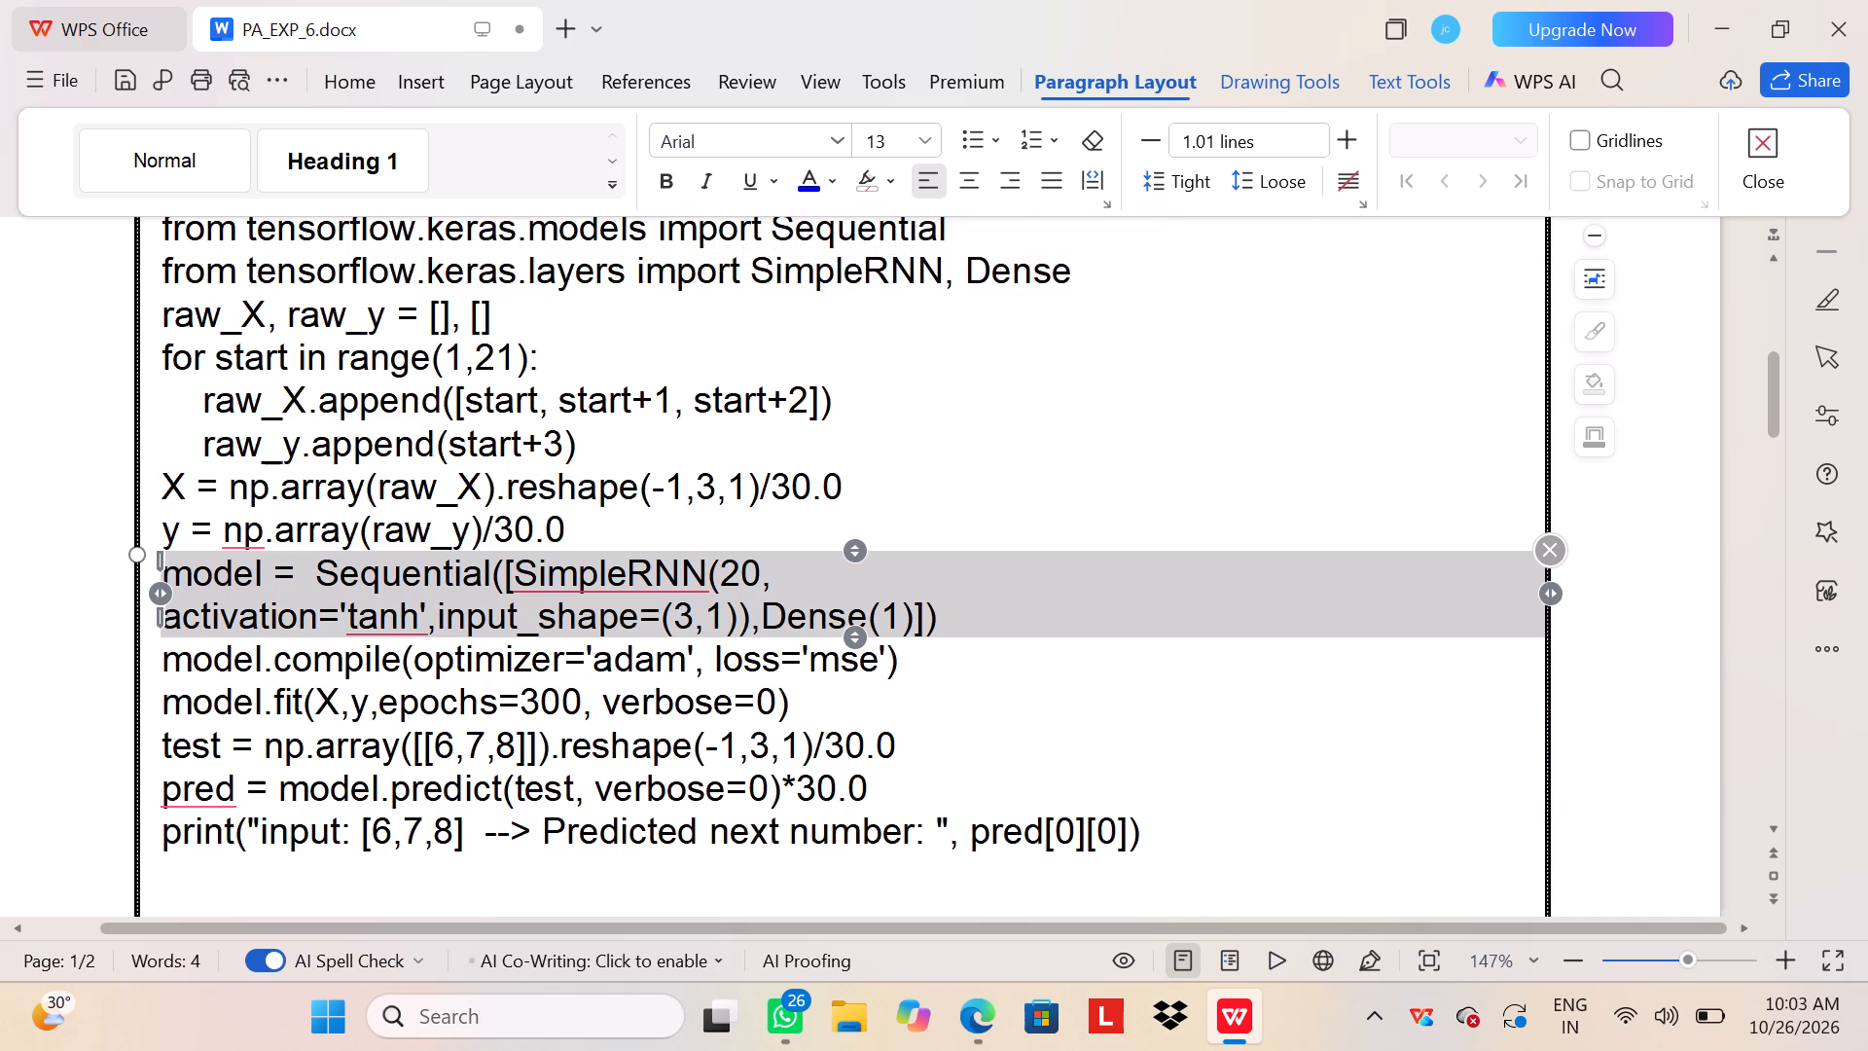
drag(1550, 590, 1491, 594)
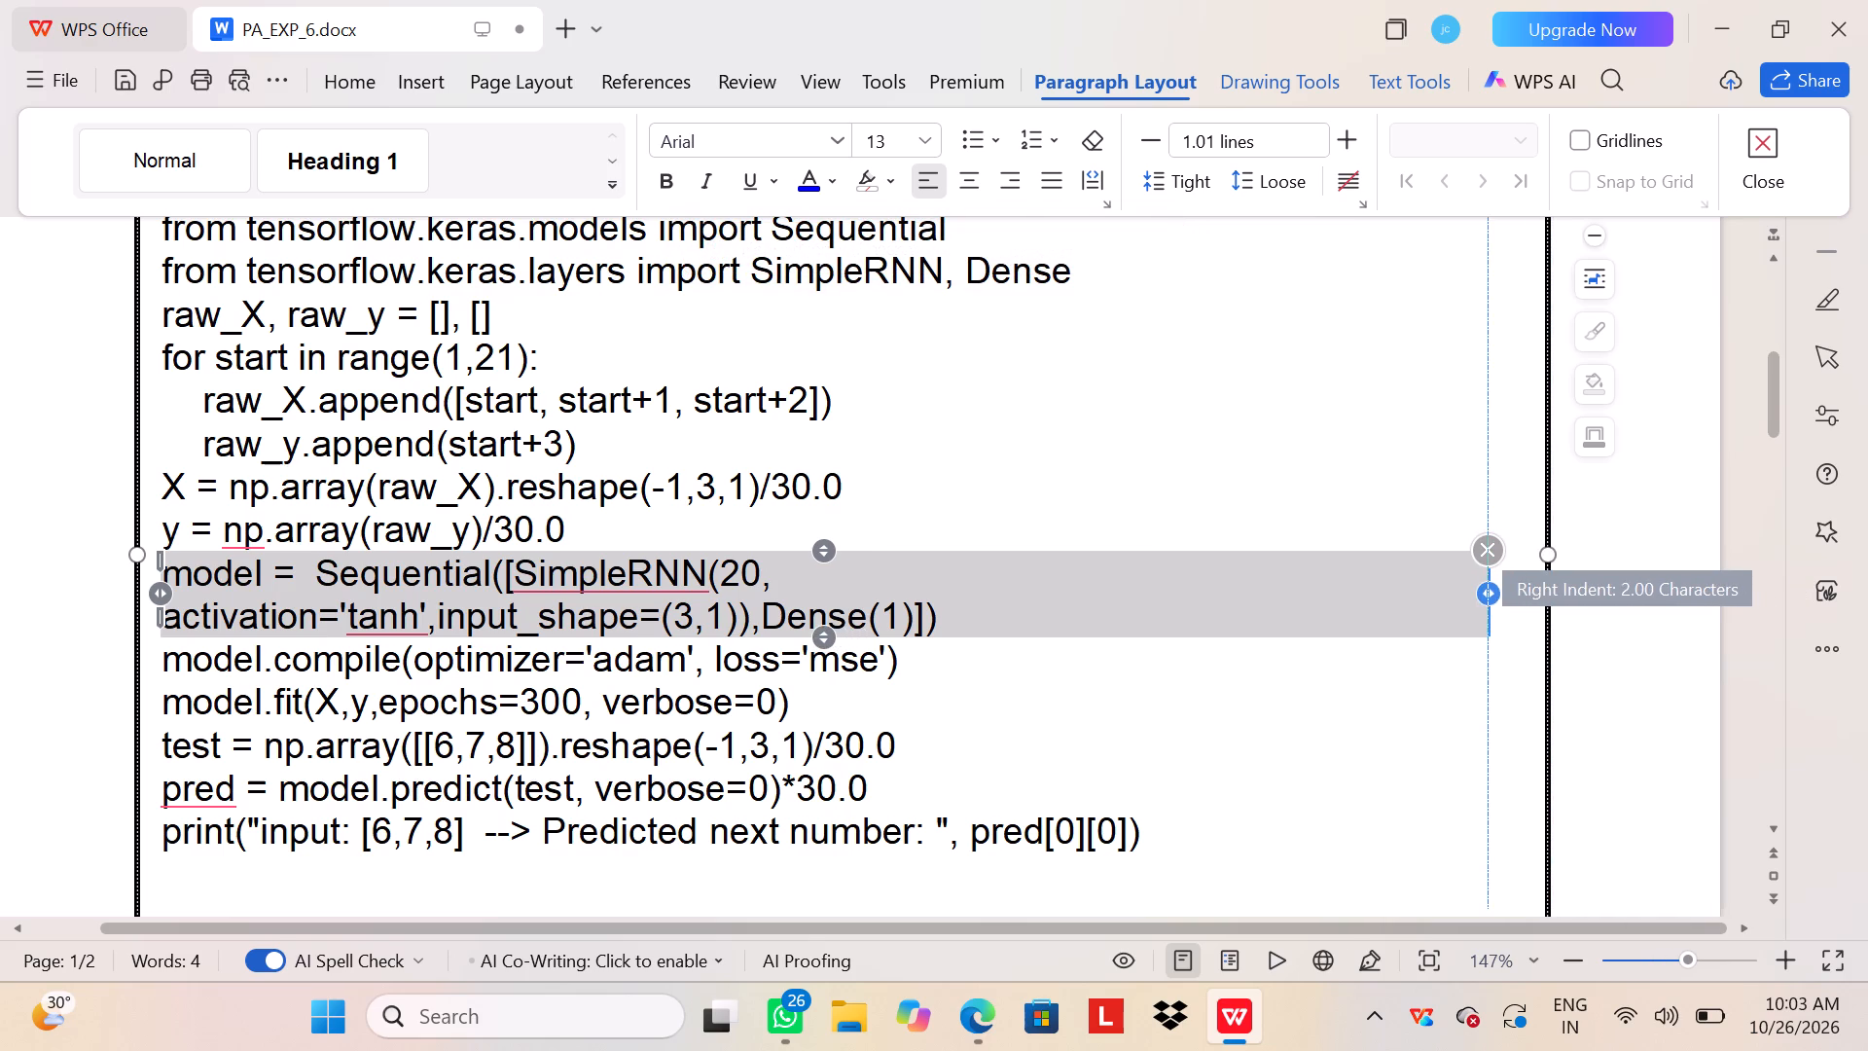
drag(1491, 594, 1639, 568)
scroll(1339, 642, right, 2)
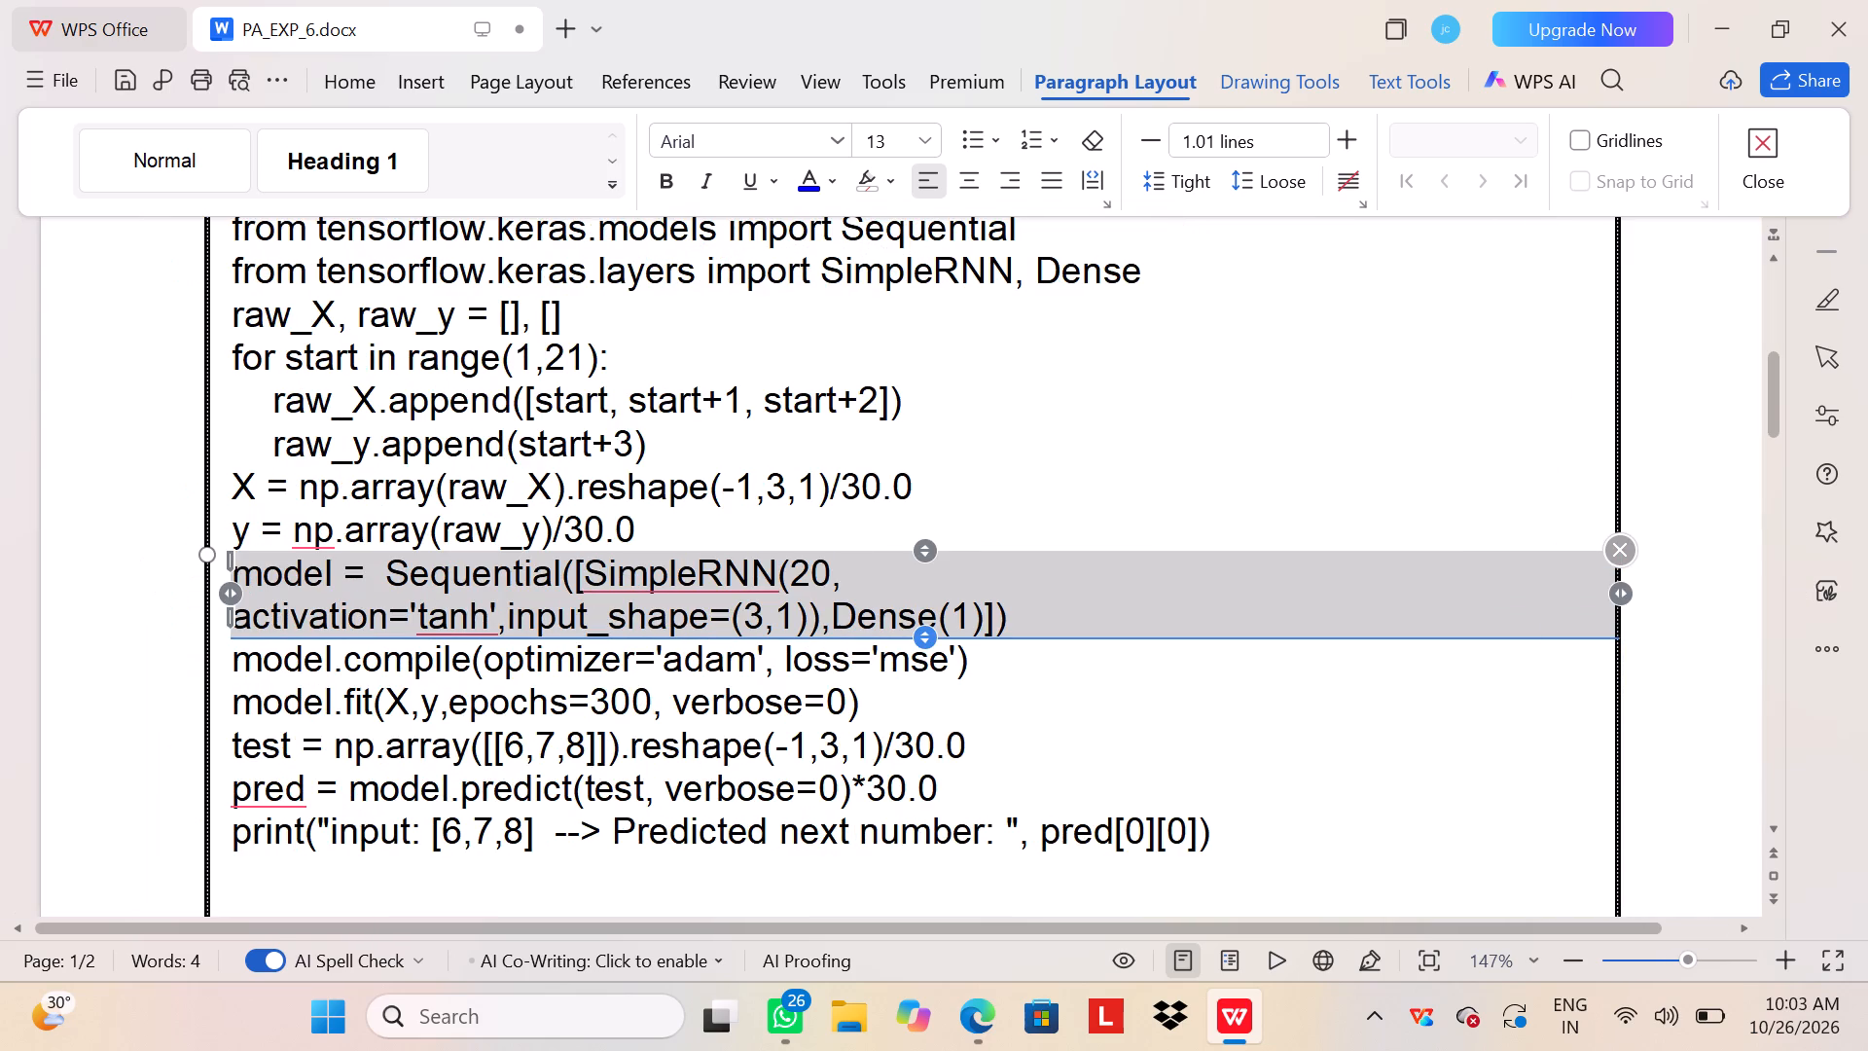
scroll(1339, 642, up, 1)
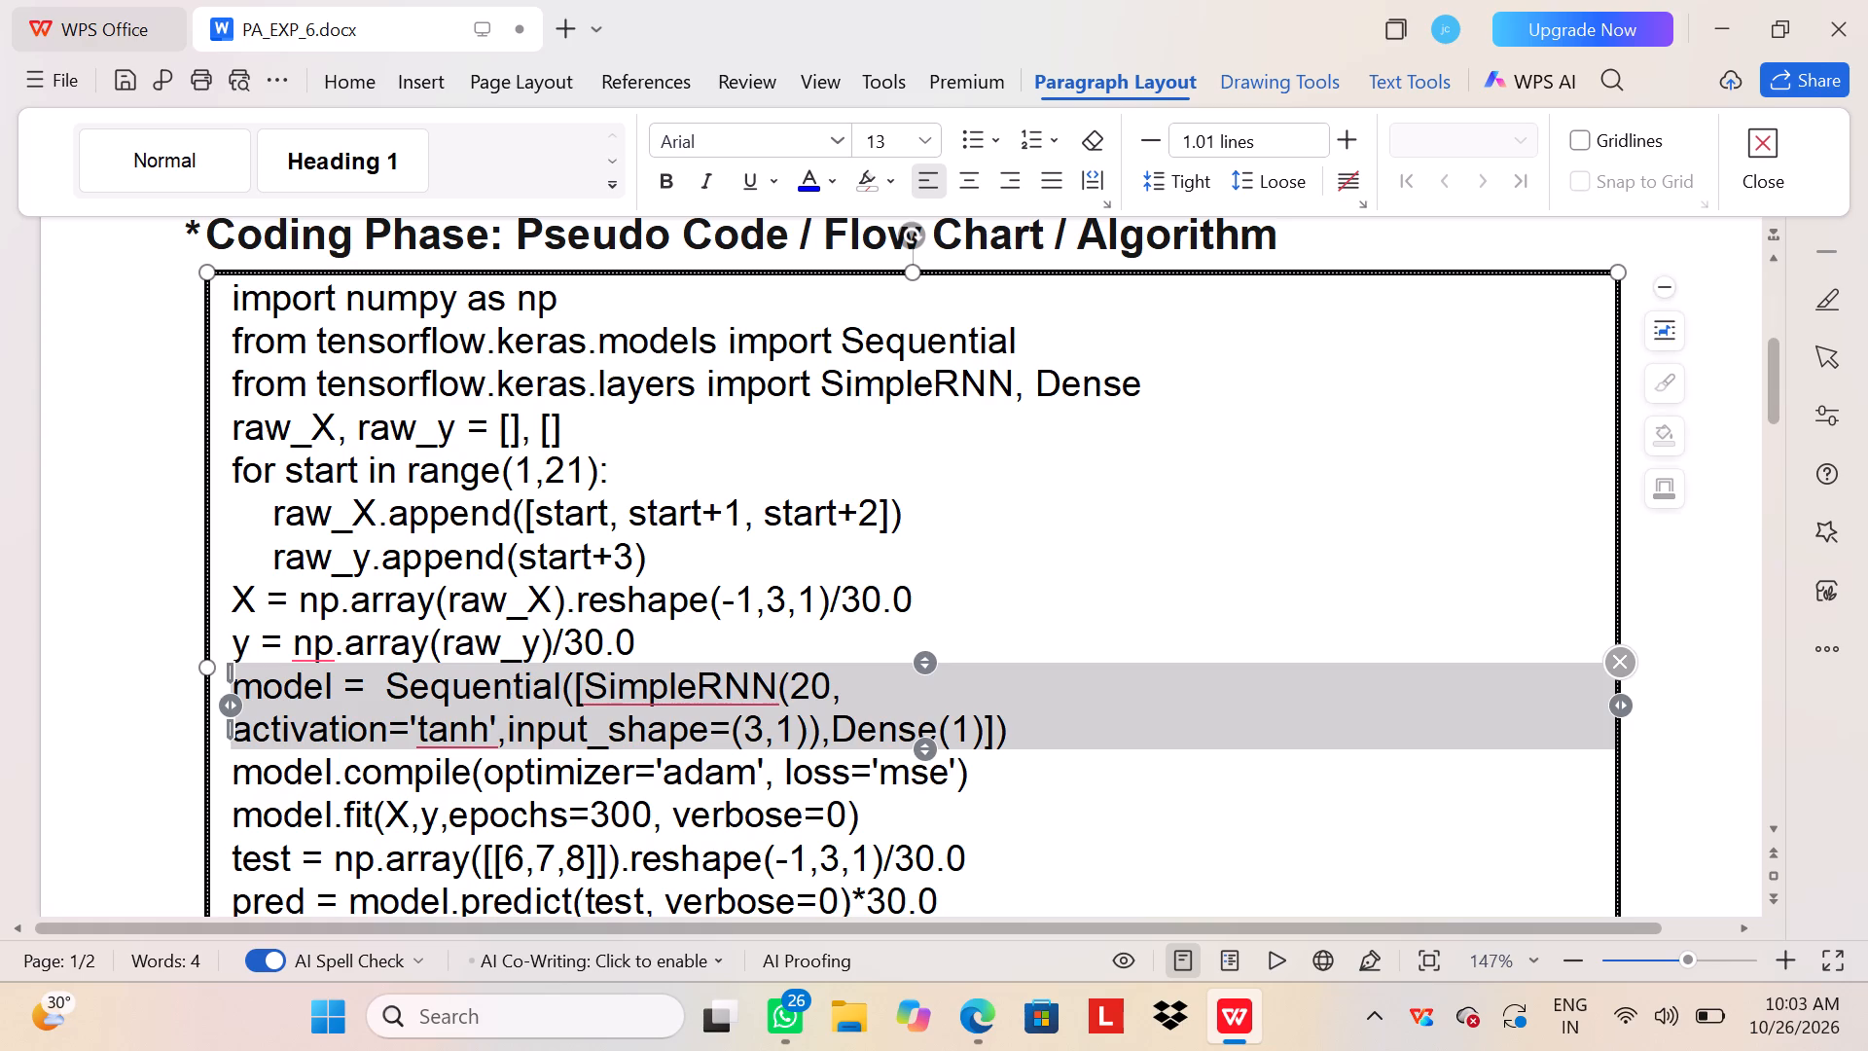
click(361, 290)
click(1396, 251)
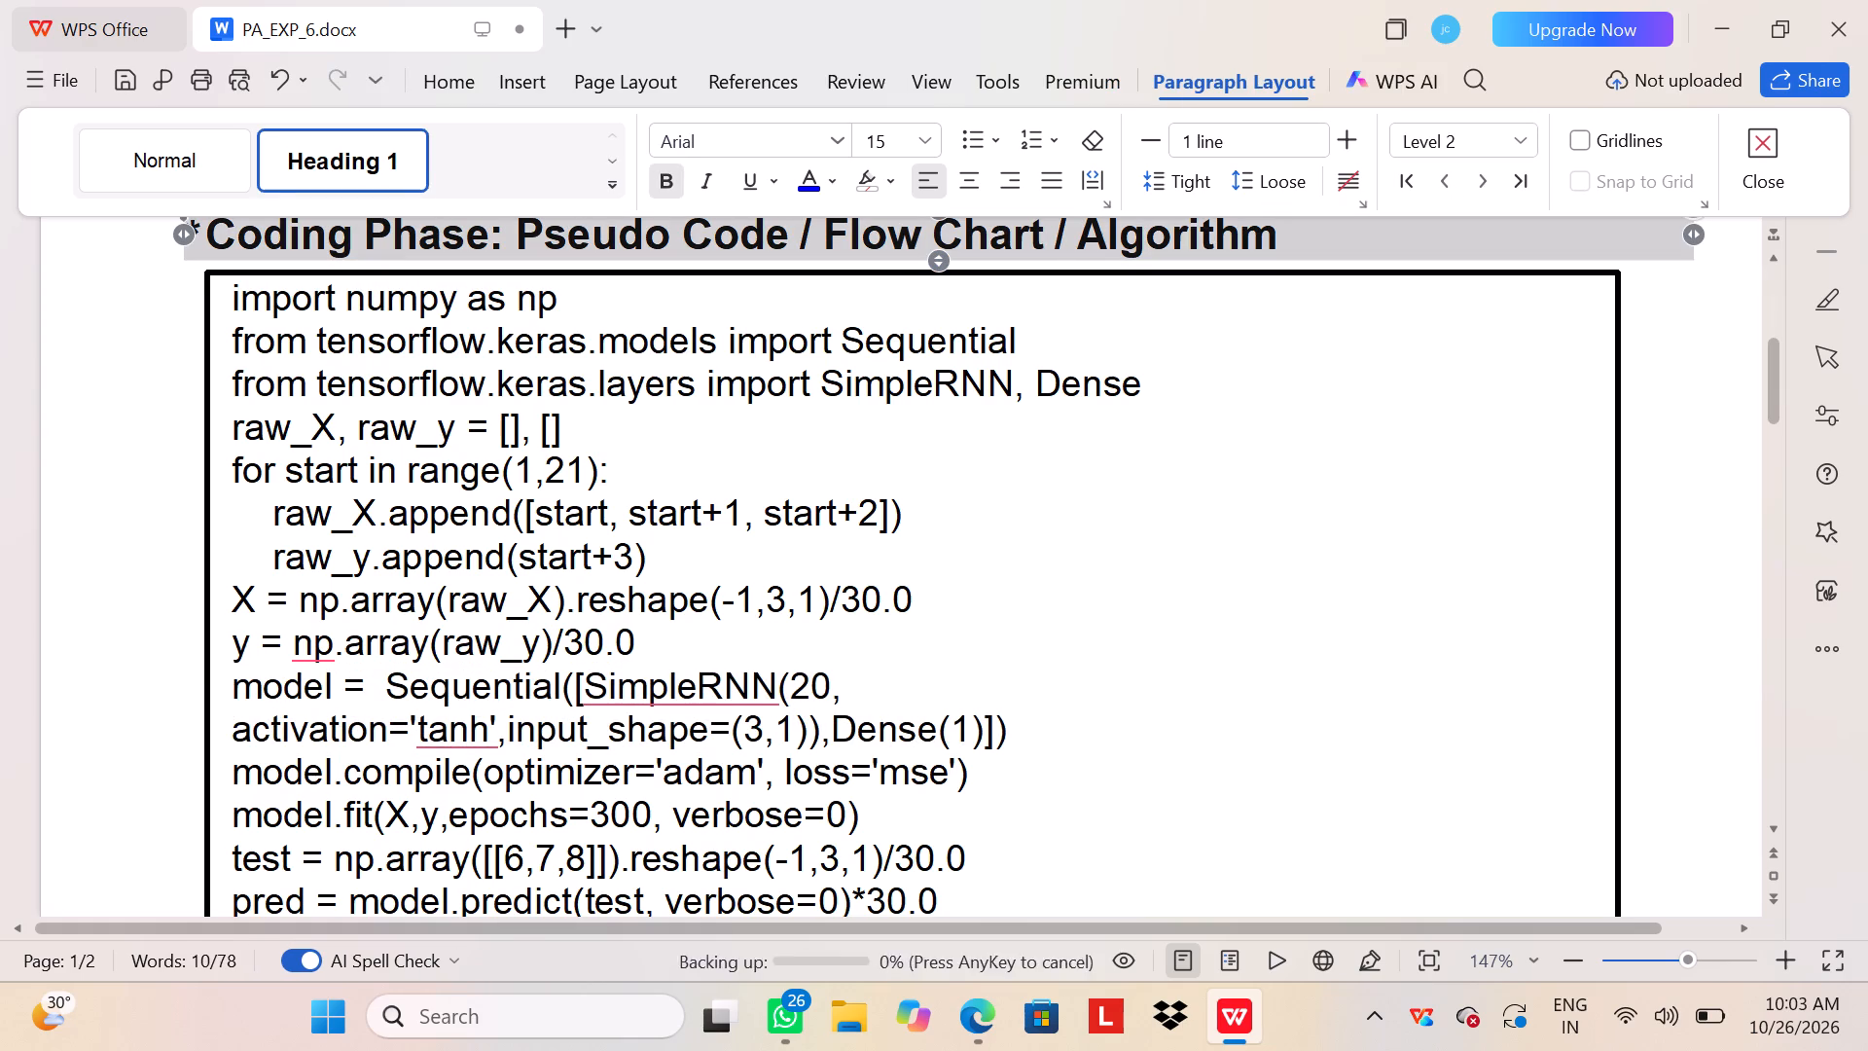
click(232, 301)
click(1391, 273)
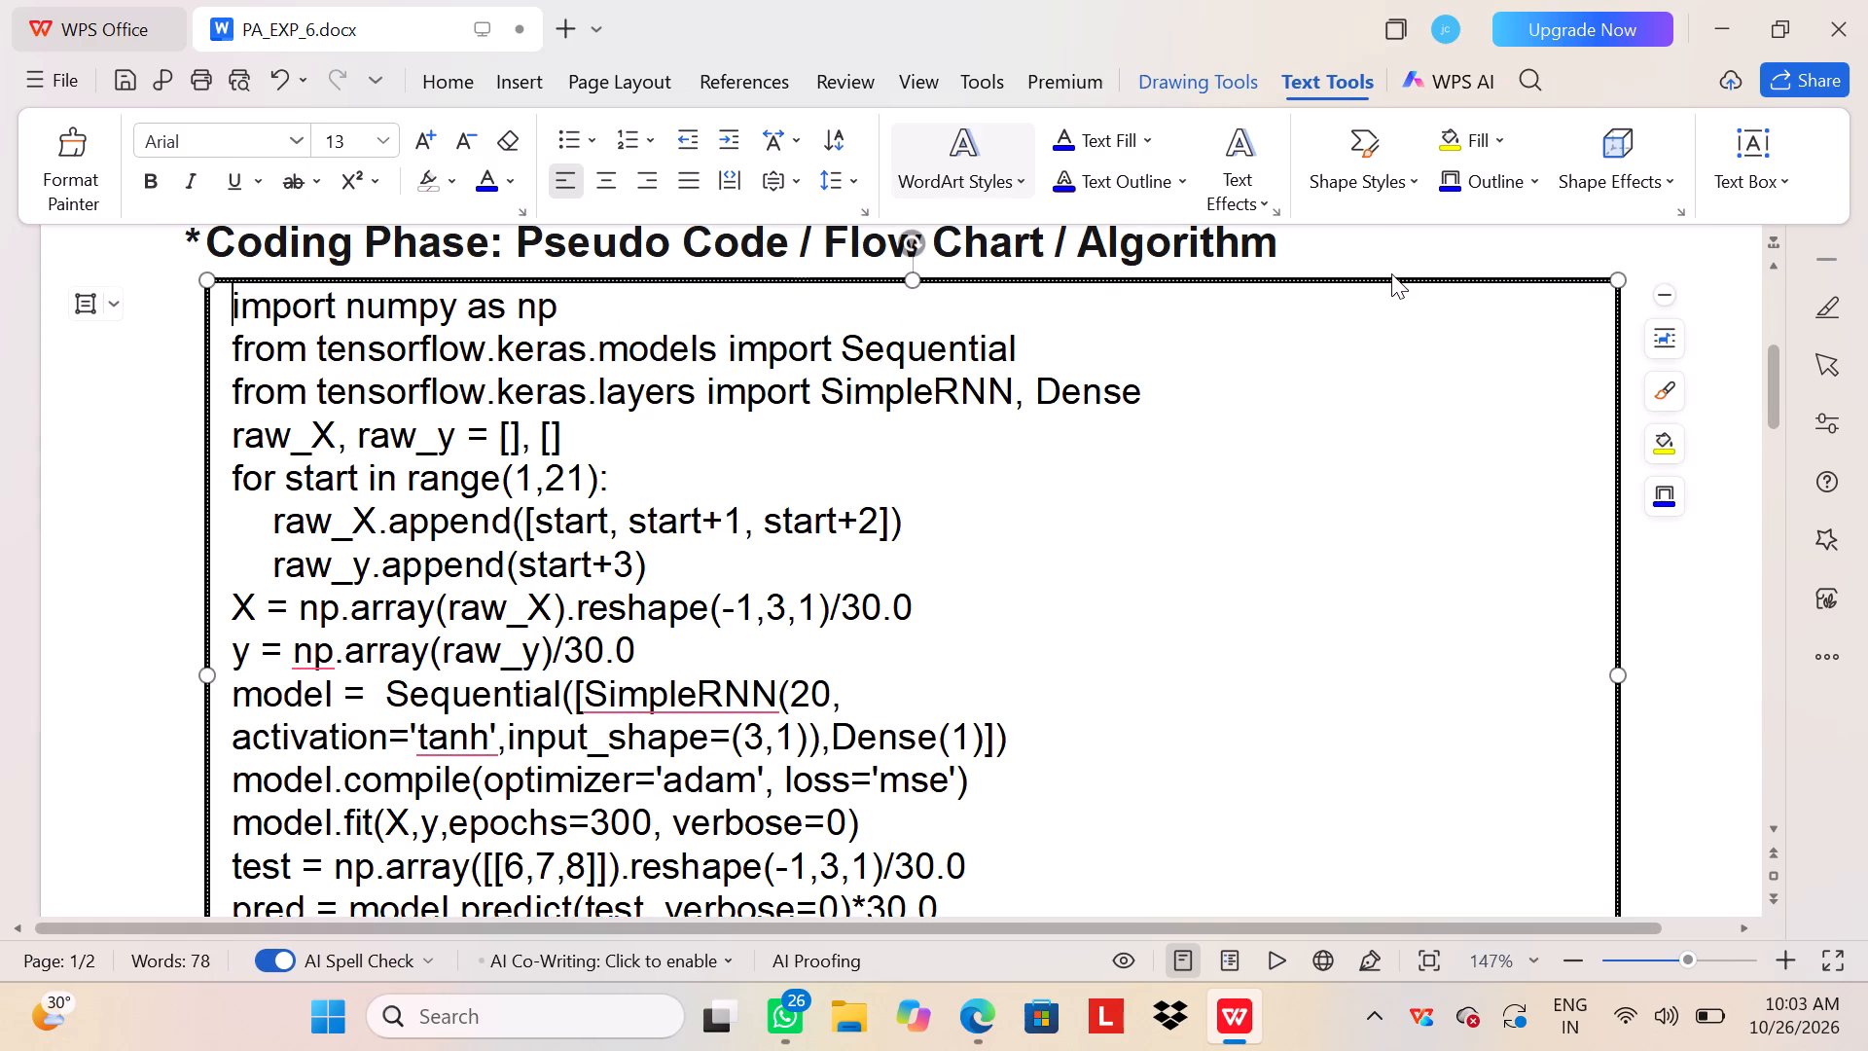
Reduce the font size of all the code in the Coding Phase text box to 12.
drag(230, 303, 369, 511)
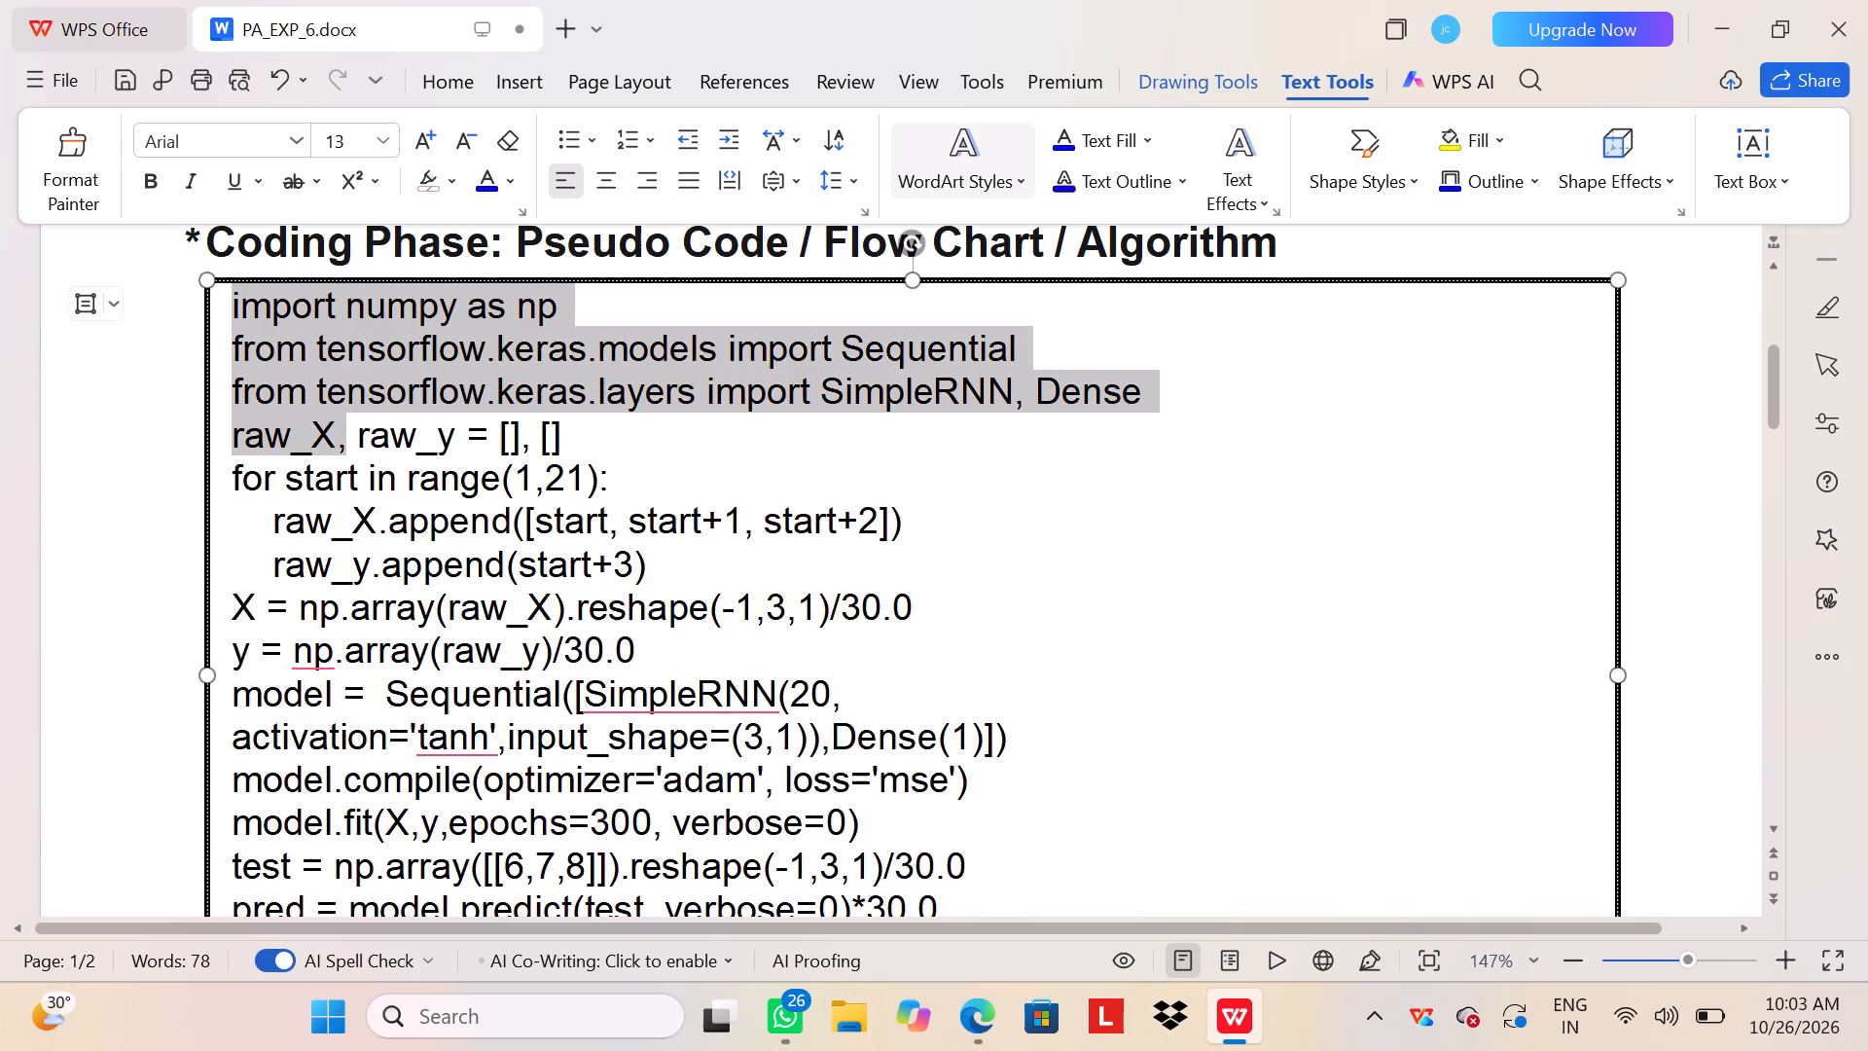
drag(369, 511, 1215, 658)
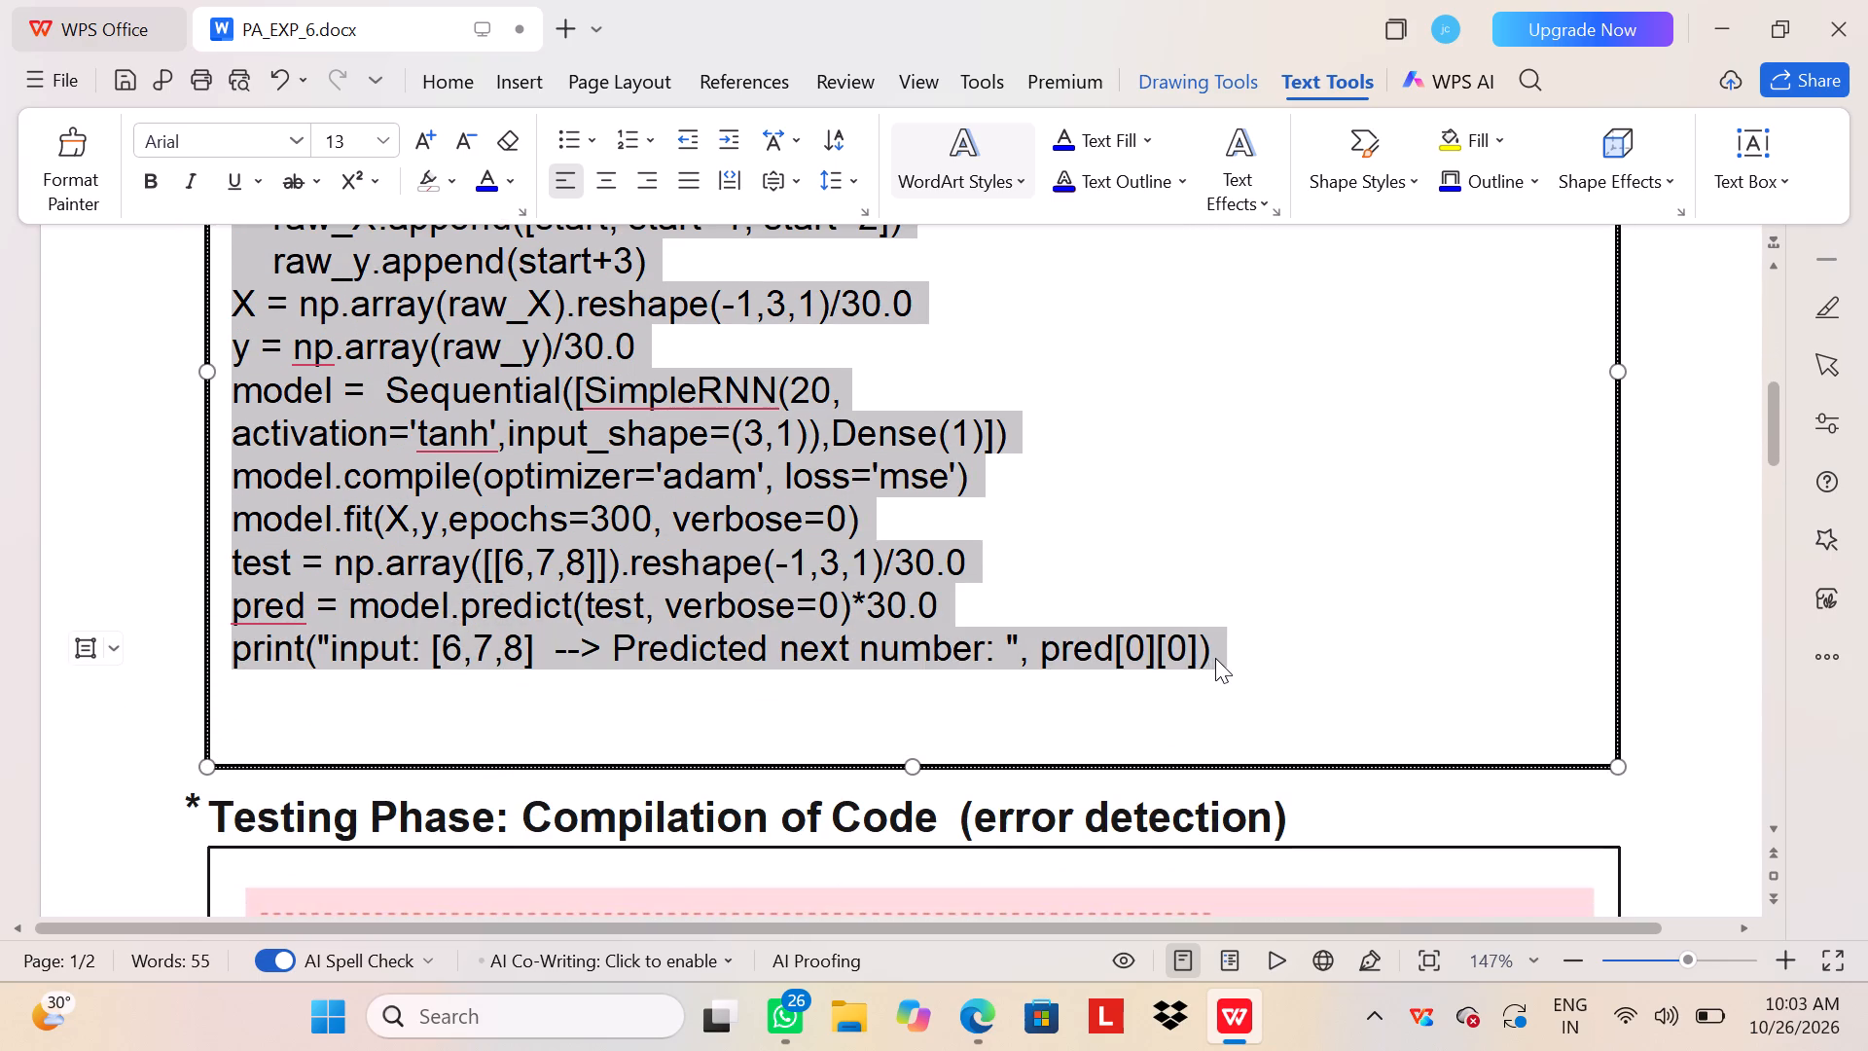
drag(1215, 658, 1220, 659)
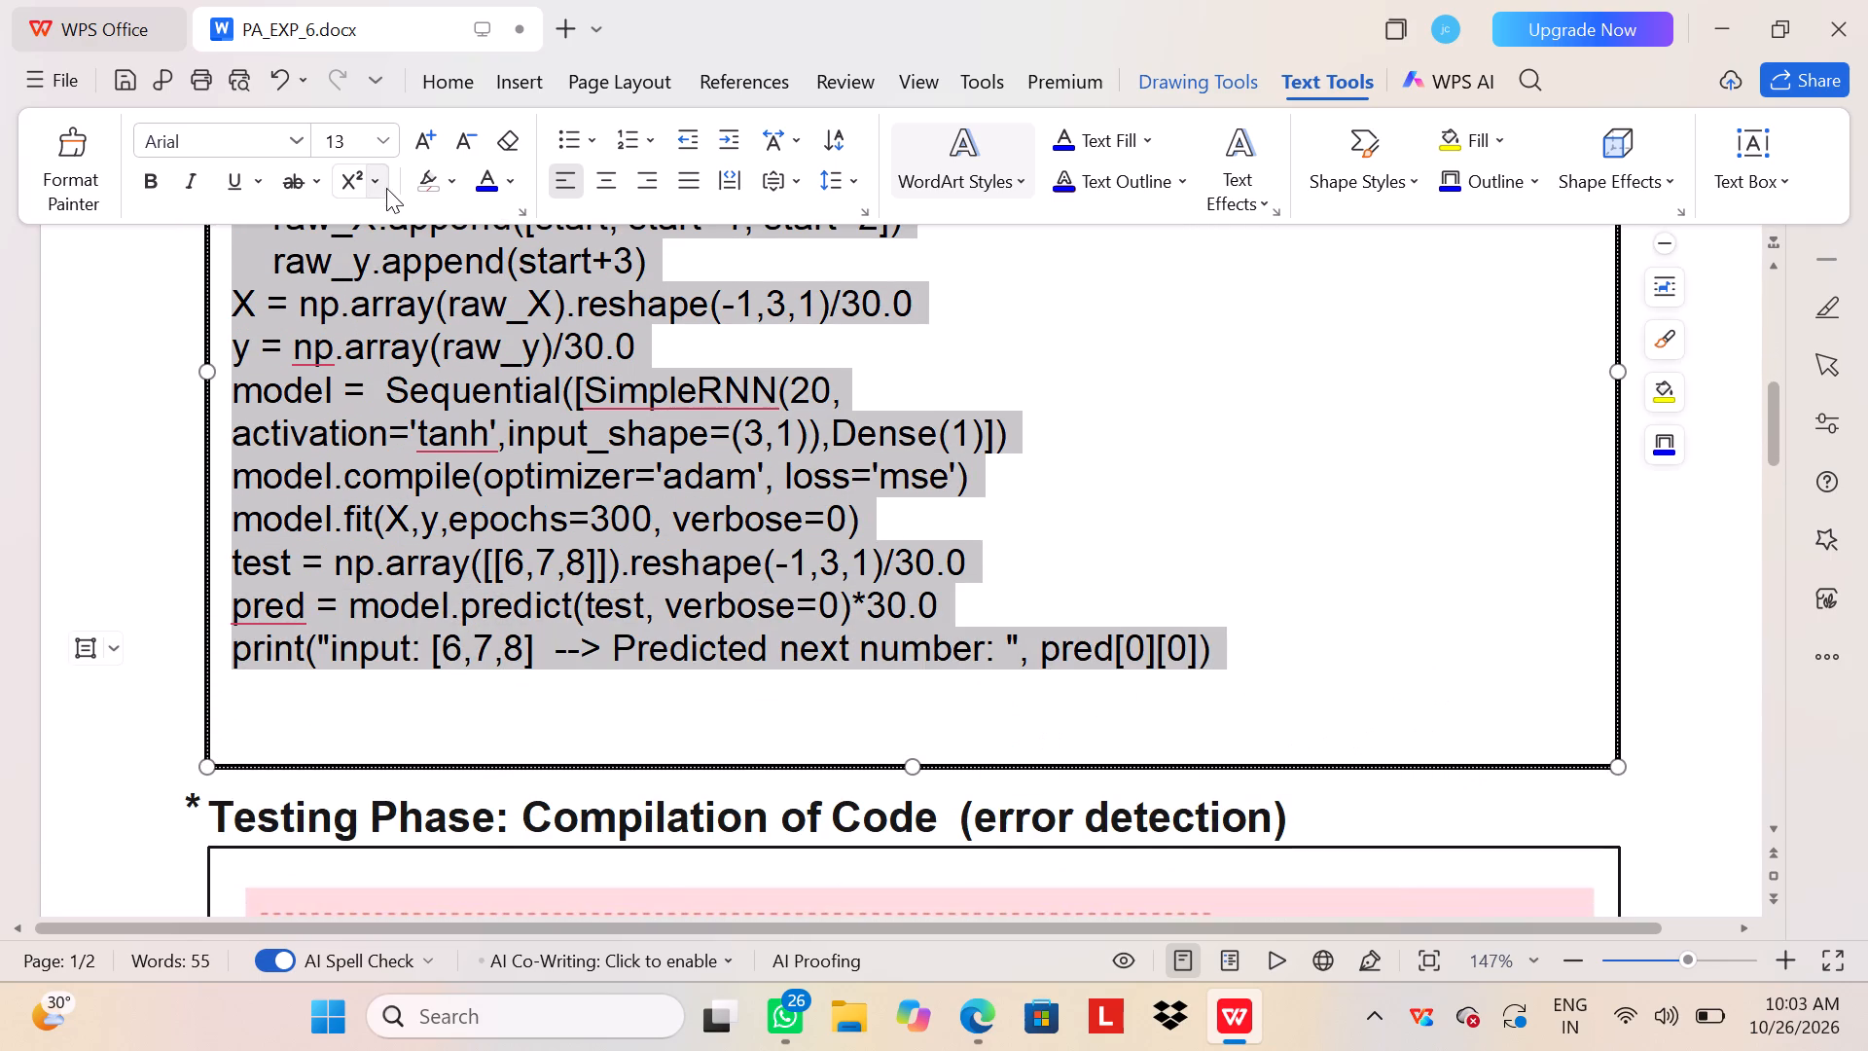
click(461, 134)
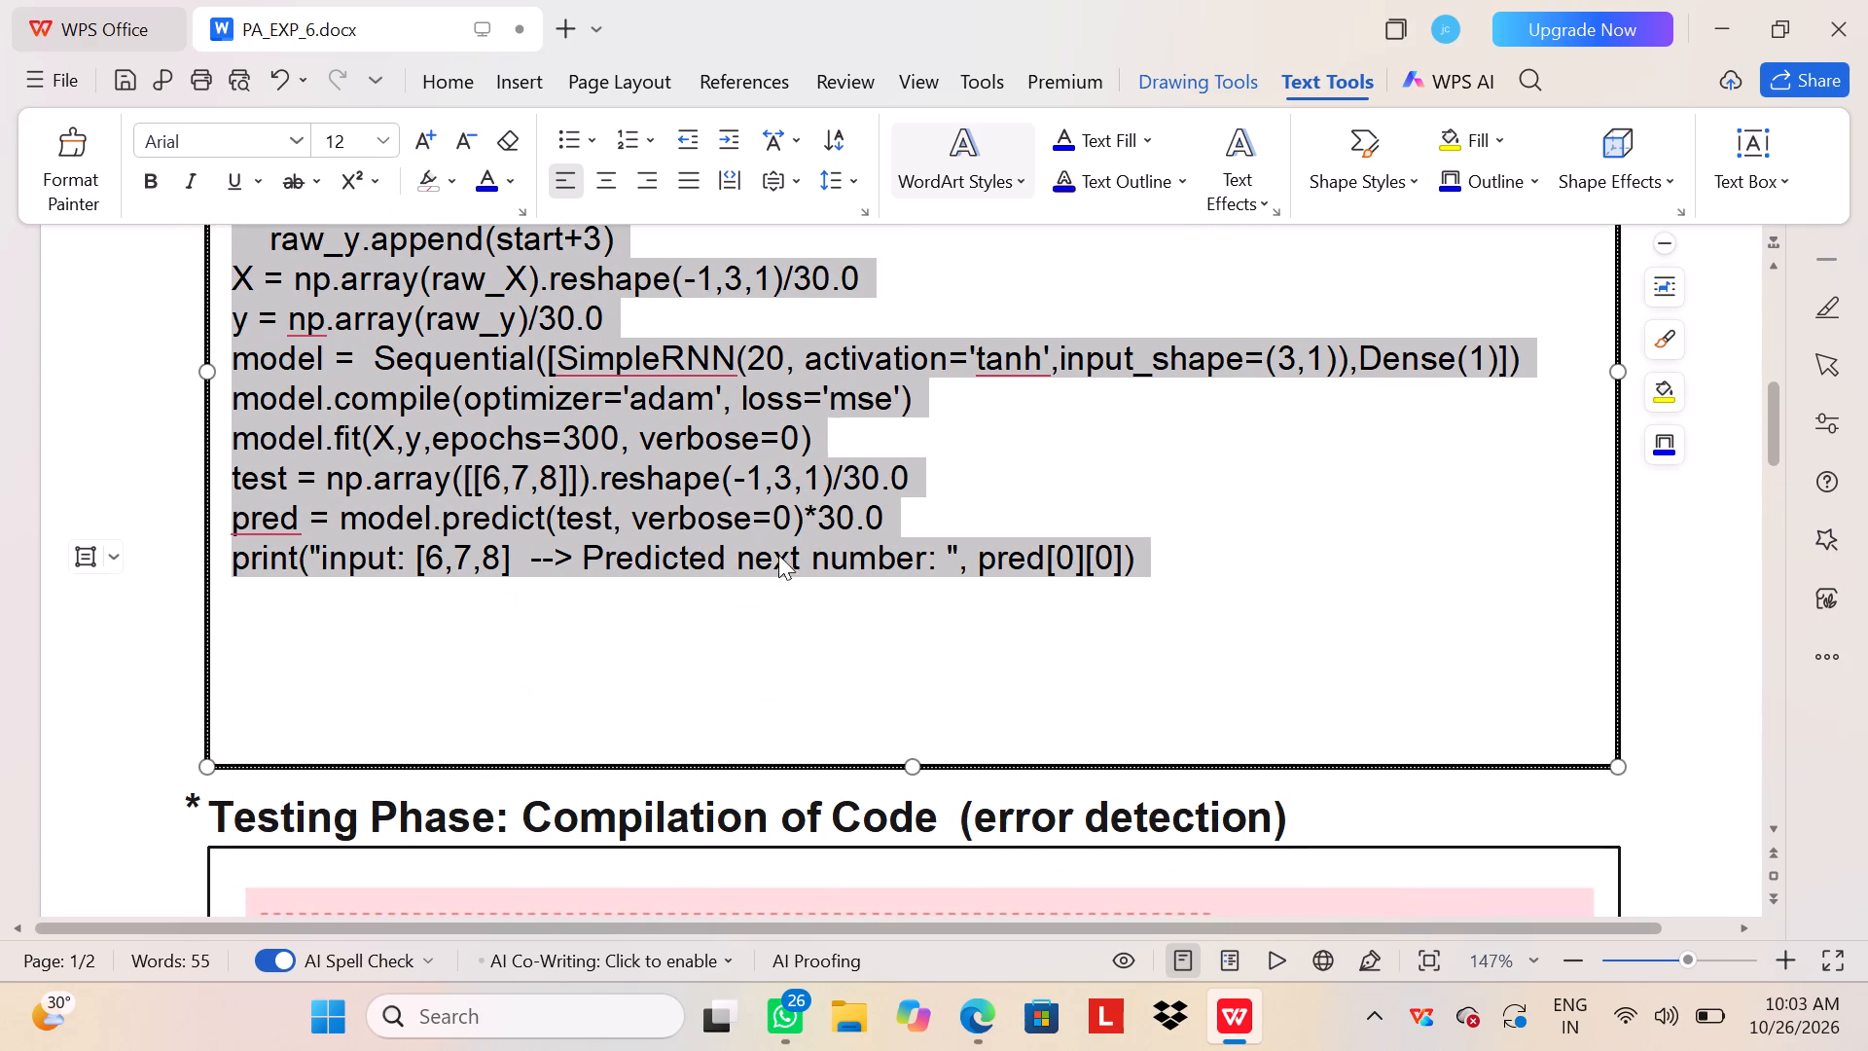
click(797, 581)
Insert a blank line after the SimpleRNN import, raw_y.append, y = np.array and model.fit lines to separate the code blocks.
scroll(797, 581, up, 3)
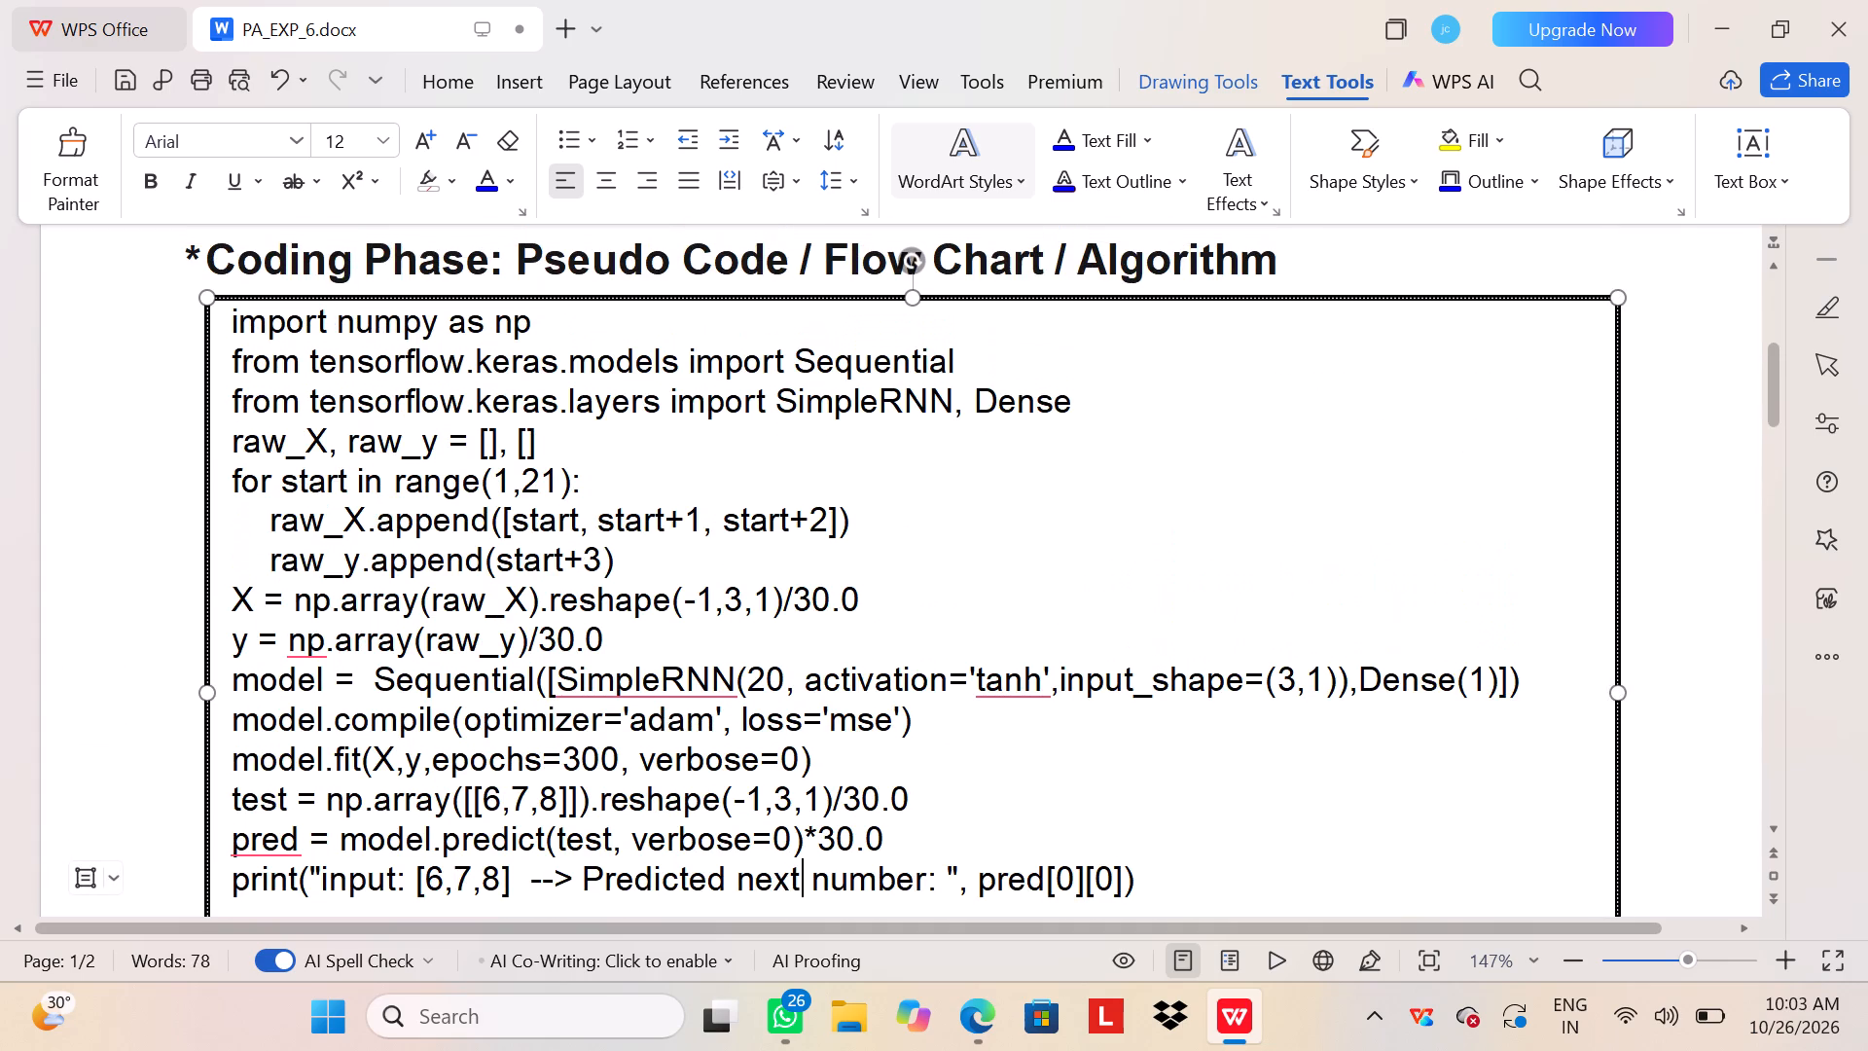
click(1092, 407)
key(Return)
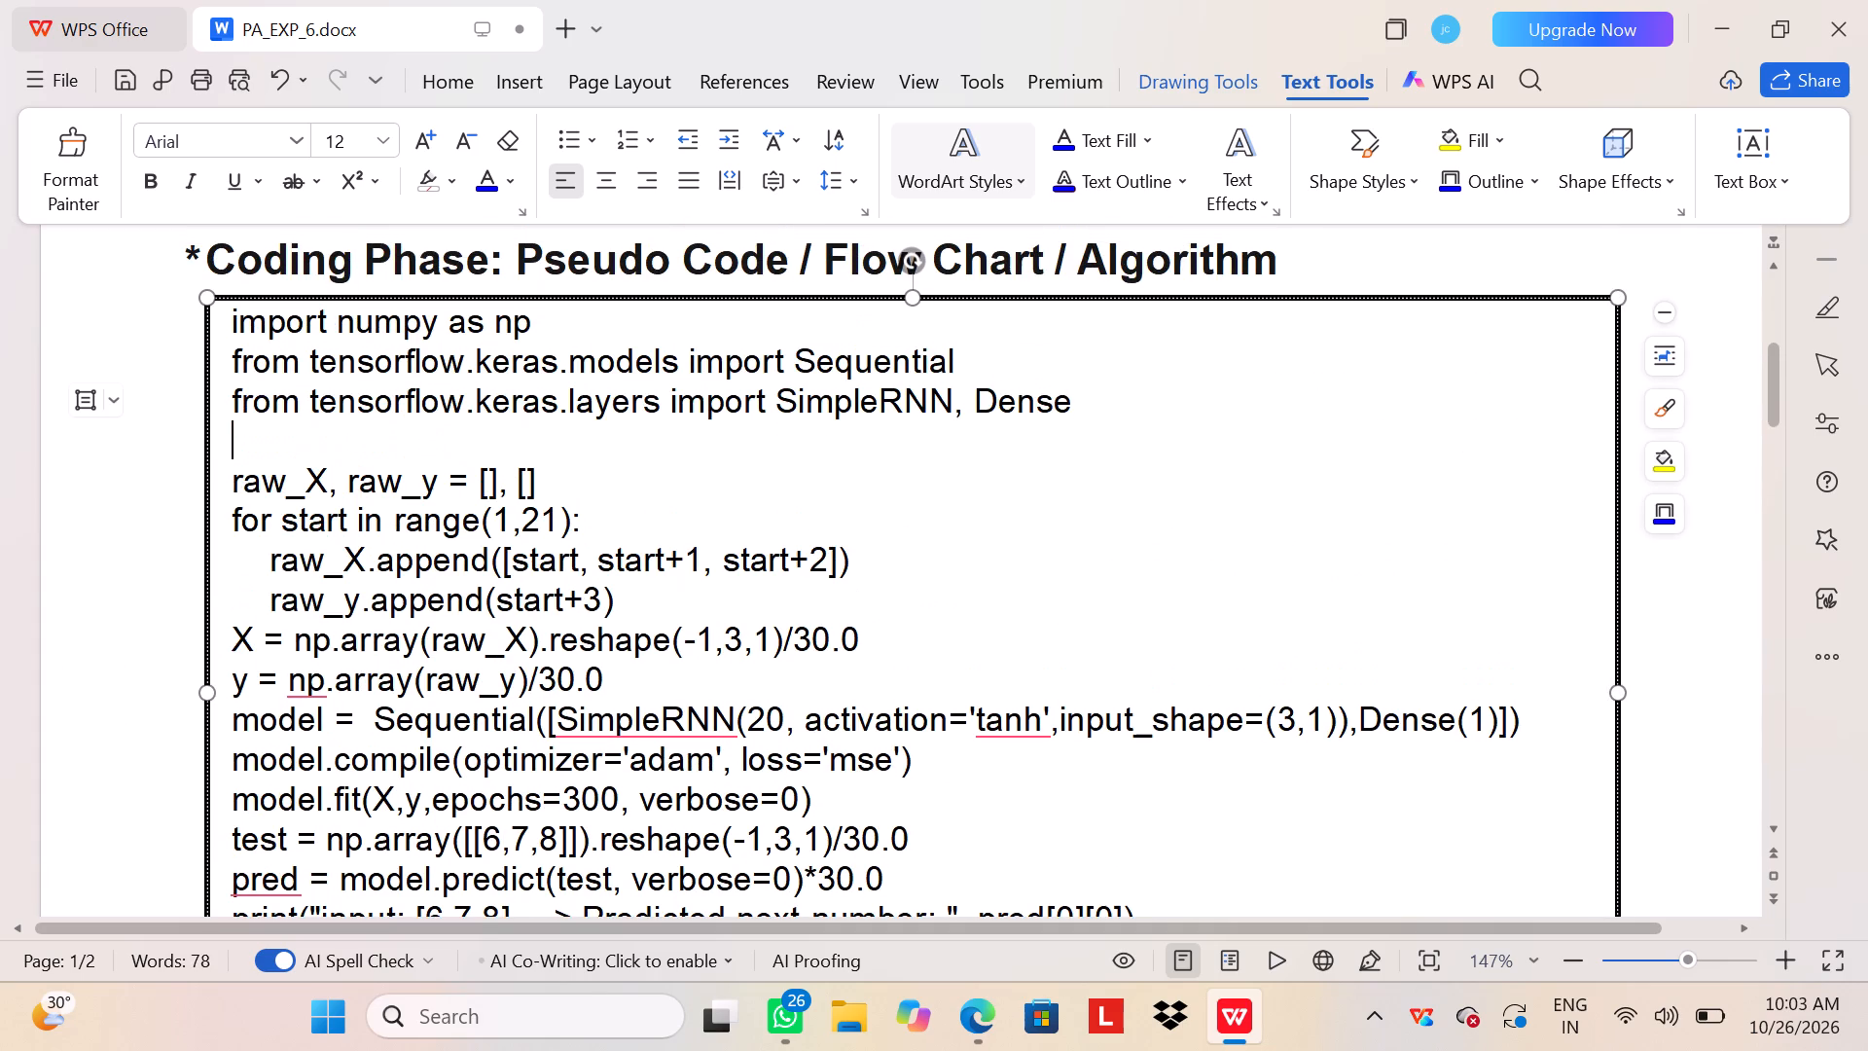
click(643, 594)
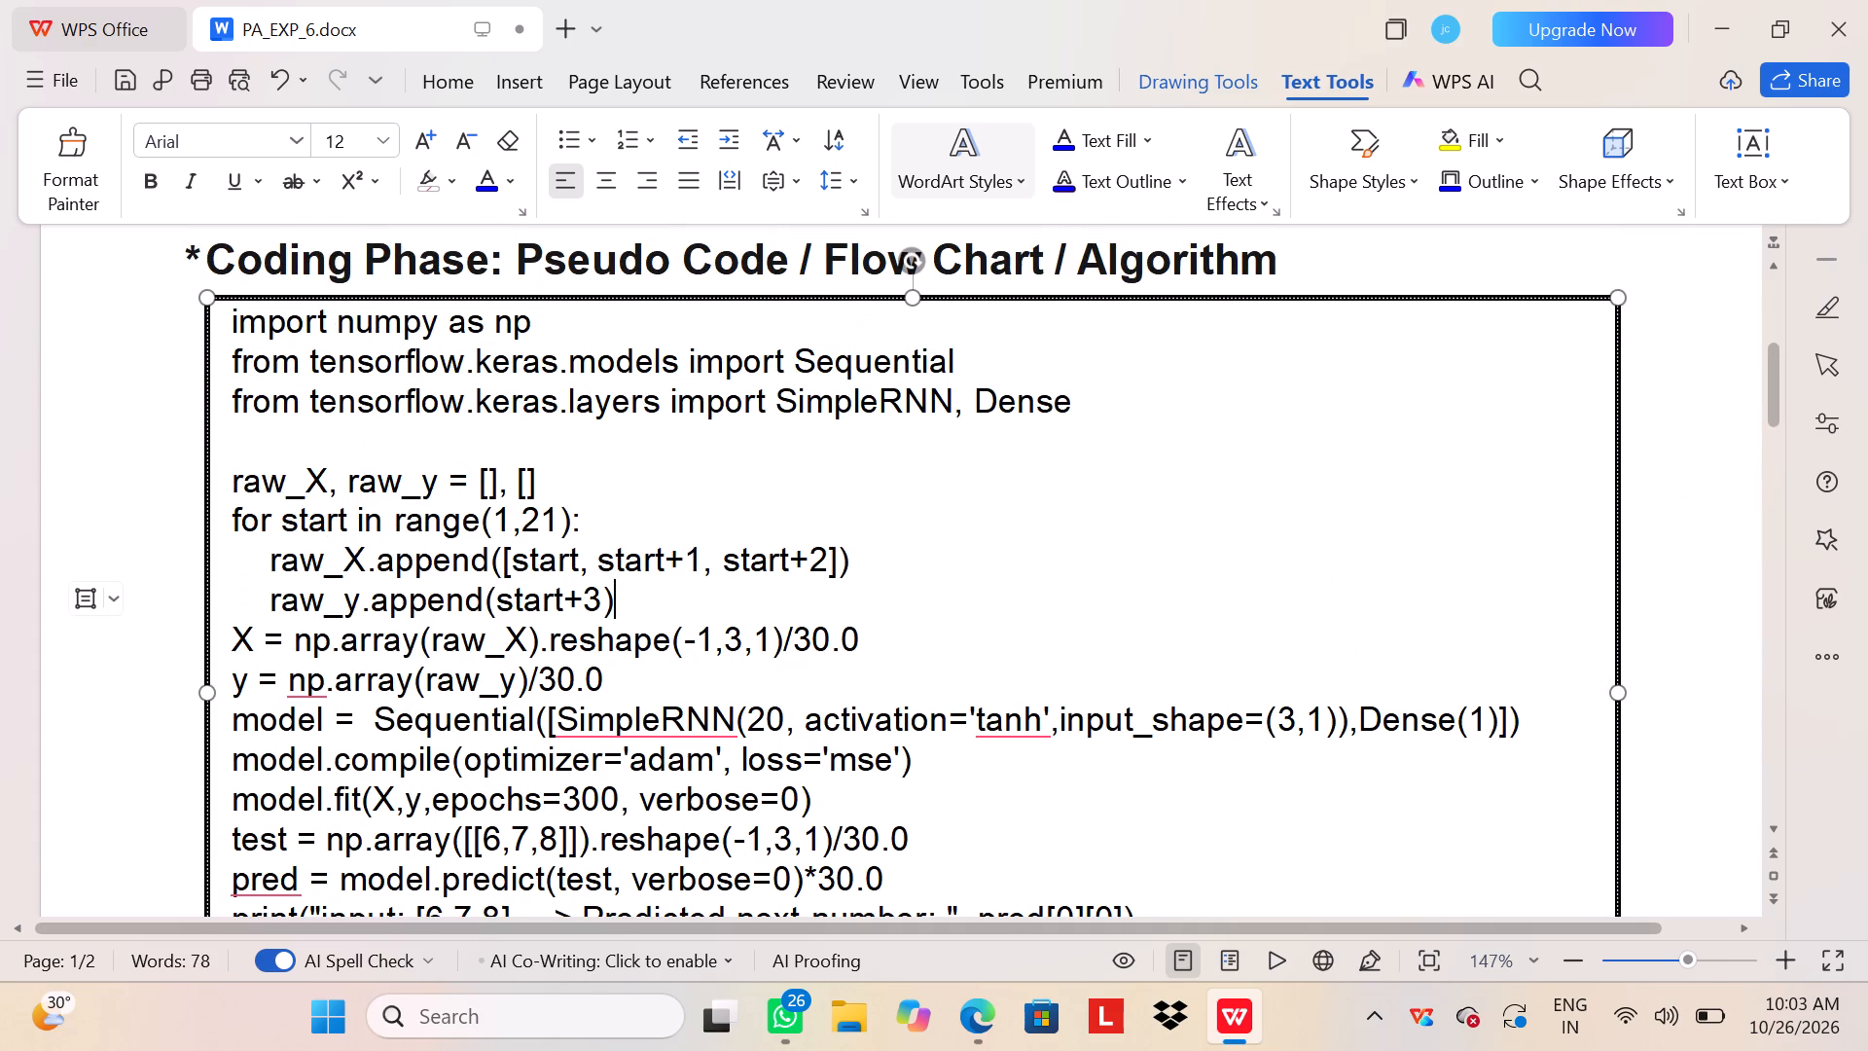
key(Return)
scroll(643, 594, down, 1)
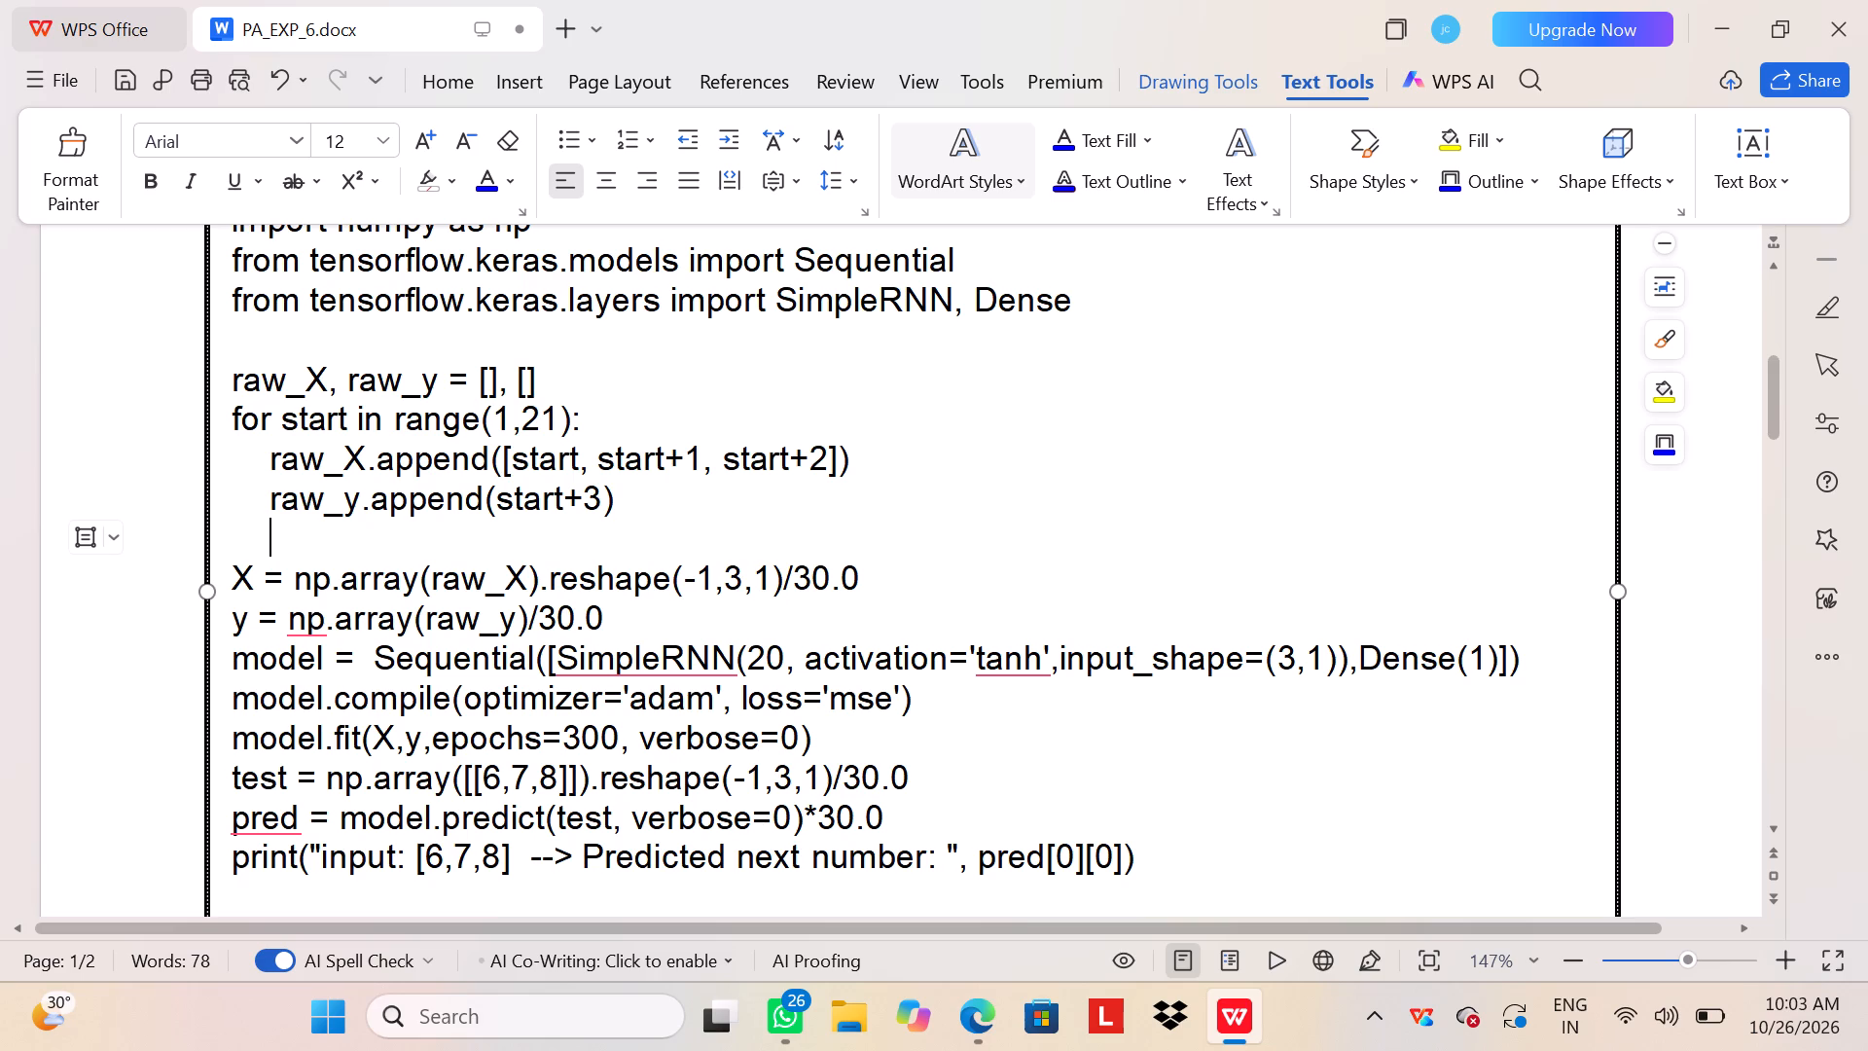
click(632, 608)
key(Return)
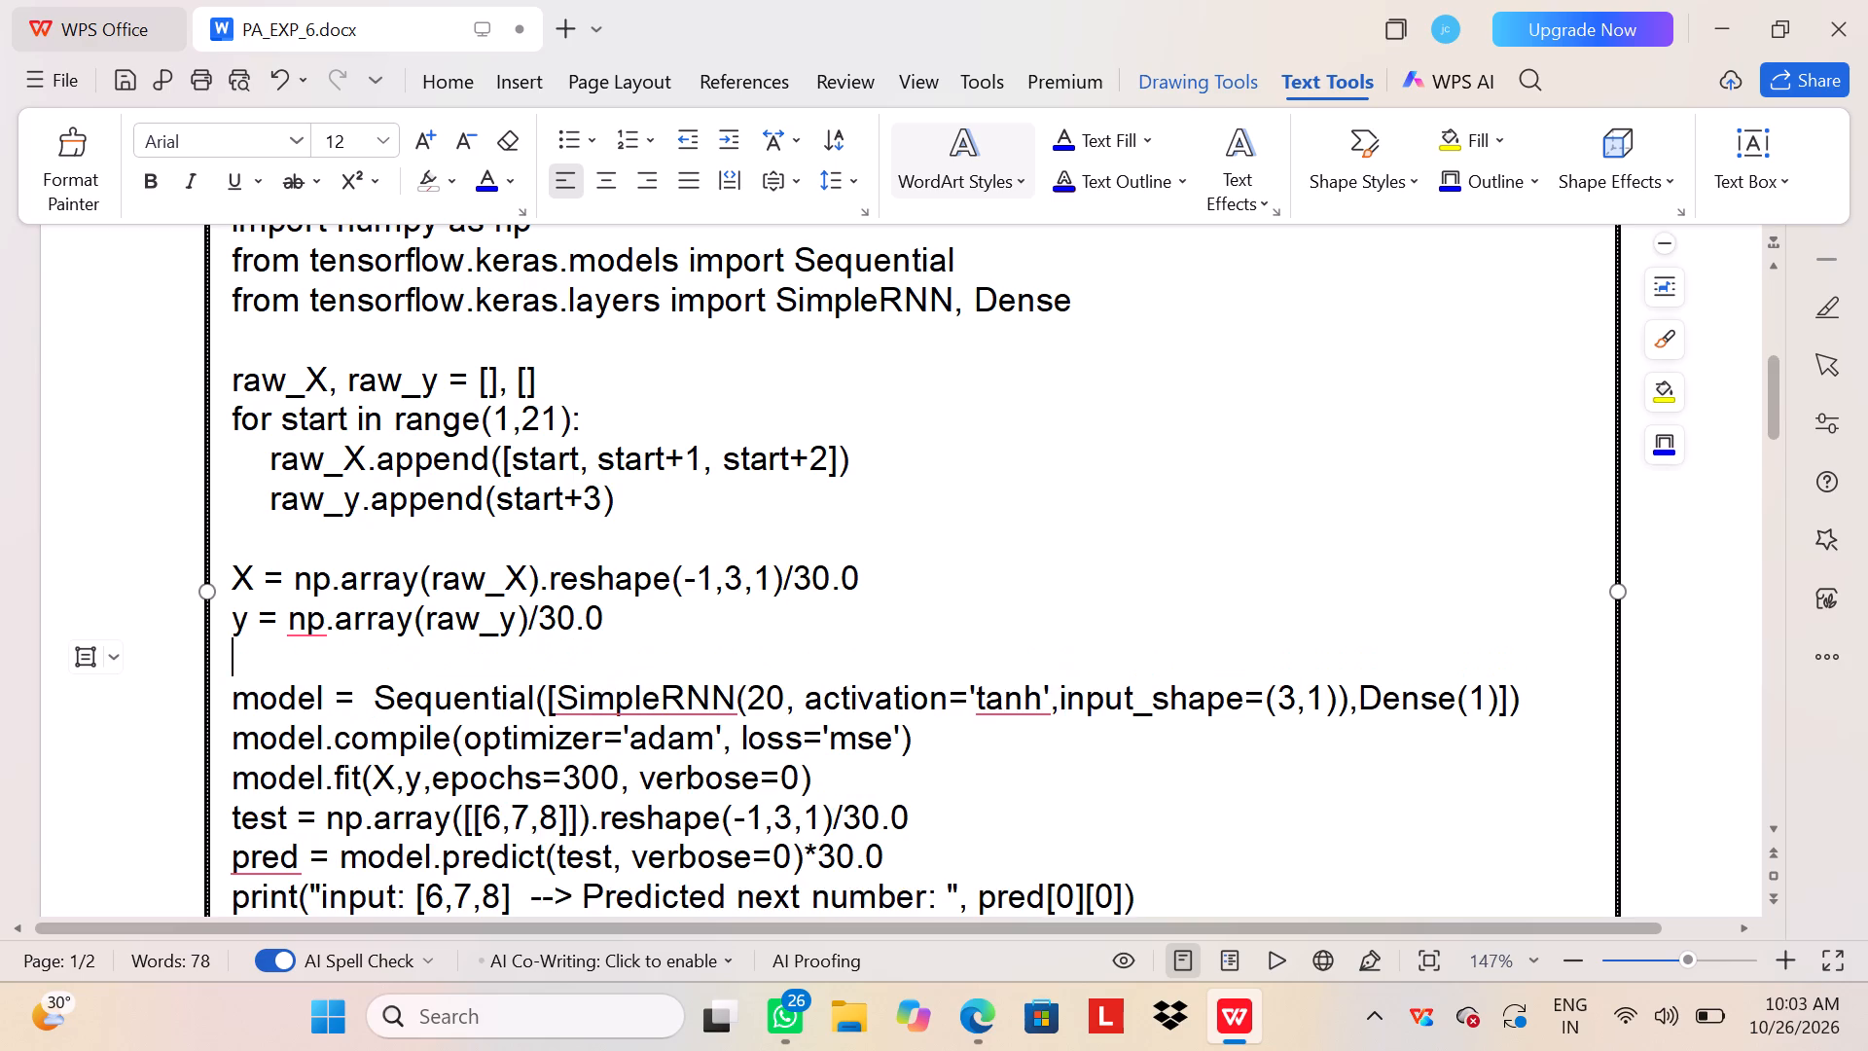
scroll(632, 608, down, 2)
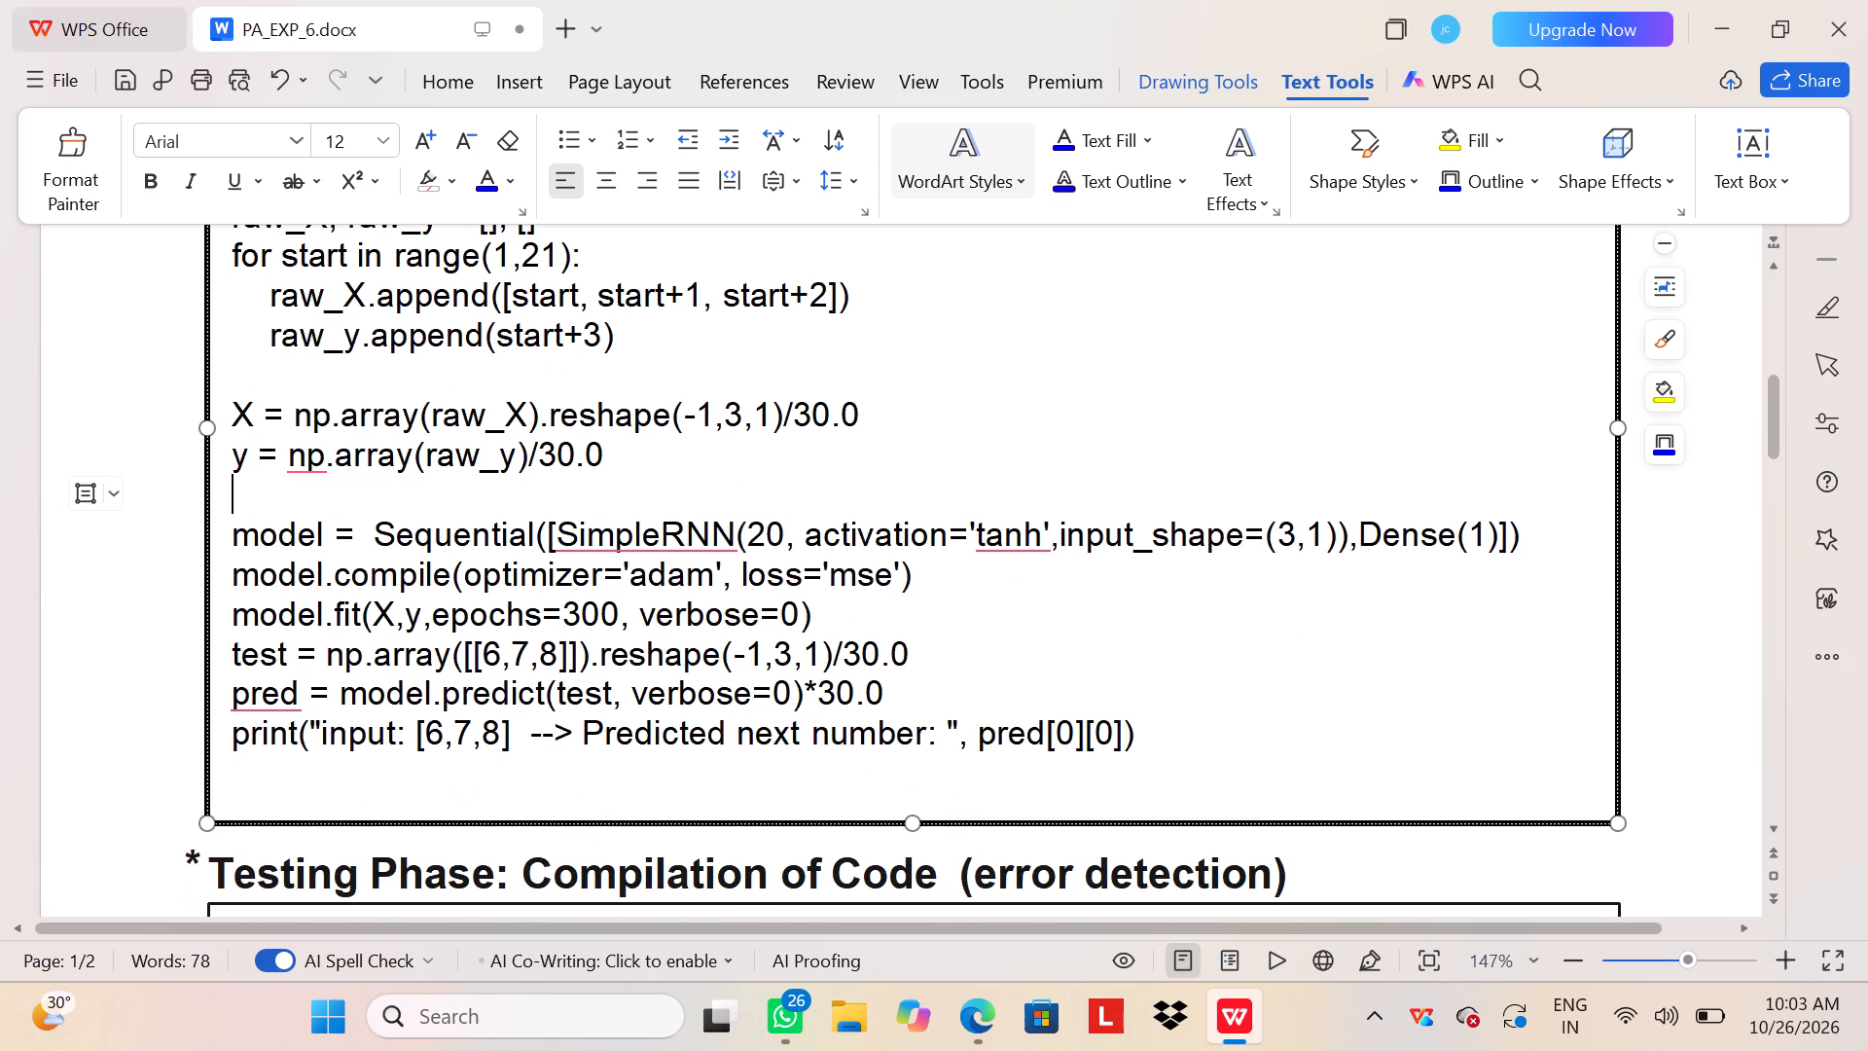
click(840, 619)
key(Return)
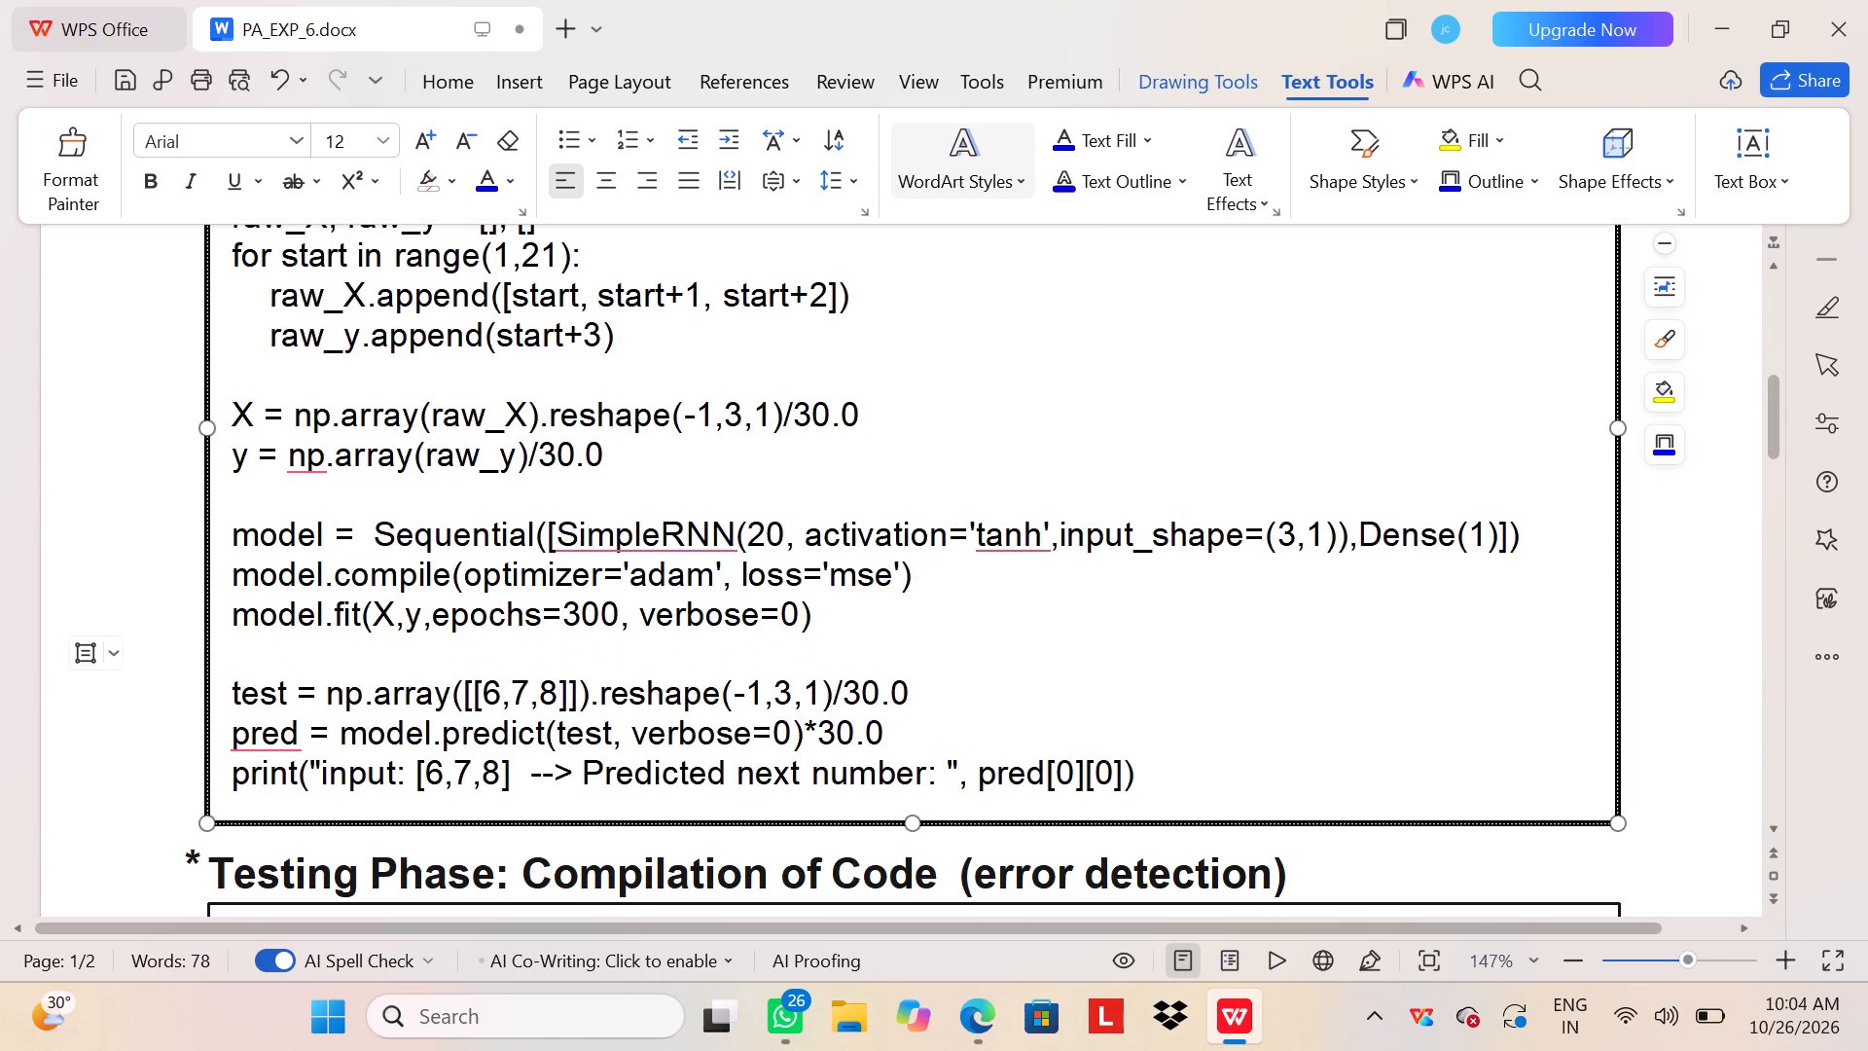
click(1285, 457)
click(1711, 554)
Review the spaced code and the remaining sections of the document down to the ASSESSMENT table.
scroll(1711, 554, up, 2)
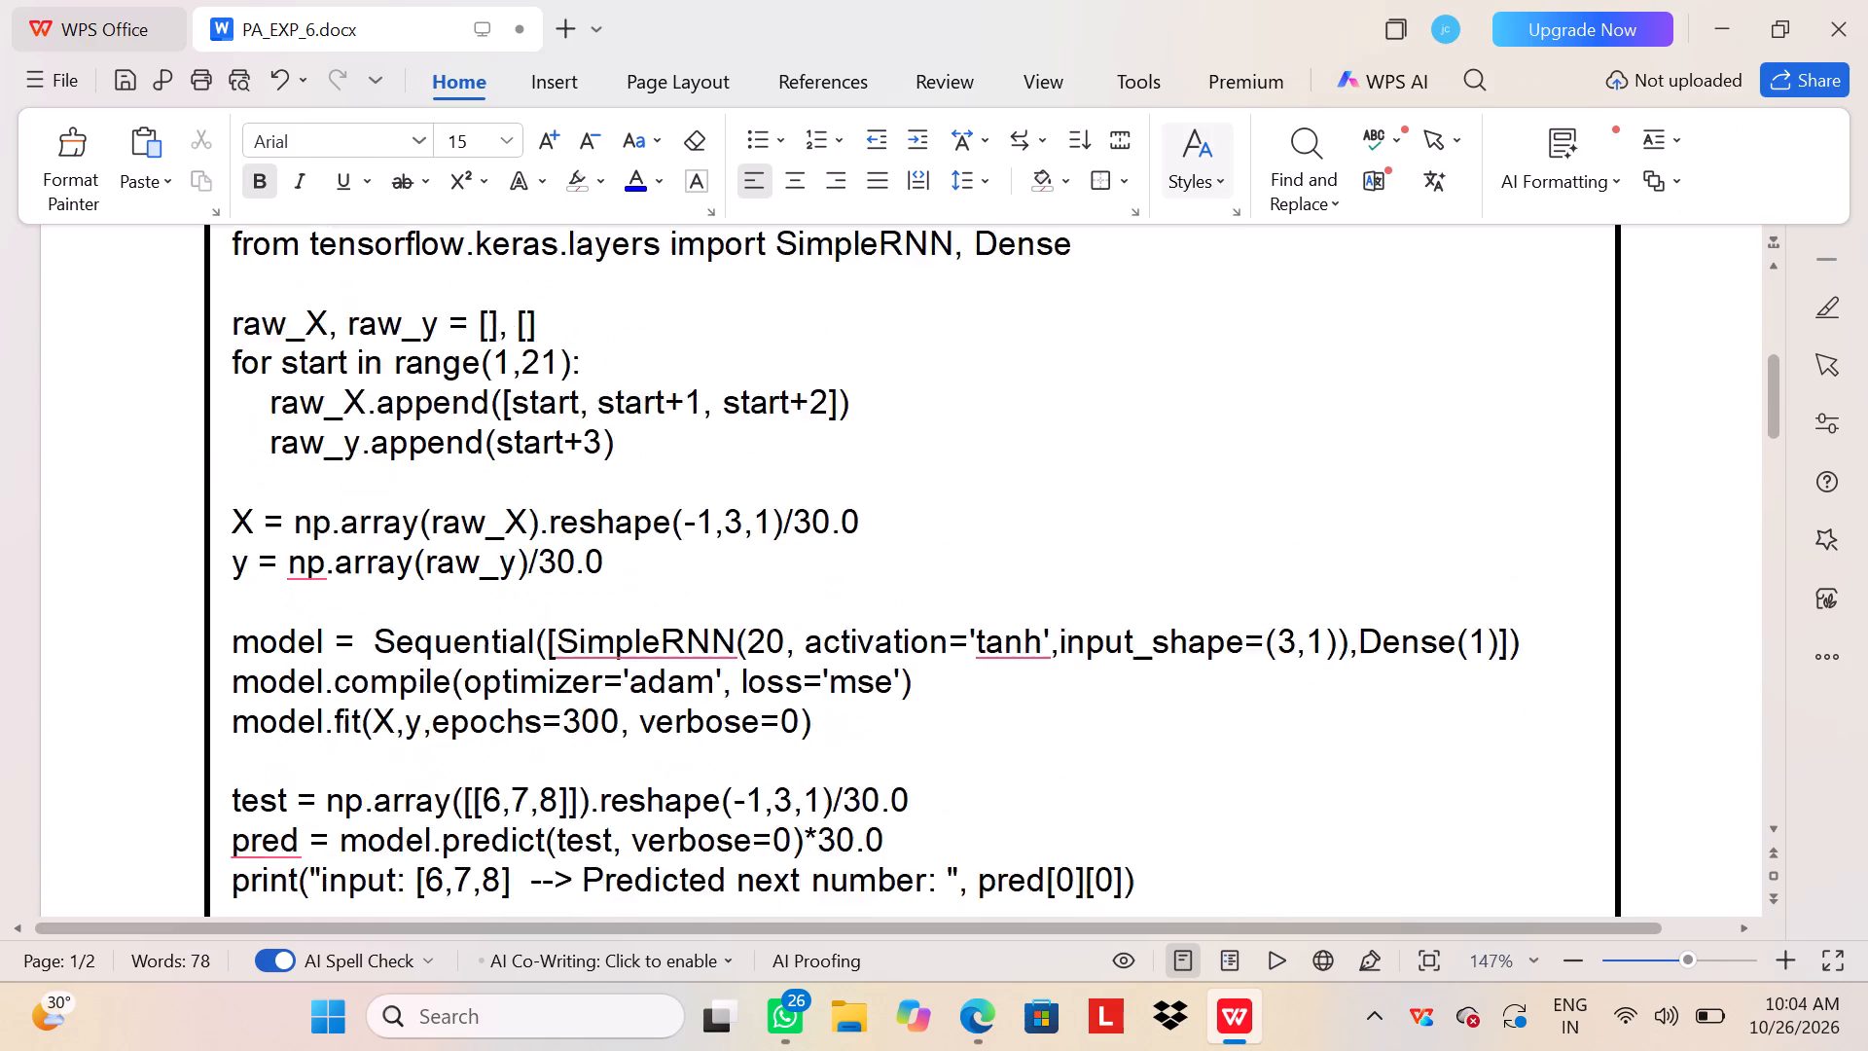
scroll(1711, 554, up, 2)
scroll(1711, 554, down, 4)
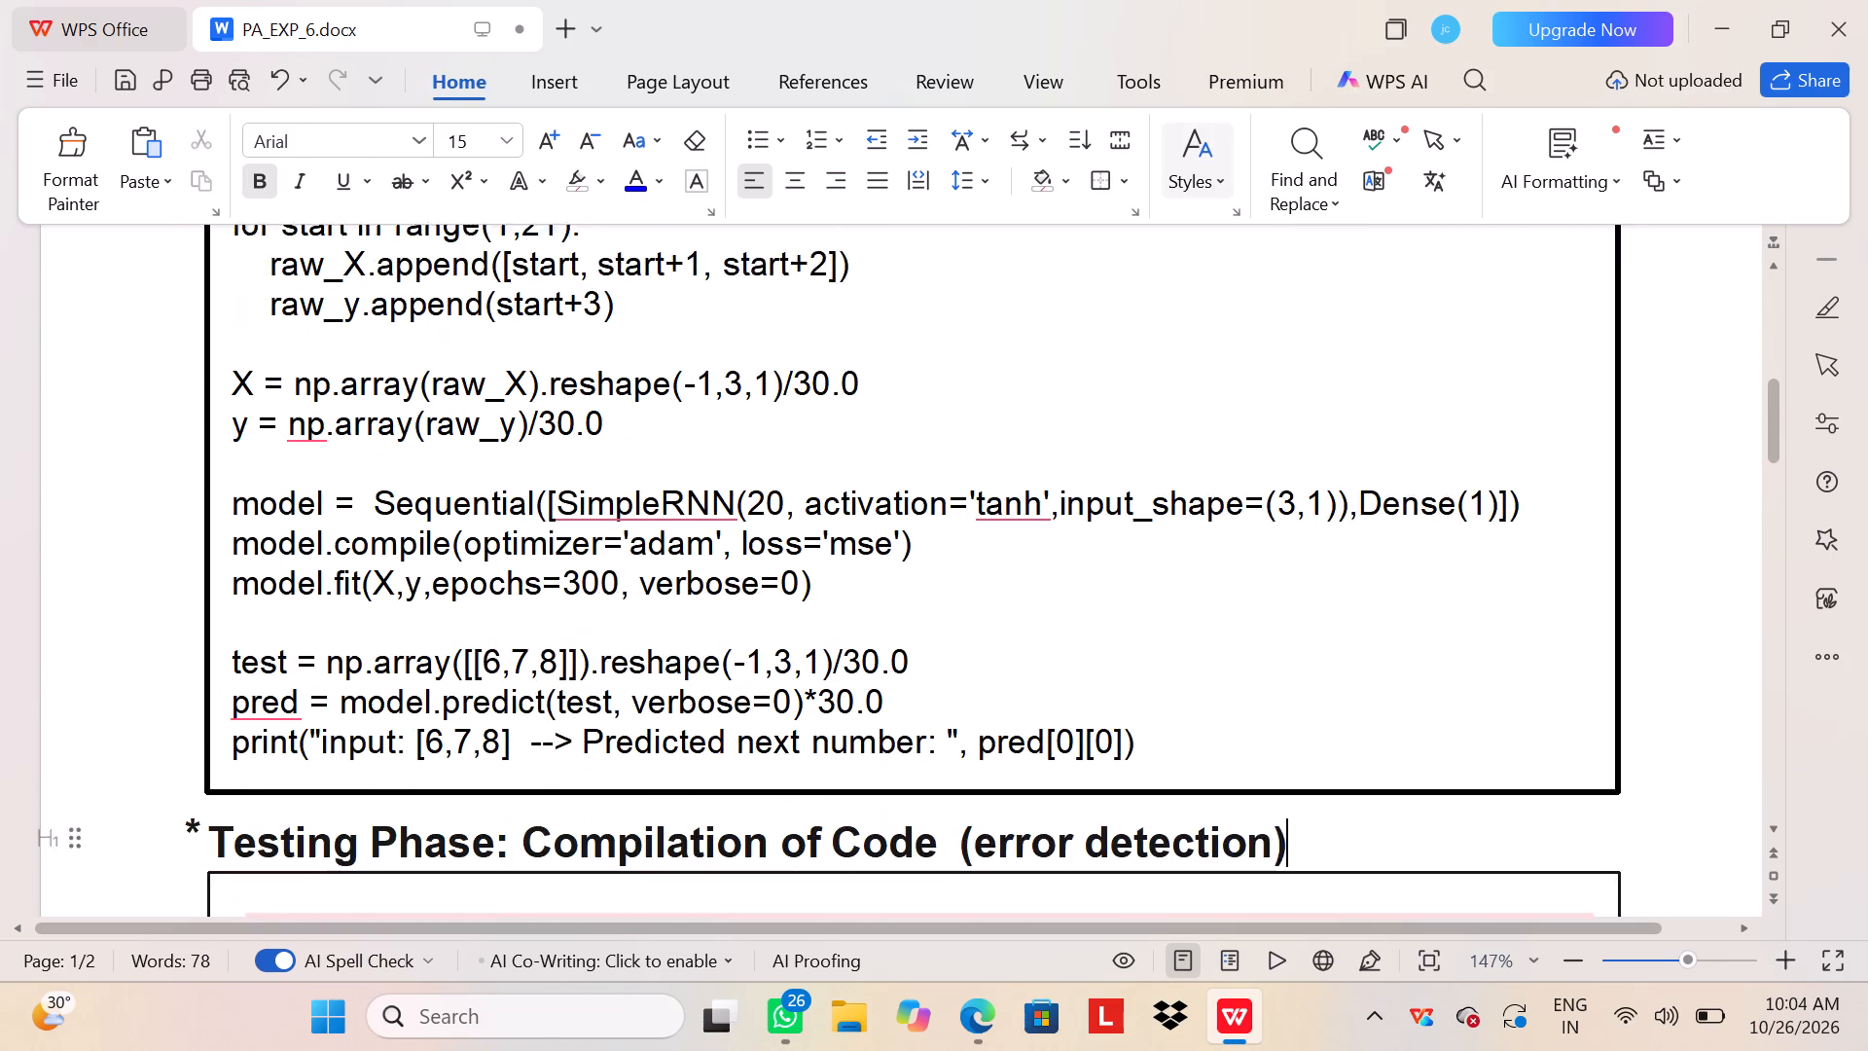
scroll(1711, 554, down, 2)
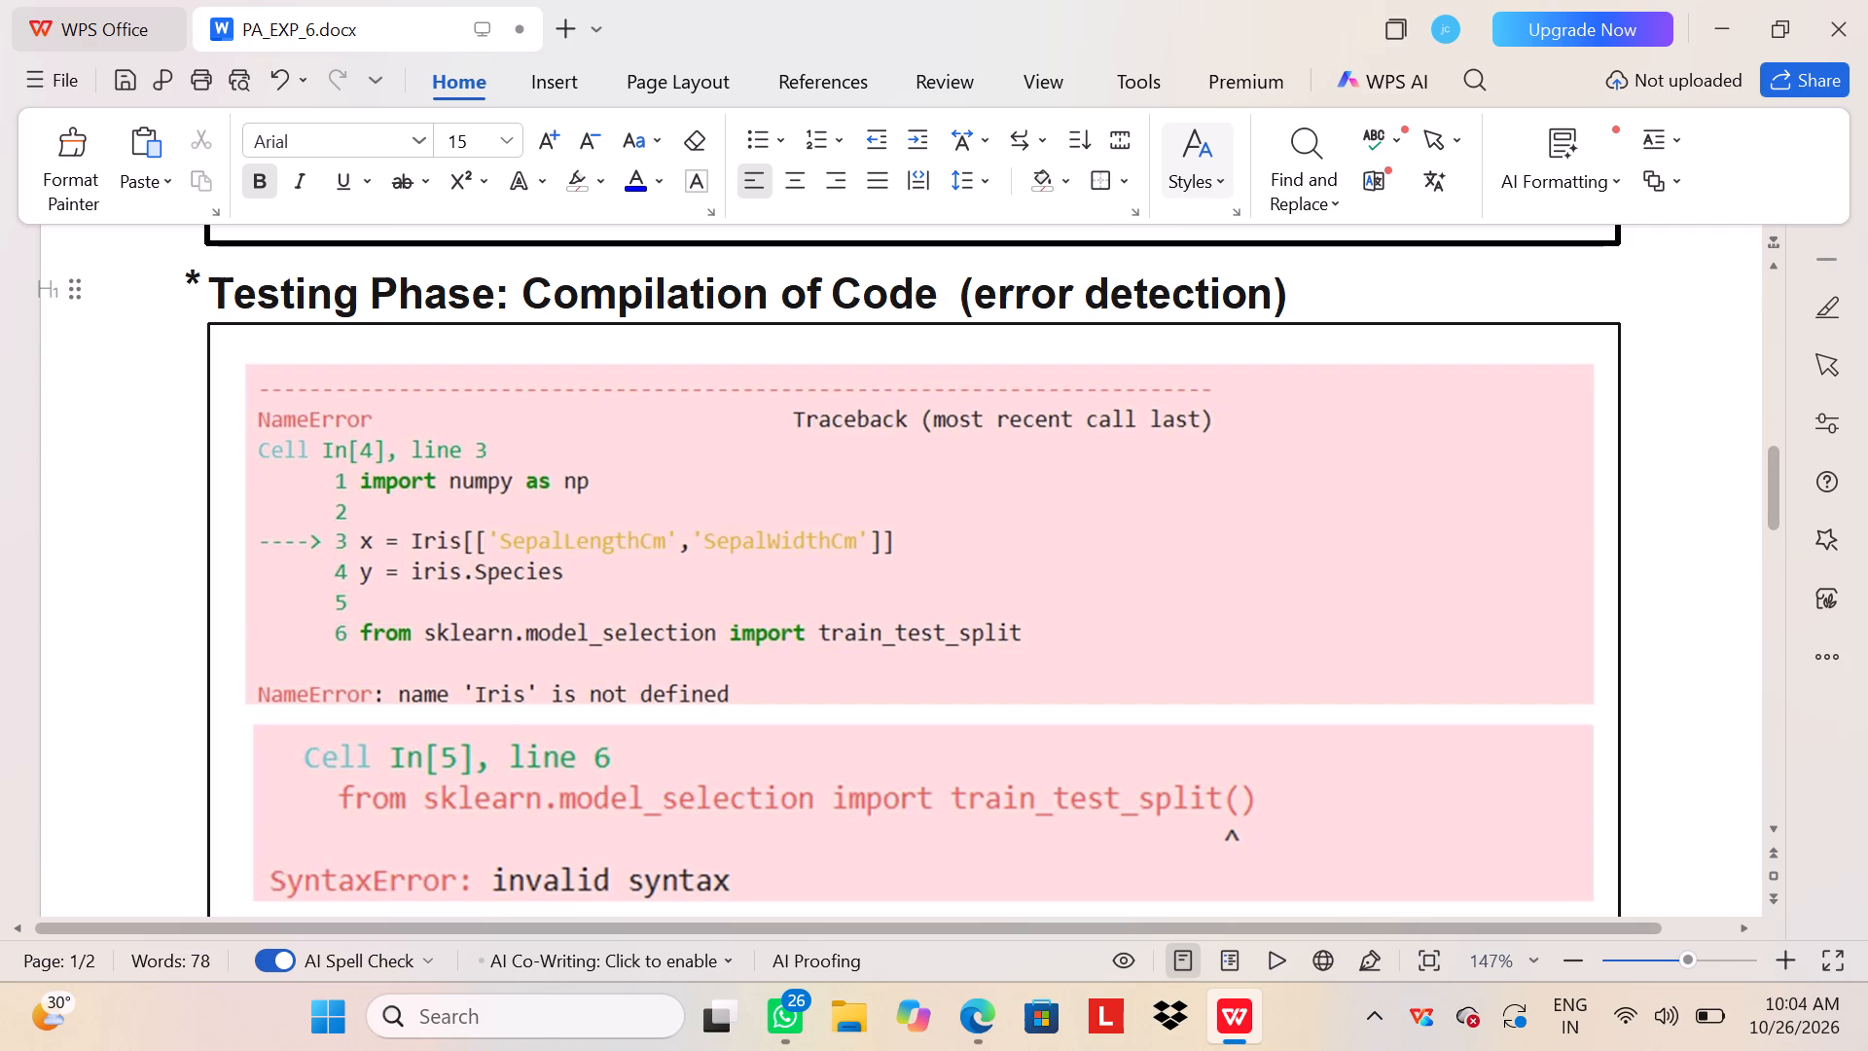
scroll(1711, 554, down, 7)
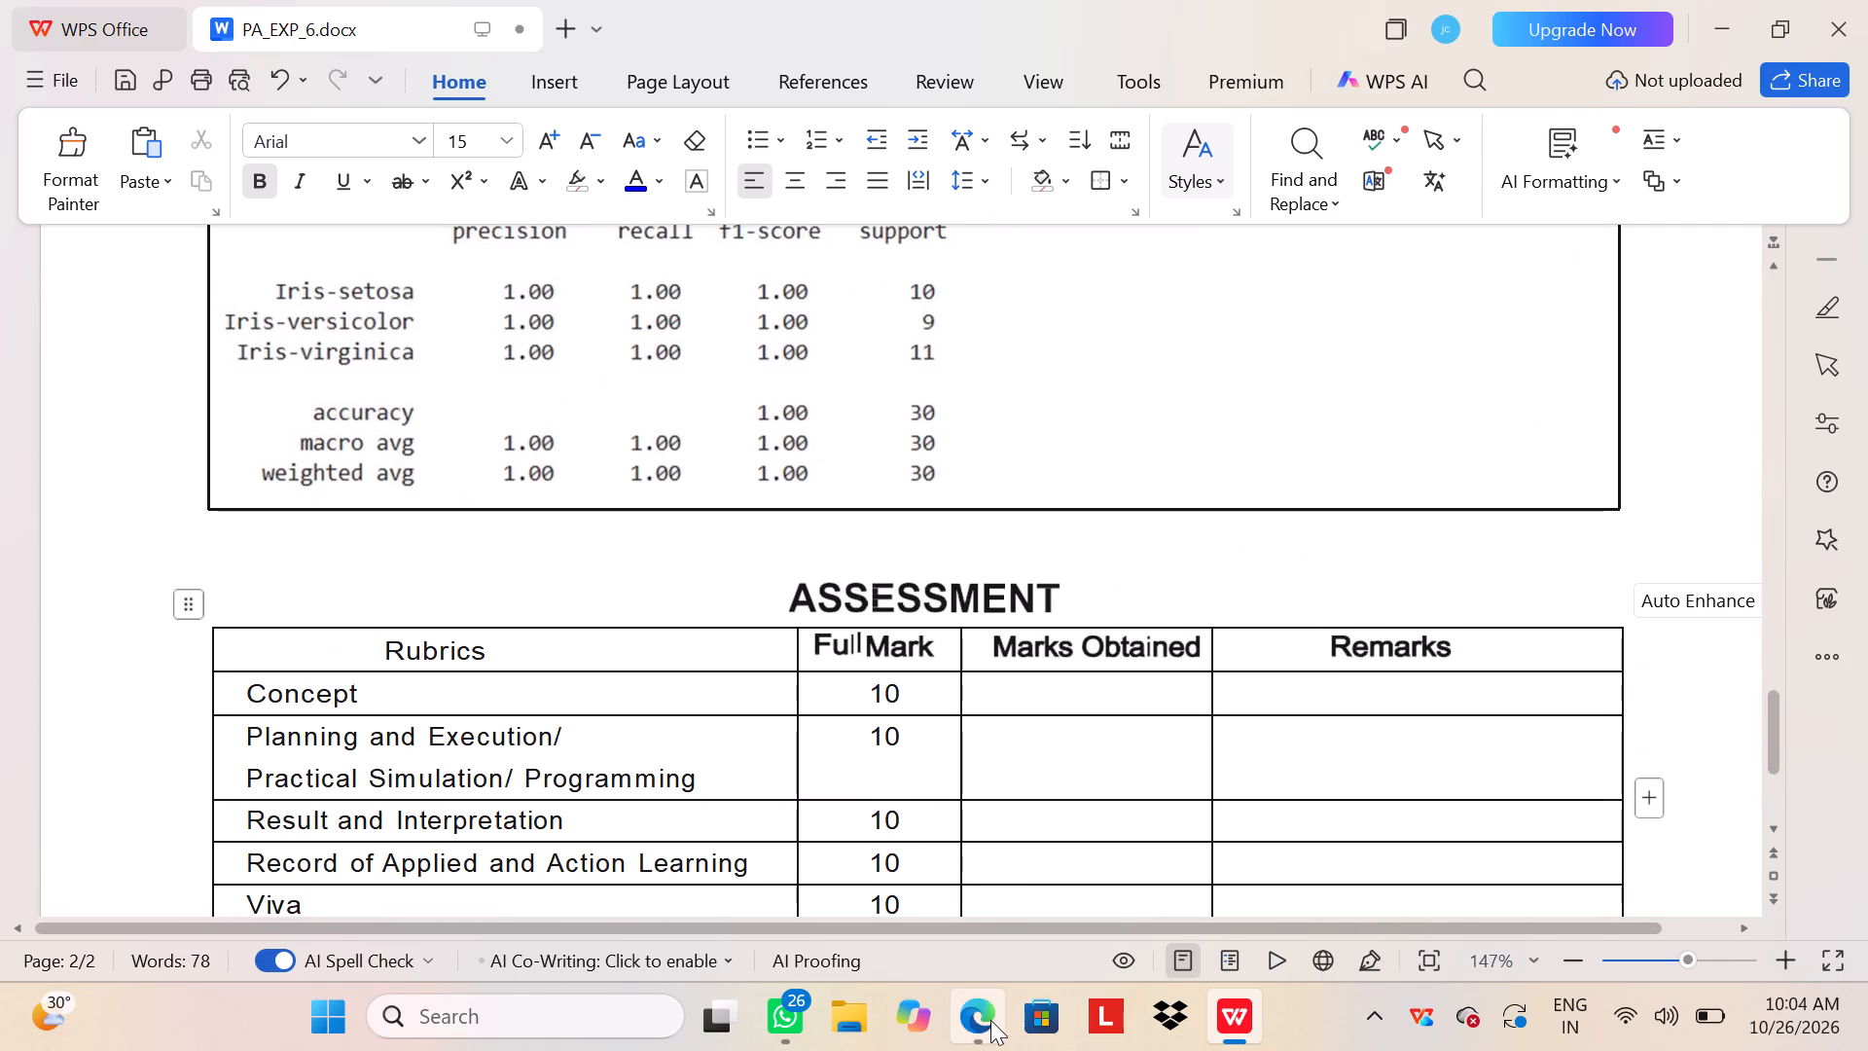
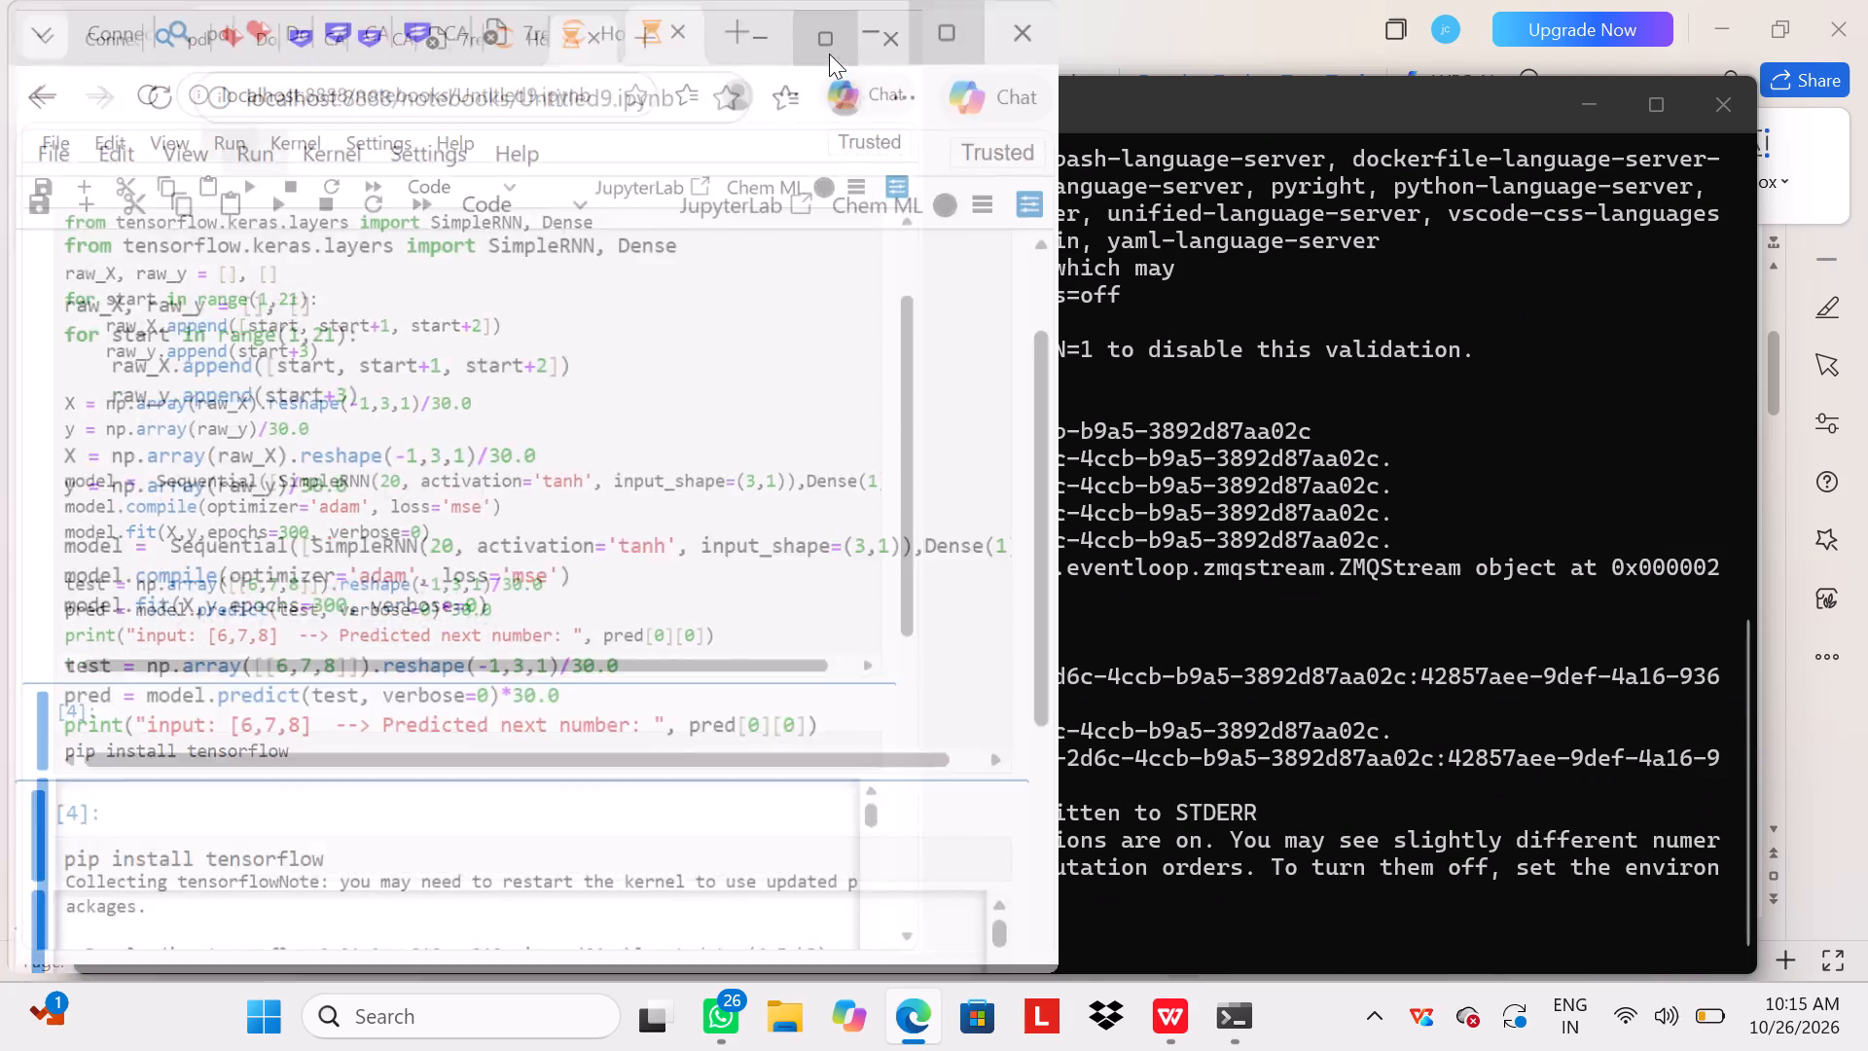
scroll(853, 509, down, 2)
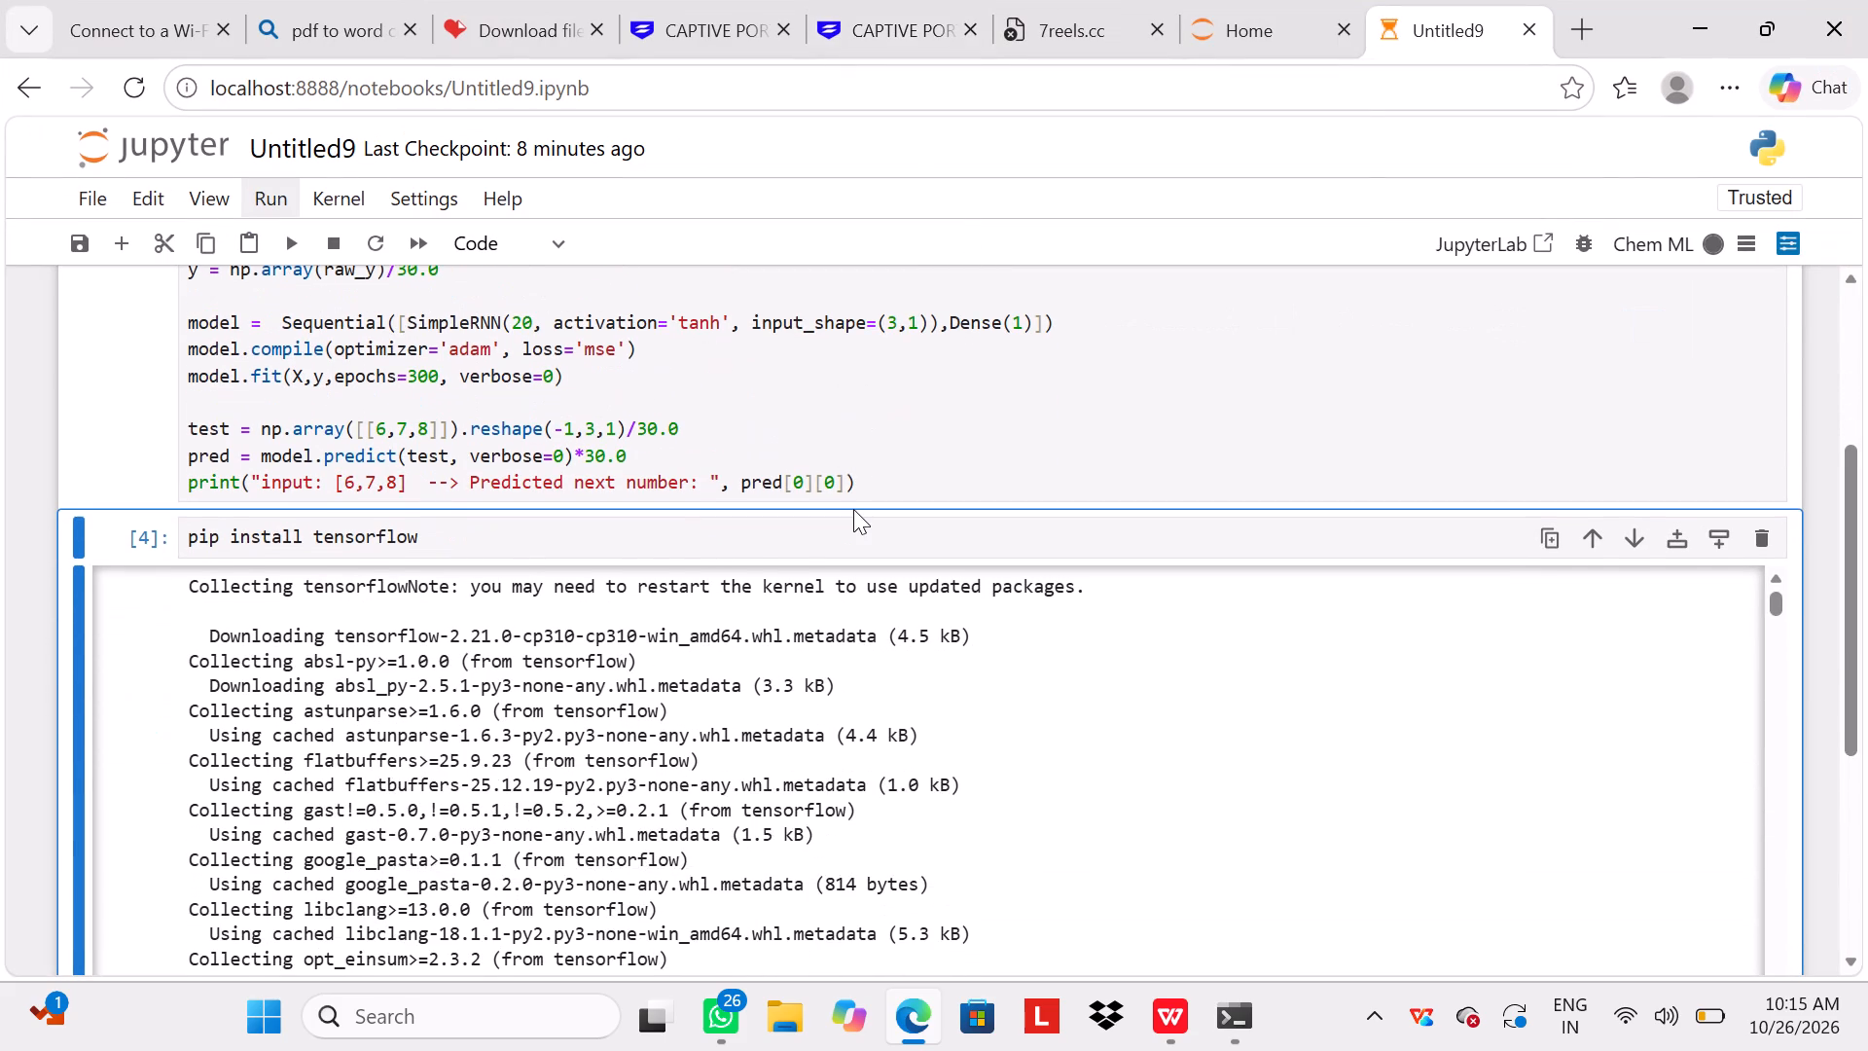
scroll(775, 668, up, 4)
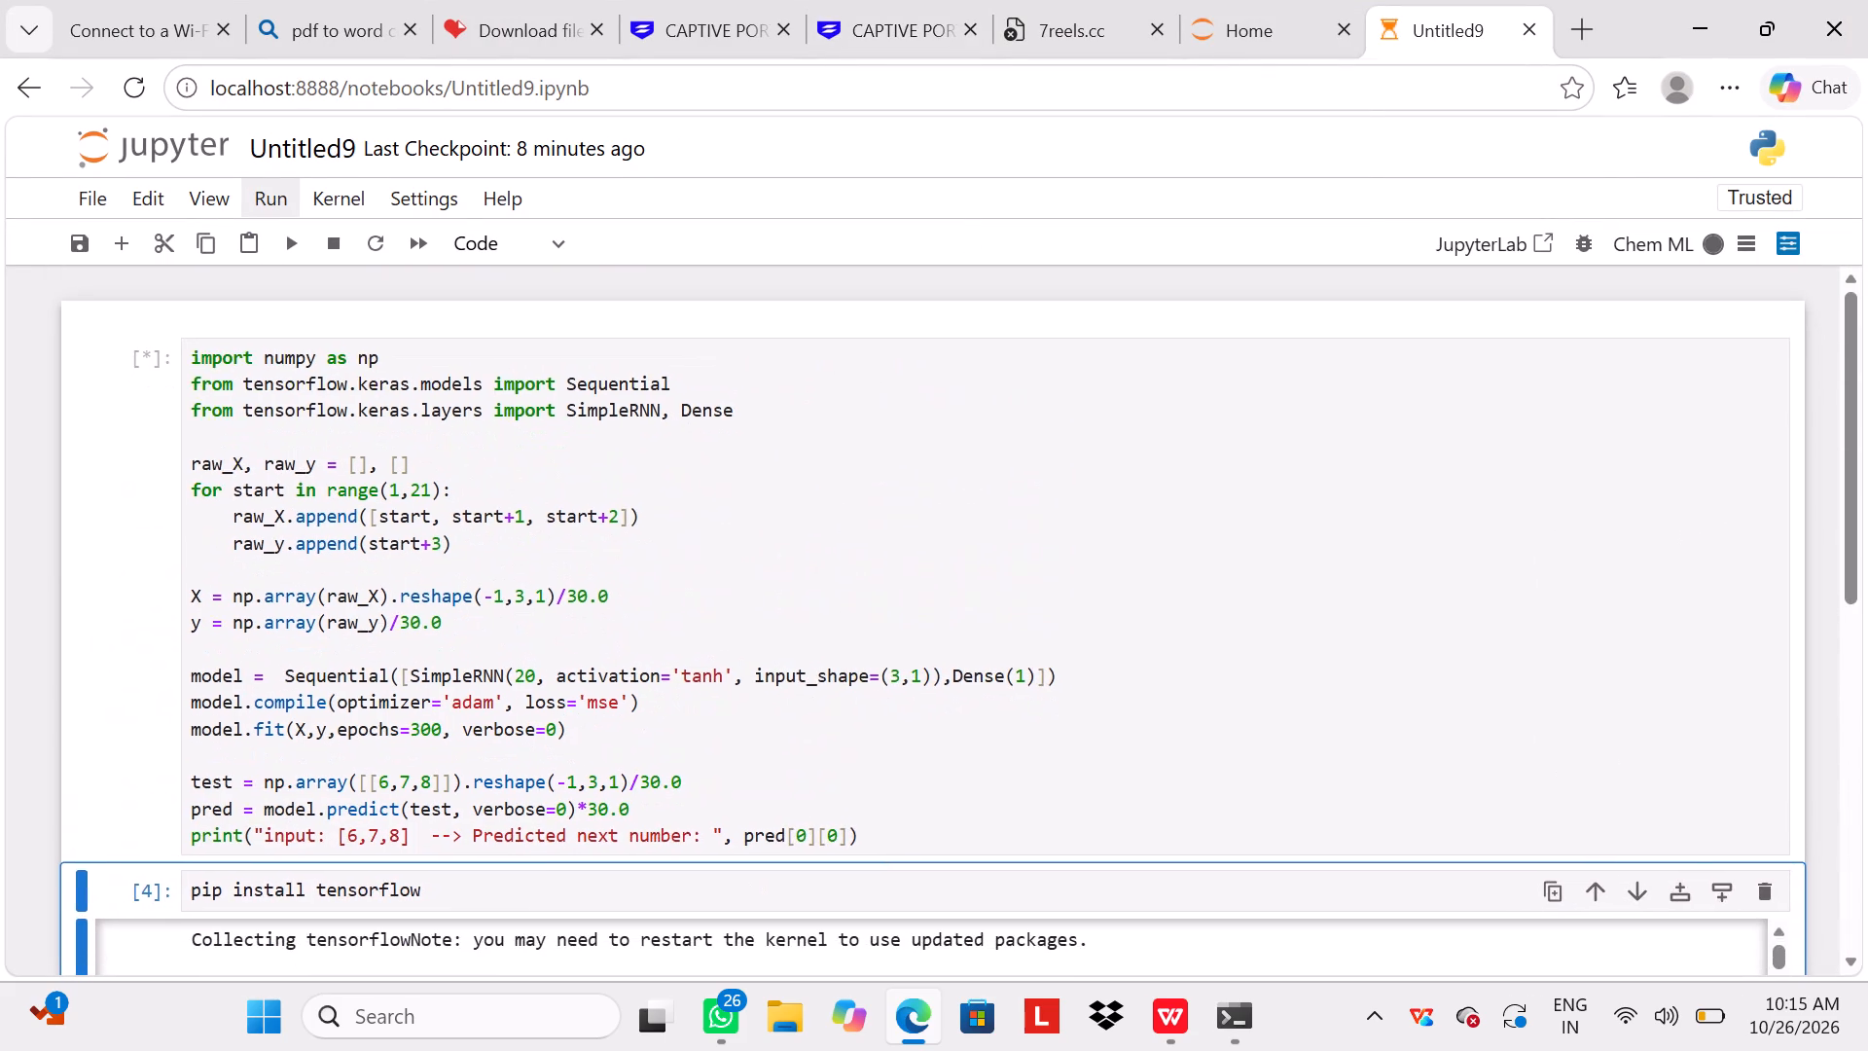
scroll(775, 668, down, 4)
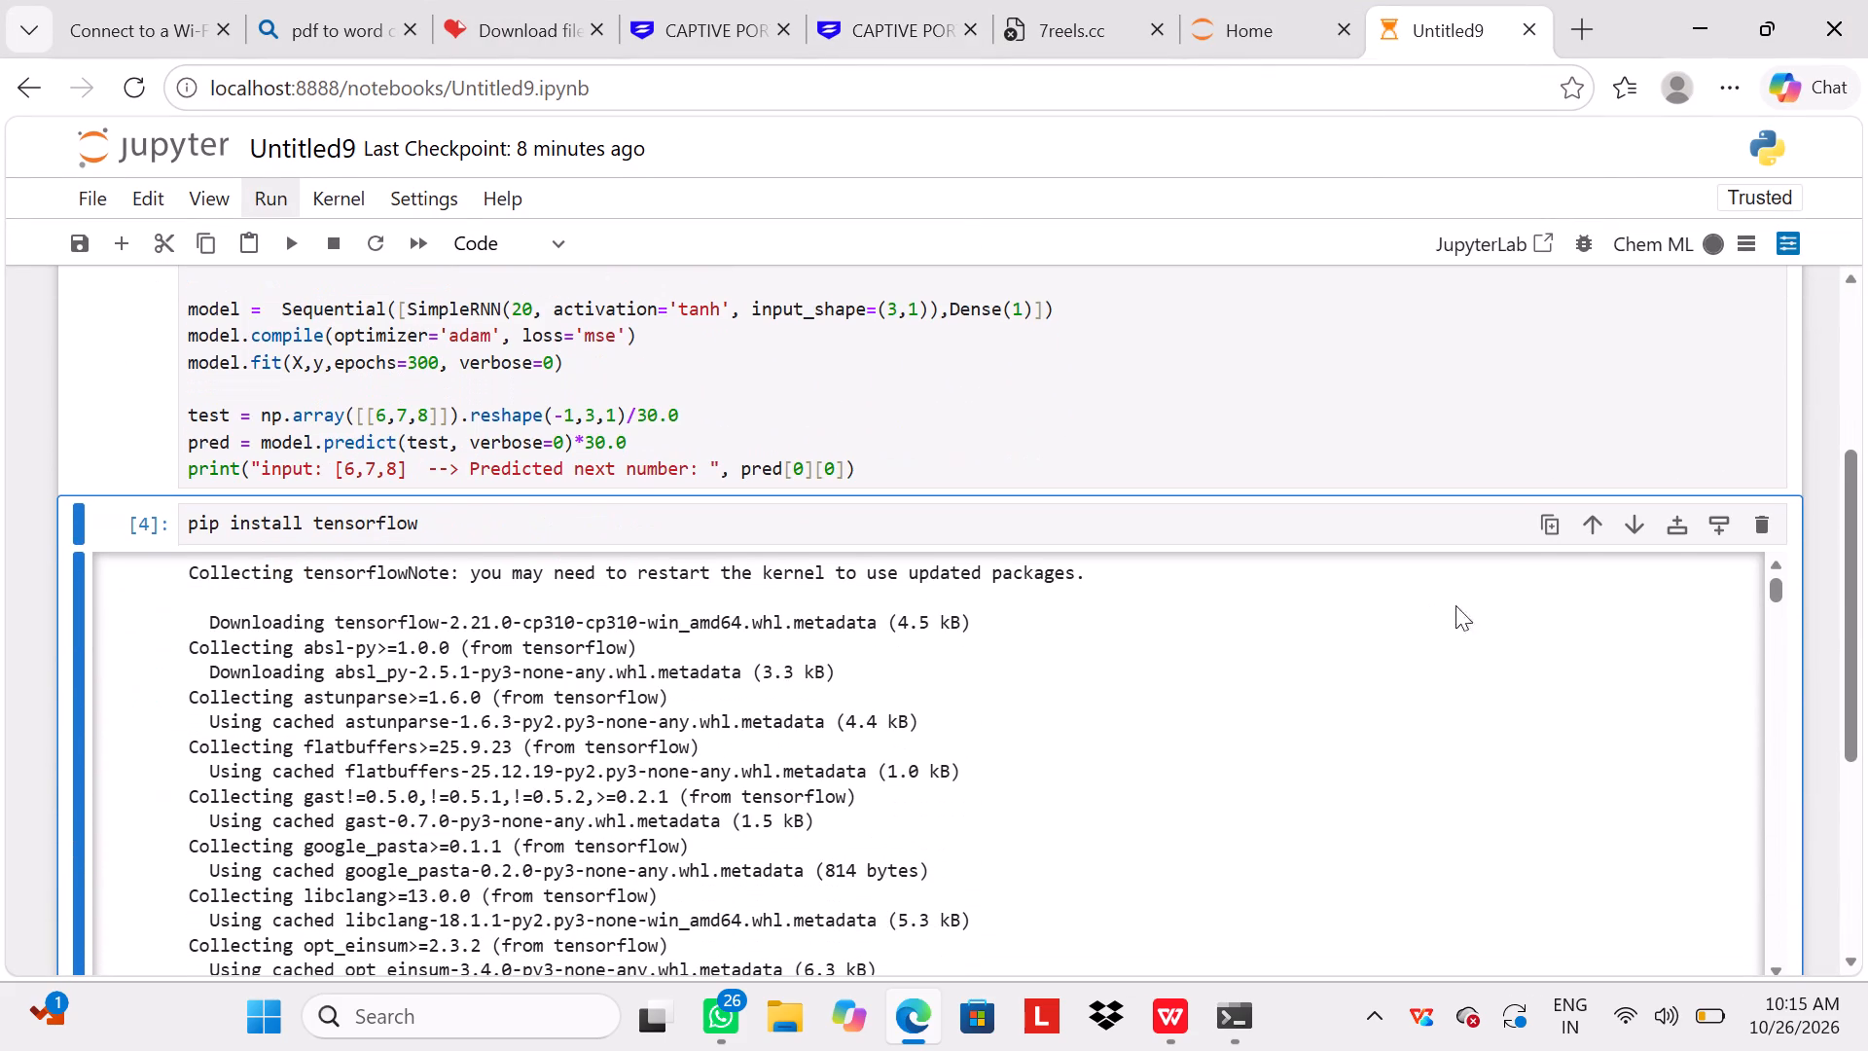
click(1761, 526)
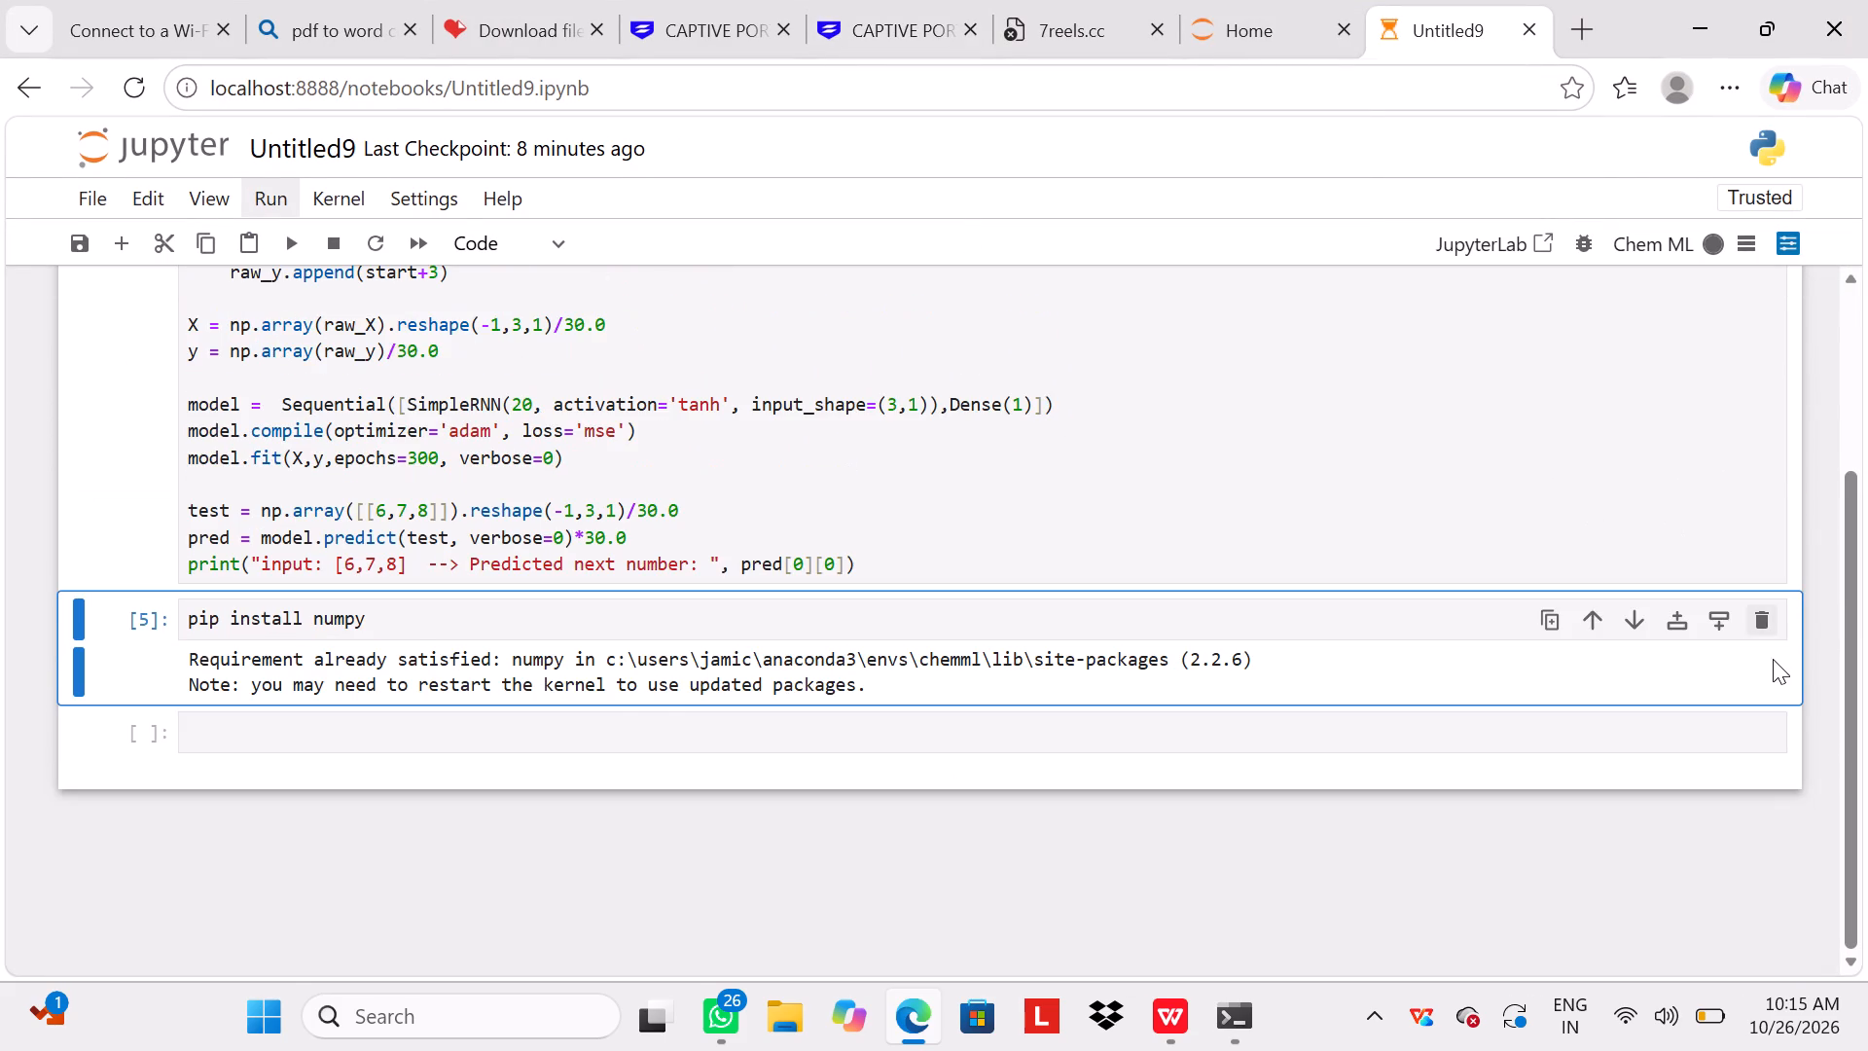
click(1770, 626)
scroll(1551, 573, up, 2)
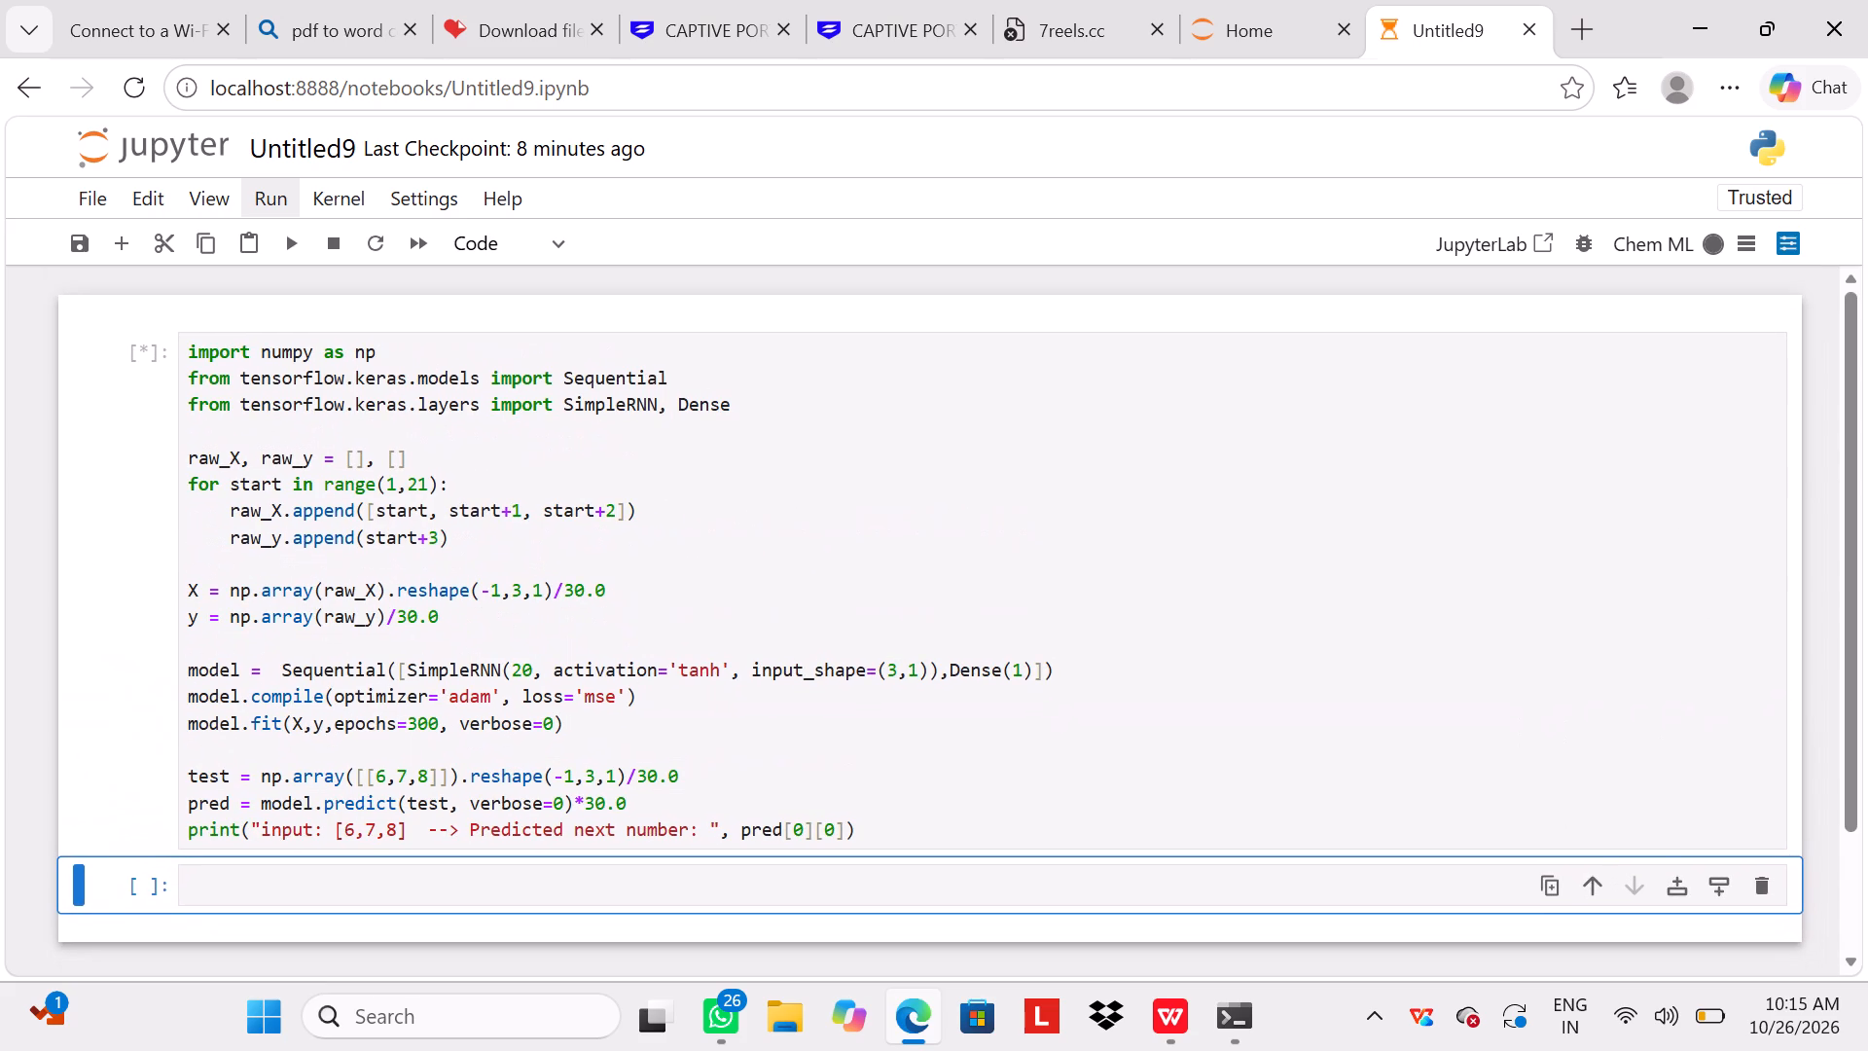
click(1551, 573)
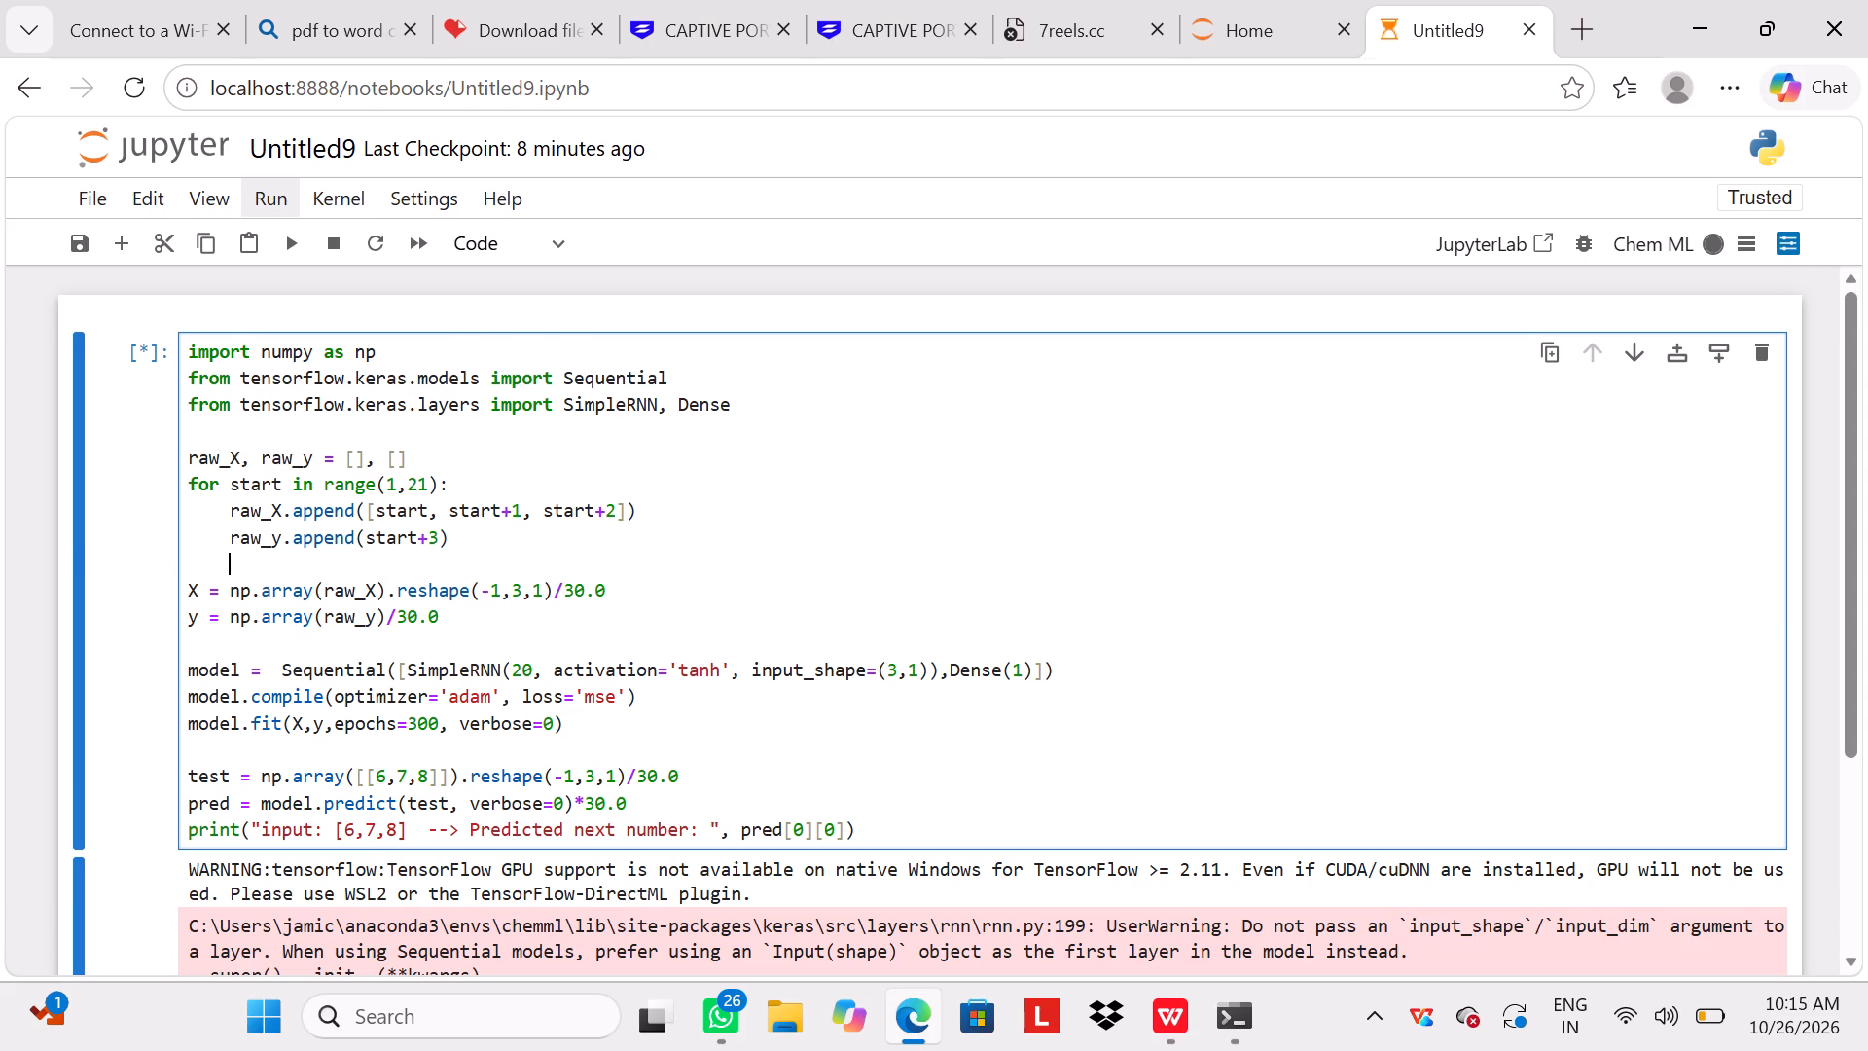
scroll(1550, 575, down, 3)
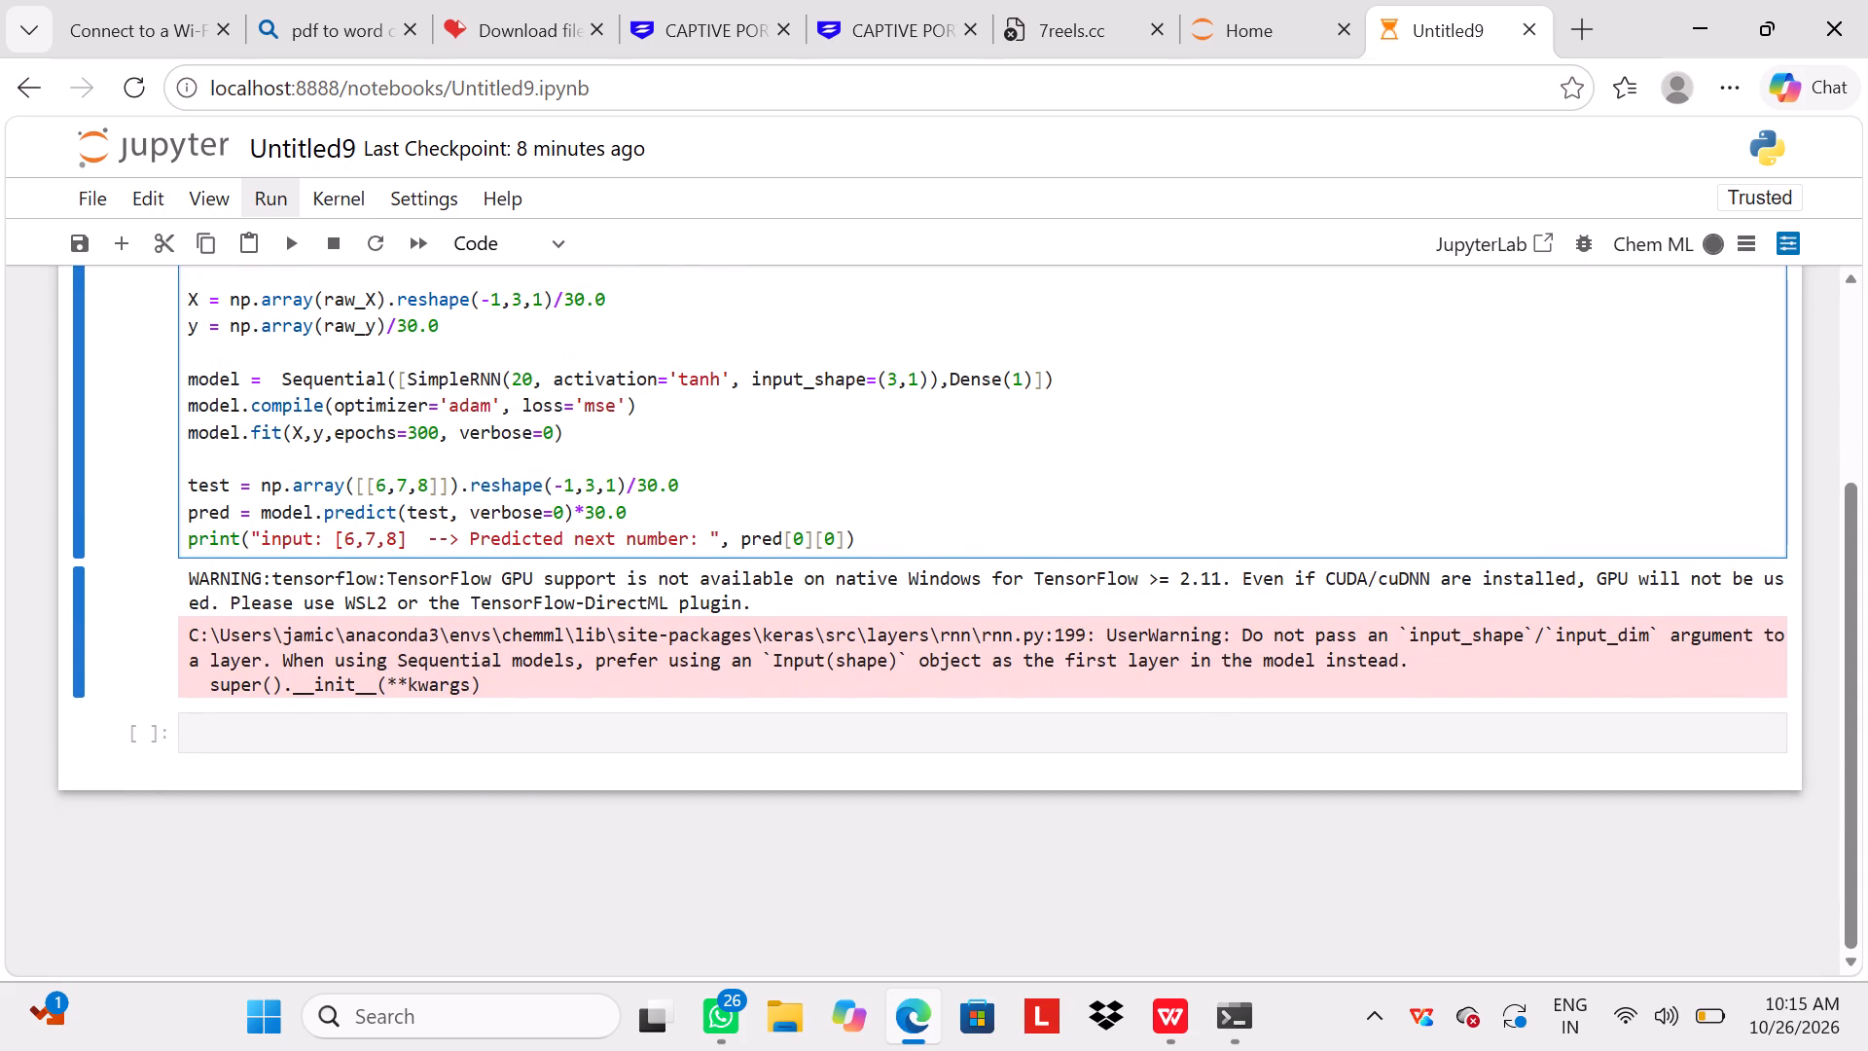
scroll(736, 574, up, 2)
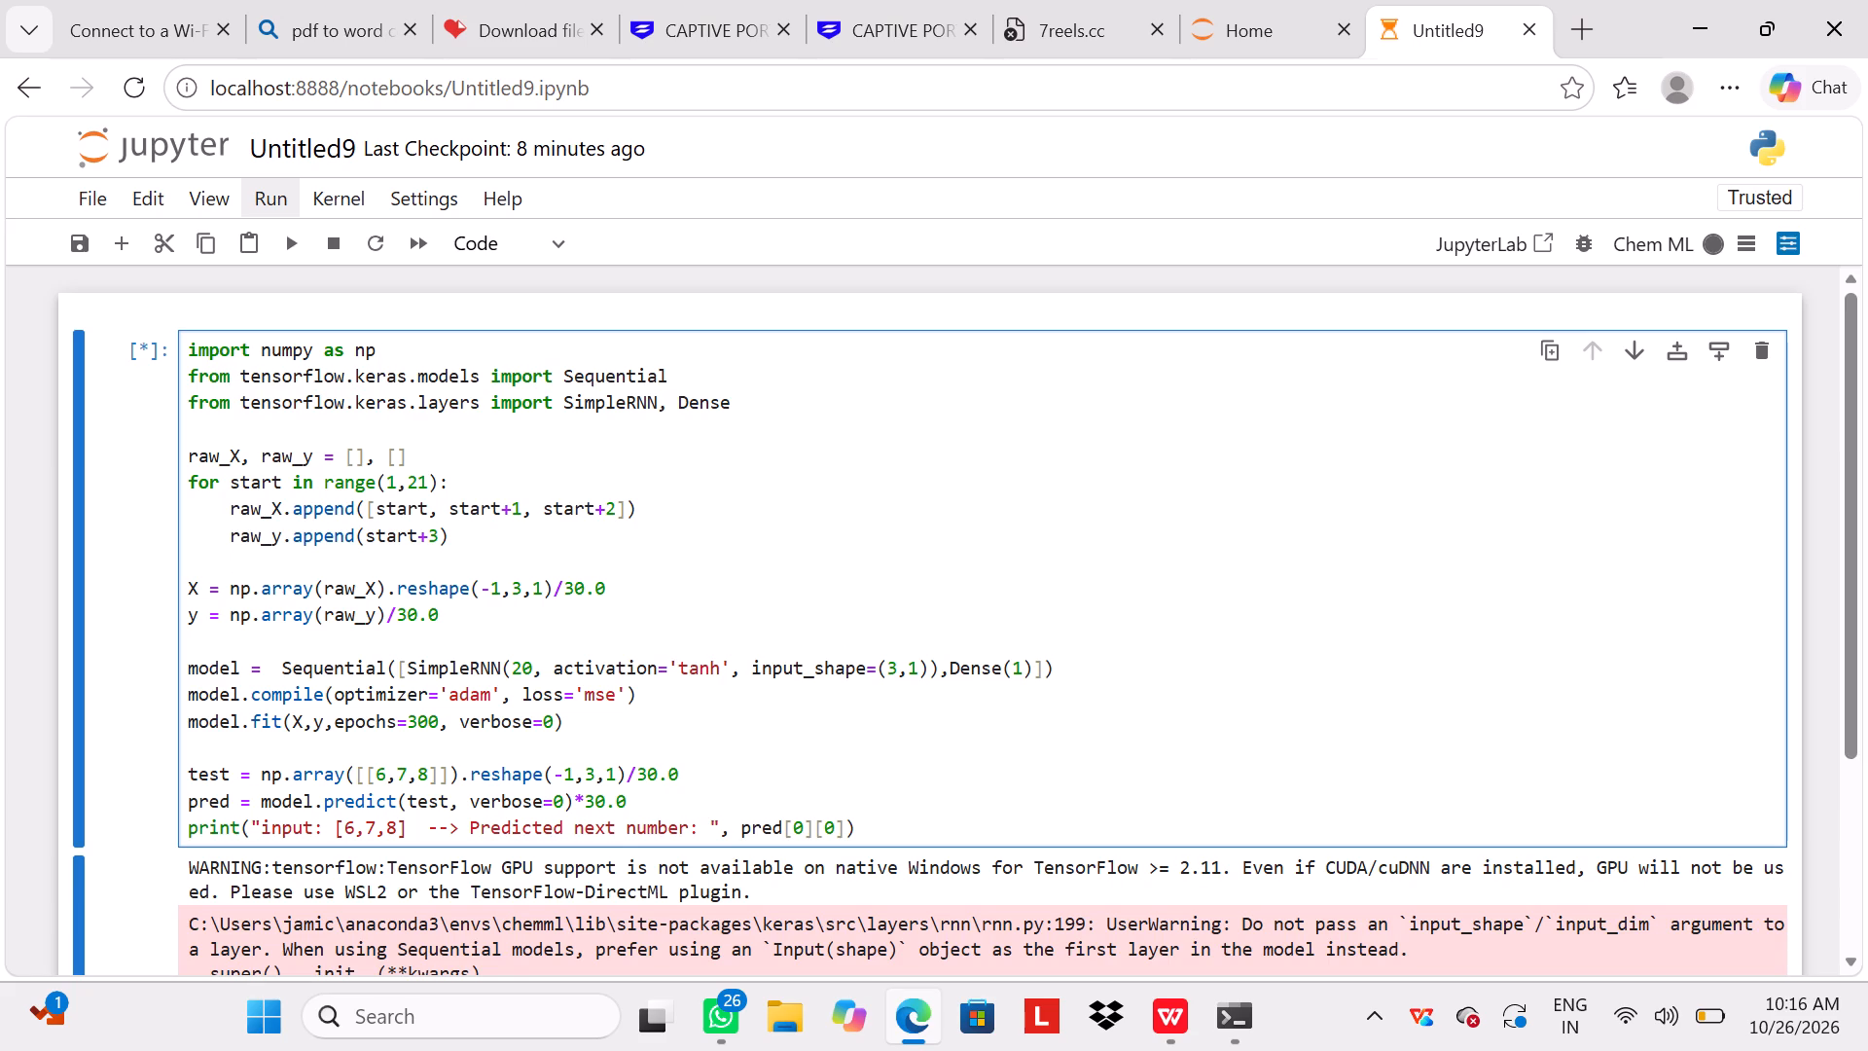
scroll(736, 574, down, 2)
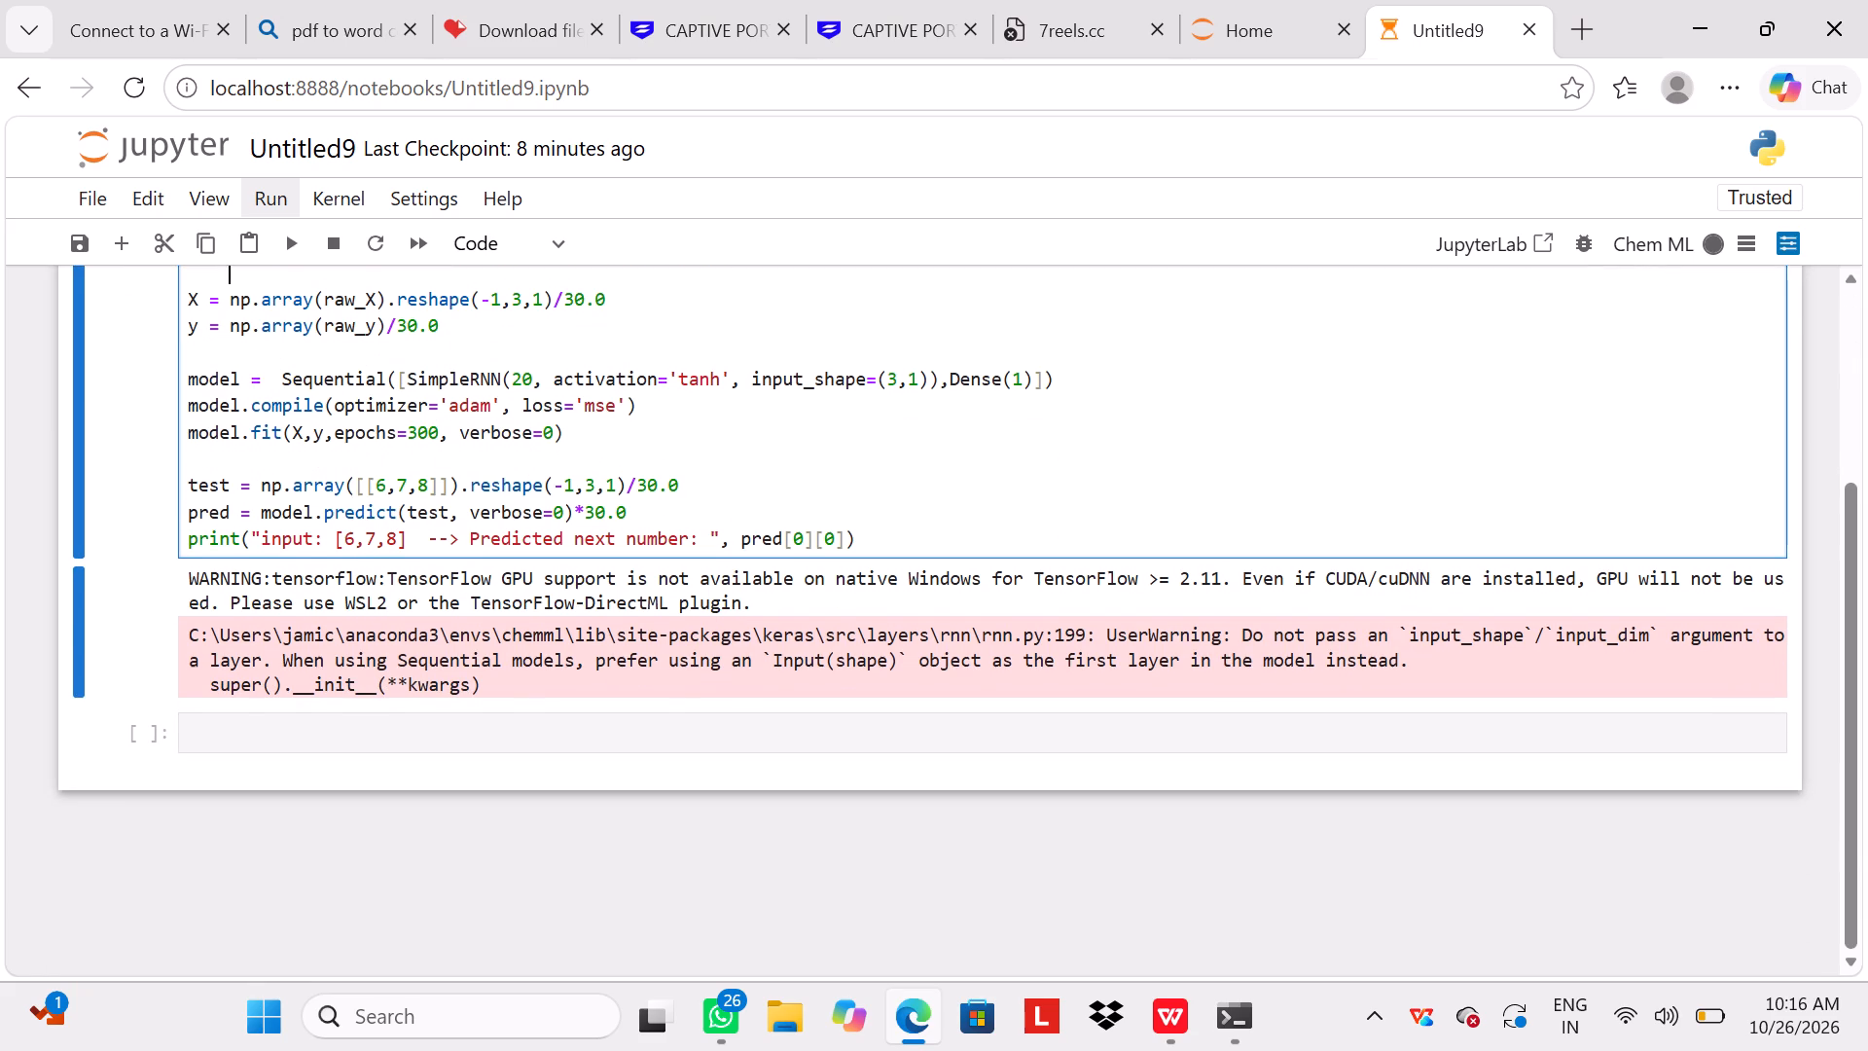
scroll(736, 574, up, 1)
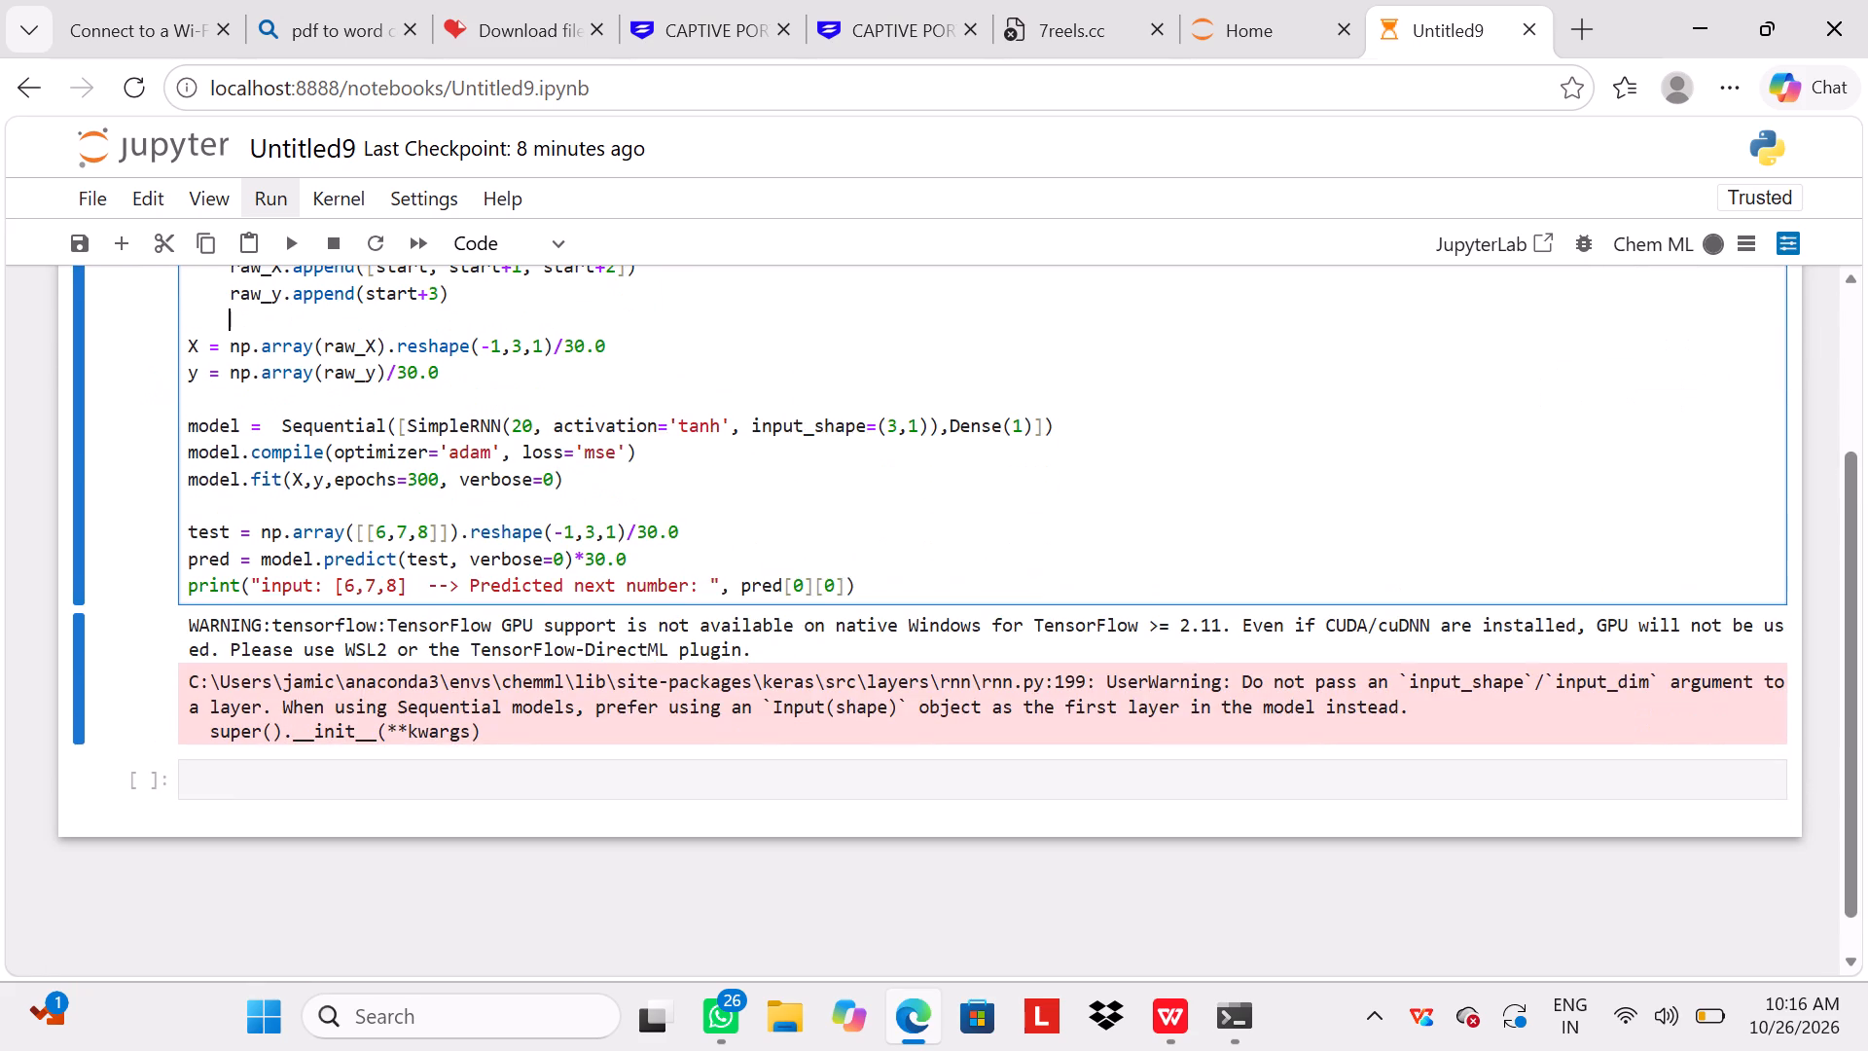
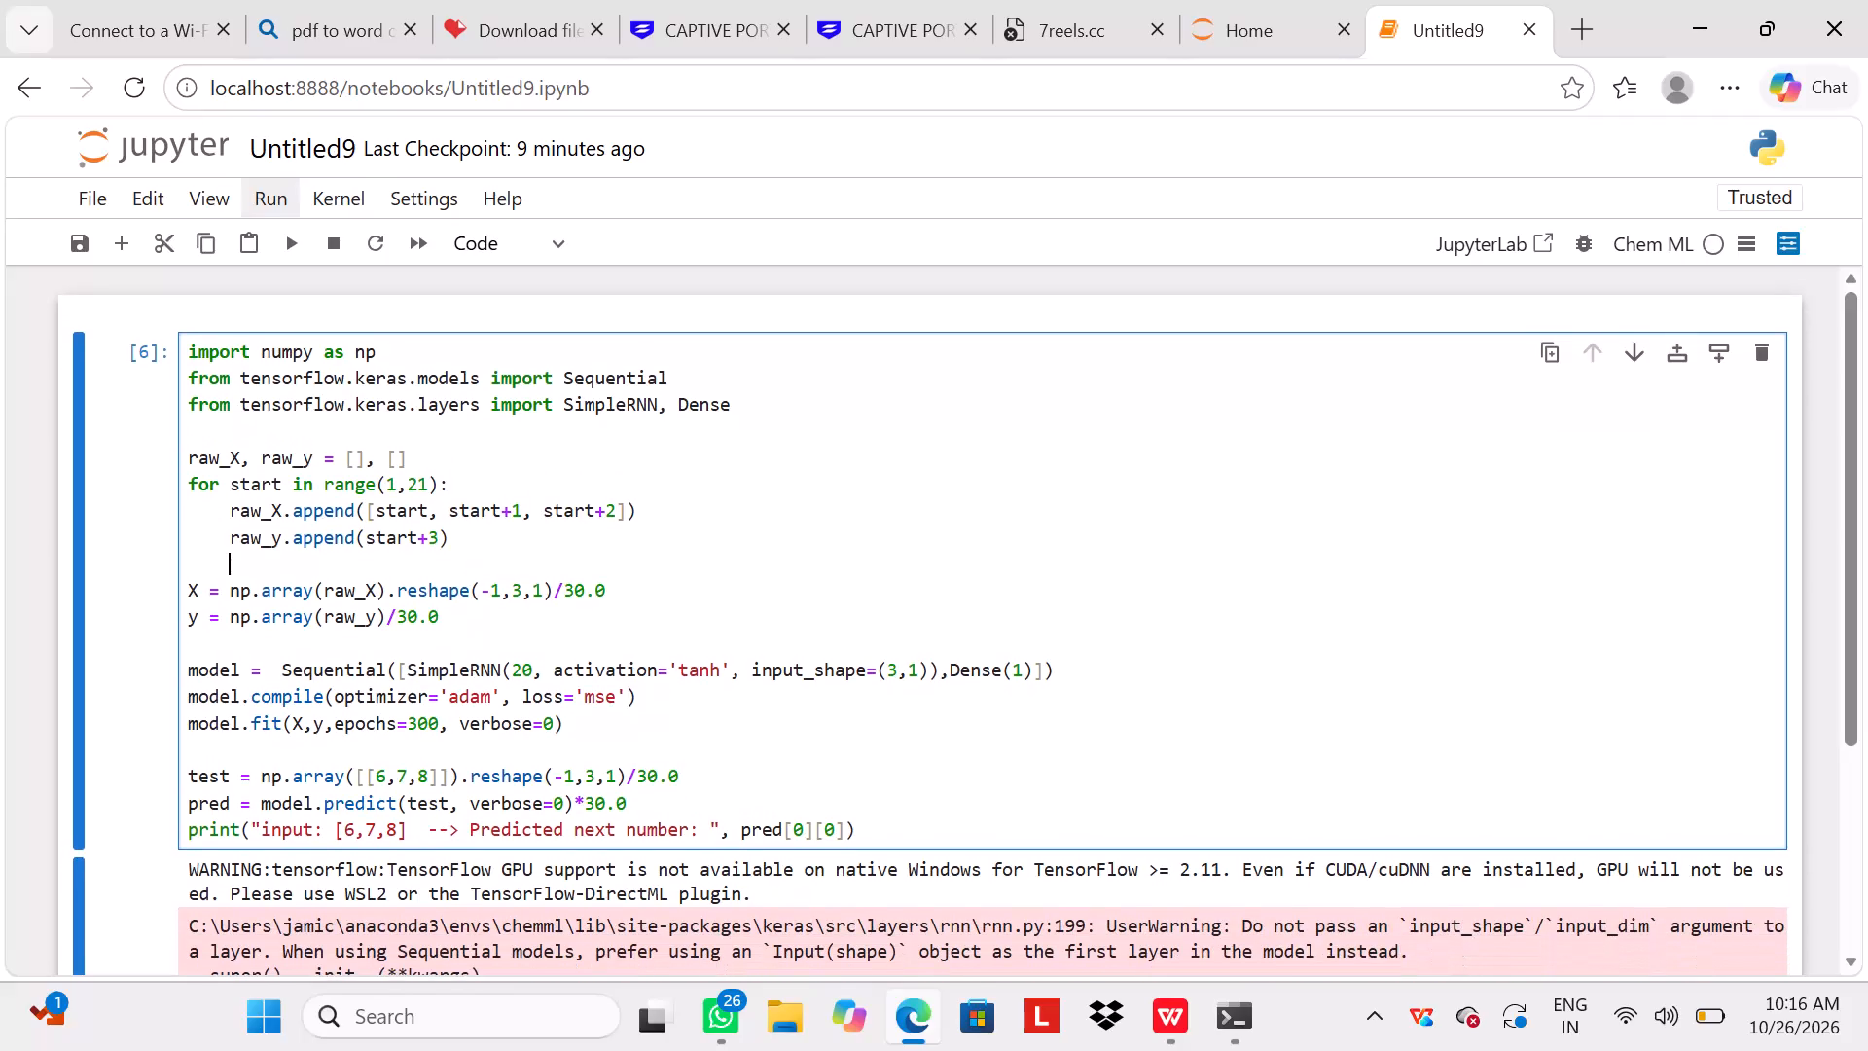
Capture a screen snip of the whole SimpleRNN code cell together with its output down to the predicted-number line.
scroll(736, 574, down, 2)
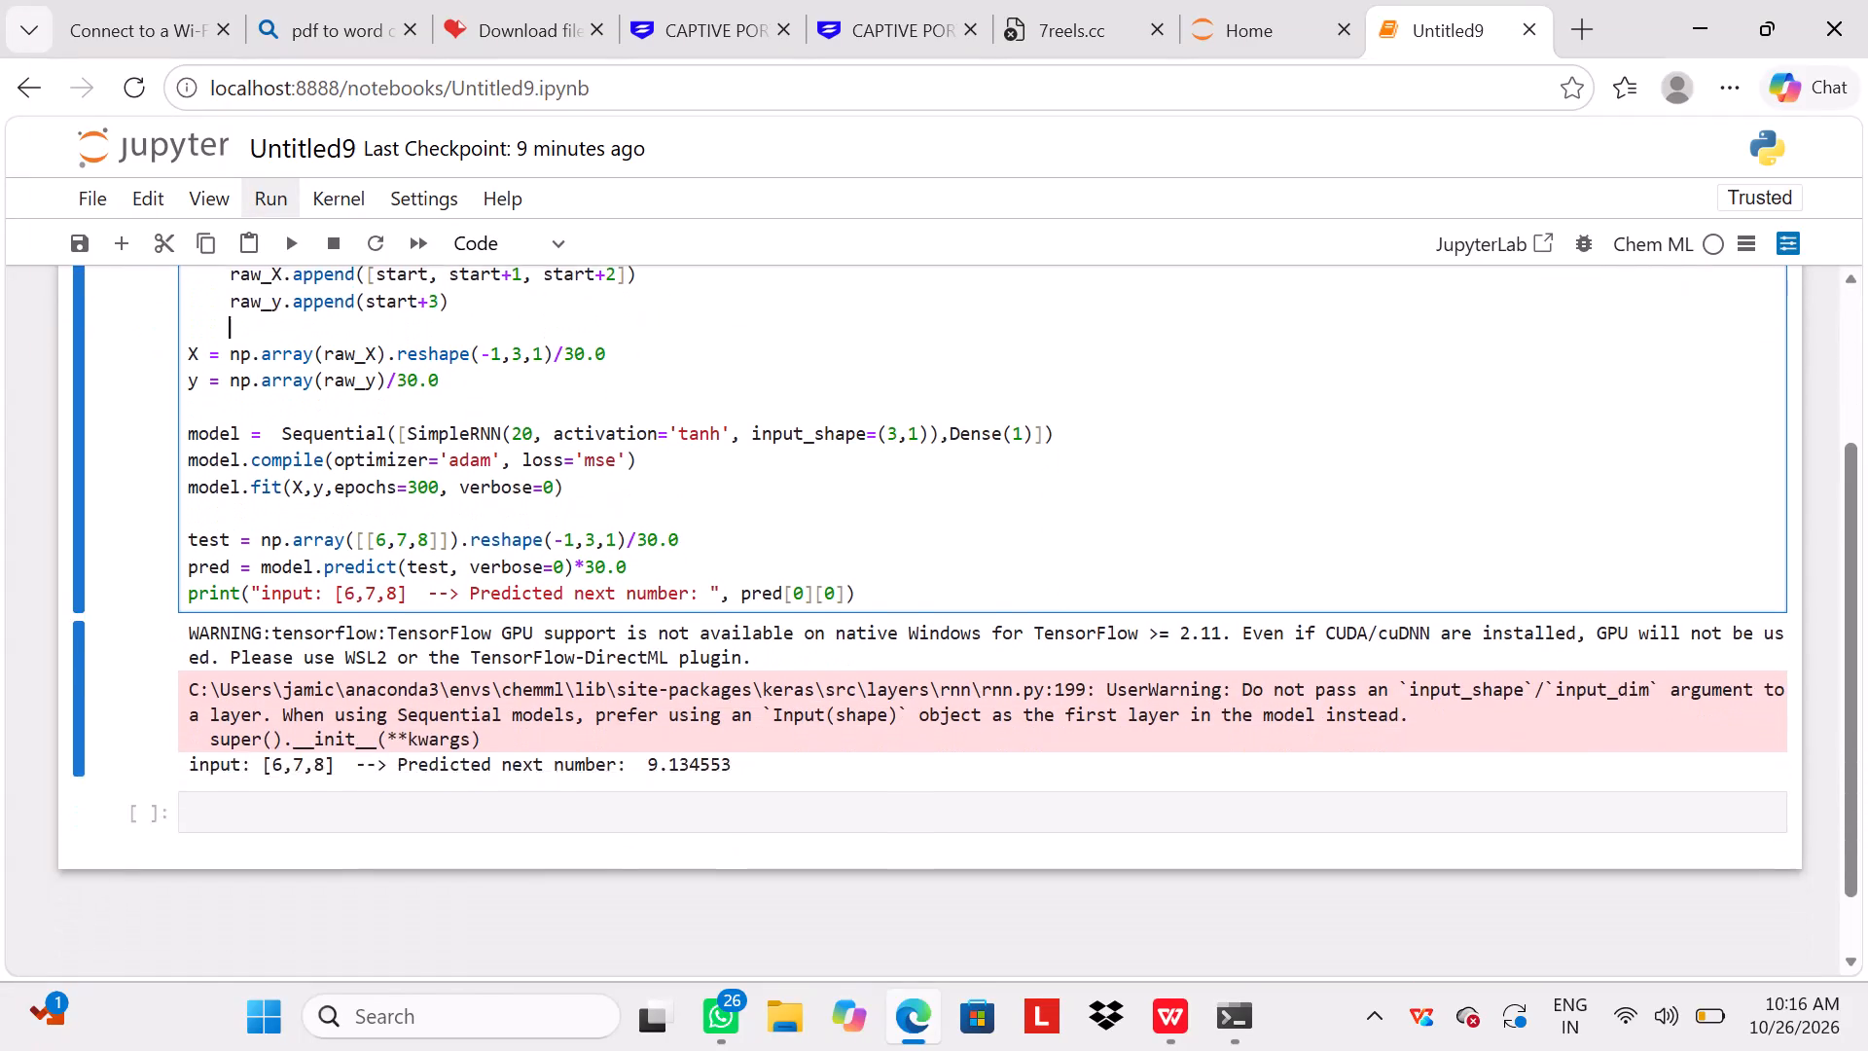
scroll(736, 574, down, 1)
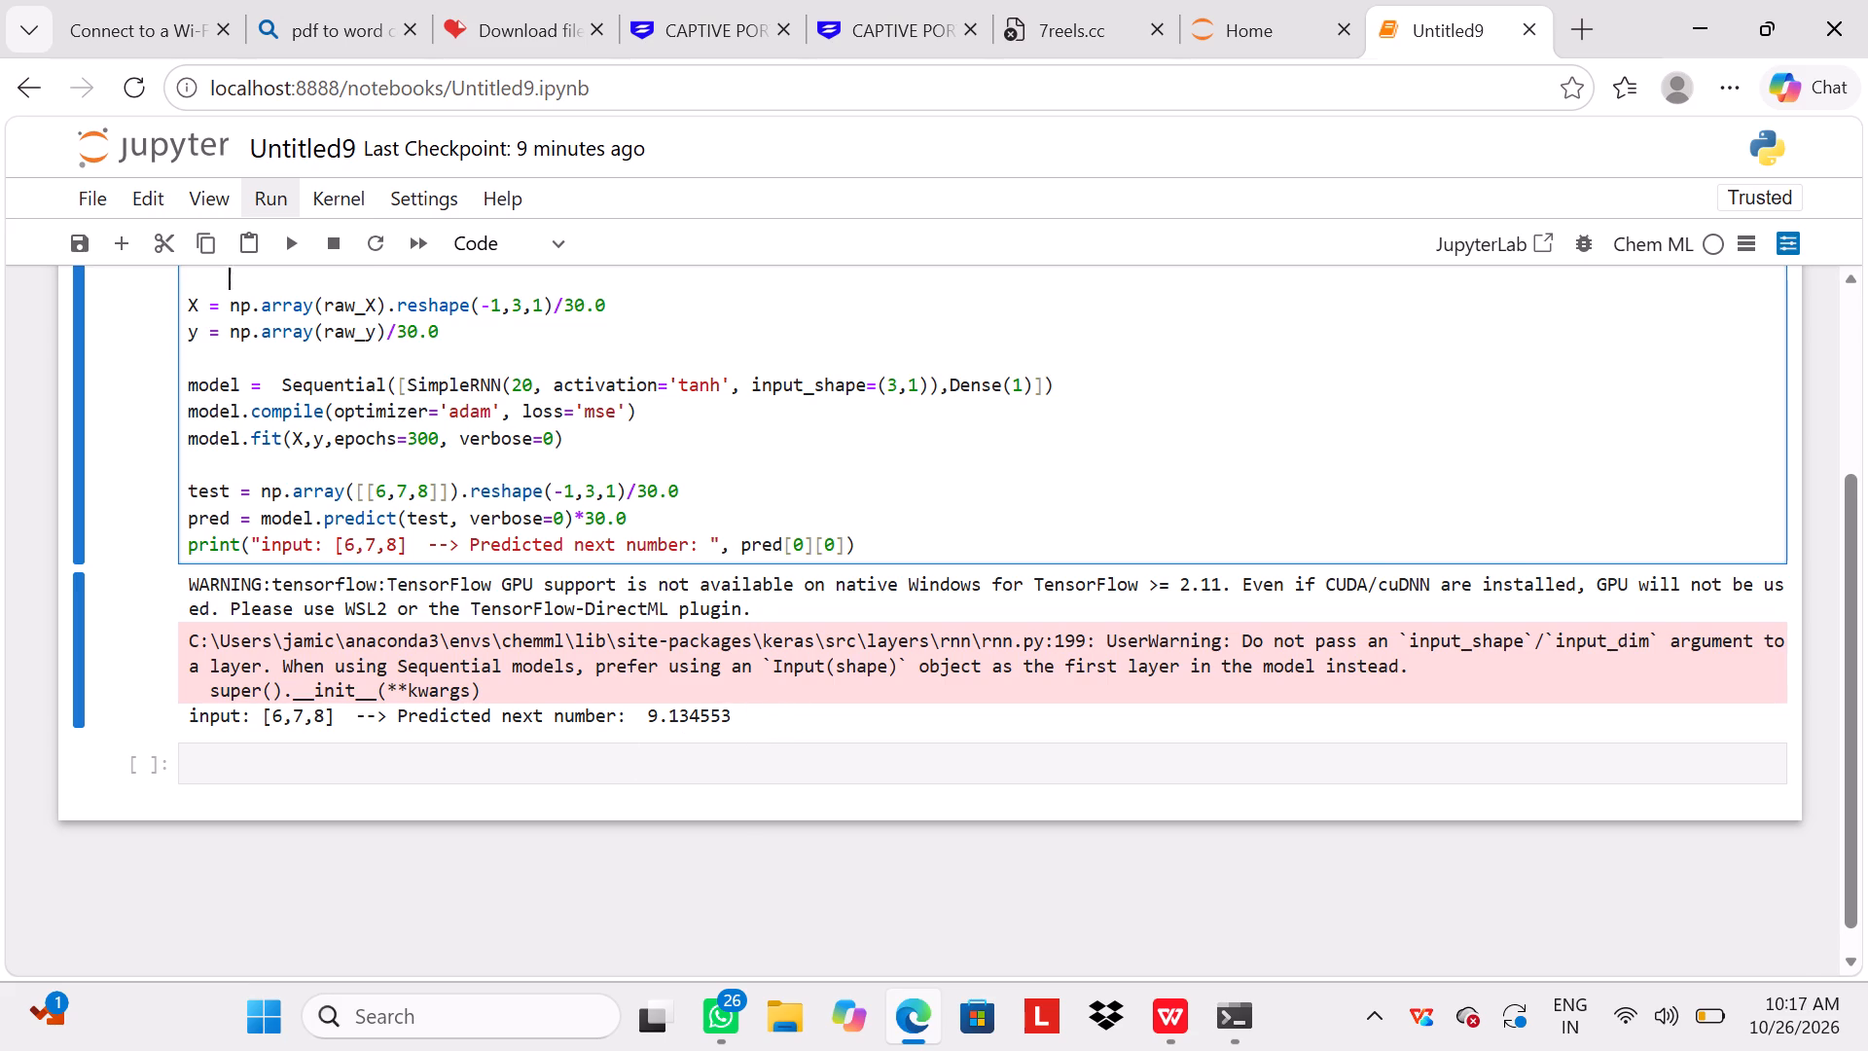
scroll(704, 755, up, 2)
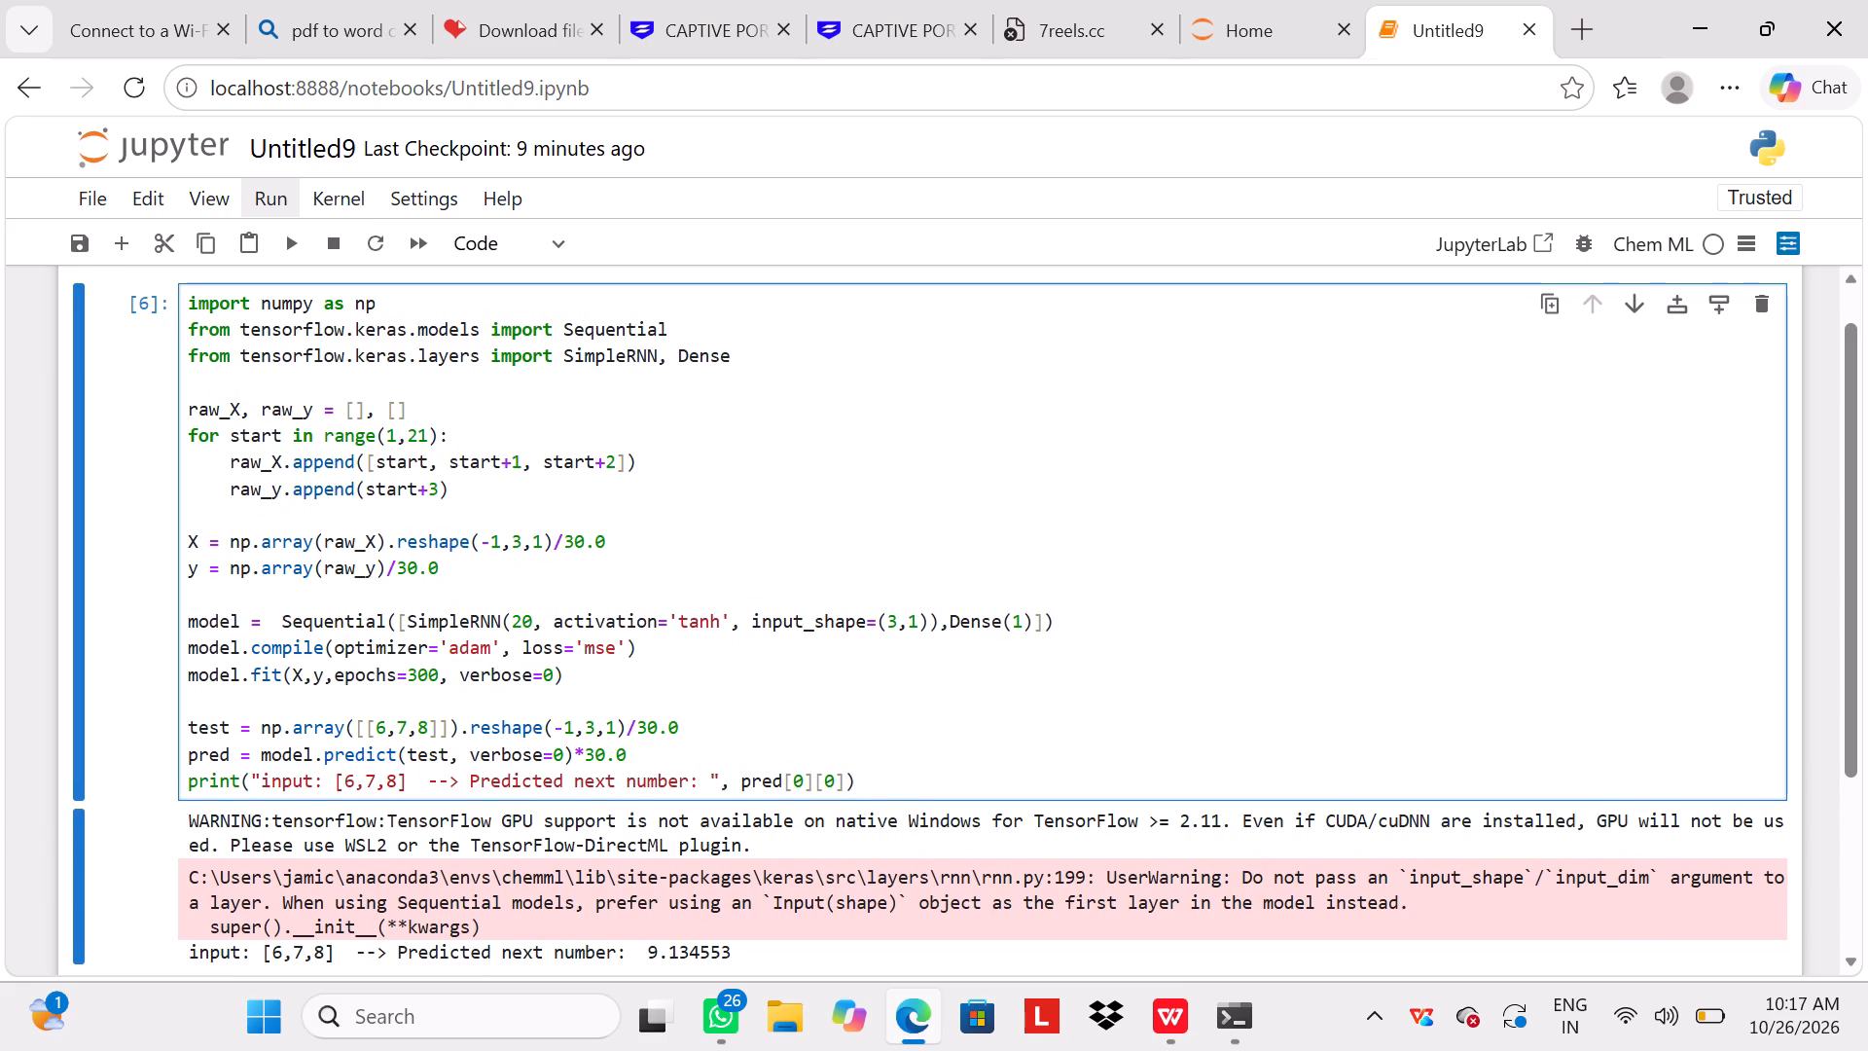
key(shift+super+s)
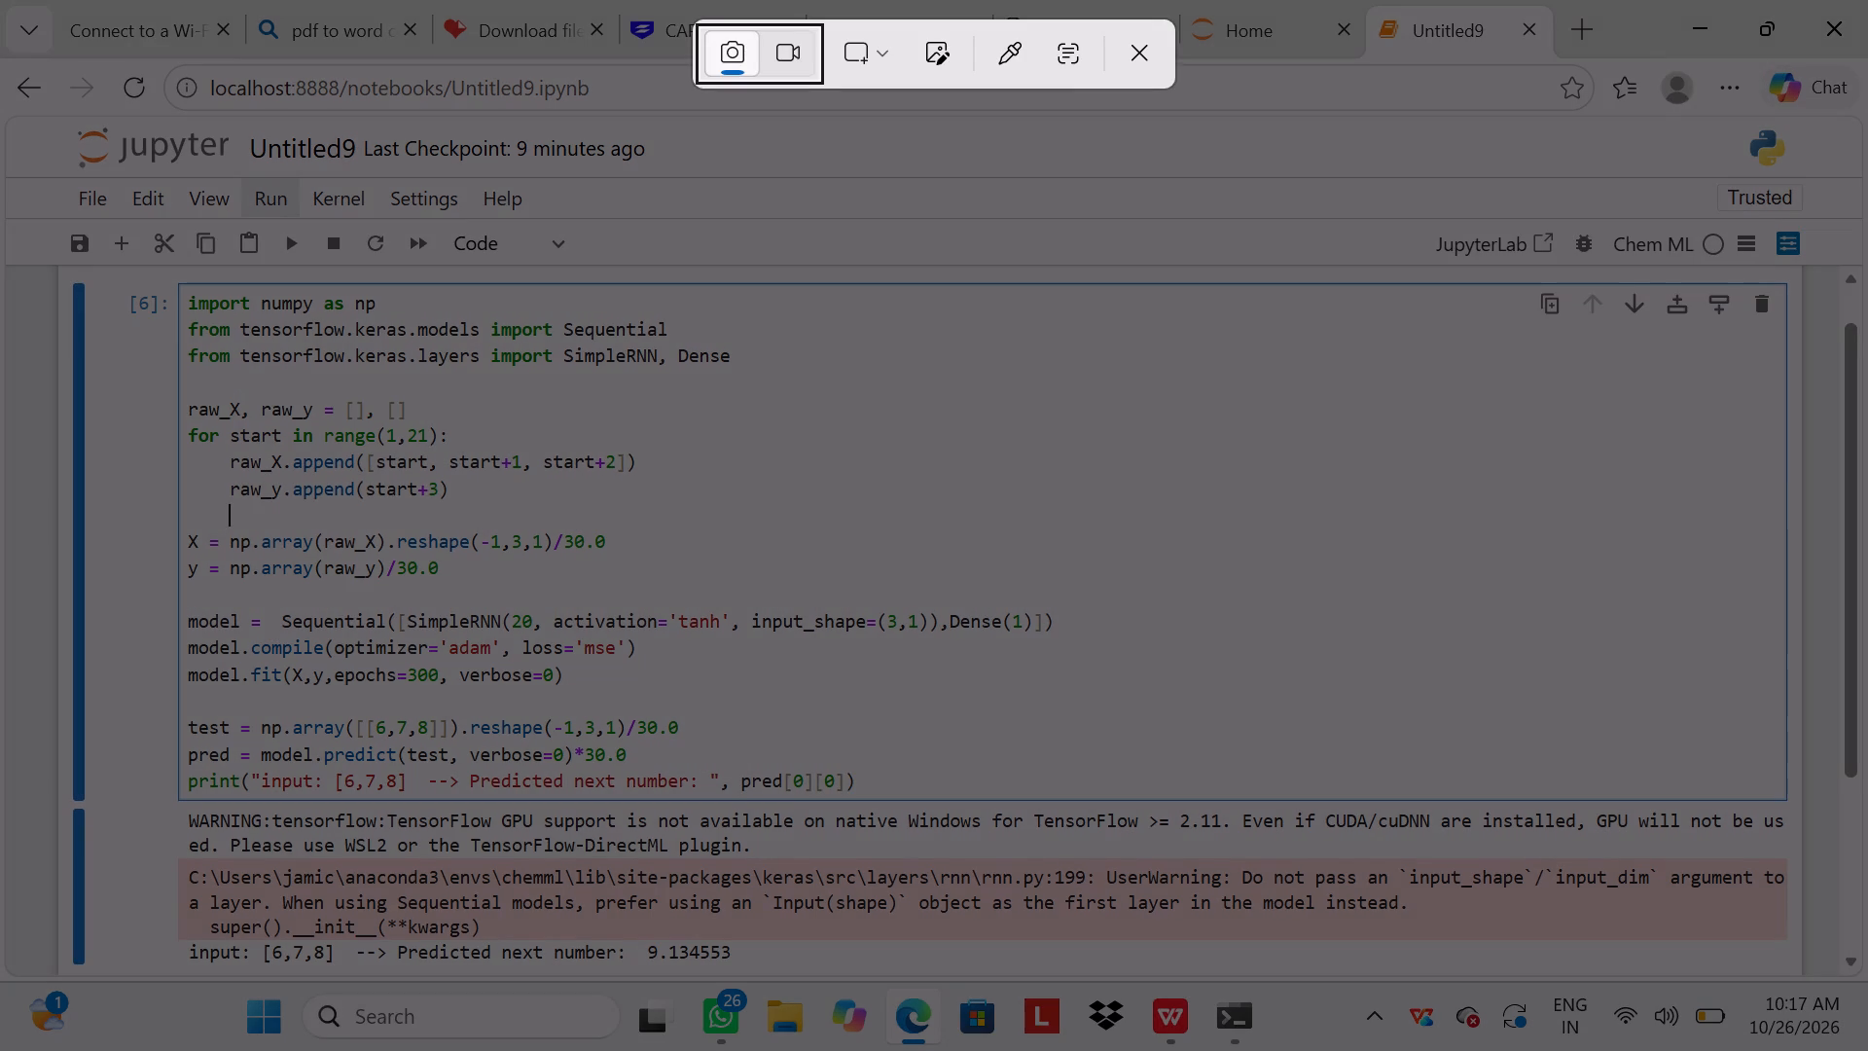
drag(59, 247, 1032, 710)
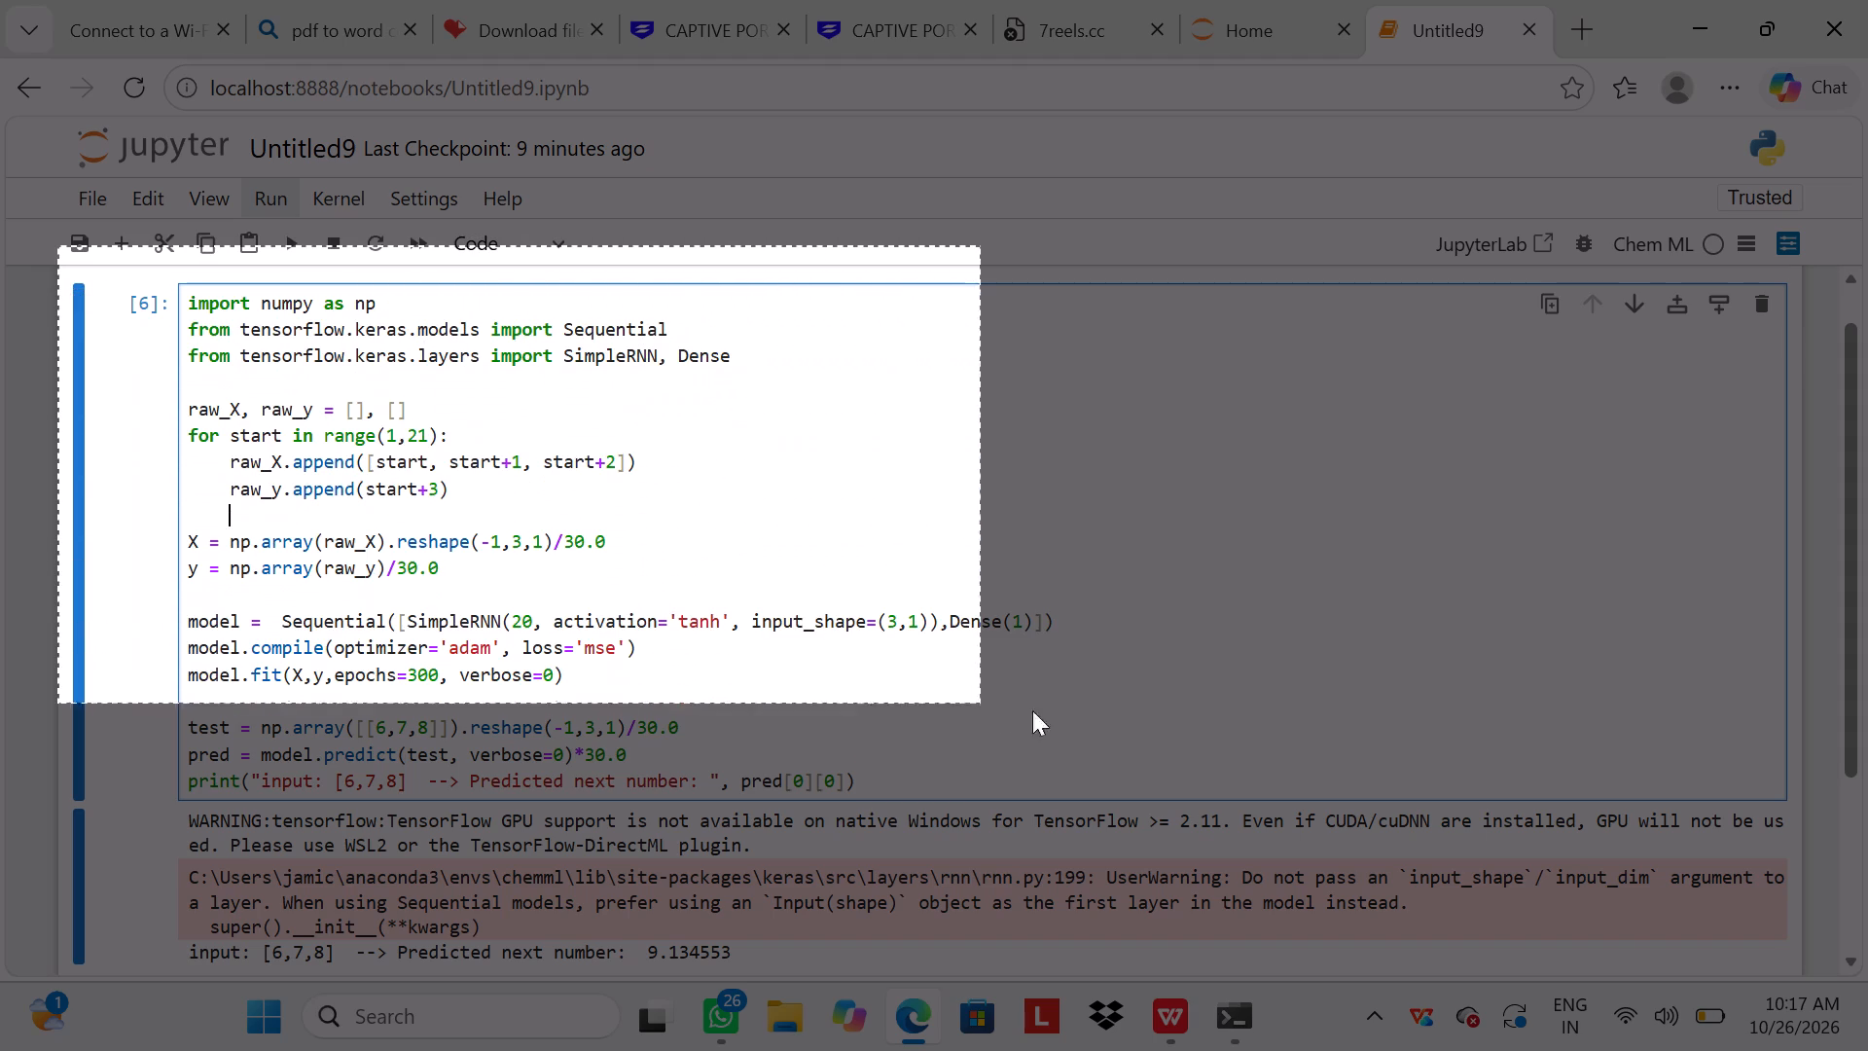
drag(1032, 710, 1720, 923)
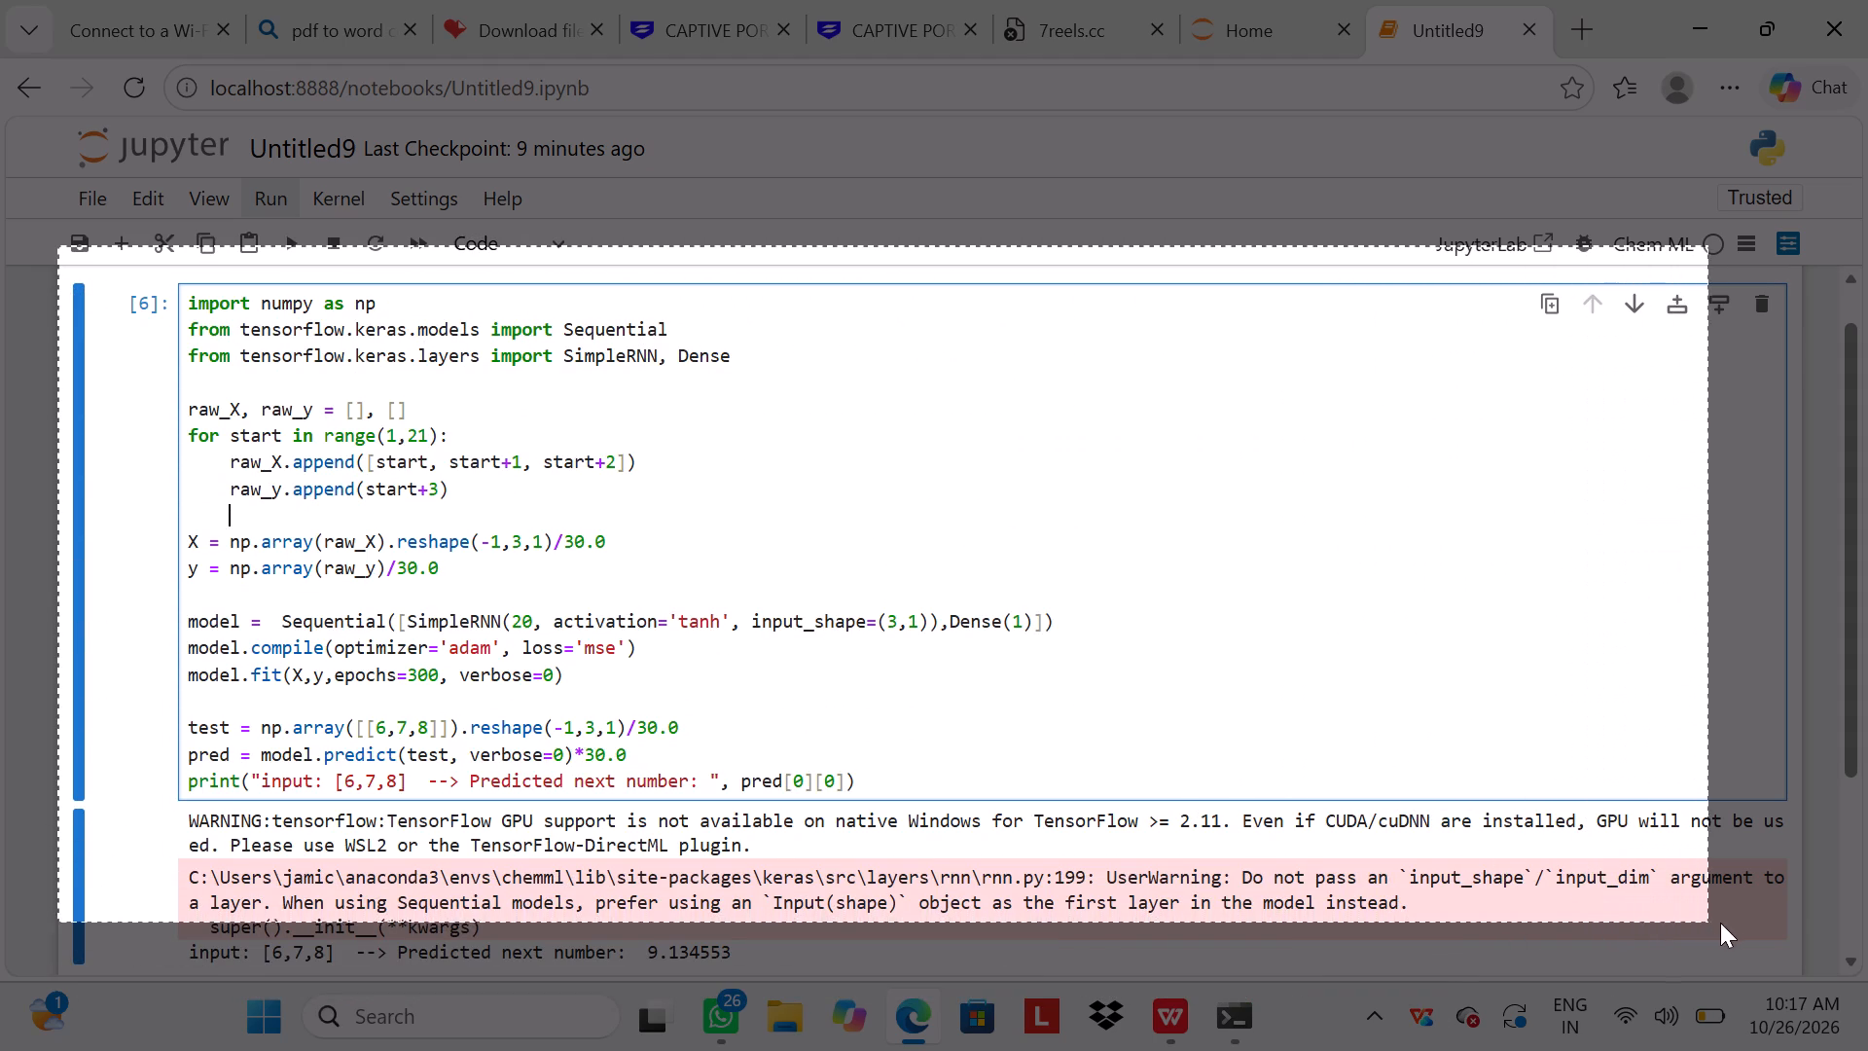
drag(1720, 923, 1867, 966)
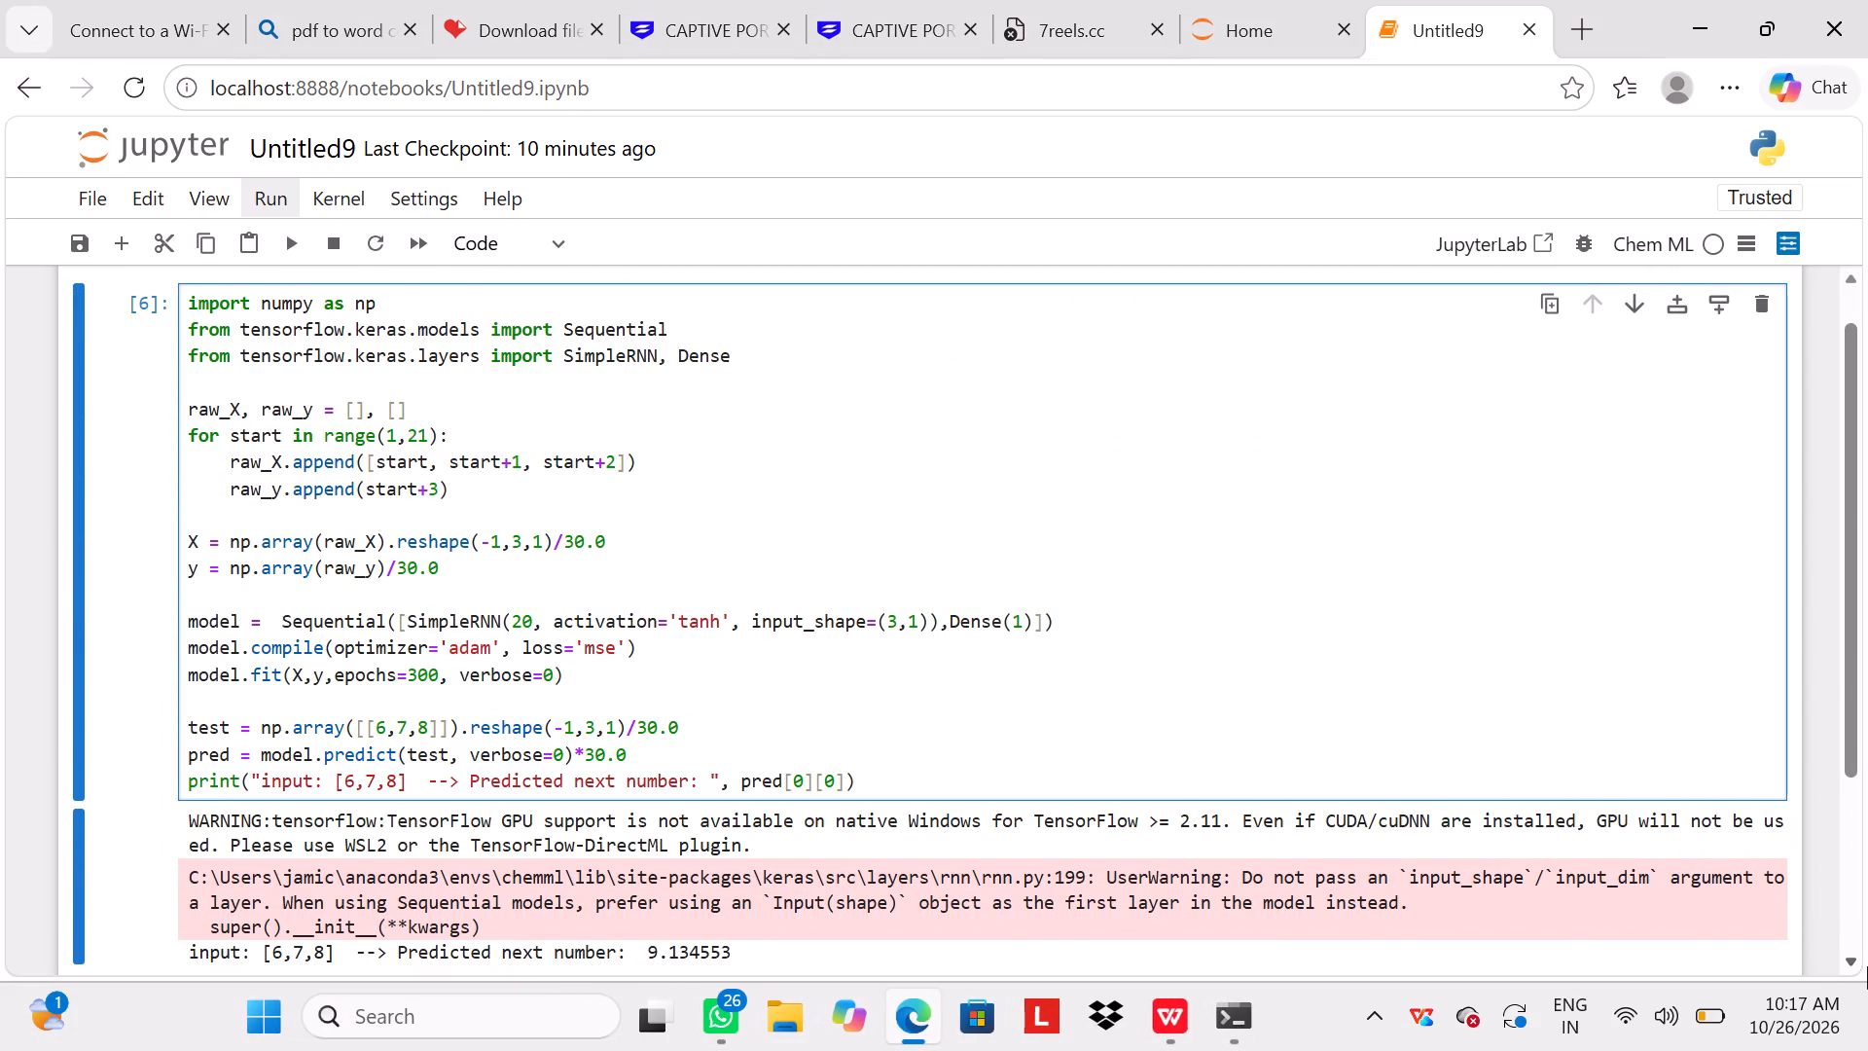
Switch to PA_EXP_6.docx in WPS Office and delete the Iris dataset table picture from the Final Output box on page 2.
click(1169, 1029)
scroll(851, 585, down, 5)
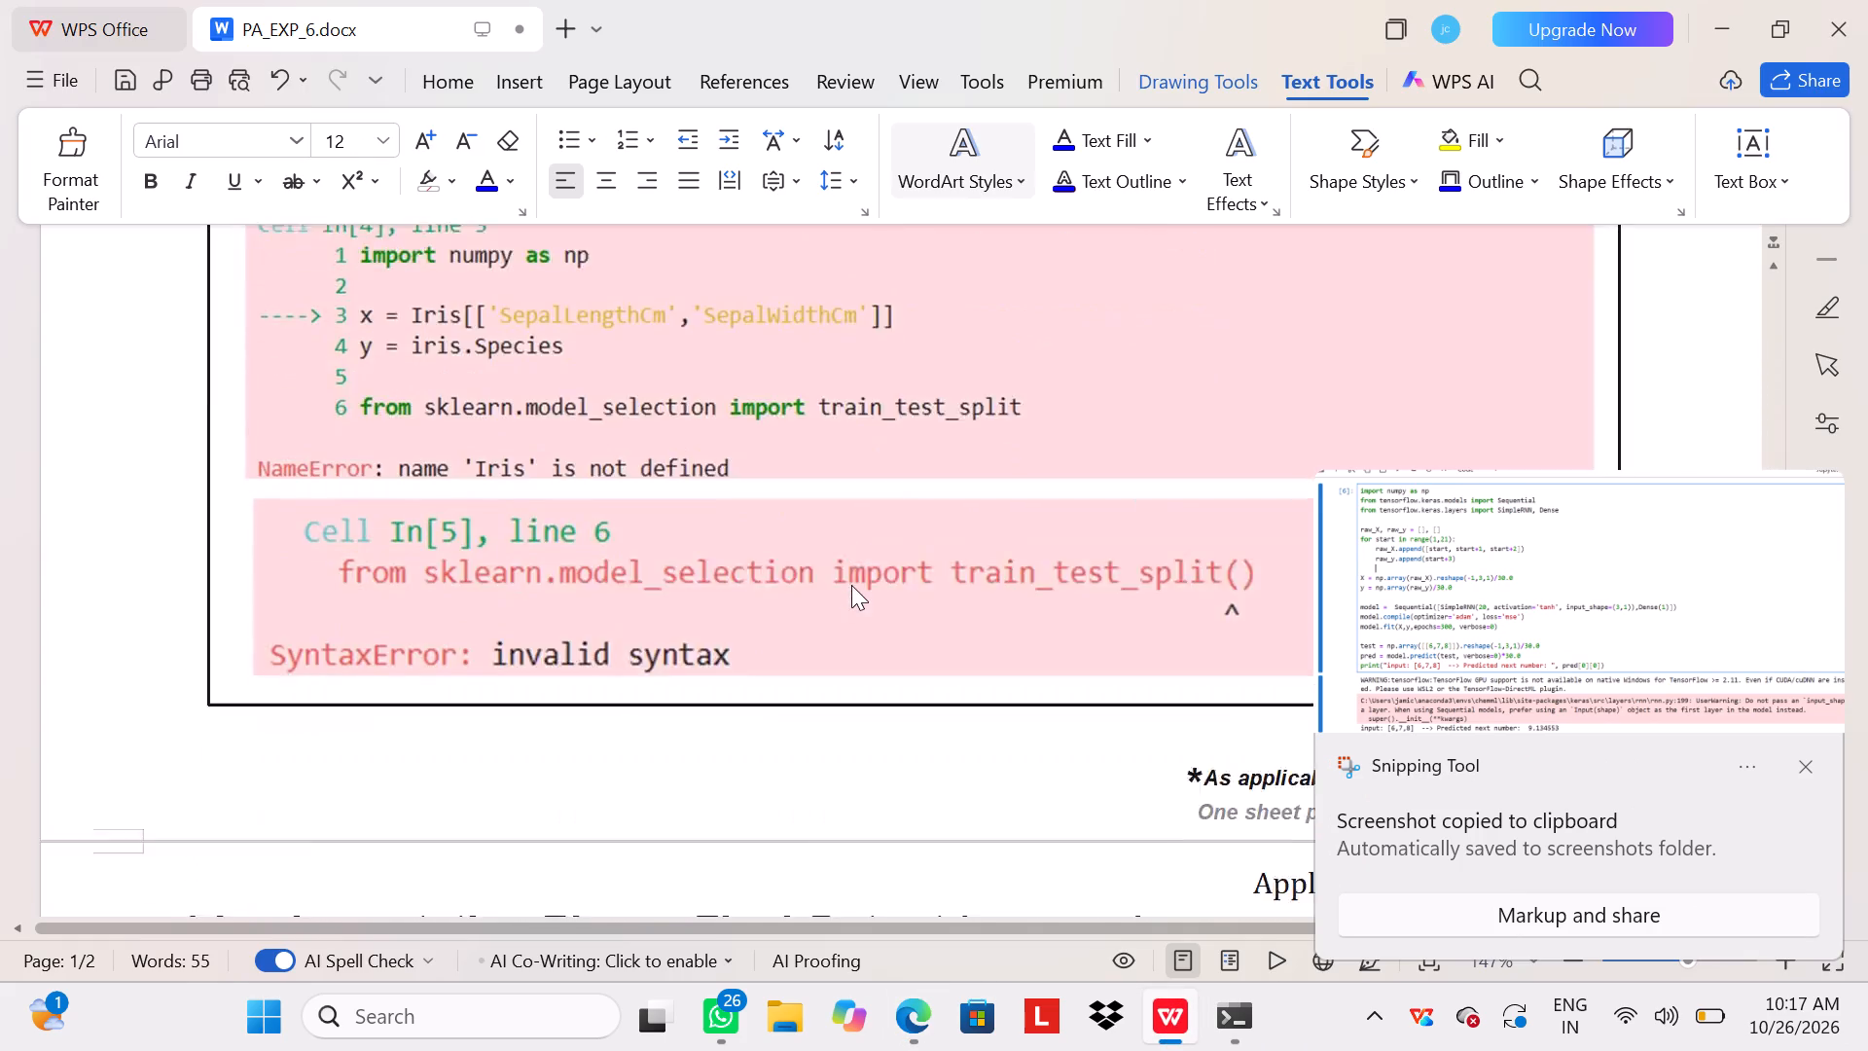
scroll(851, 585, down, 1)
click(851, 585)
triple_click(779, 435)
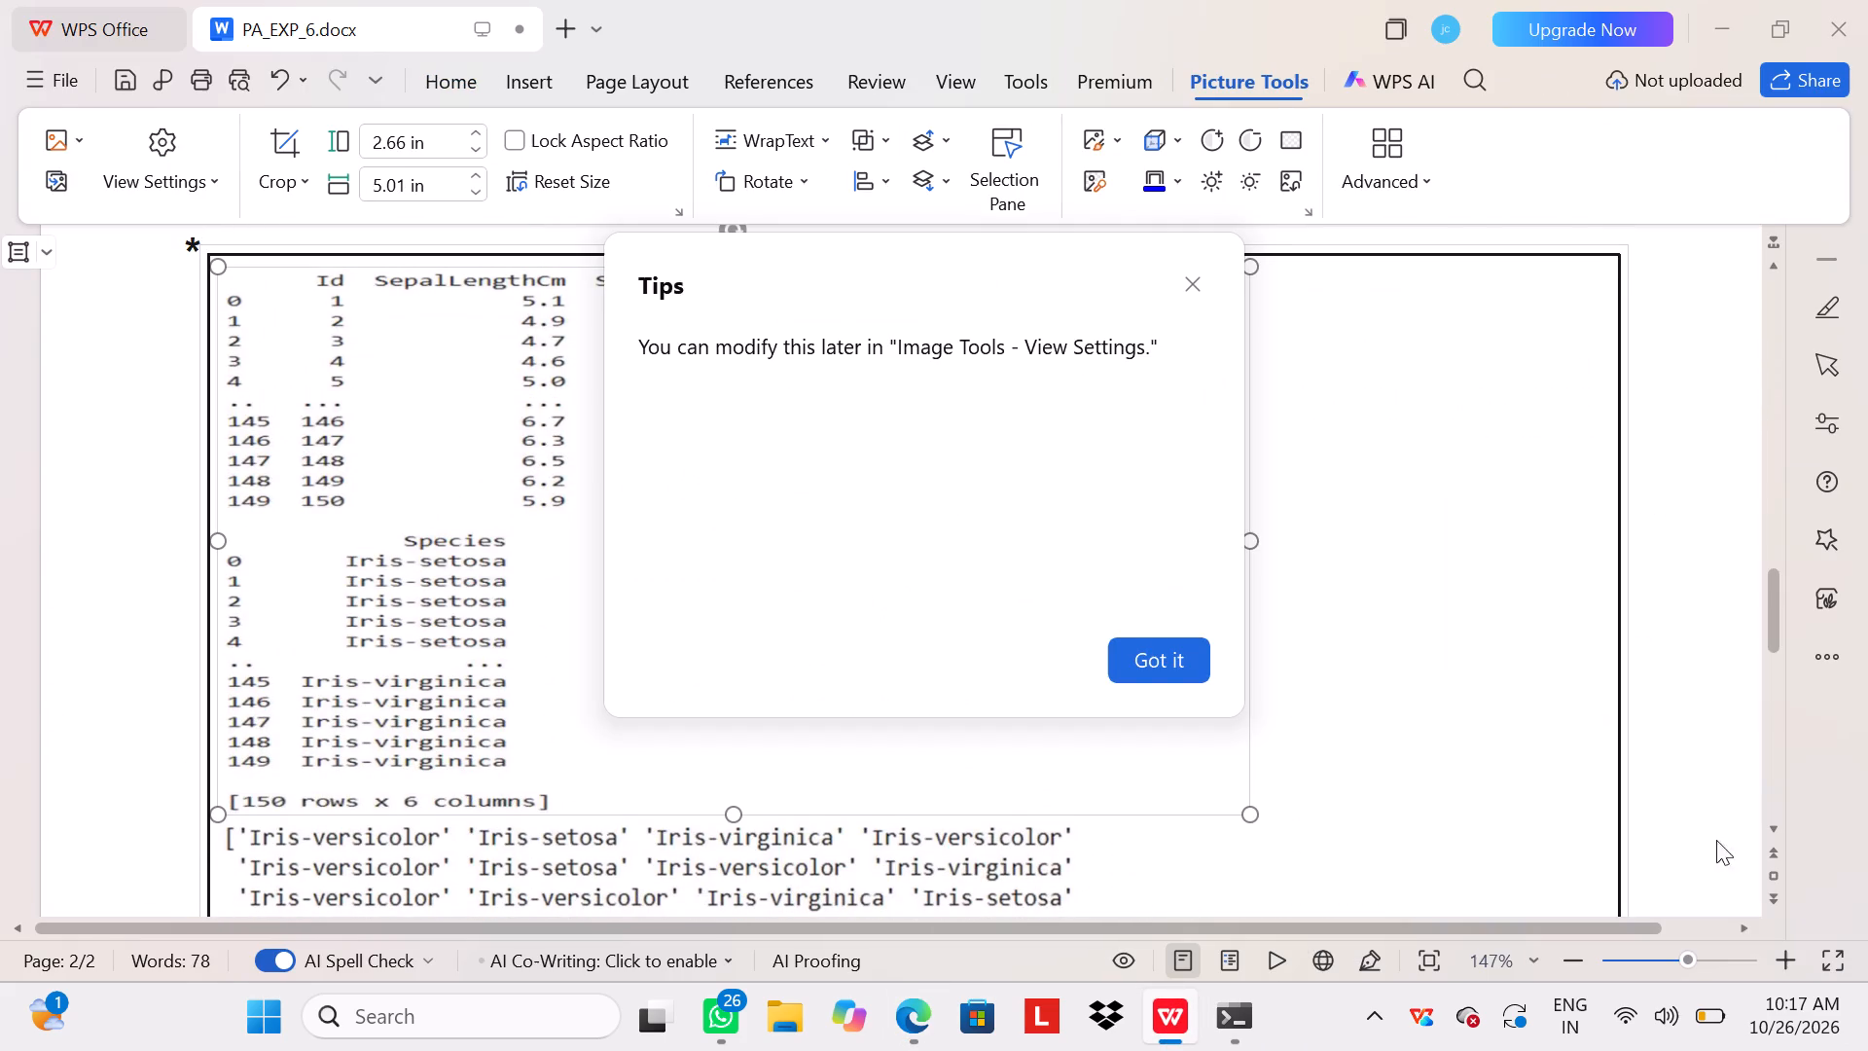
click(1143, 659)
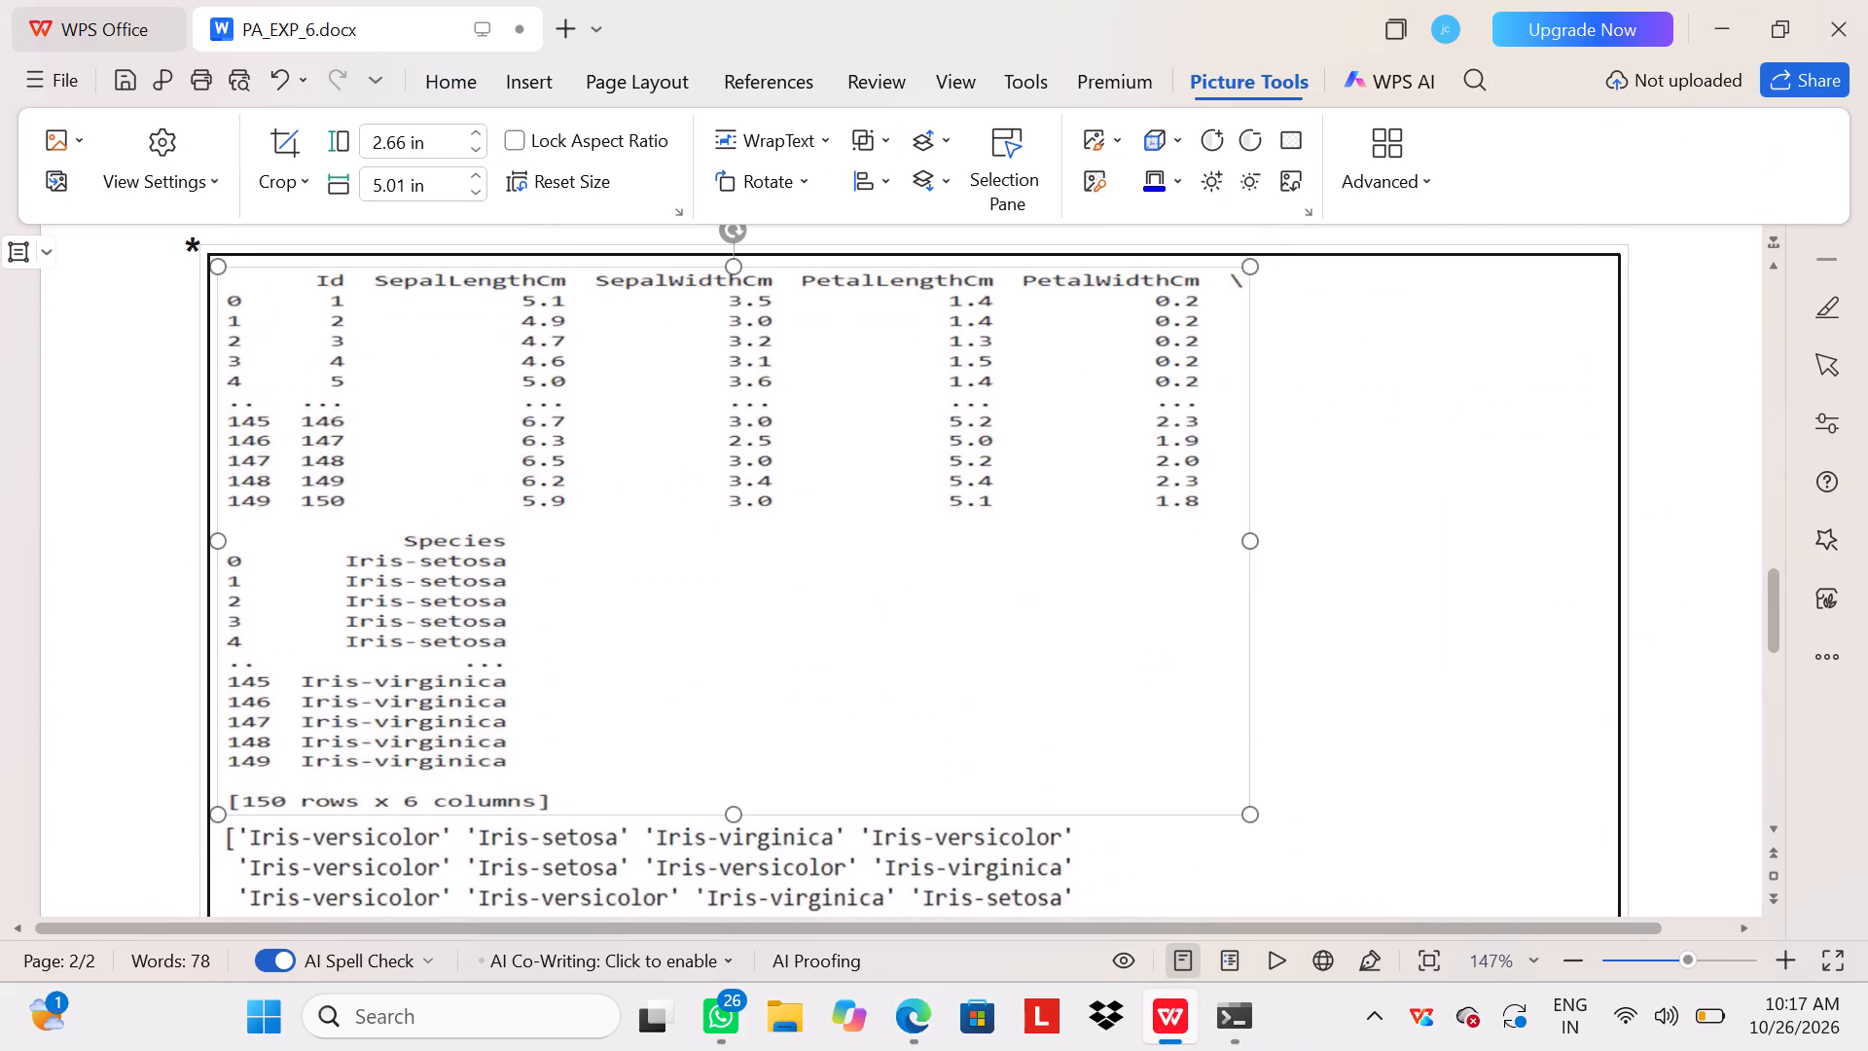
click(1058, 576)
right_click(1058, 576)
key(BackSpace)
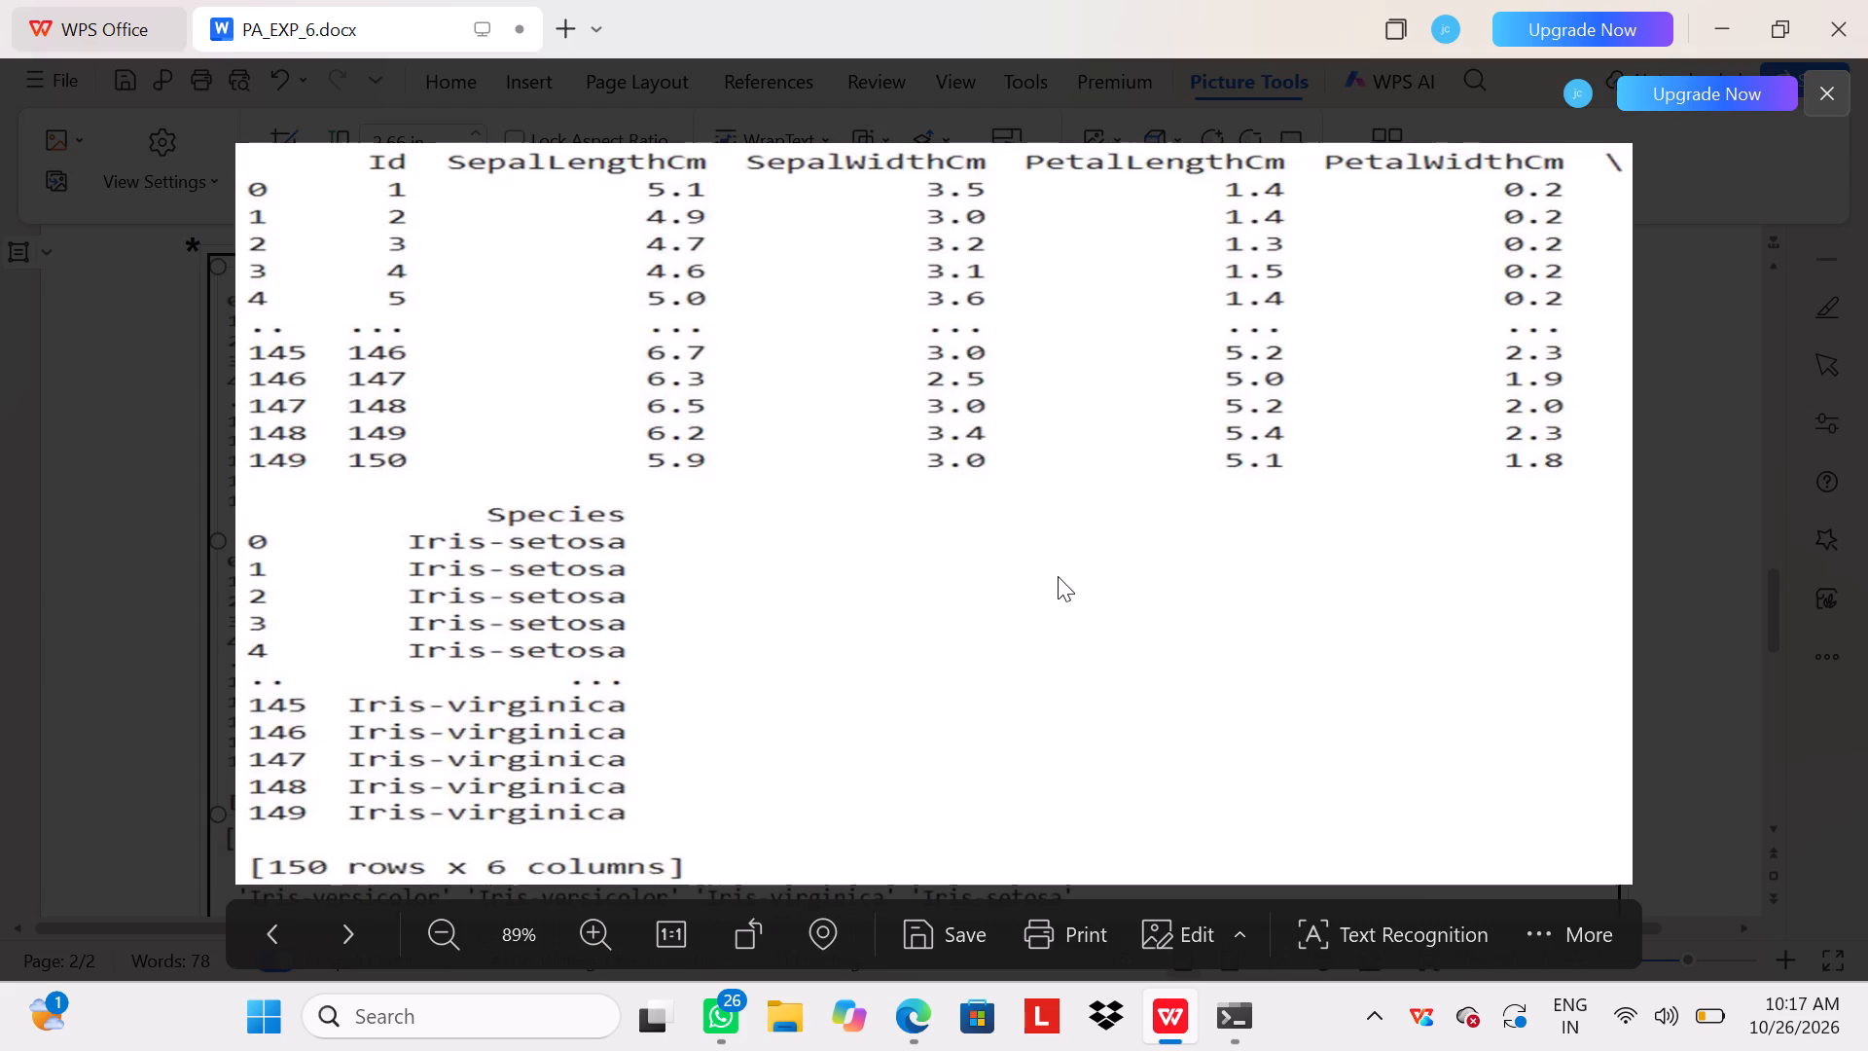
click(1838, 99)
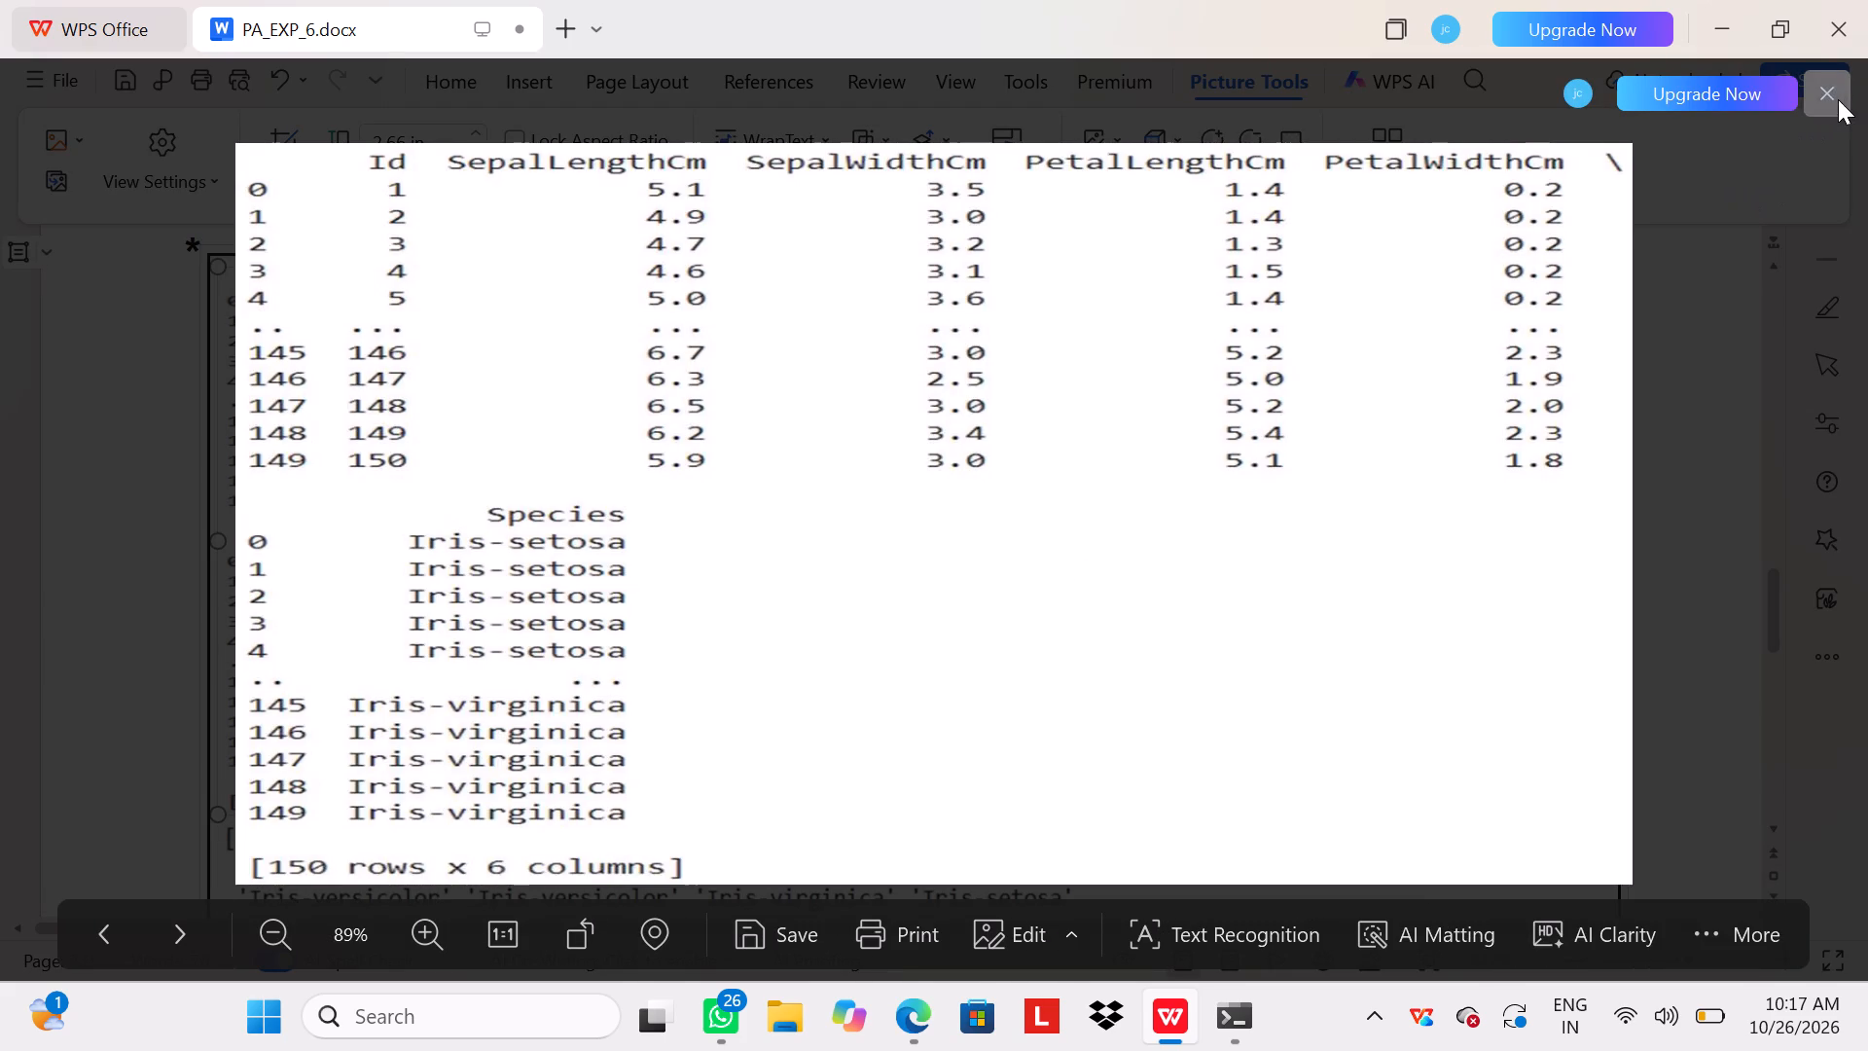
click(1148, 406)
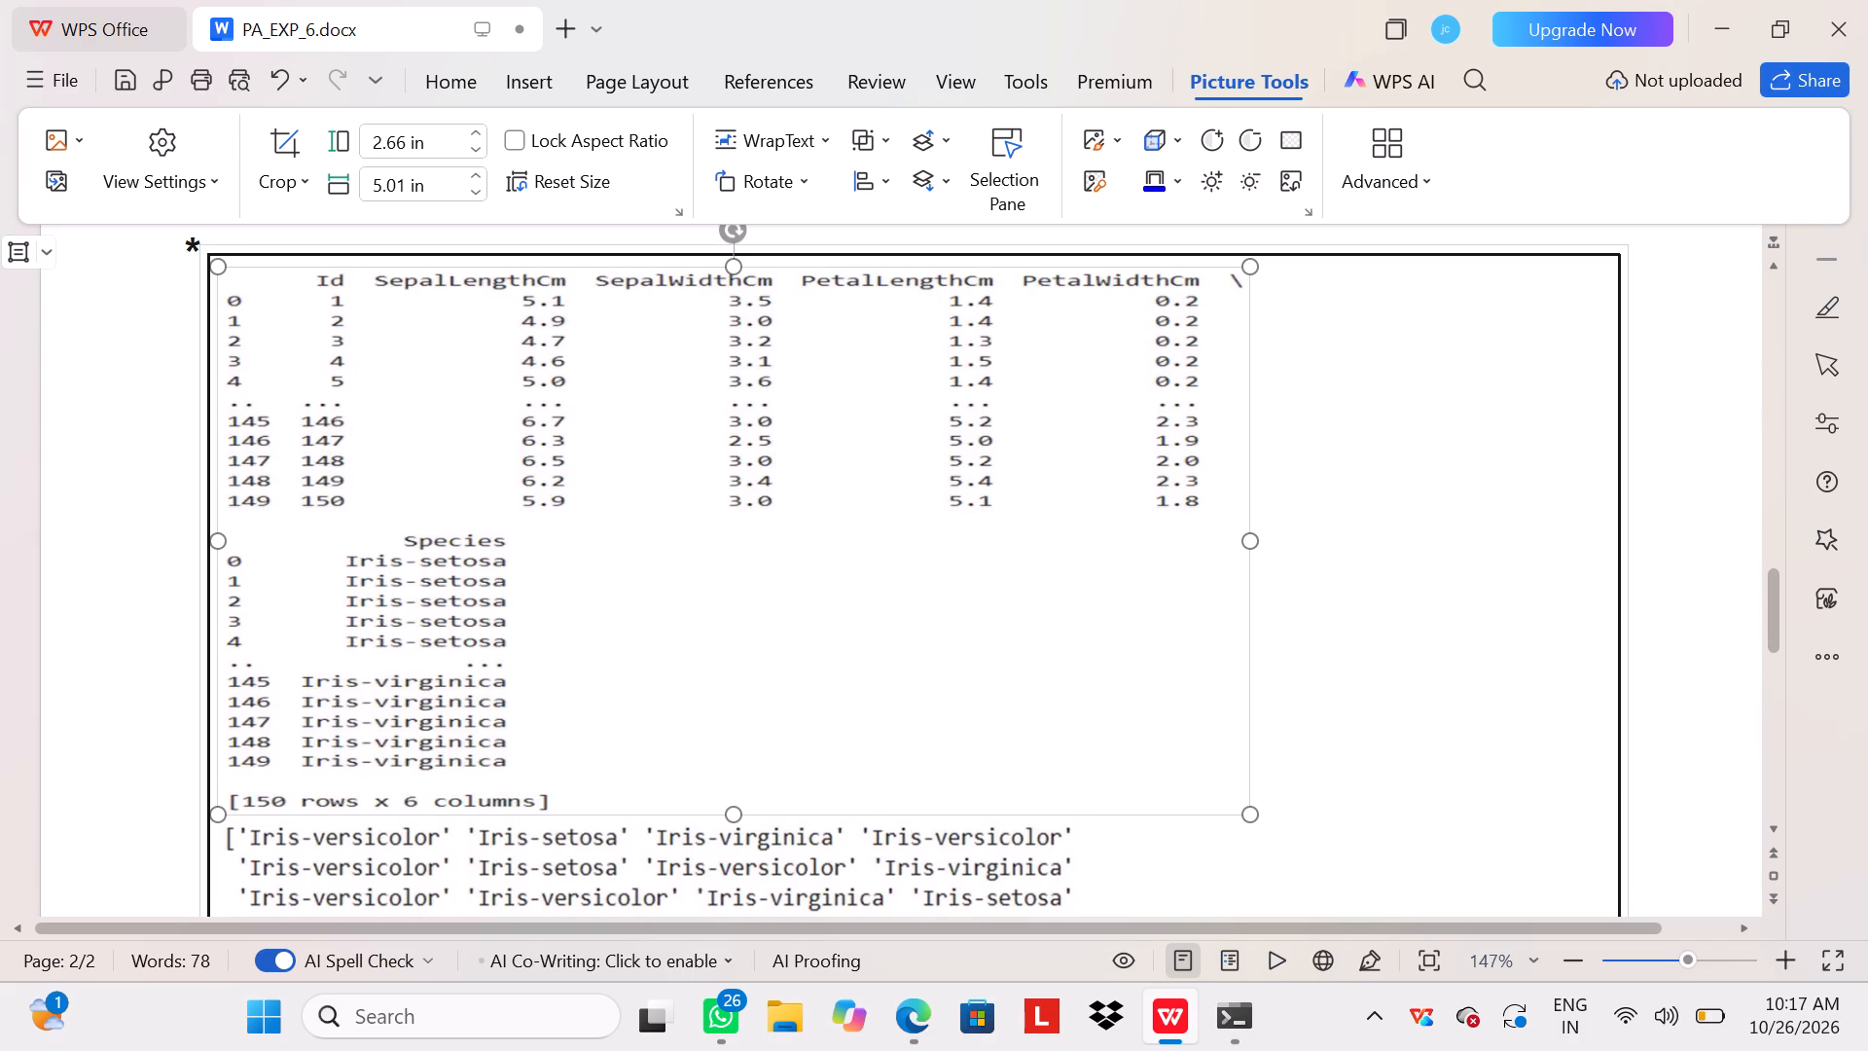
key(BackSpace)
Delete the remaining picture of Iris species predictions from the Final Output box.
scroll(1148, 406, down, 1)
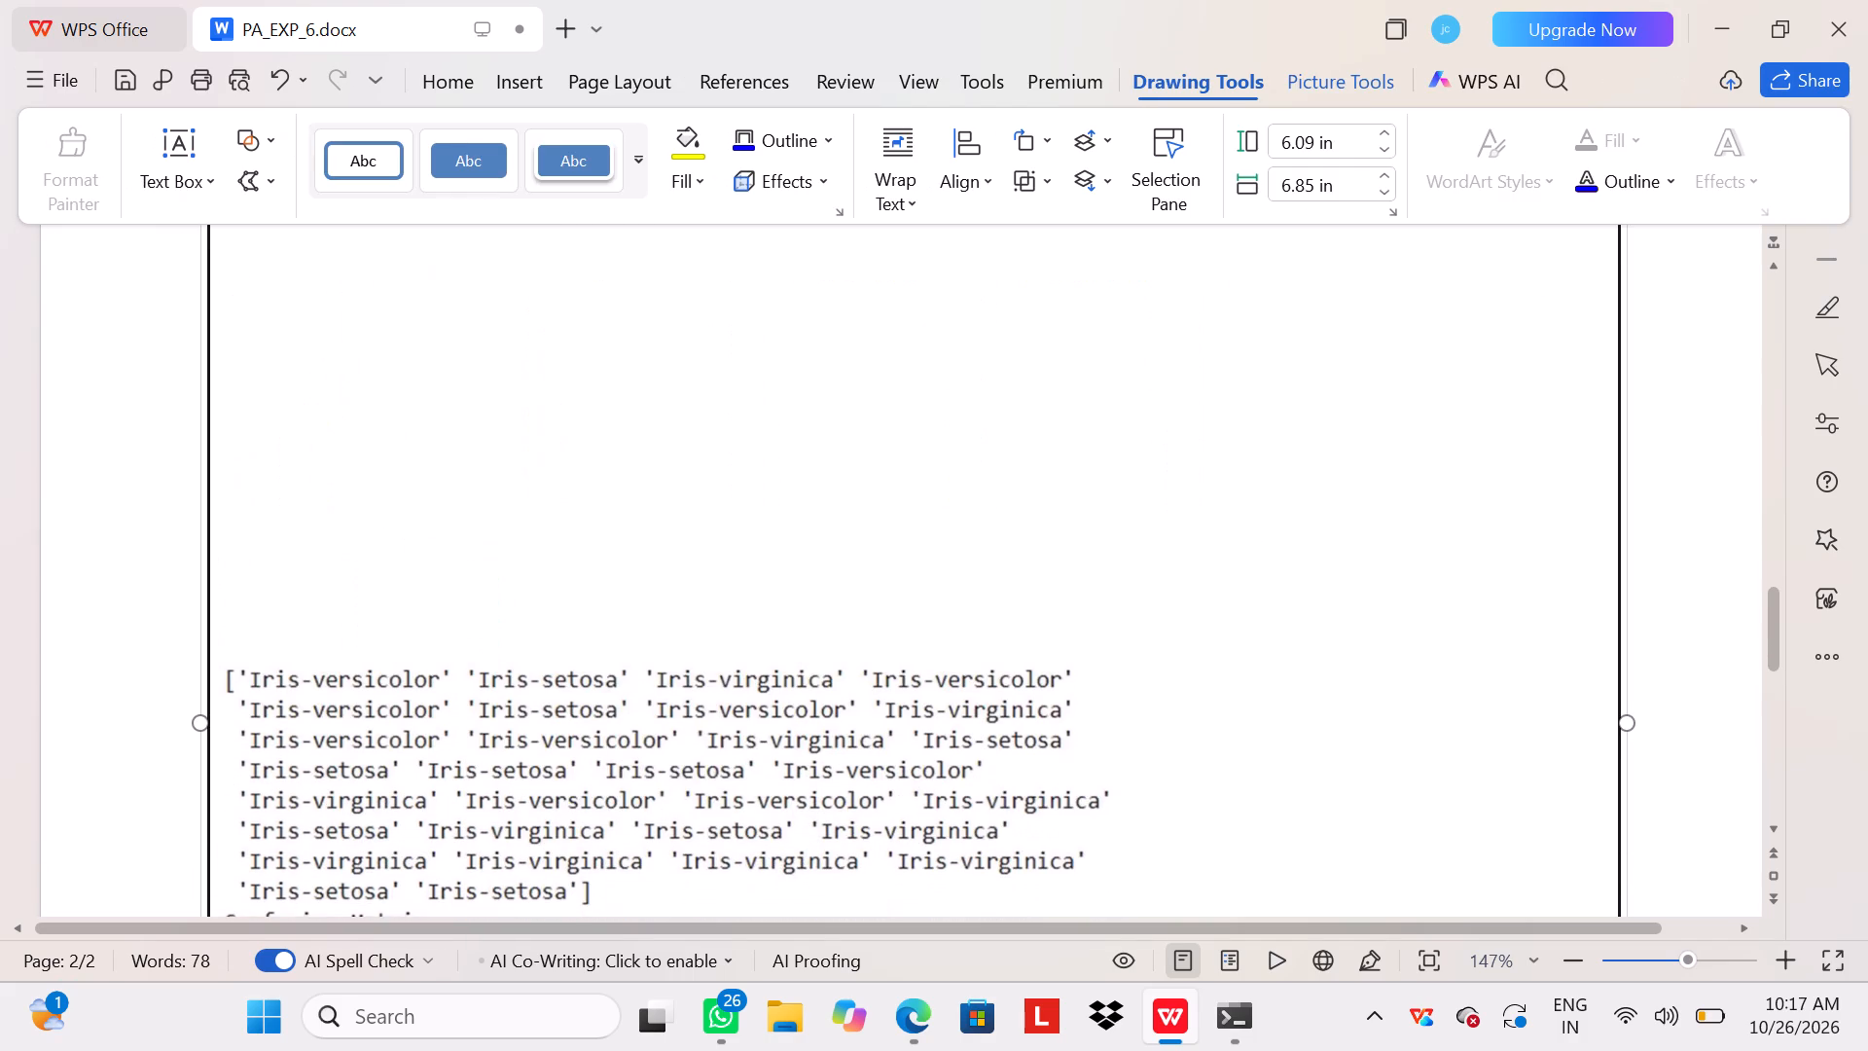
click(860, 691)
key(BackSpace)
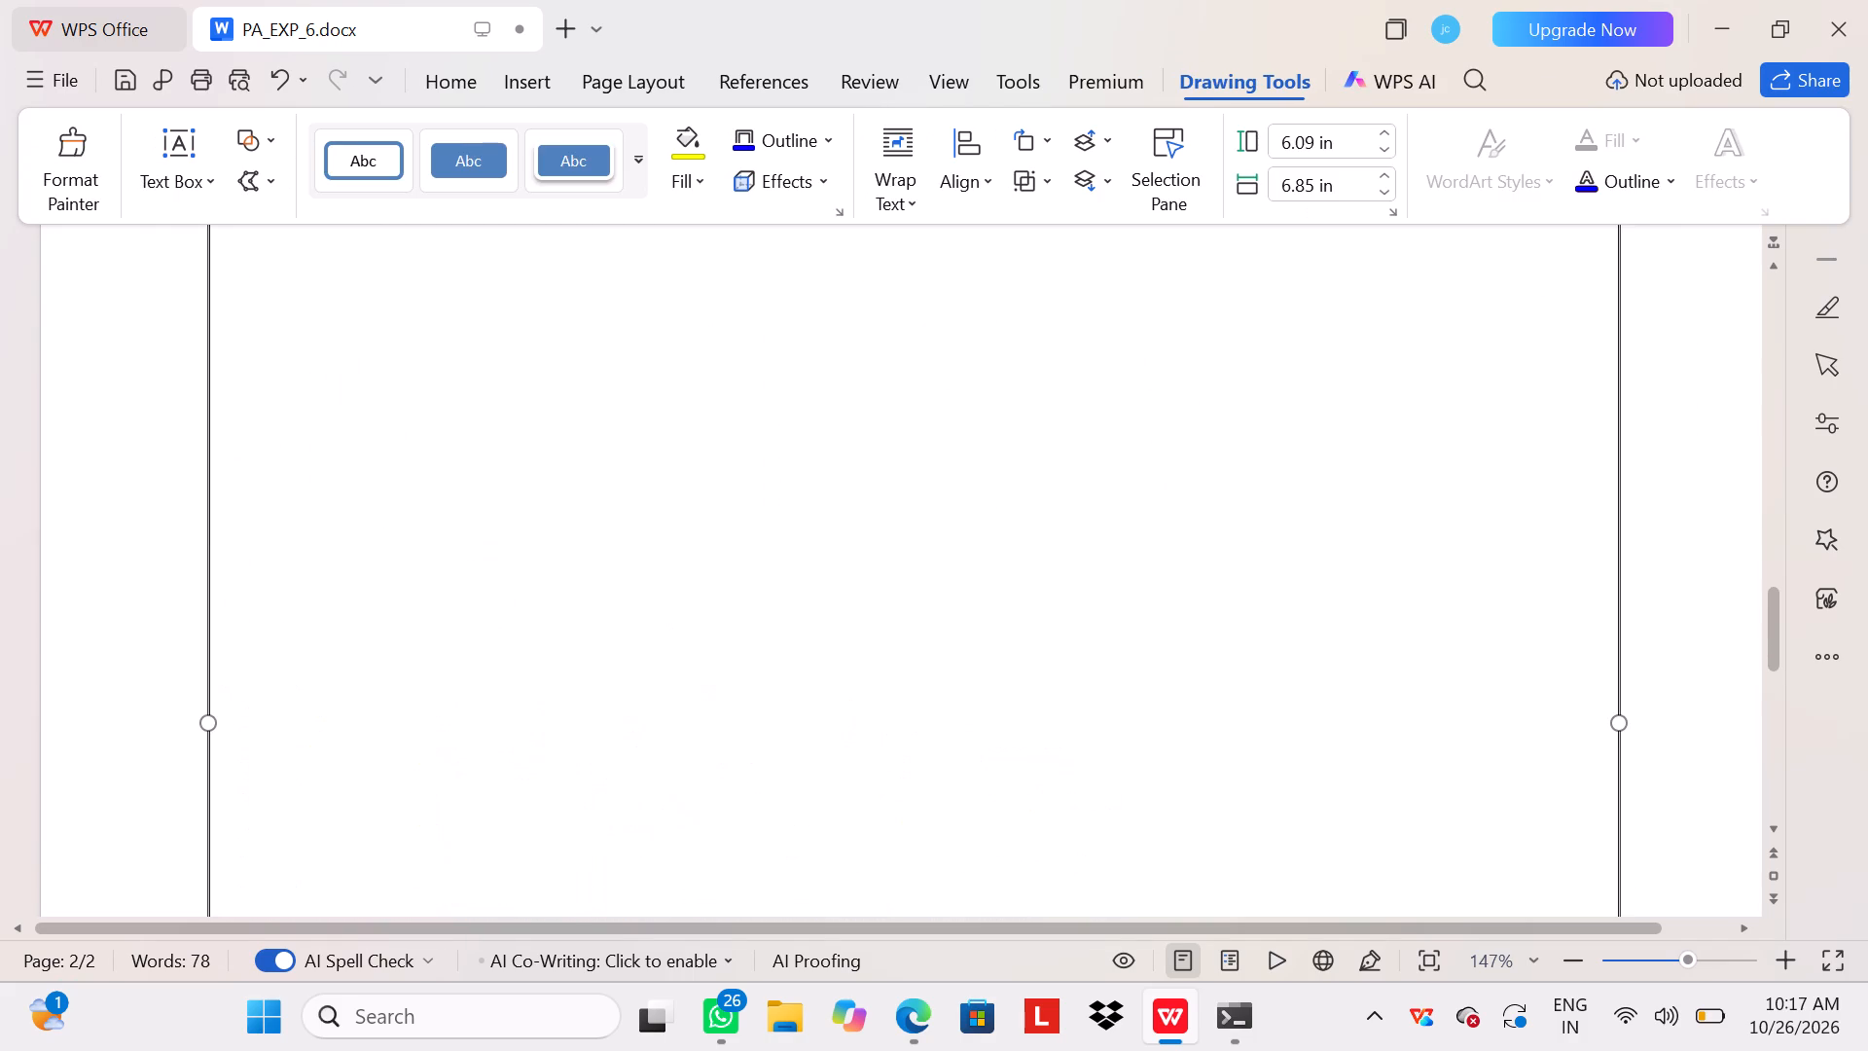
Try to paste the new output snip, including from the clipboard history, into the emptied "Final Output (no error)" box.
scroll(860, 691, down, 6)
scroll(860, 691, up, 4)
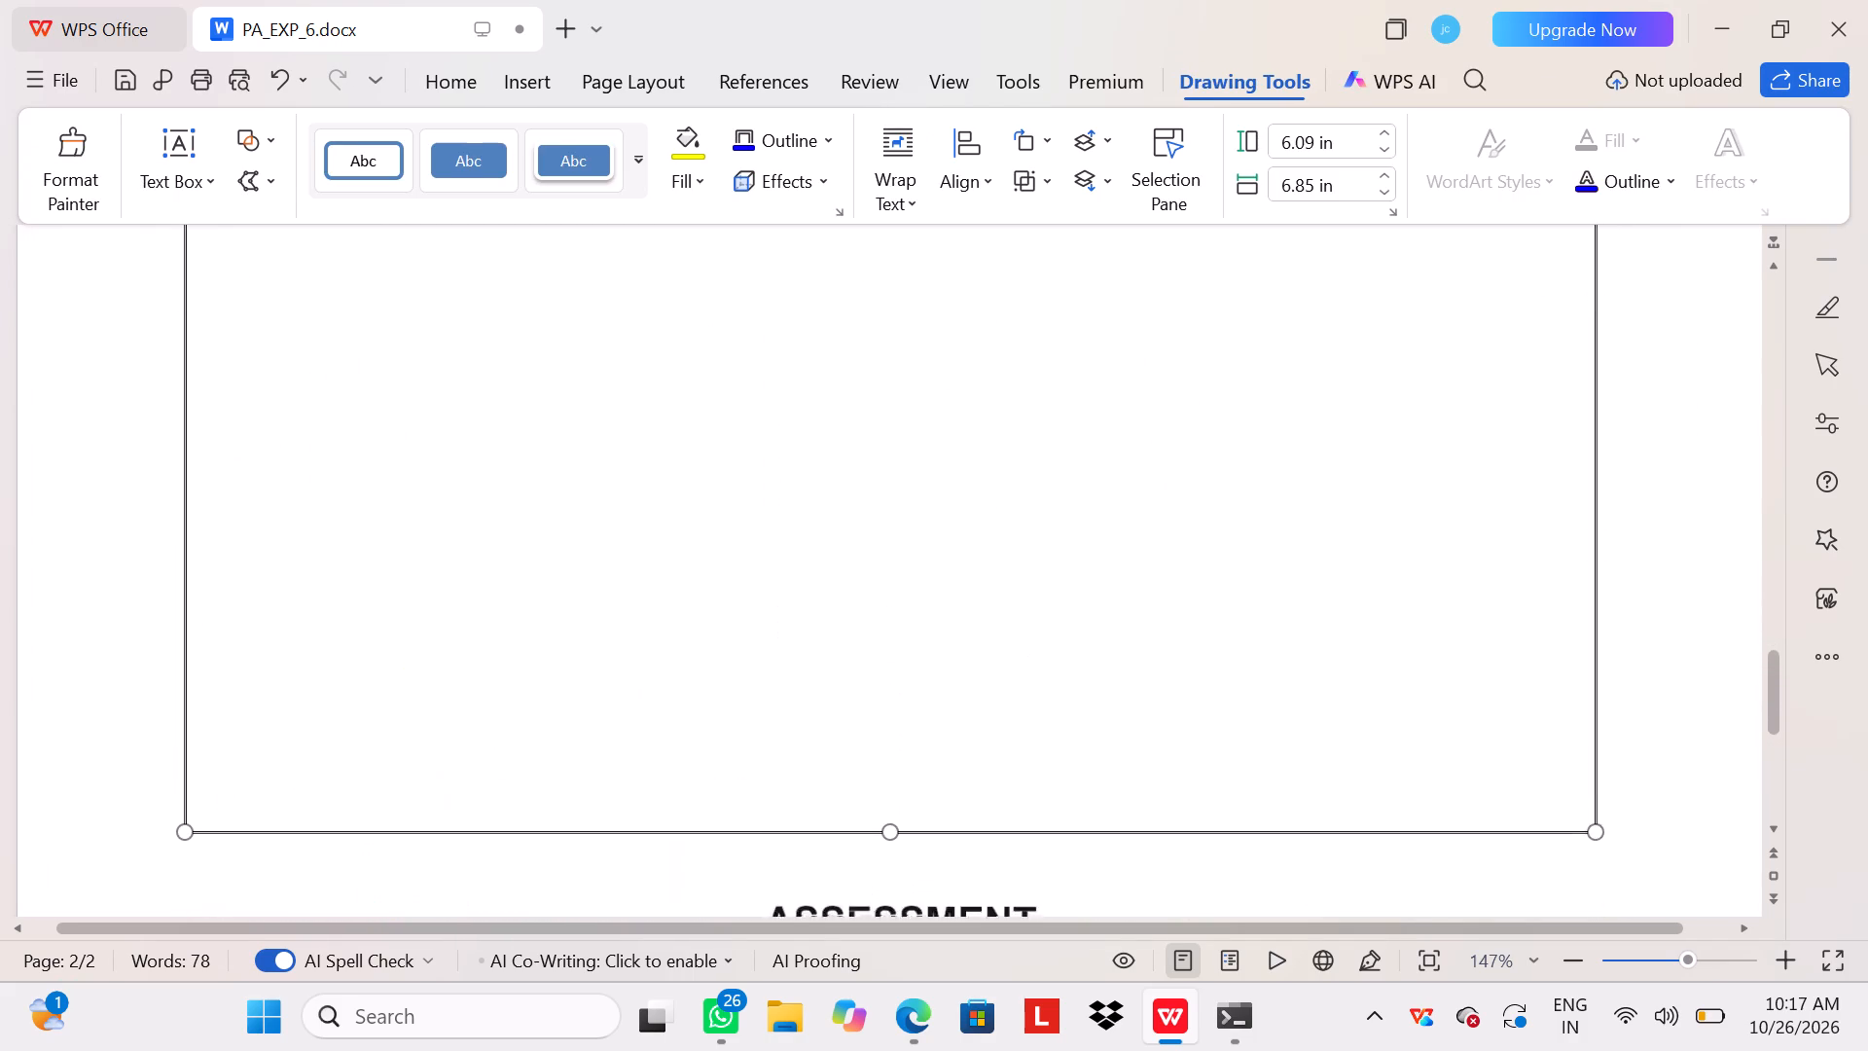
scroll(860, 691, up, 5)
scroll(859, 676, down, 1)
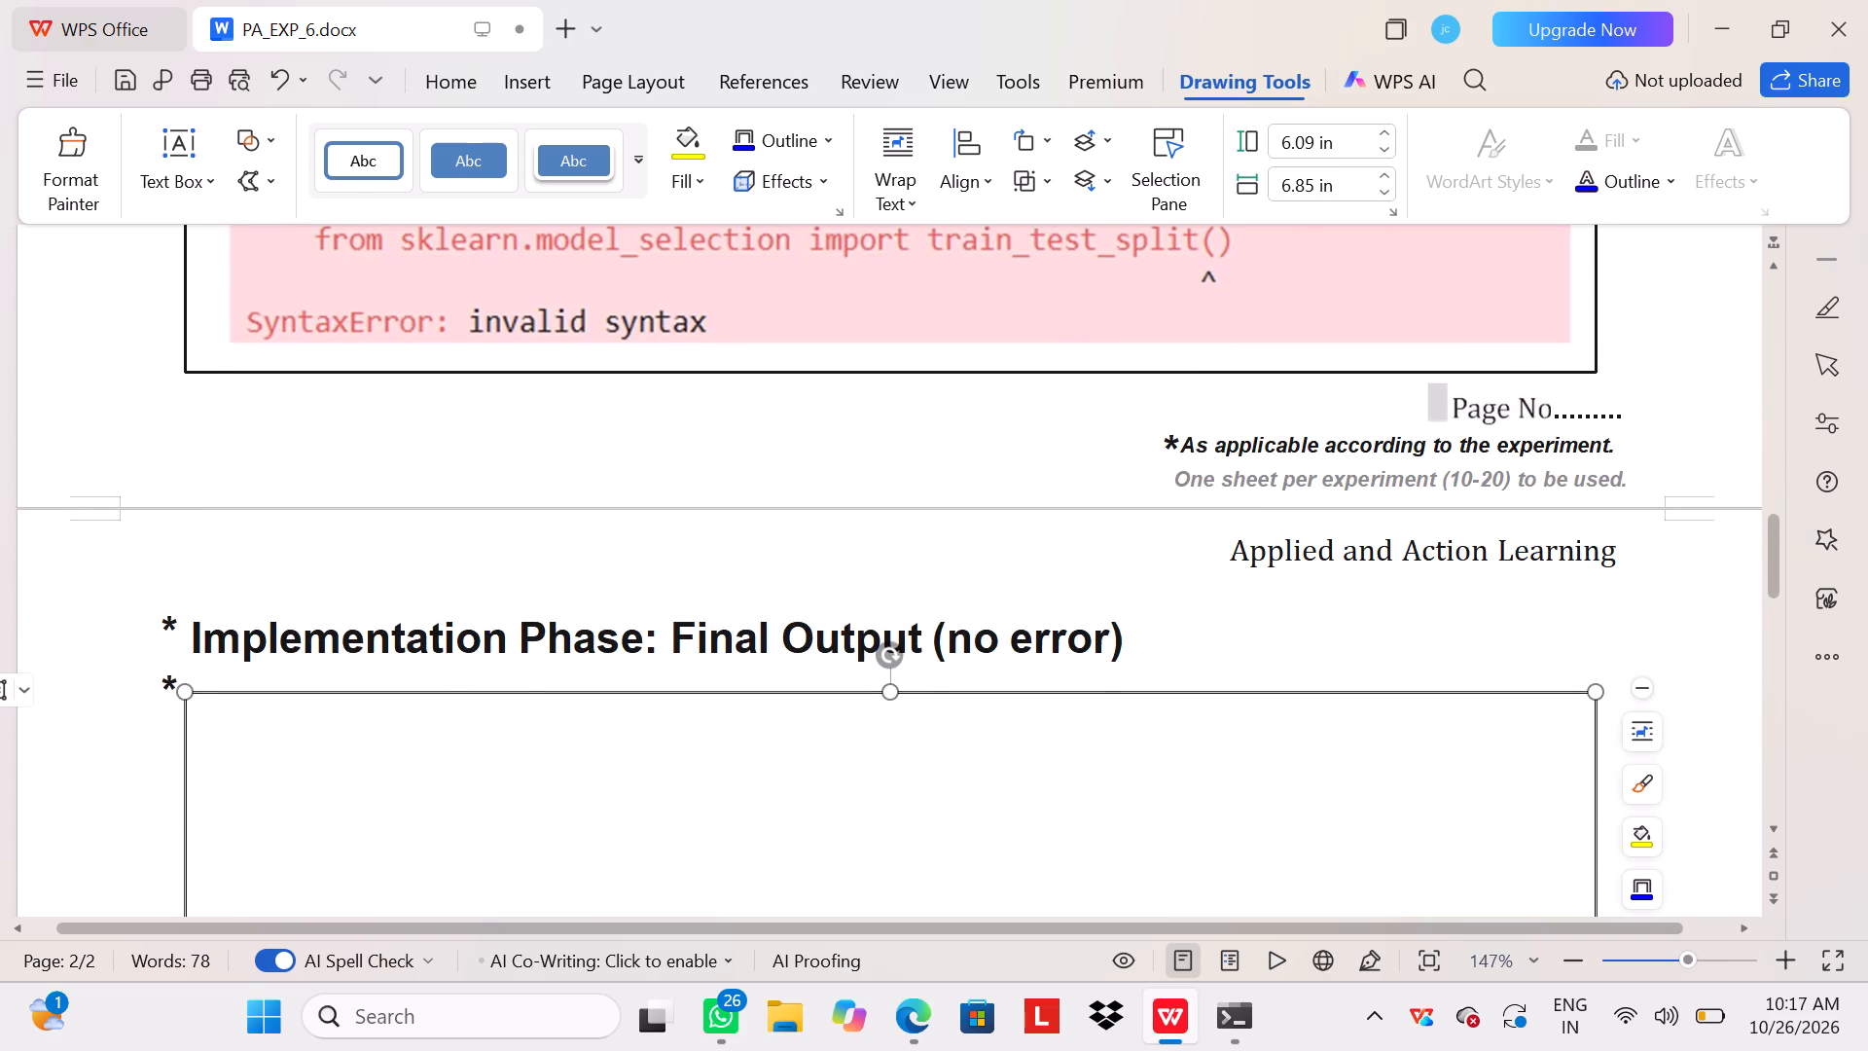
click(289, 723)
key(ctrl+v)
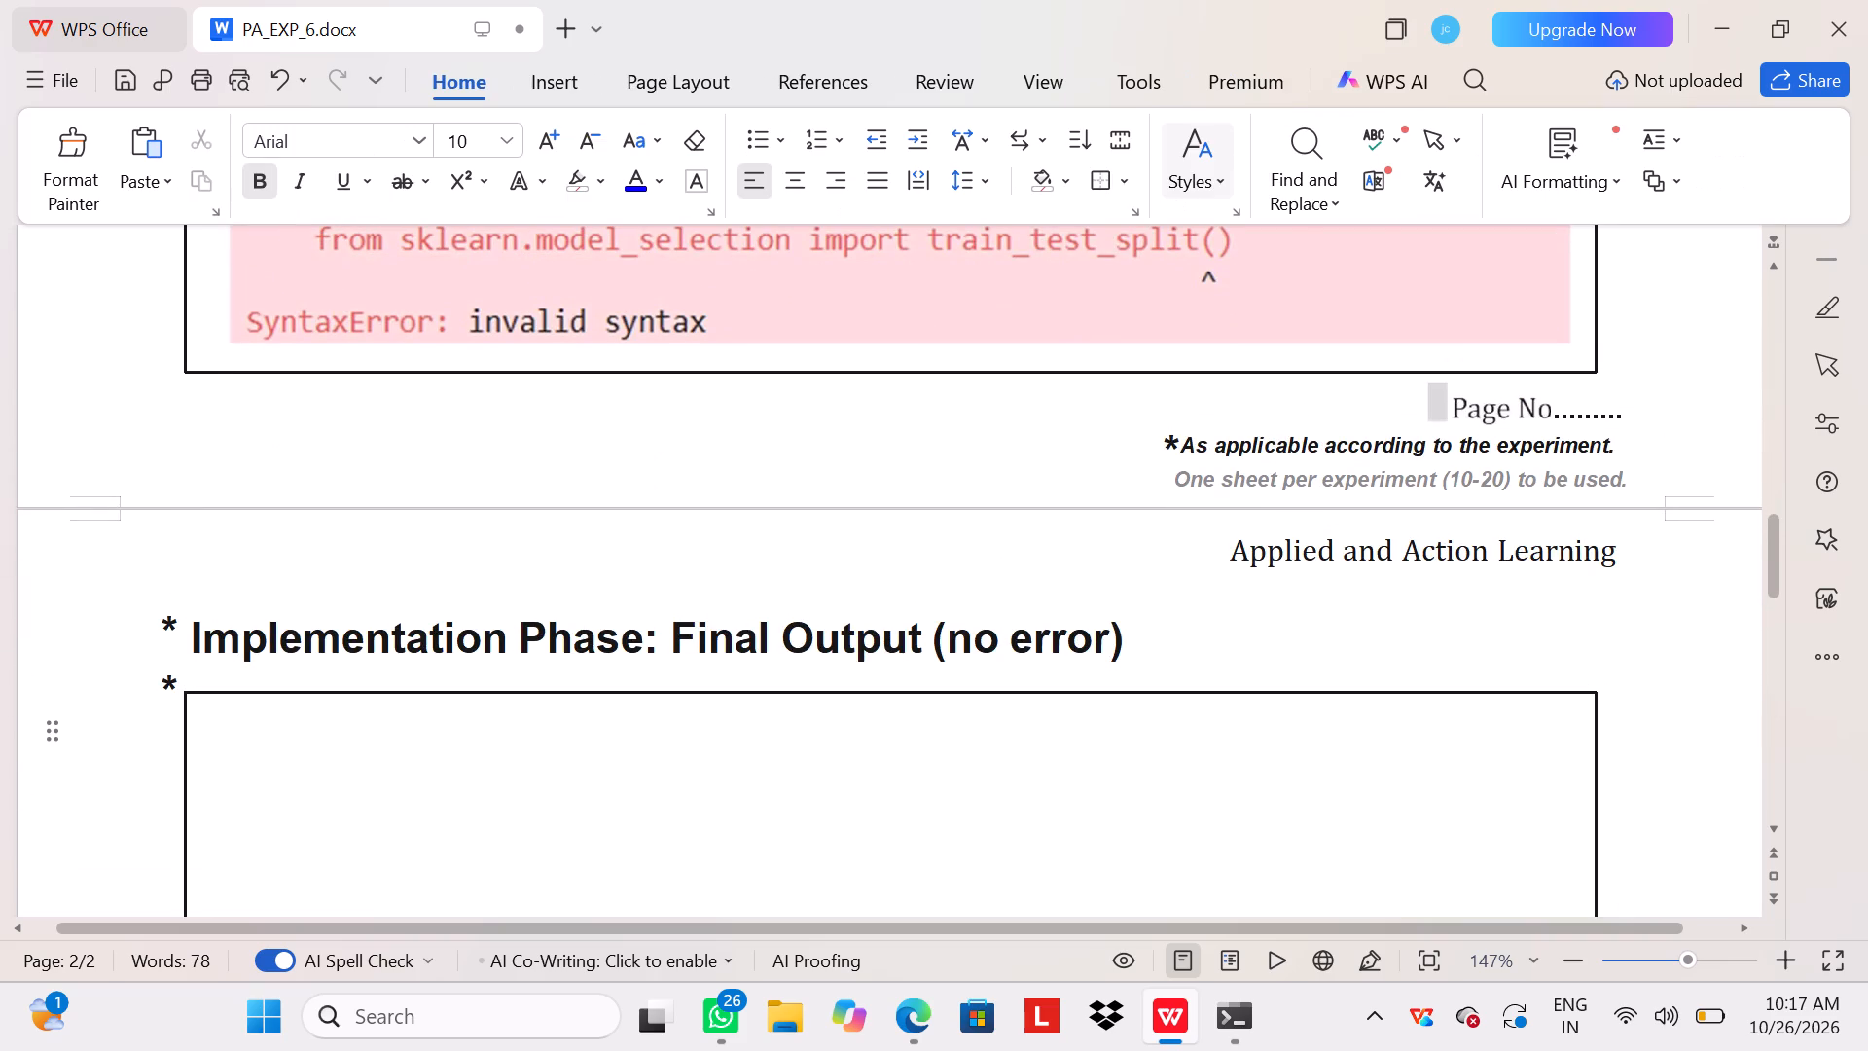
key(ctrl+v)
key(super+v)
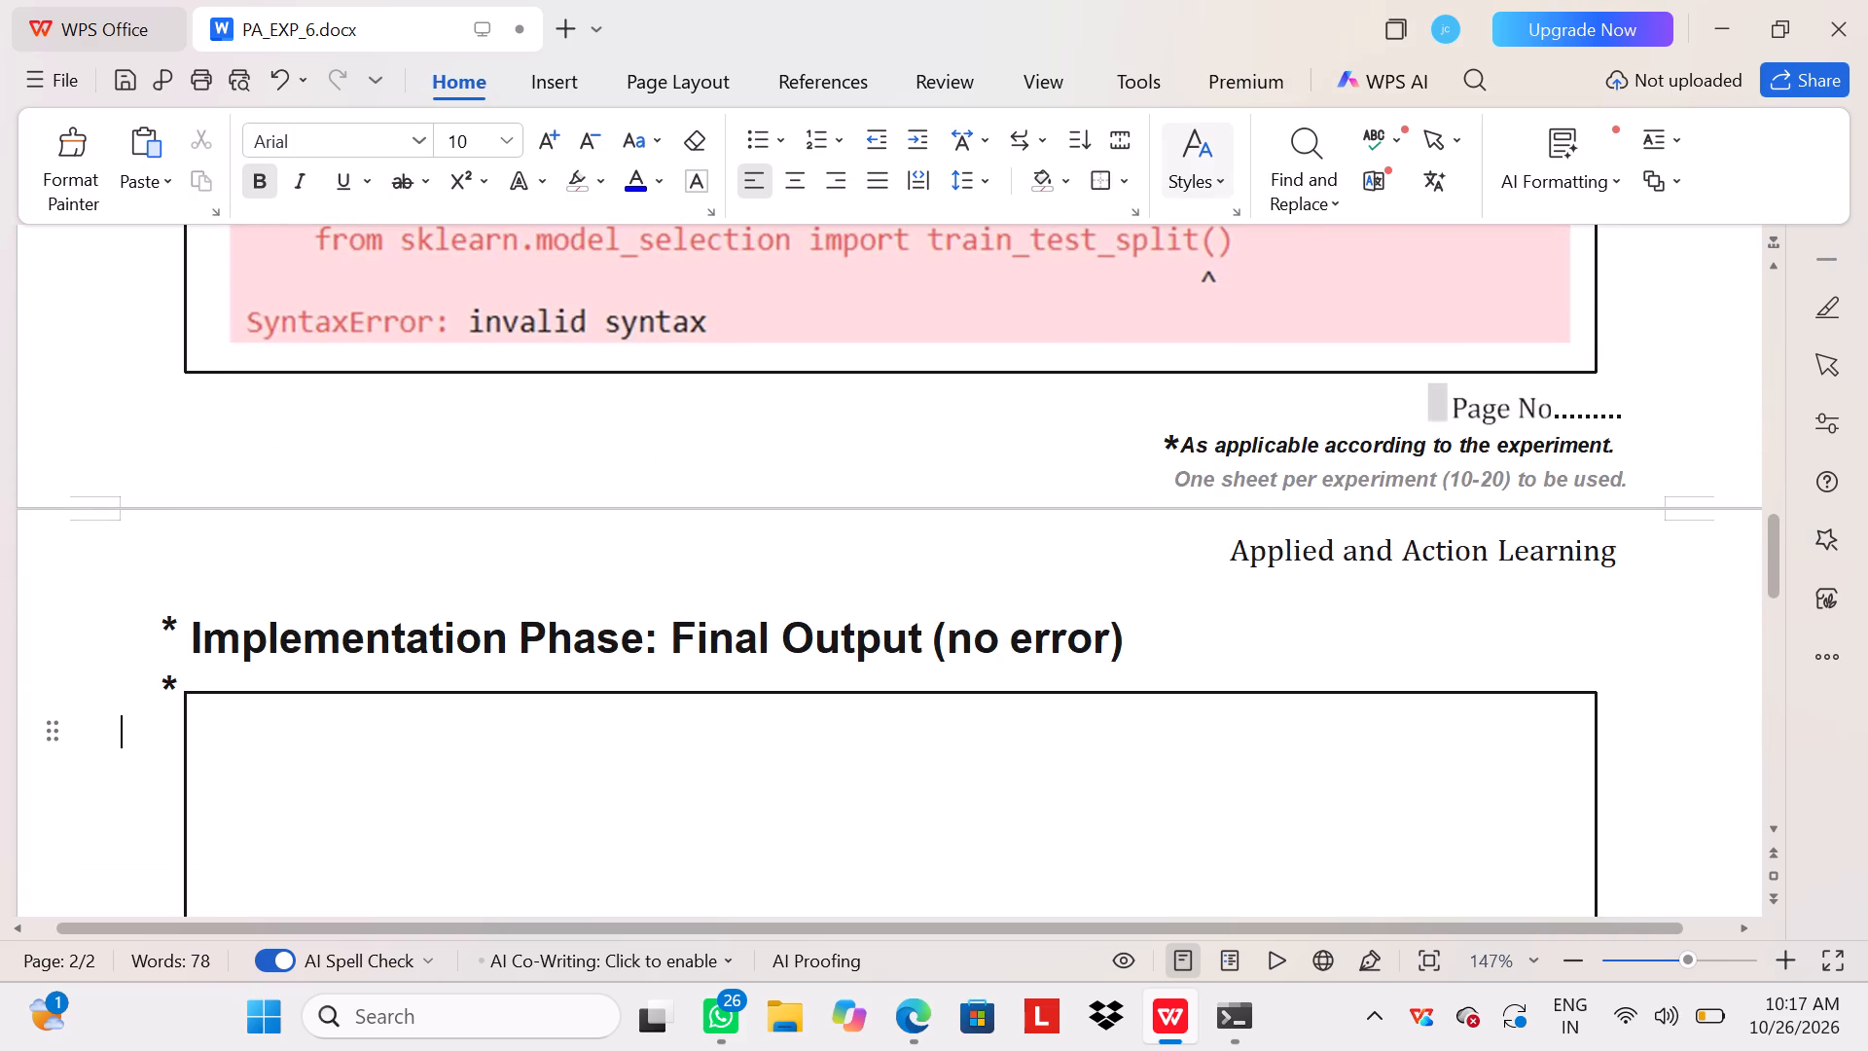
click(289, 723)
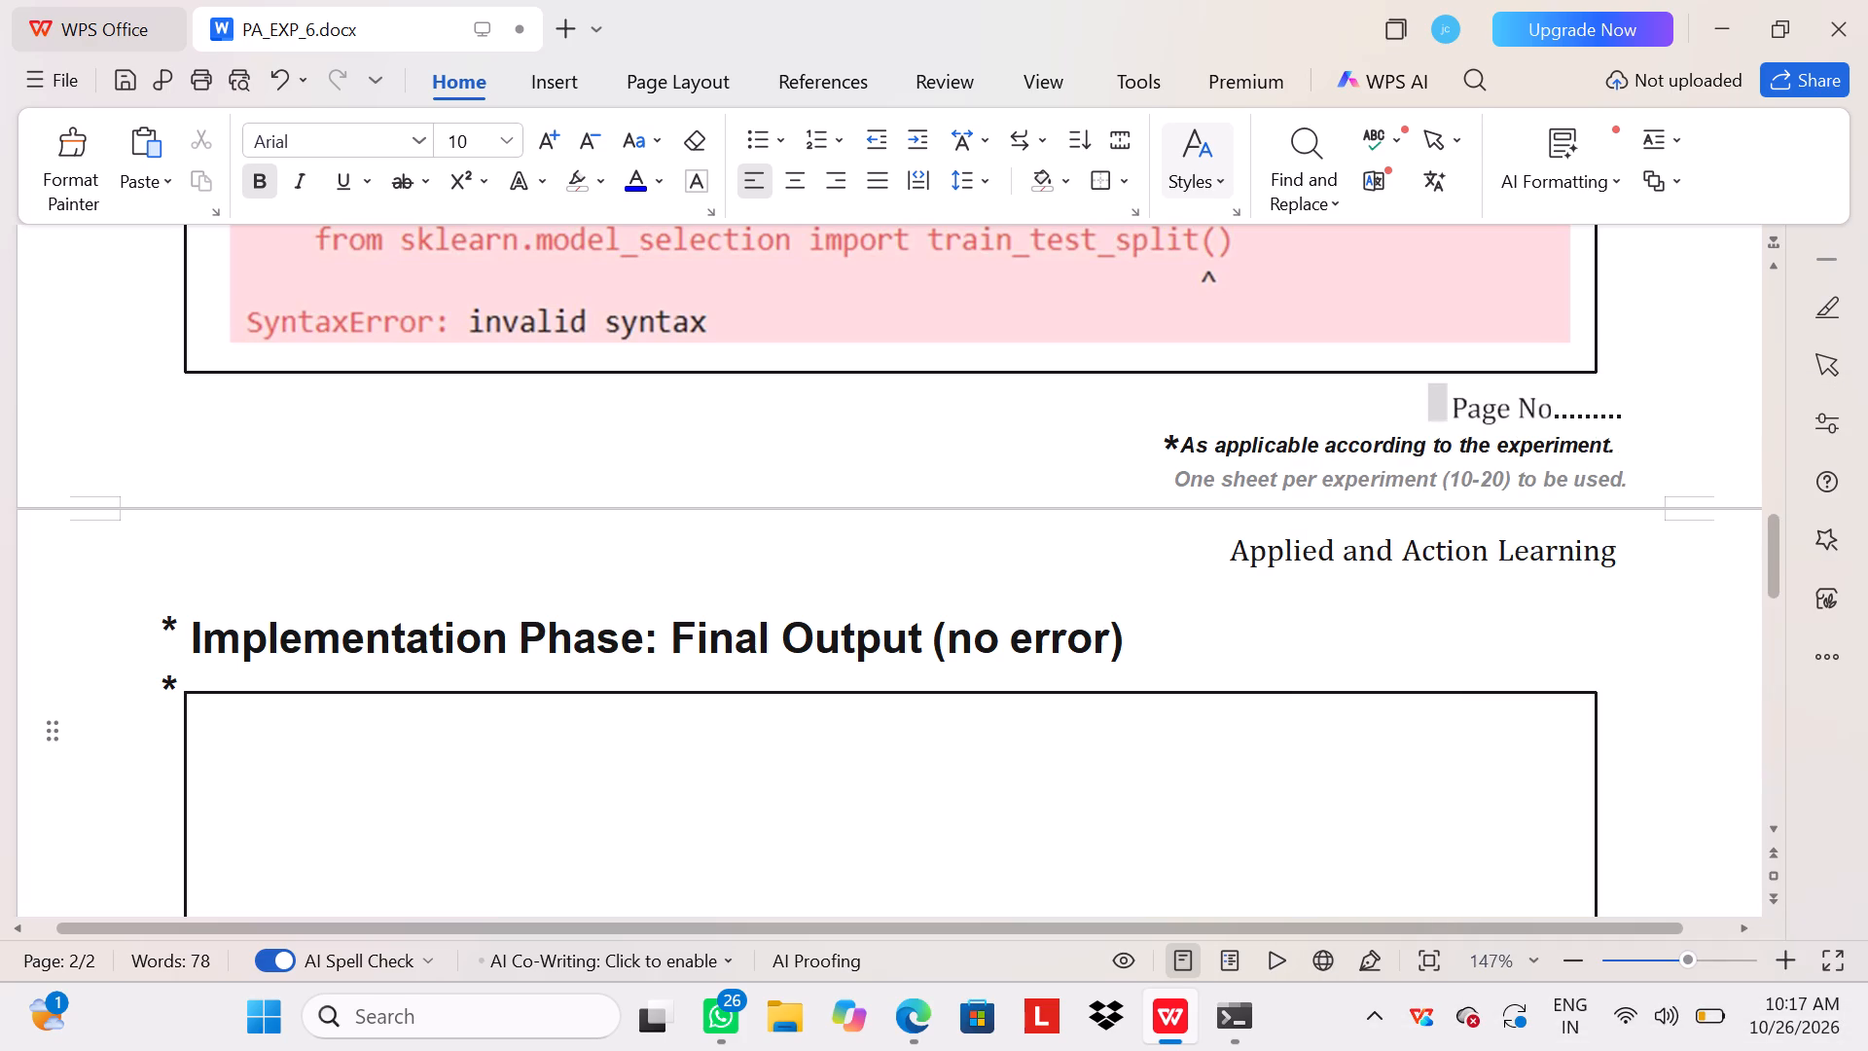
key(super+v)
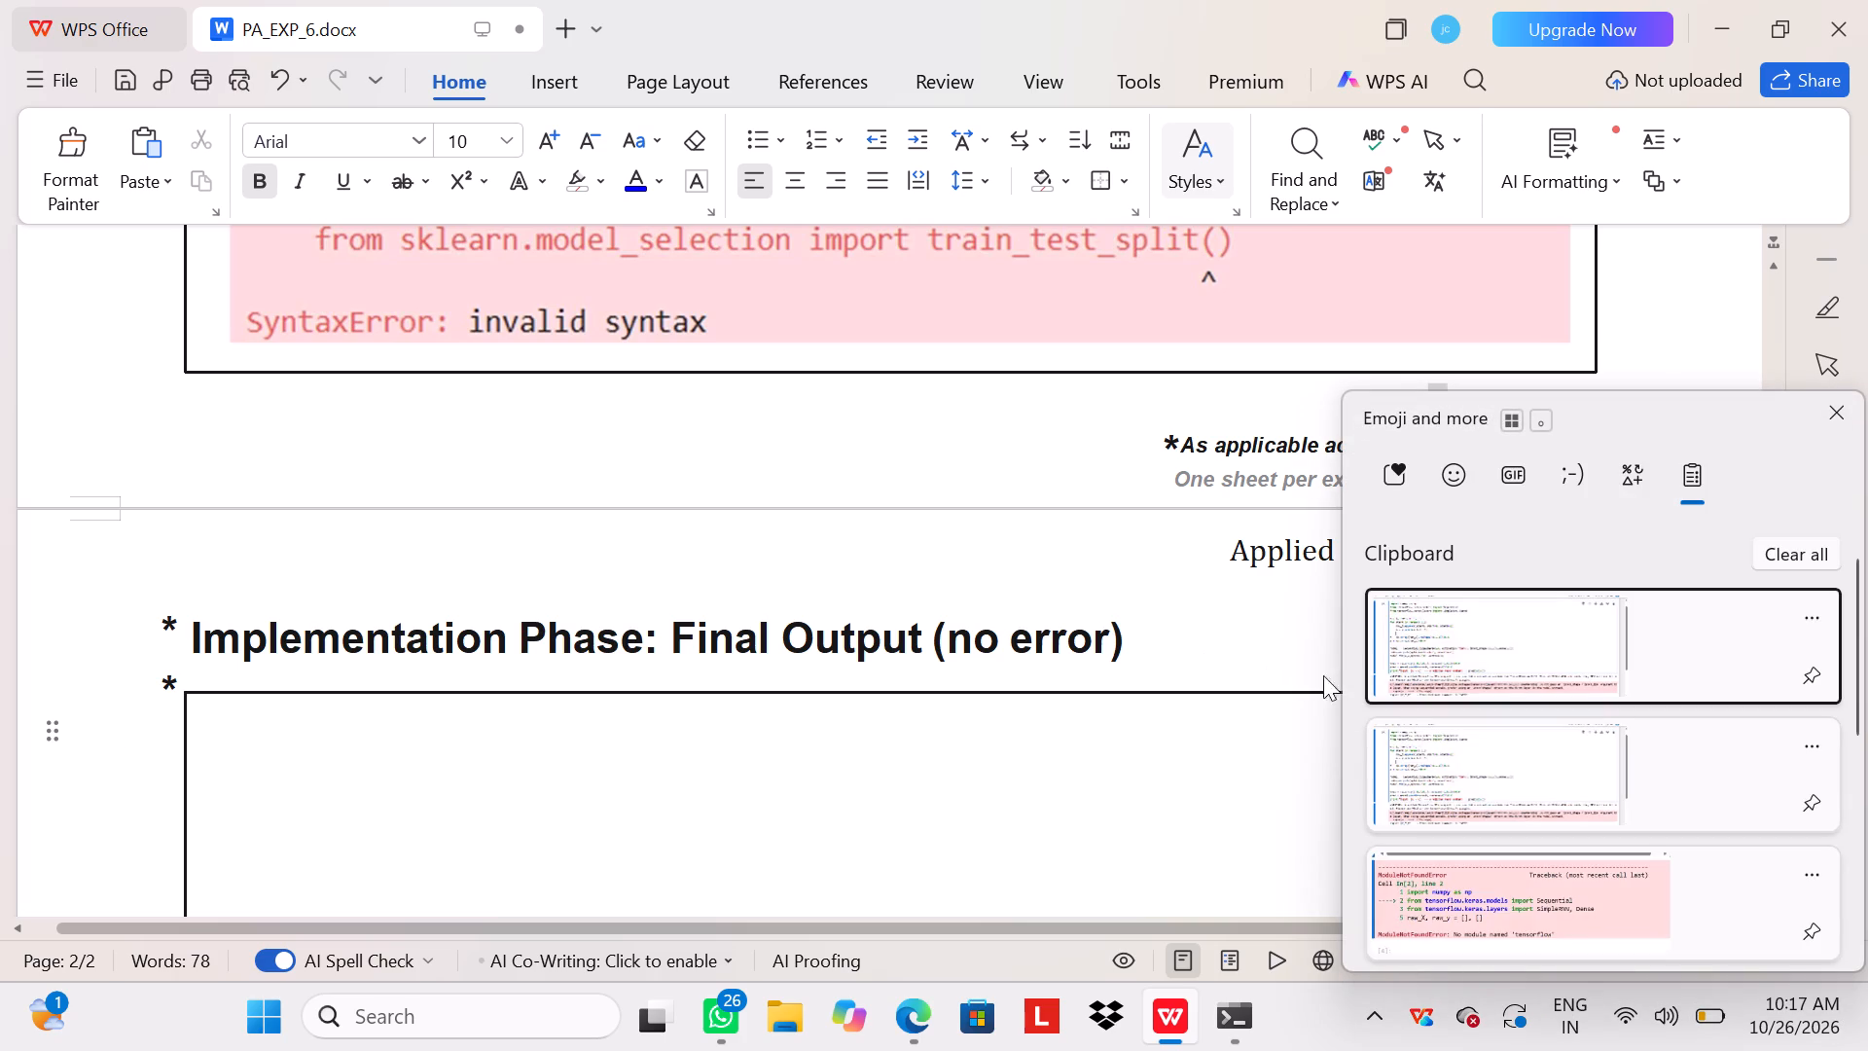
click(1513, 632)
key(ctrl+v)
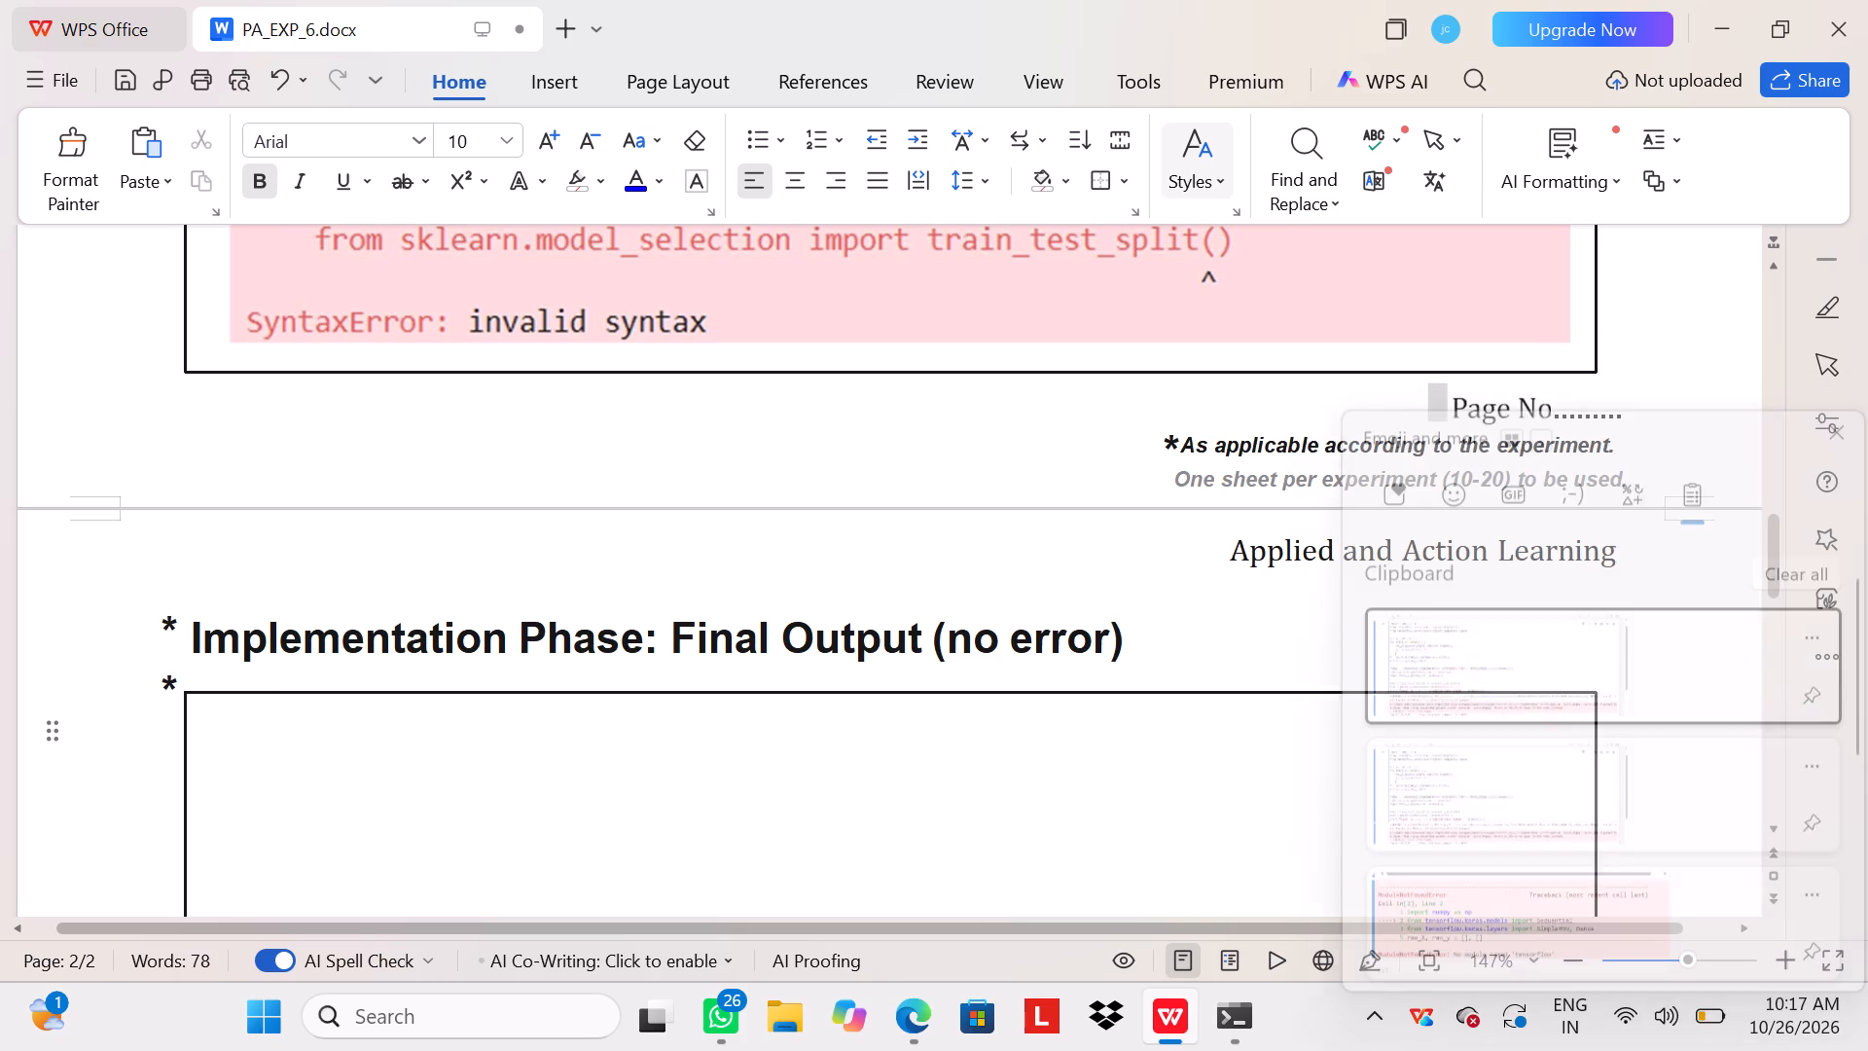
Set the empty paragraph beneath the "Final Output (no error)" heading to distributed alignment and leave its paragraph layout.
scroll(1193, 820, down, 2)
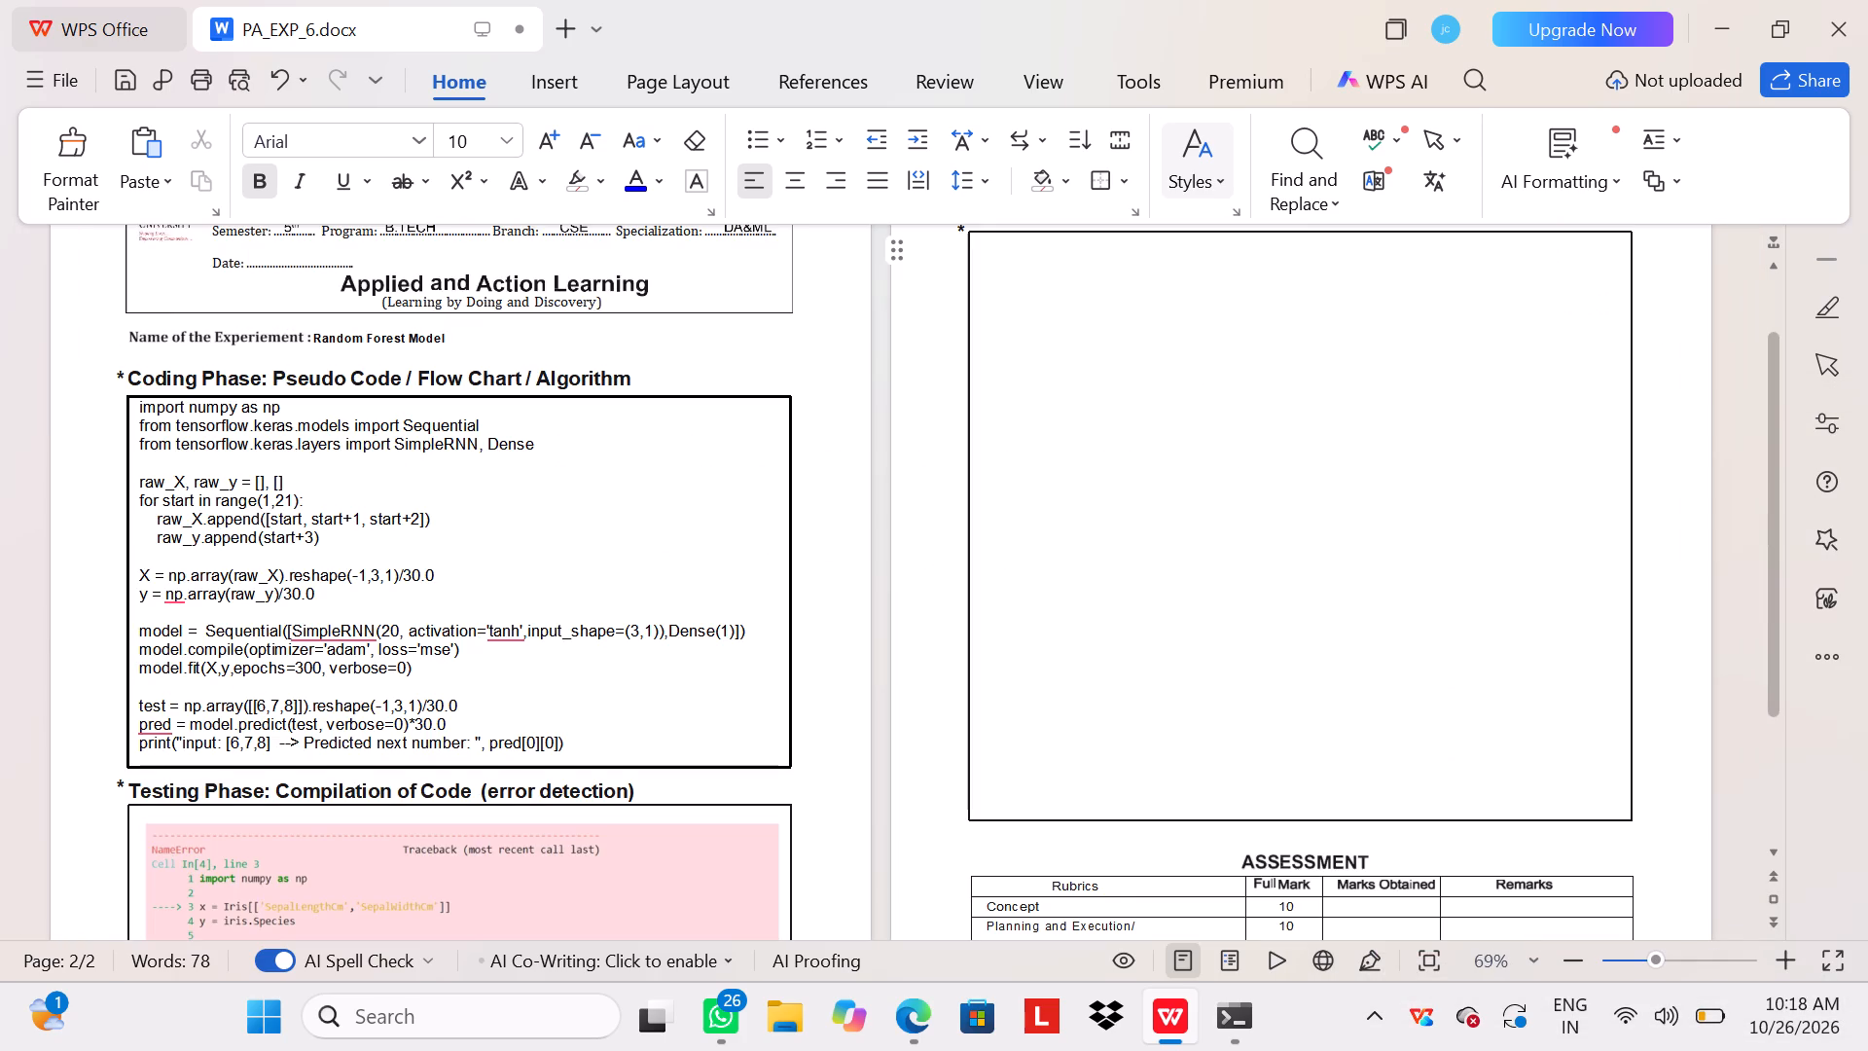
scroll(1193, 820, down, 1)
scroll(1193, 820, up, 3)
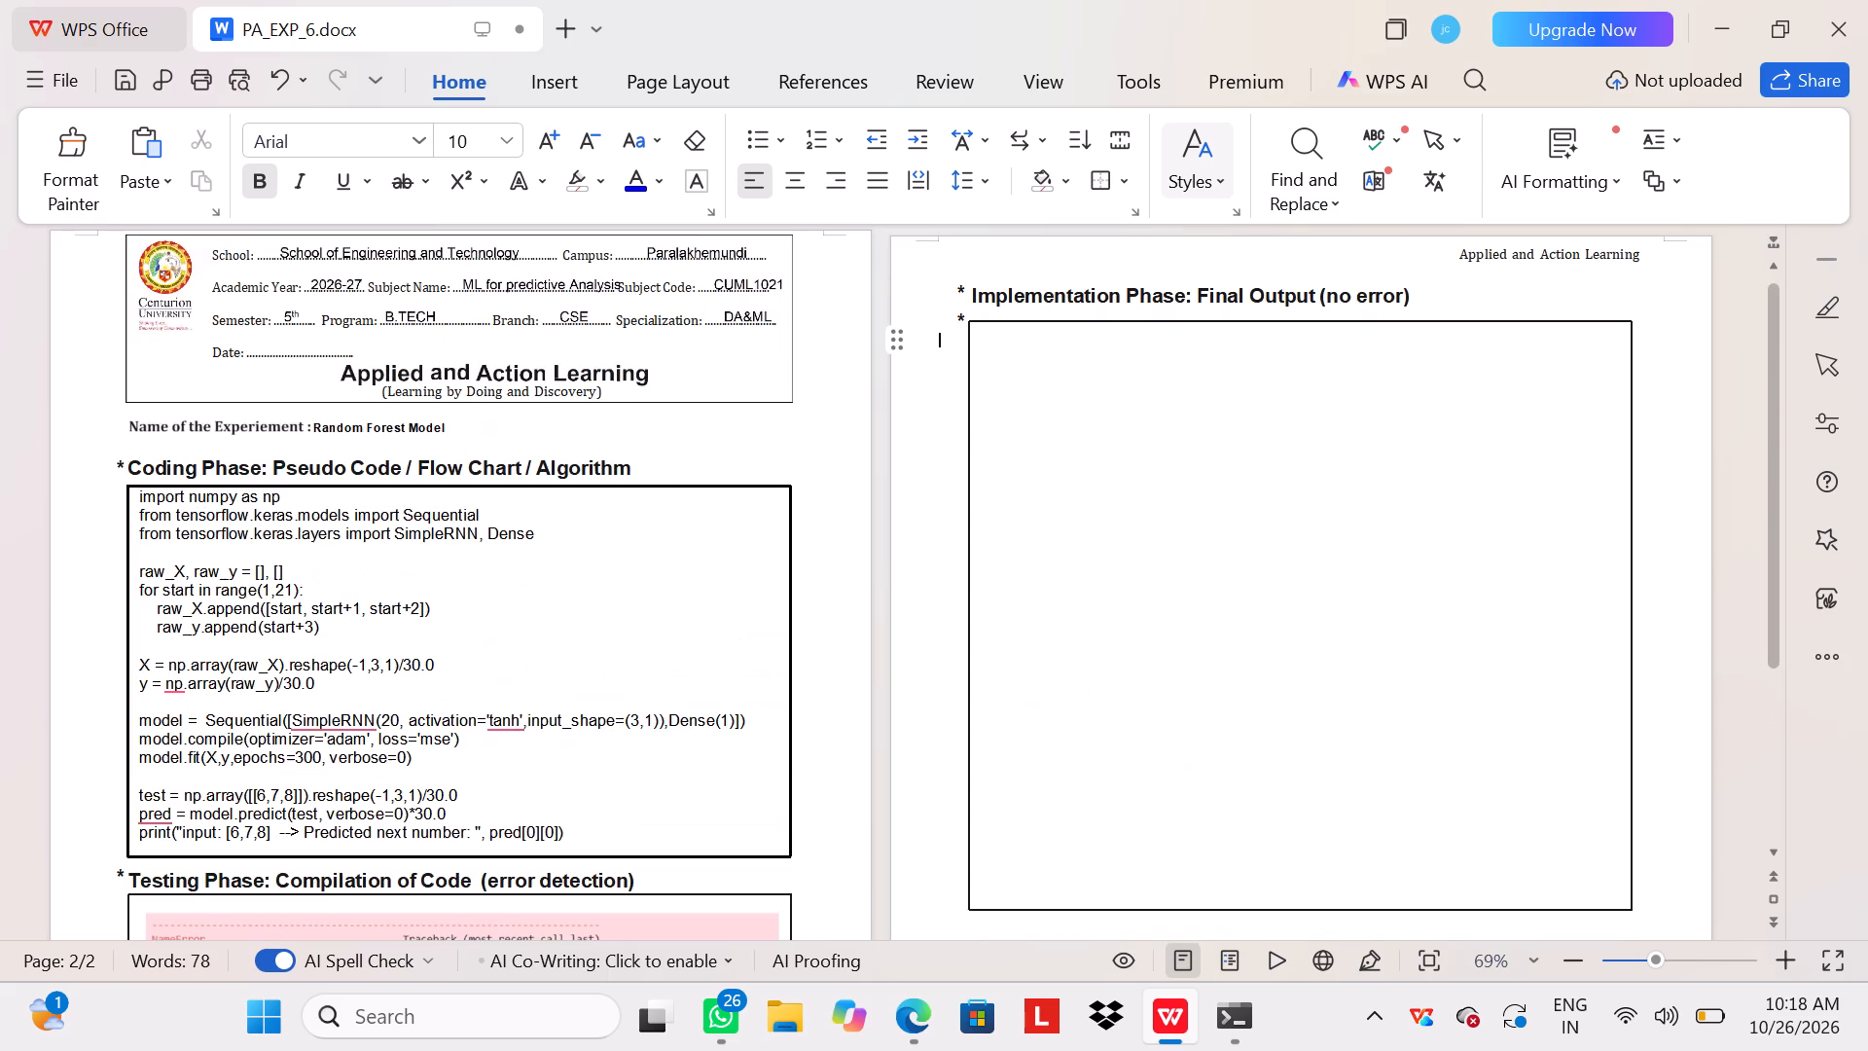
click(904, 344)
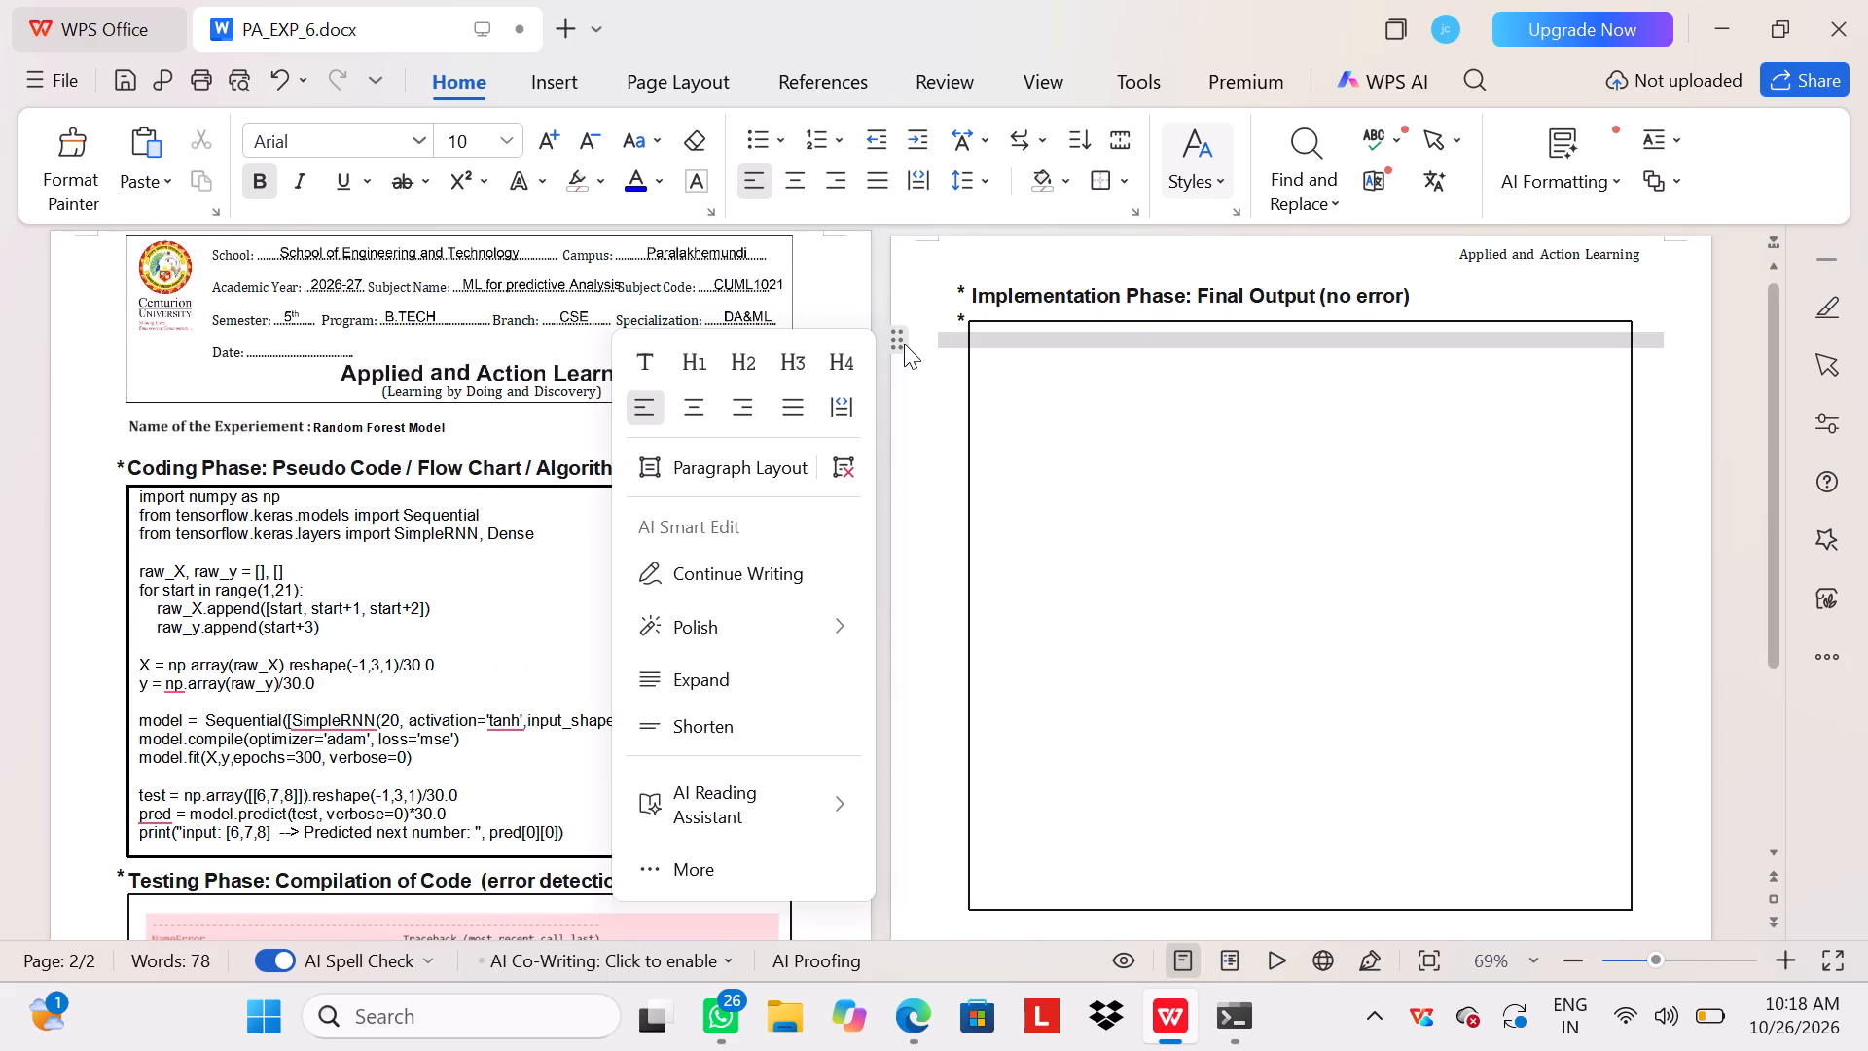
click(838, 416)
click(787, 480)
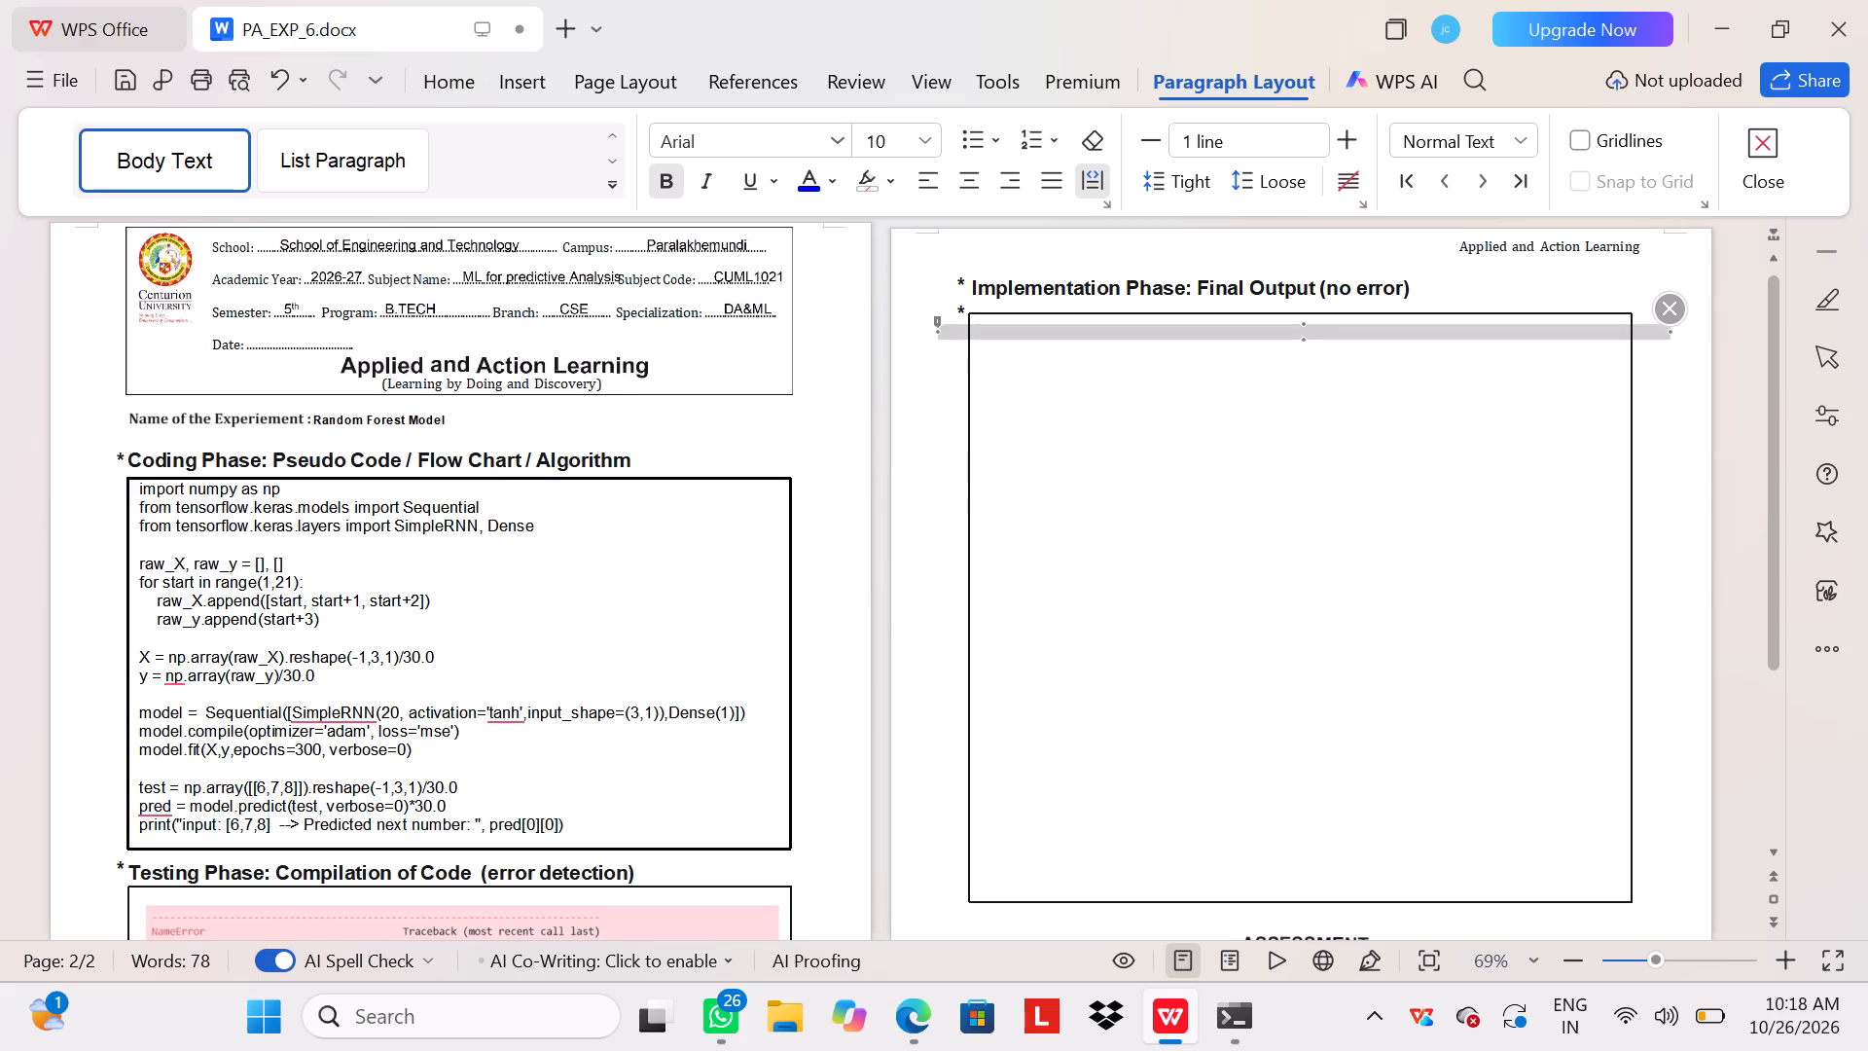
click(1669, 310)
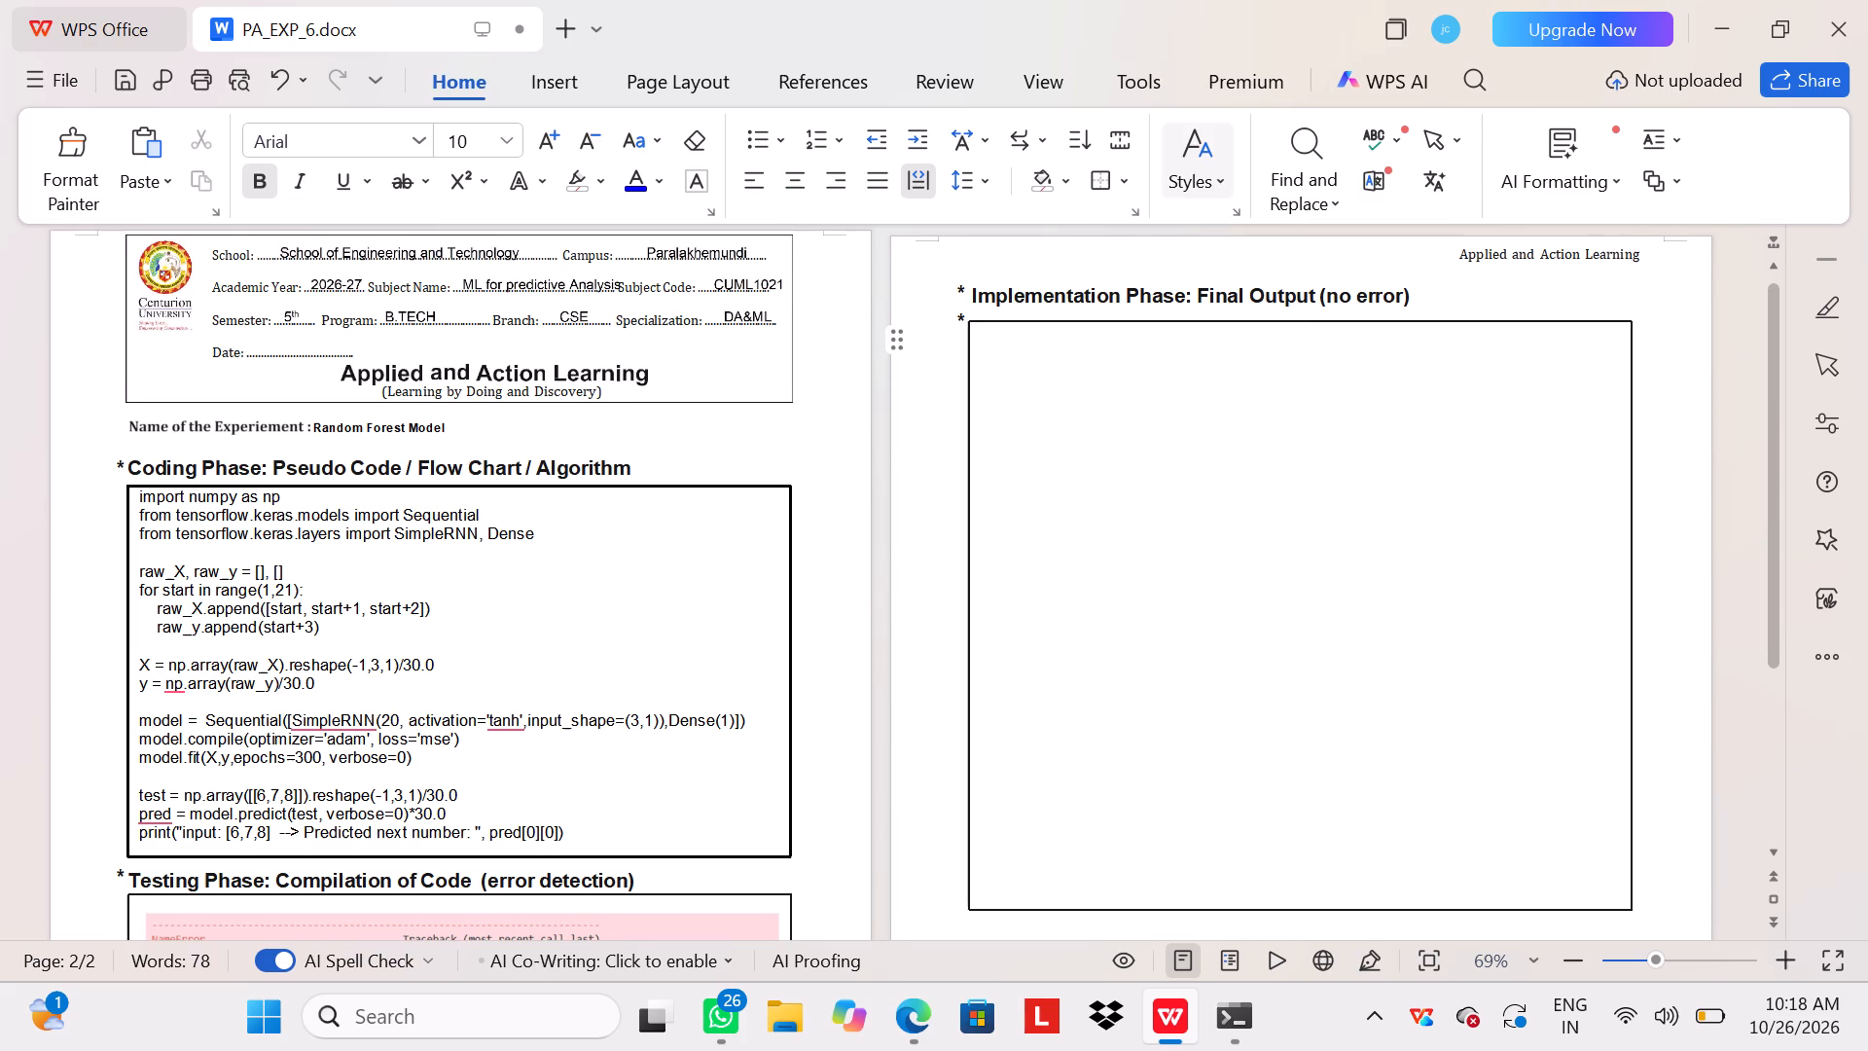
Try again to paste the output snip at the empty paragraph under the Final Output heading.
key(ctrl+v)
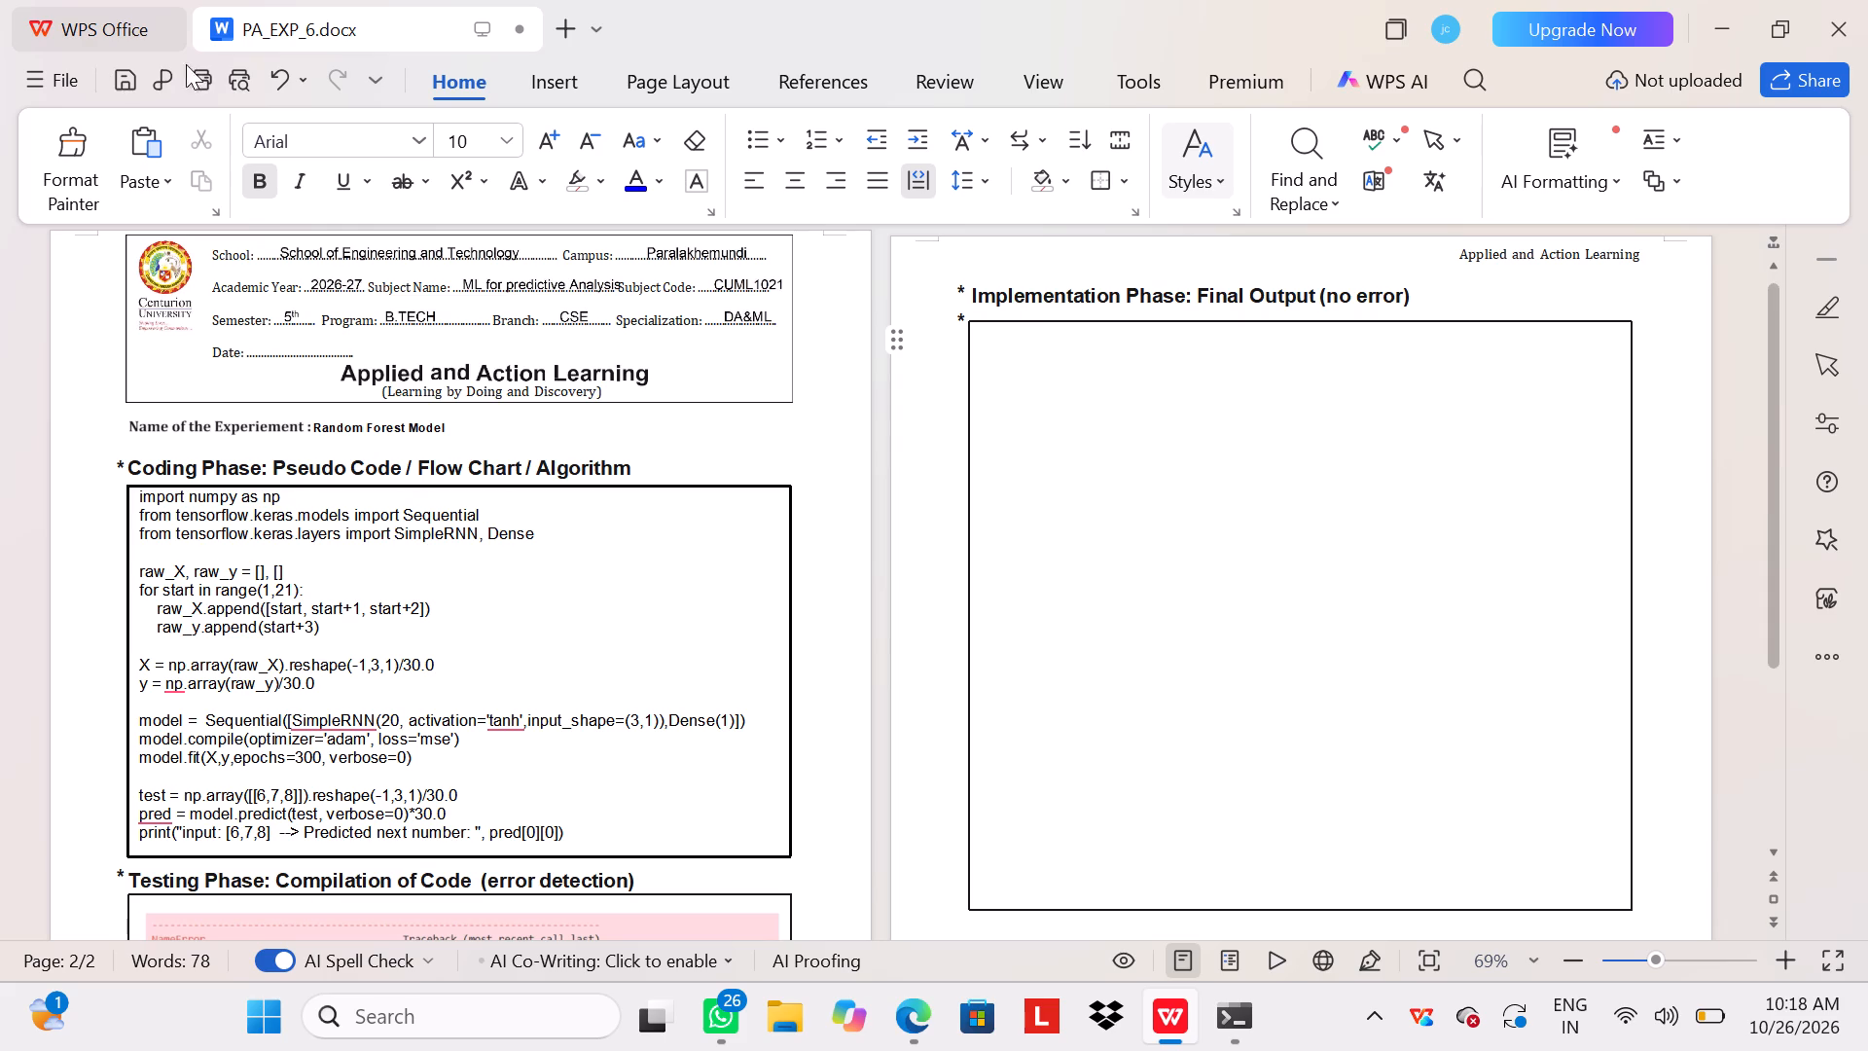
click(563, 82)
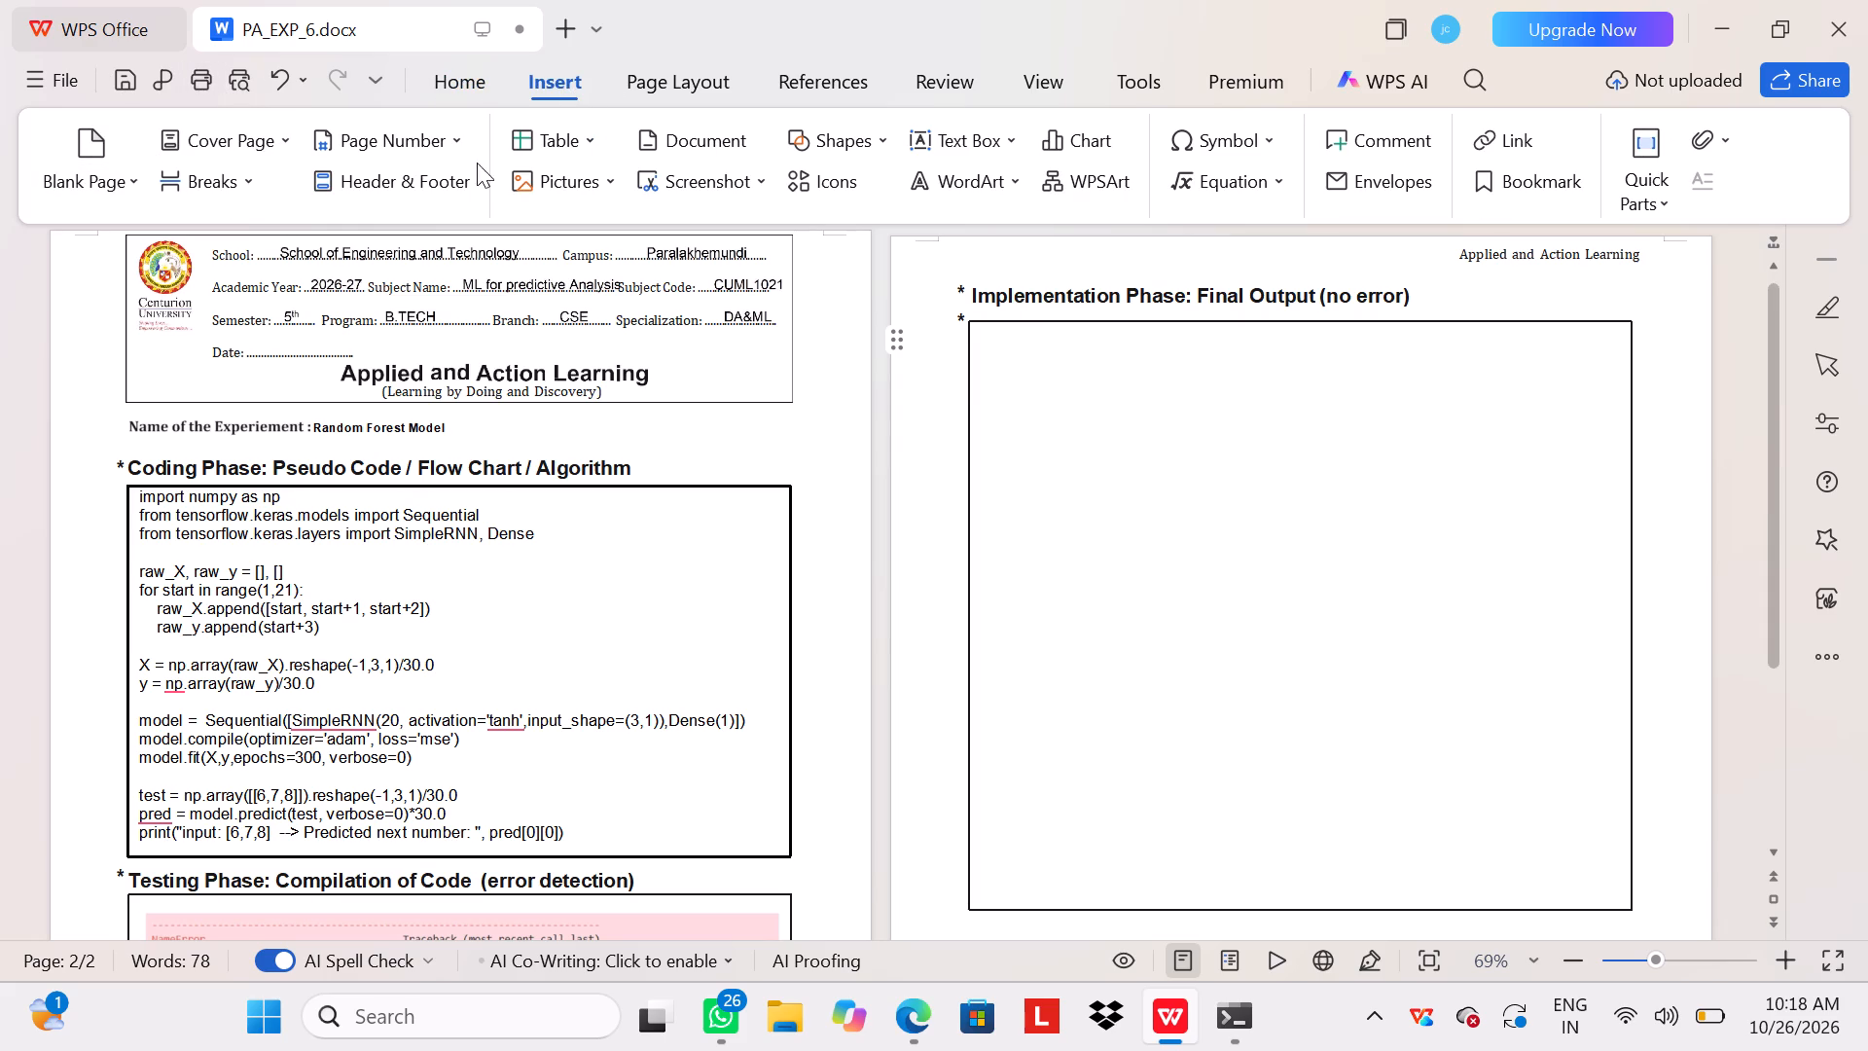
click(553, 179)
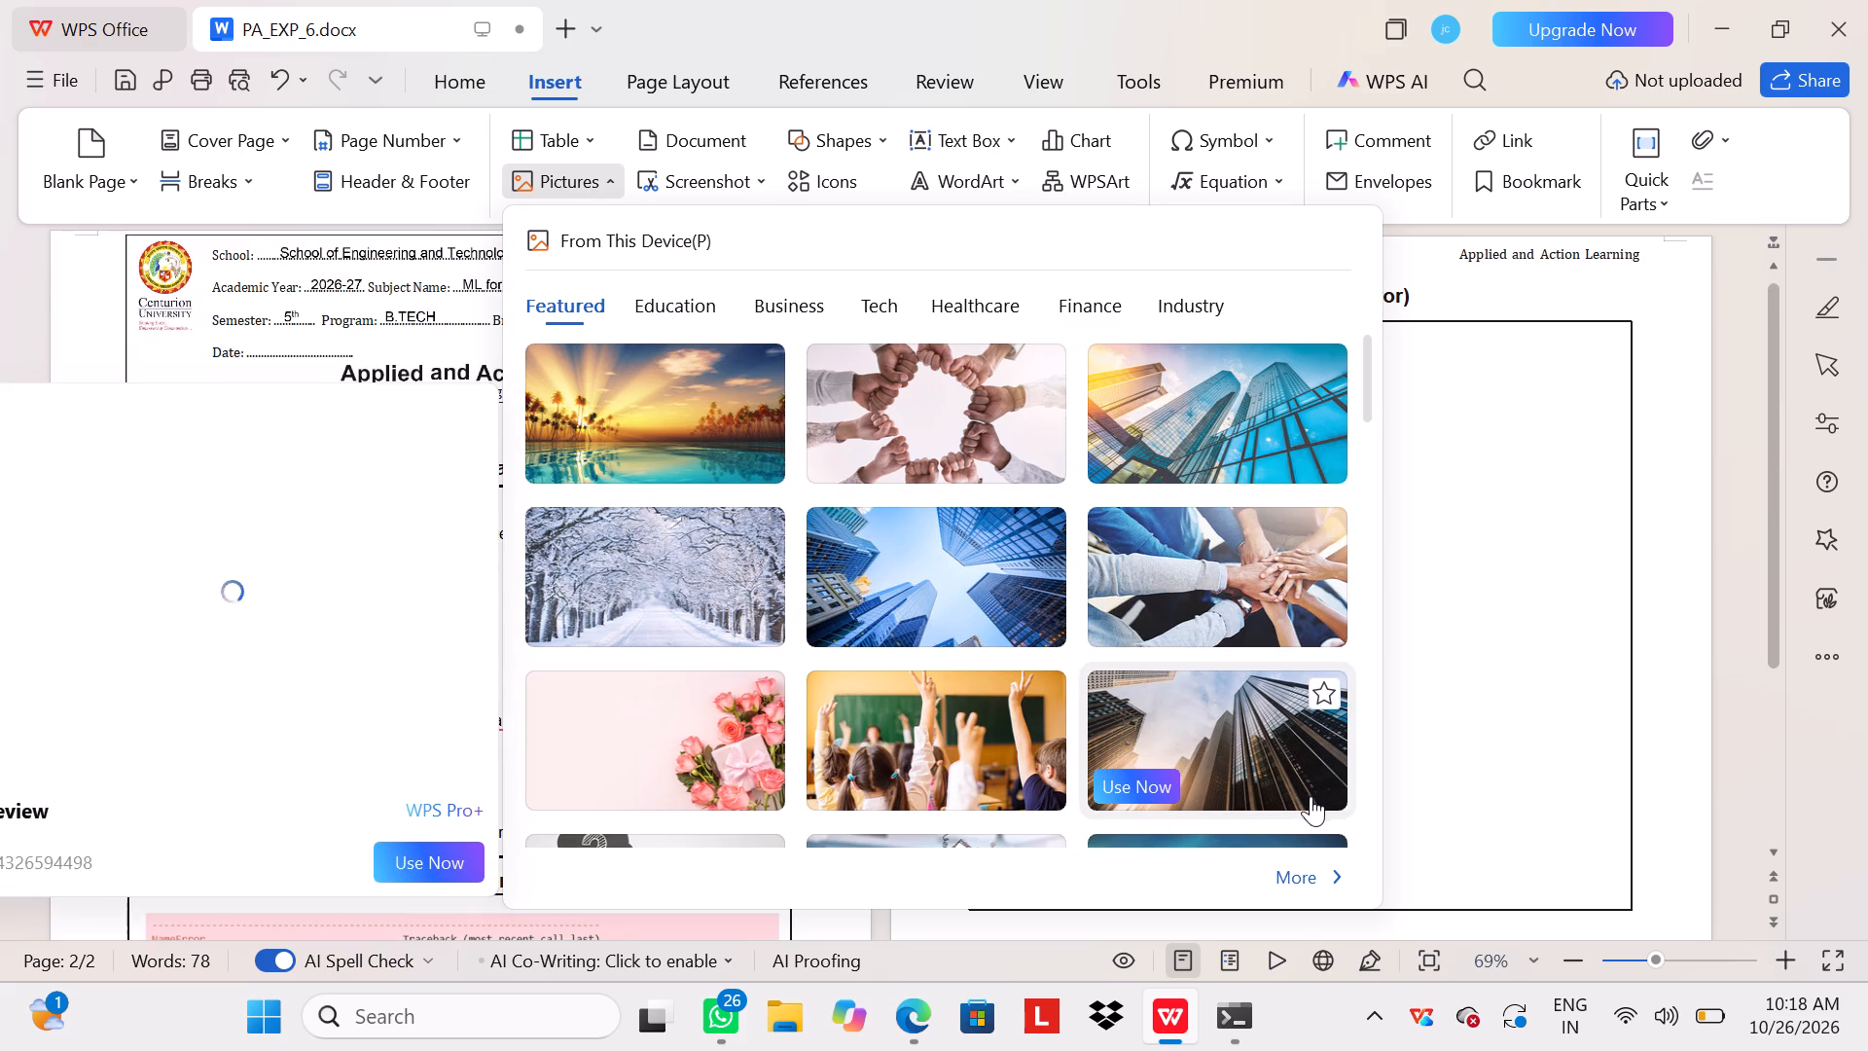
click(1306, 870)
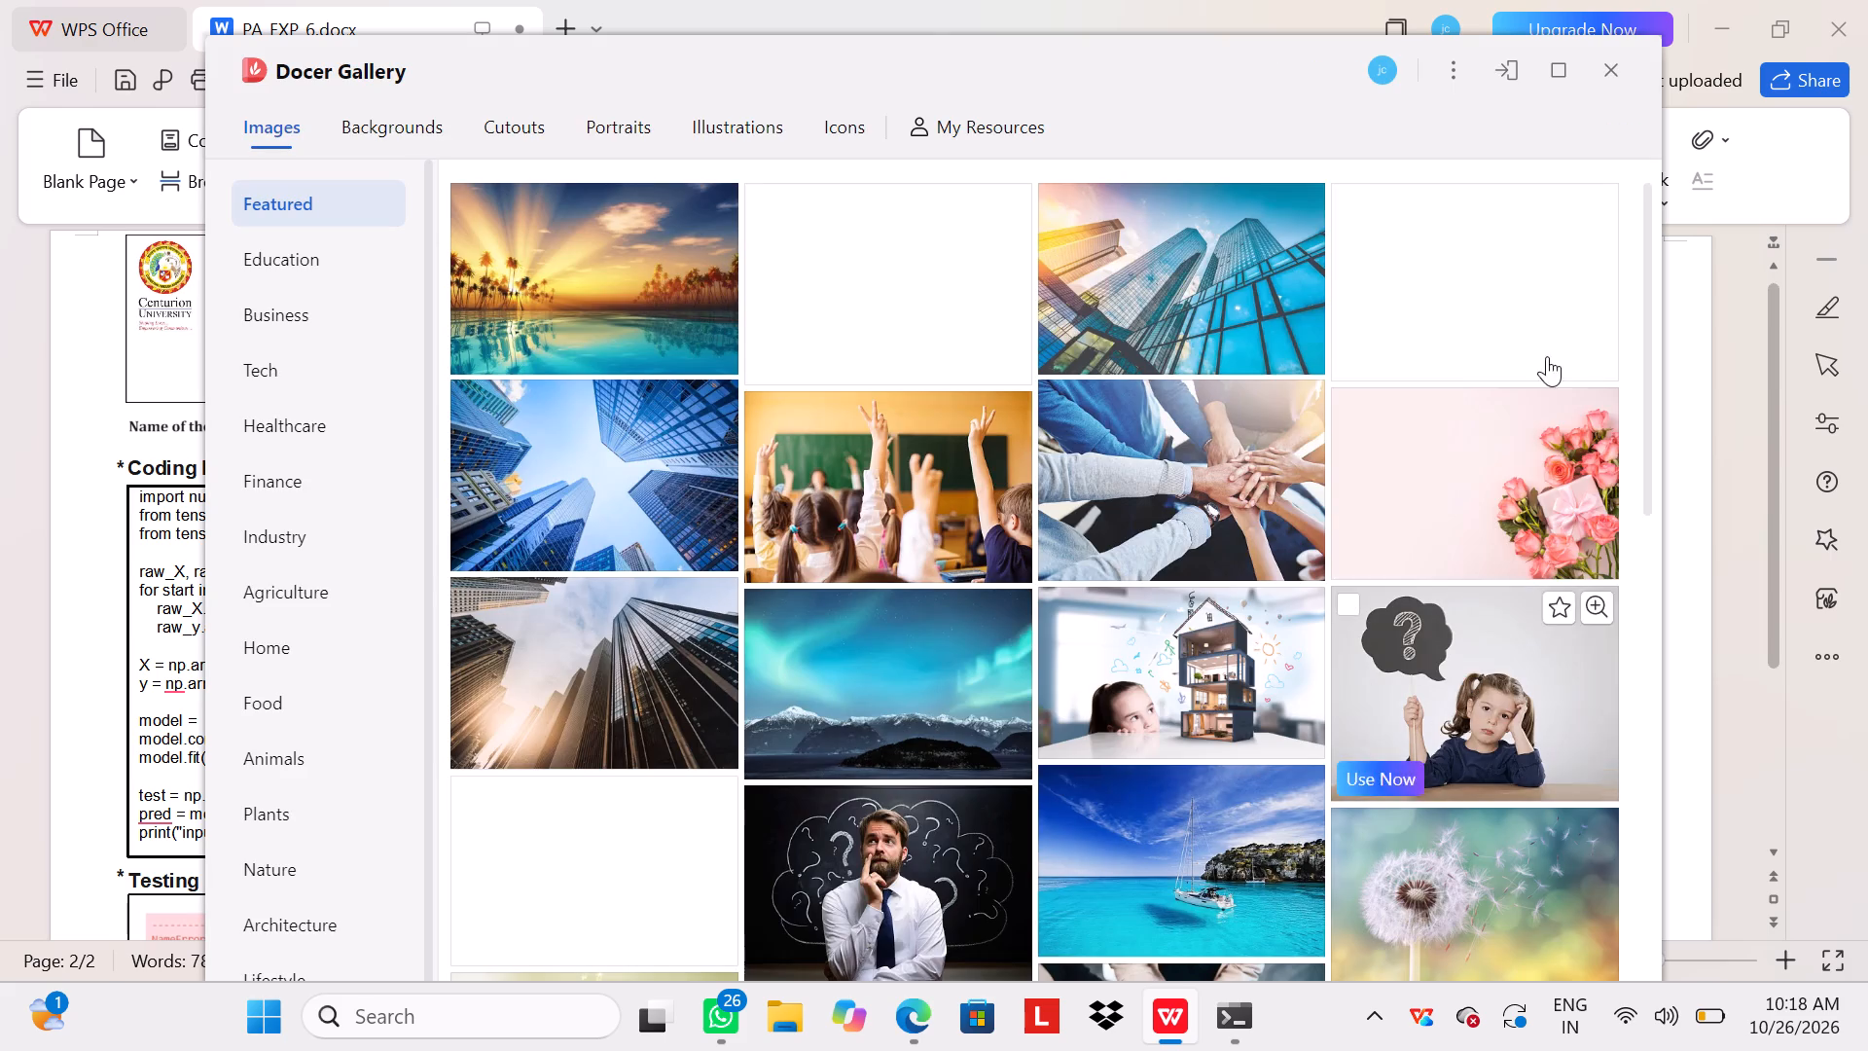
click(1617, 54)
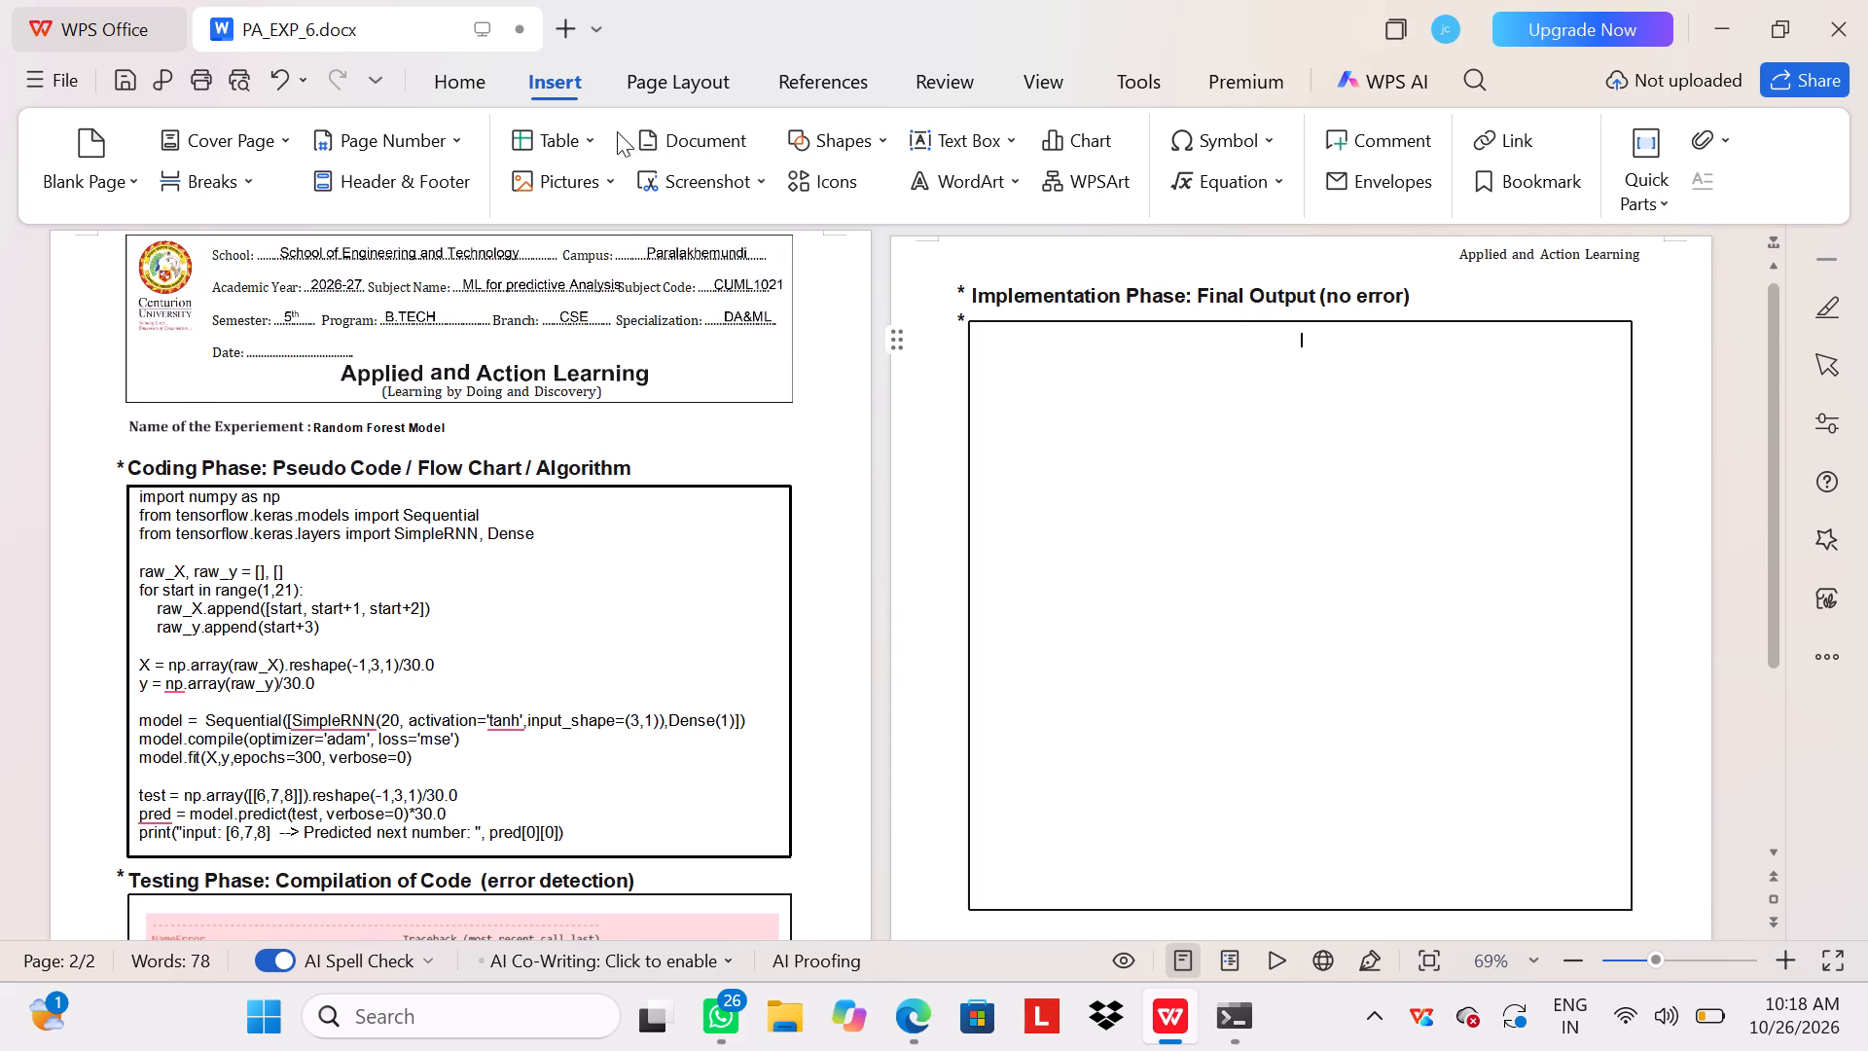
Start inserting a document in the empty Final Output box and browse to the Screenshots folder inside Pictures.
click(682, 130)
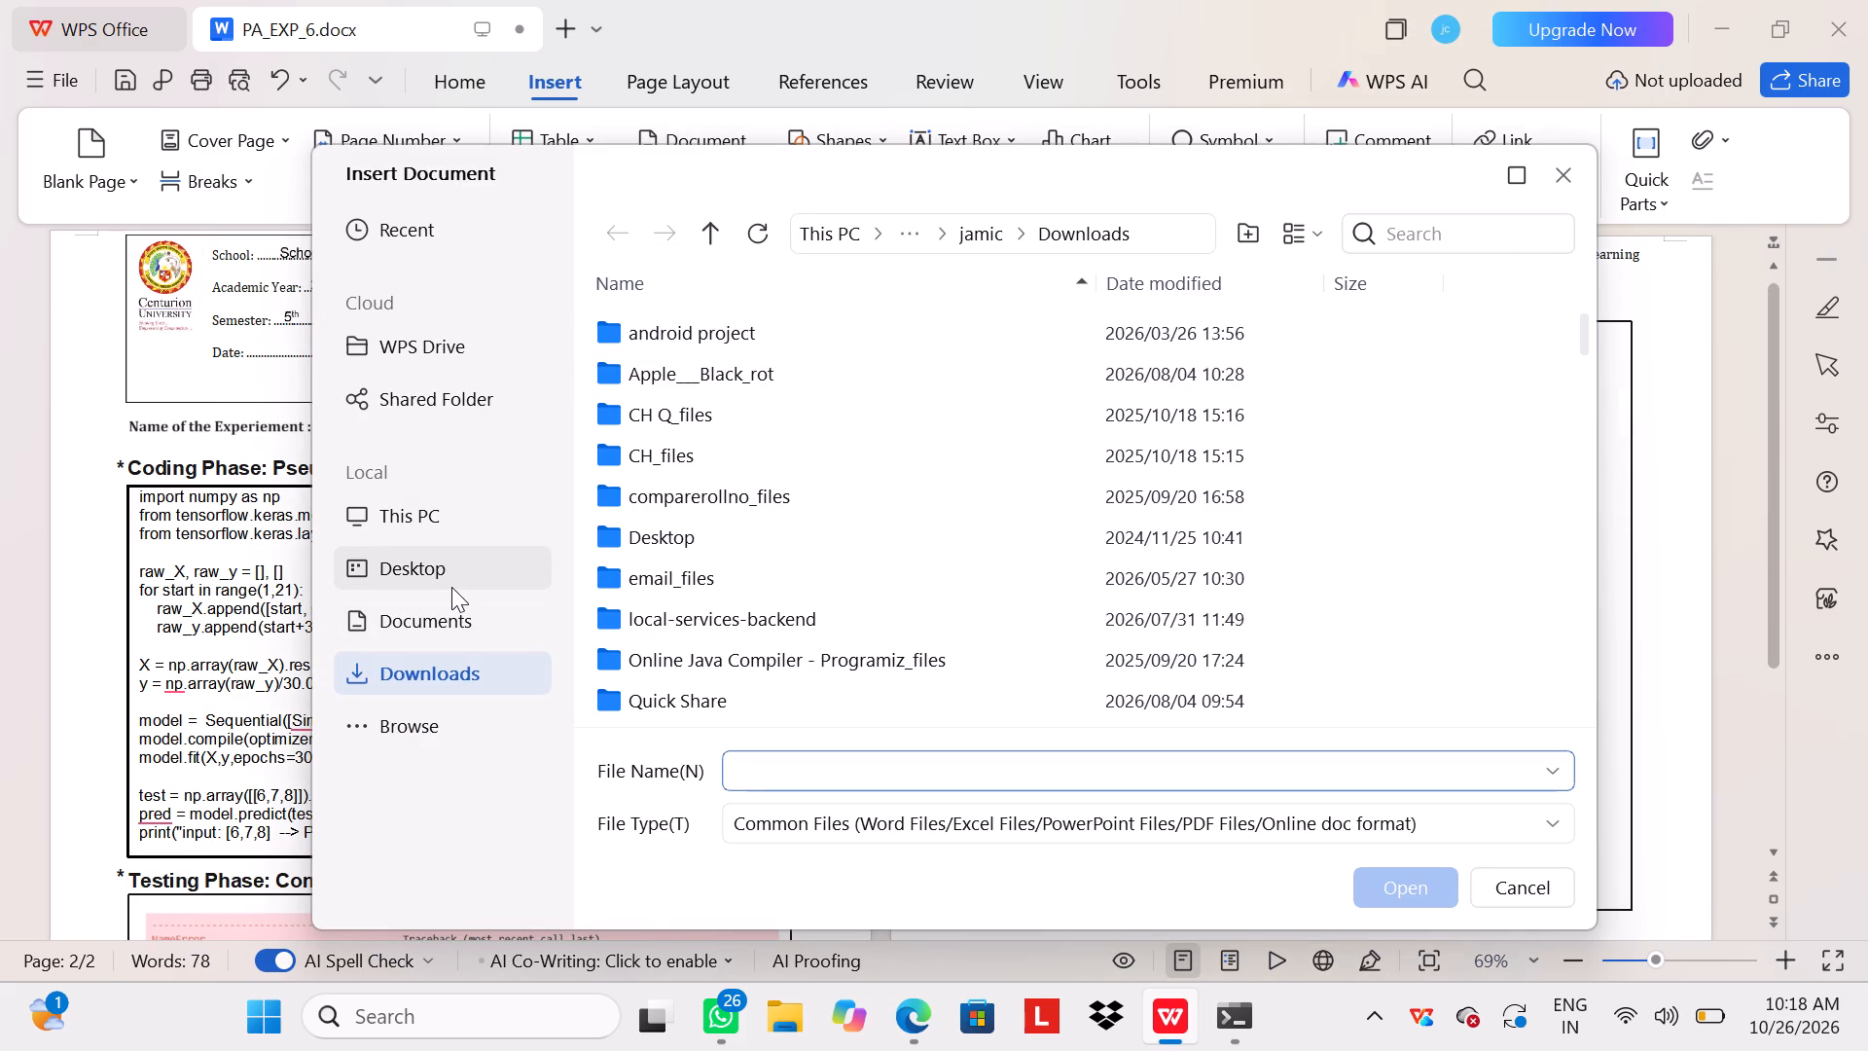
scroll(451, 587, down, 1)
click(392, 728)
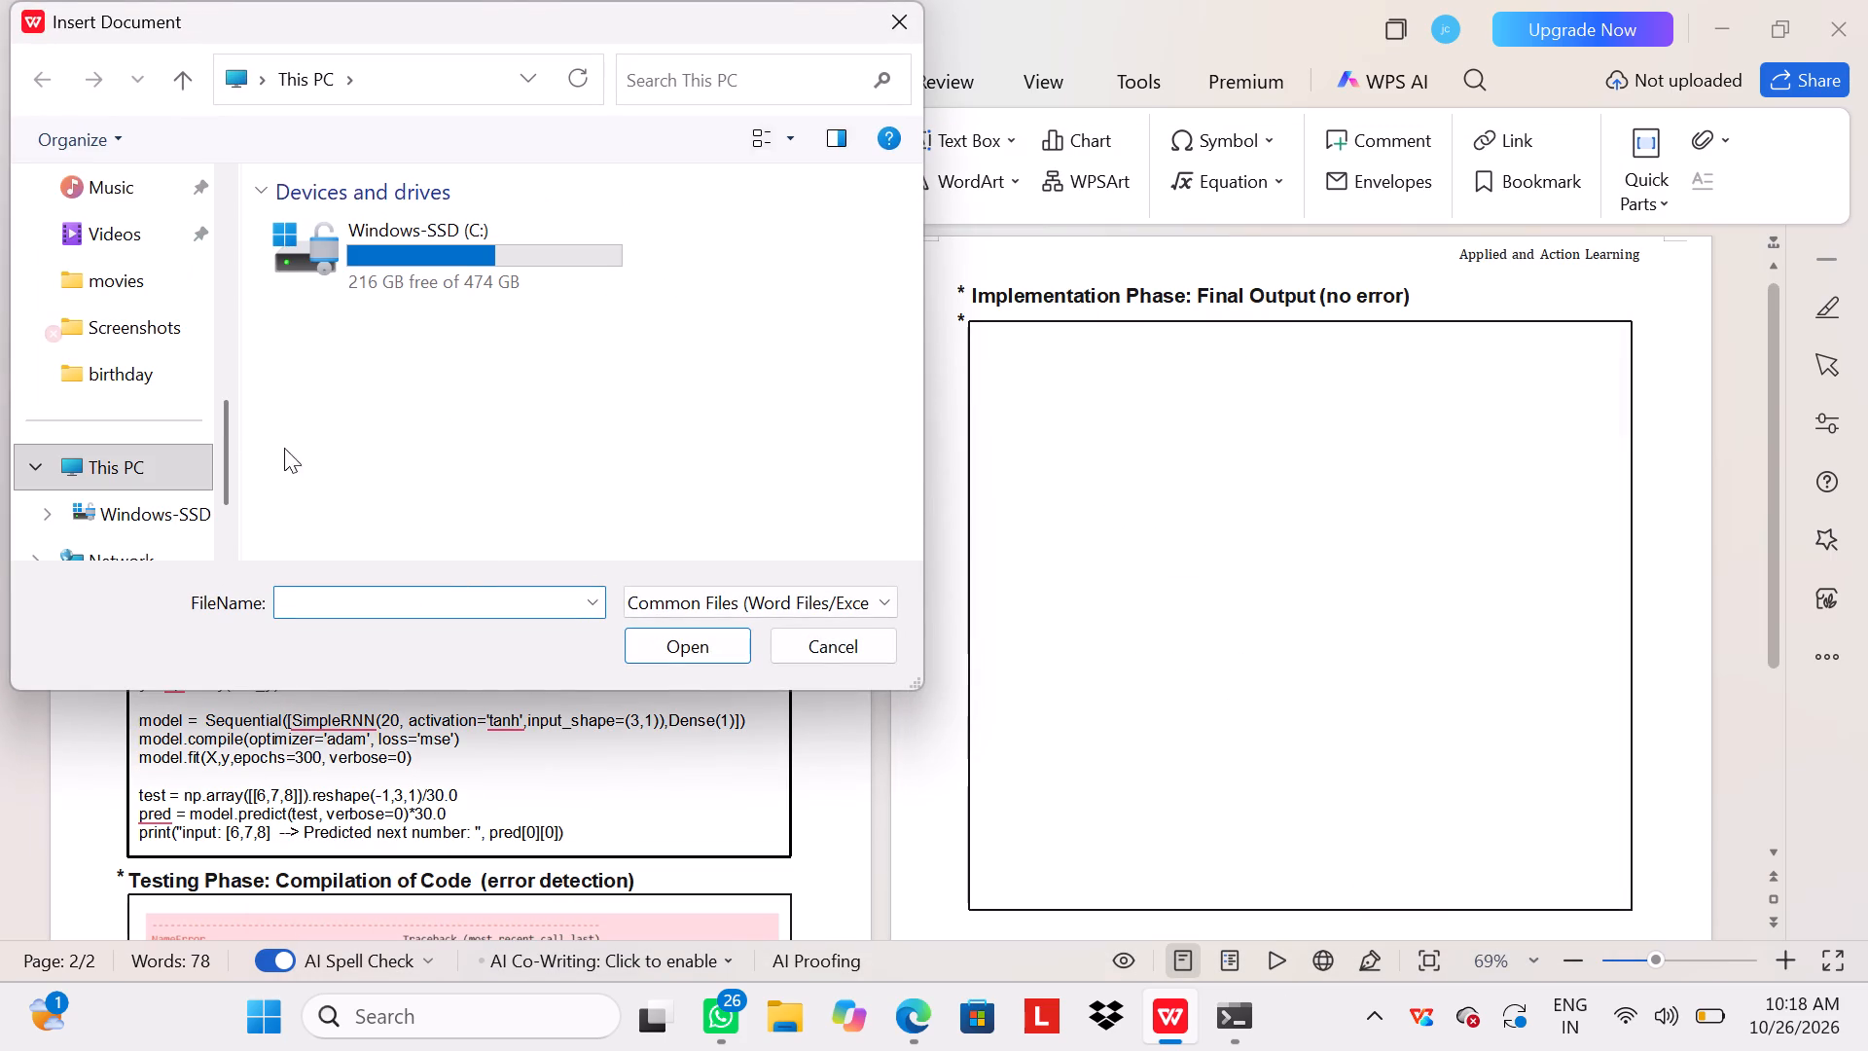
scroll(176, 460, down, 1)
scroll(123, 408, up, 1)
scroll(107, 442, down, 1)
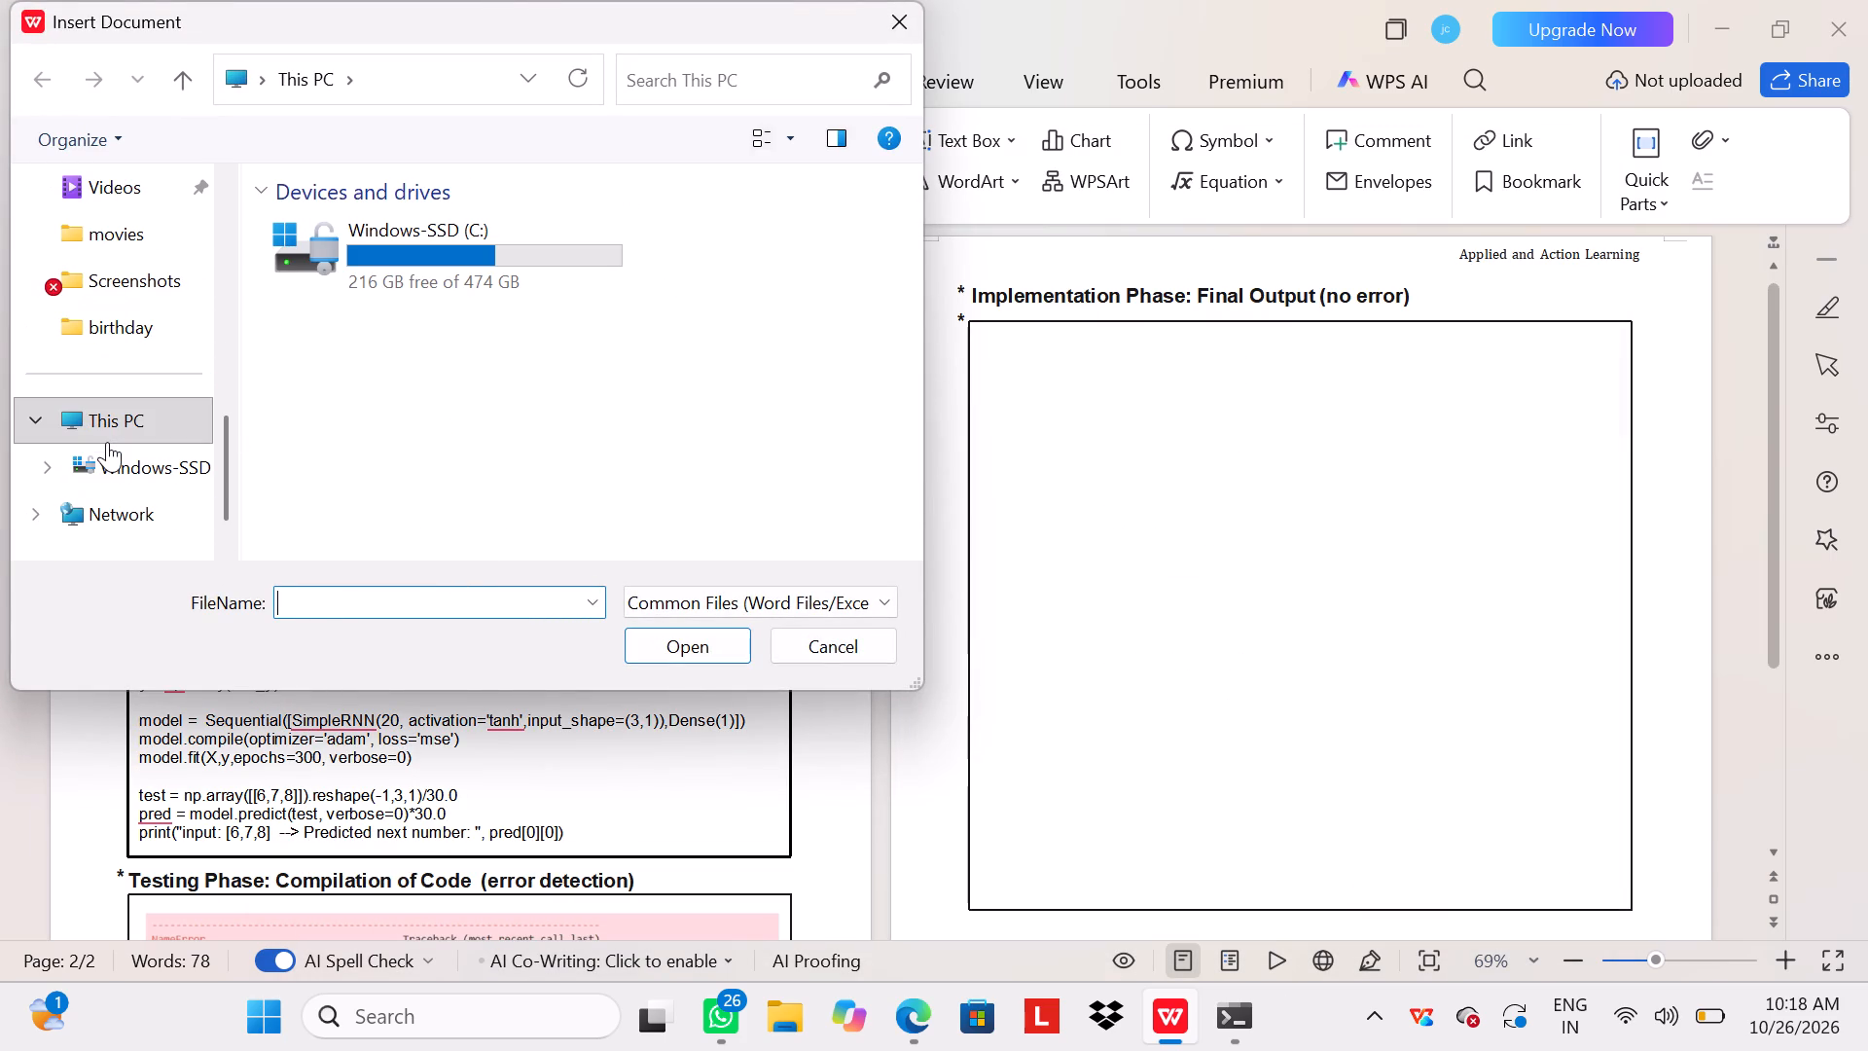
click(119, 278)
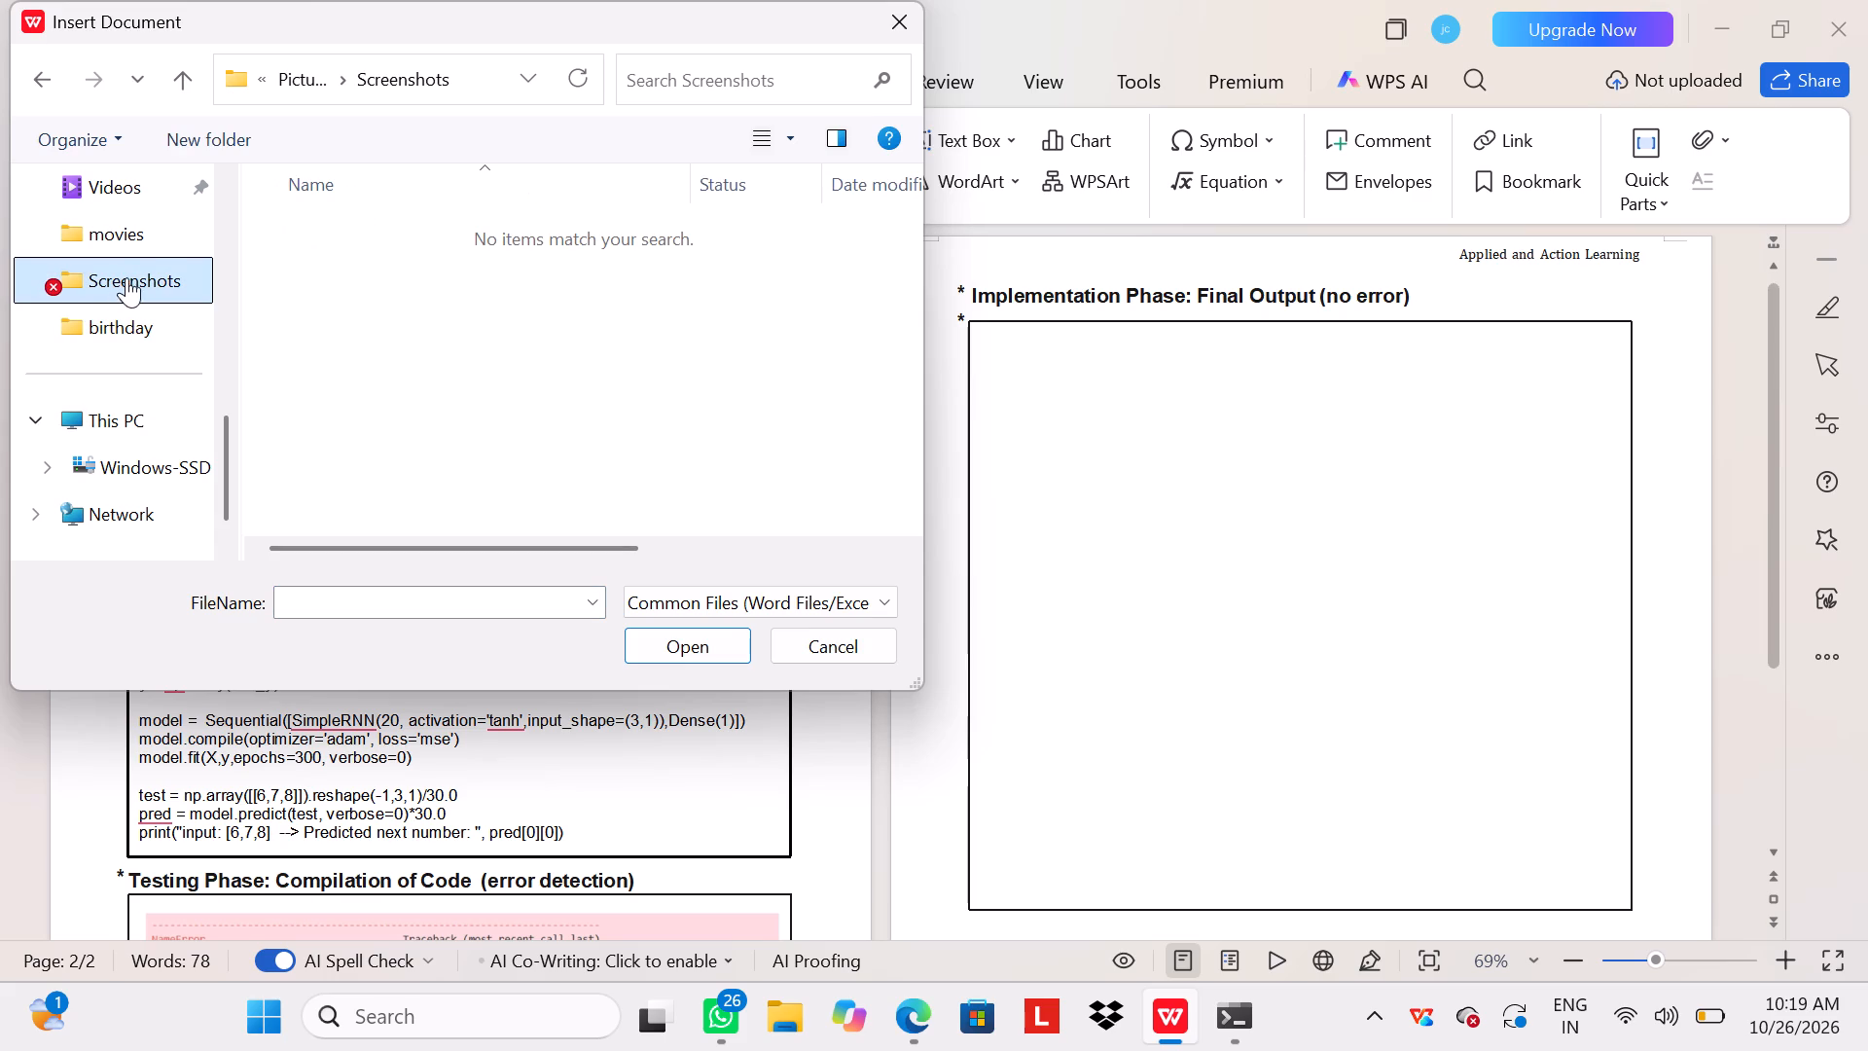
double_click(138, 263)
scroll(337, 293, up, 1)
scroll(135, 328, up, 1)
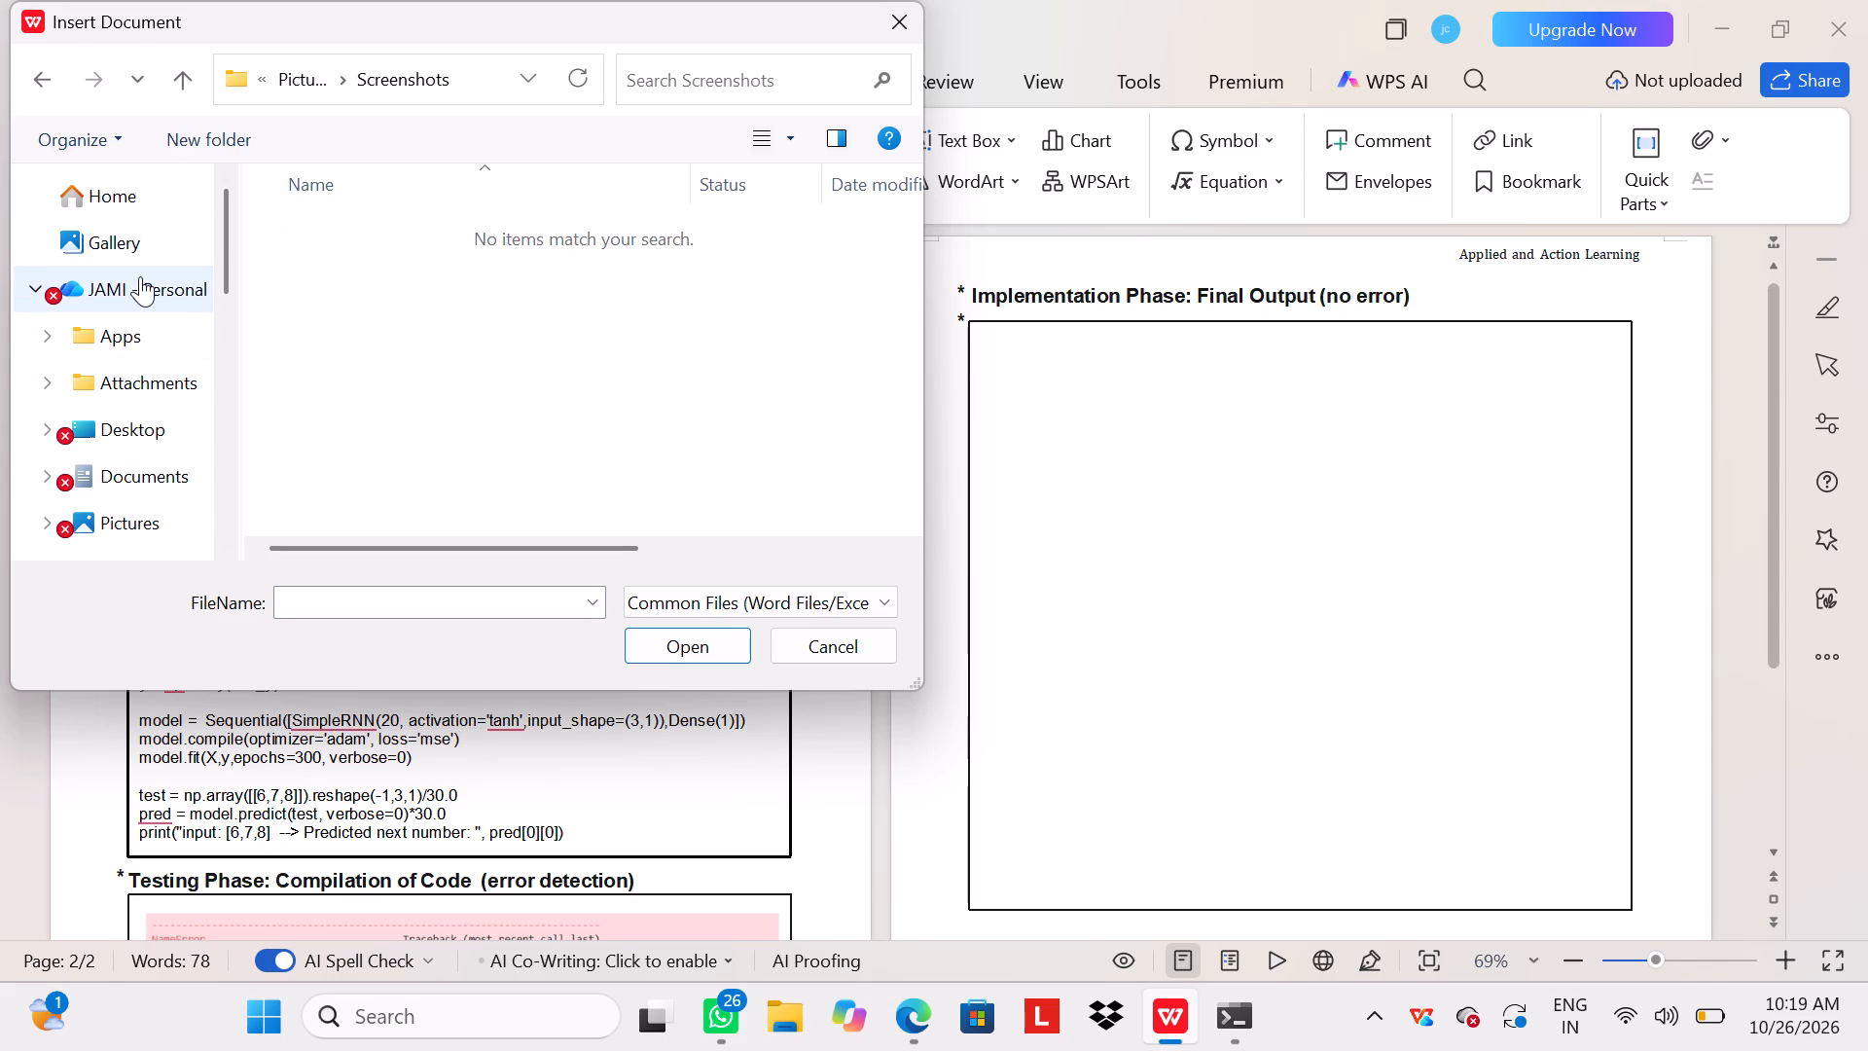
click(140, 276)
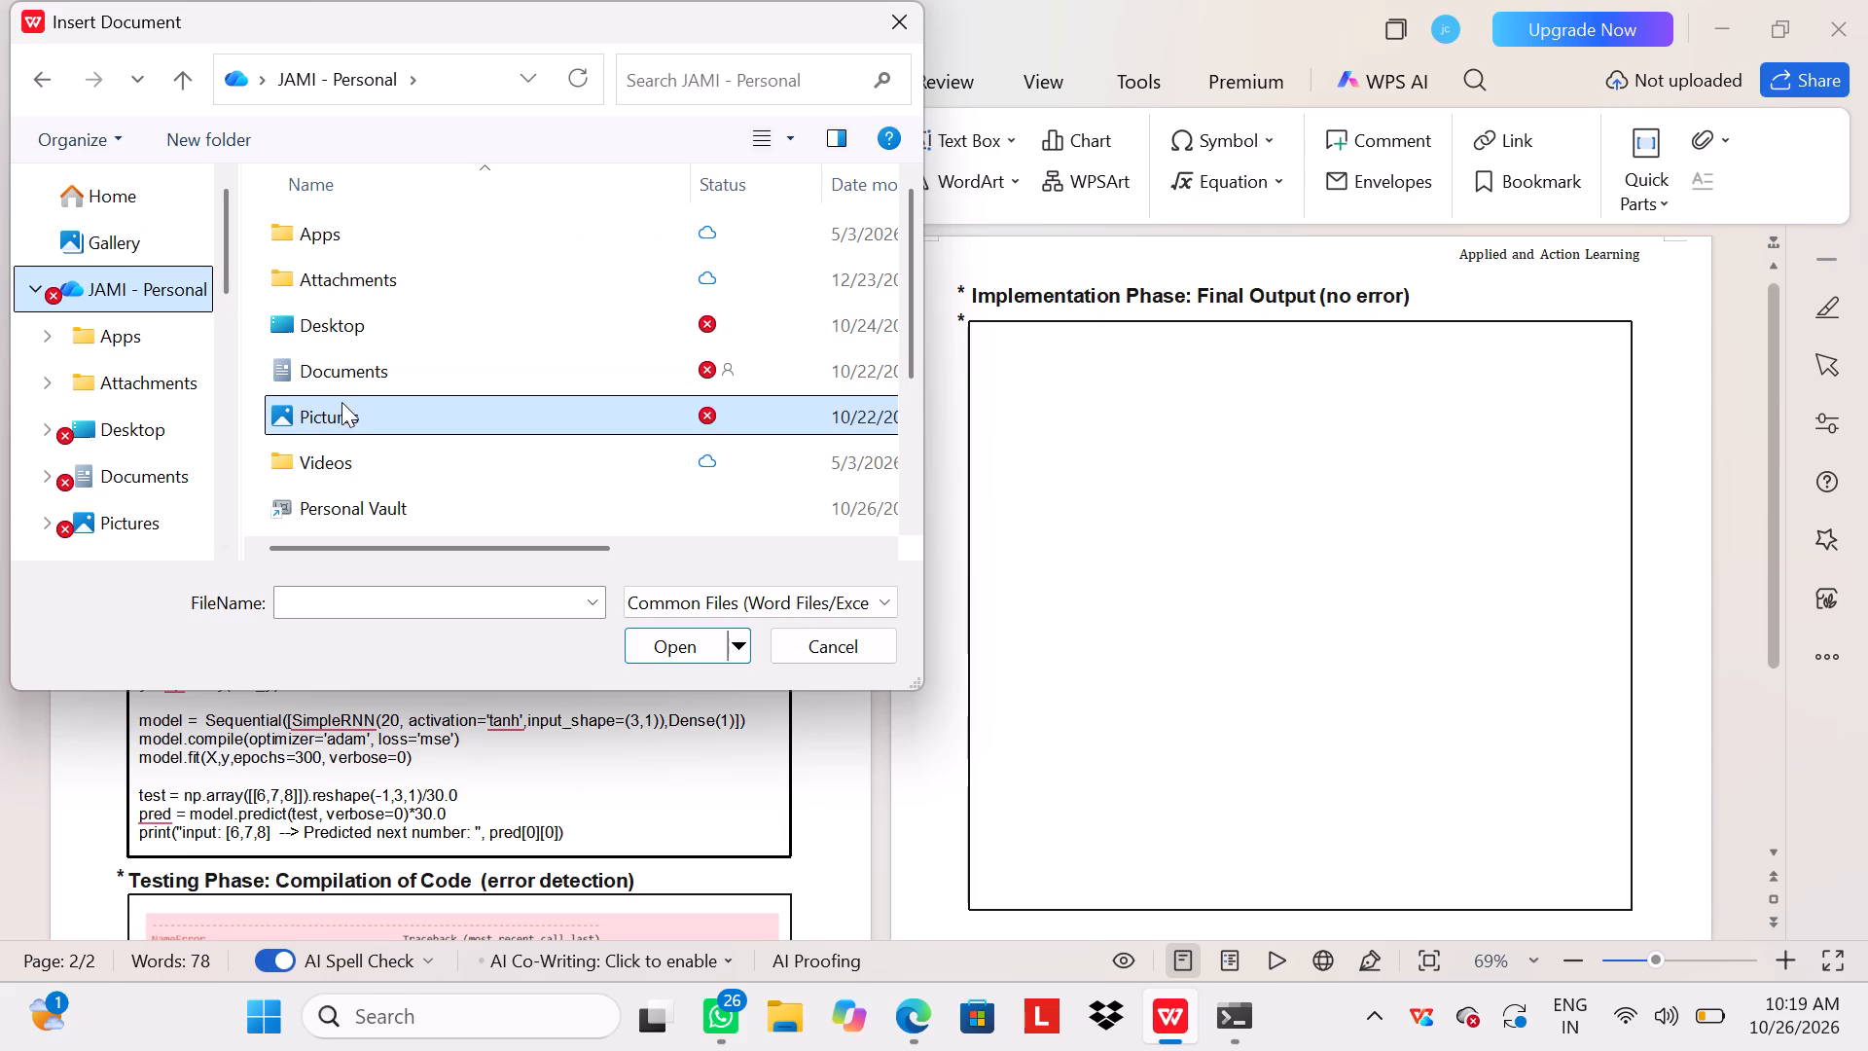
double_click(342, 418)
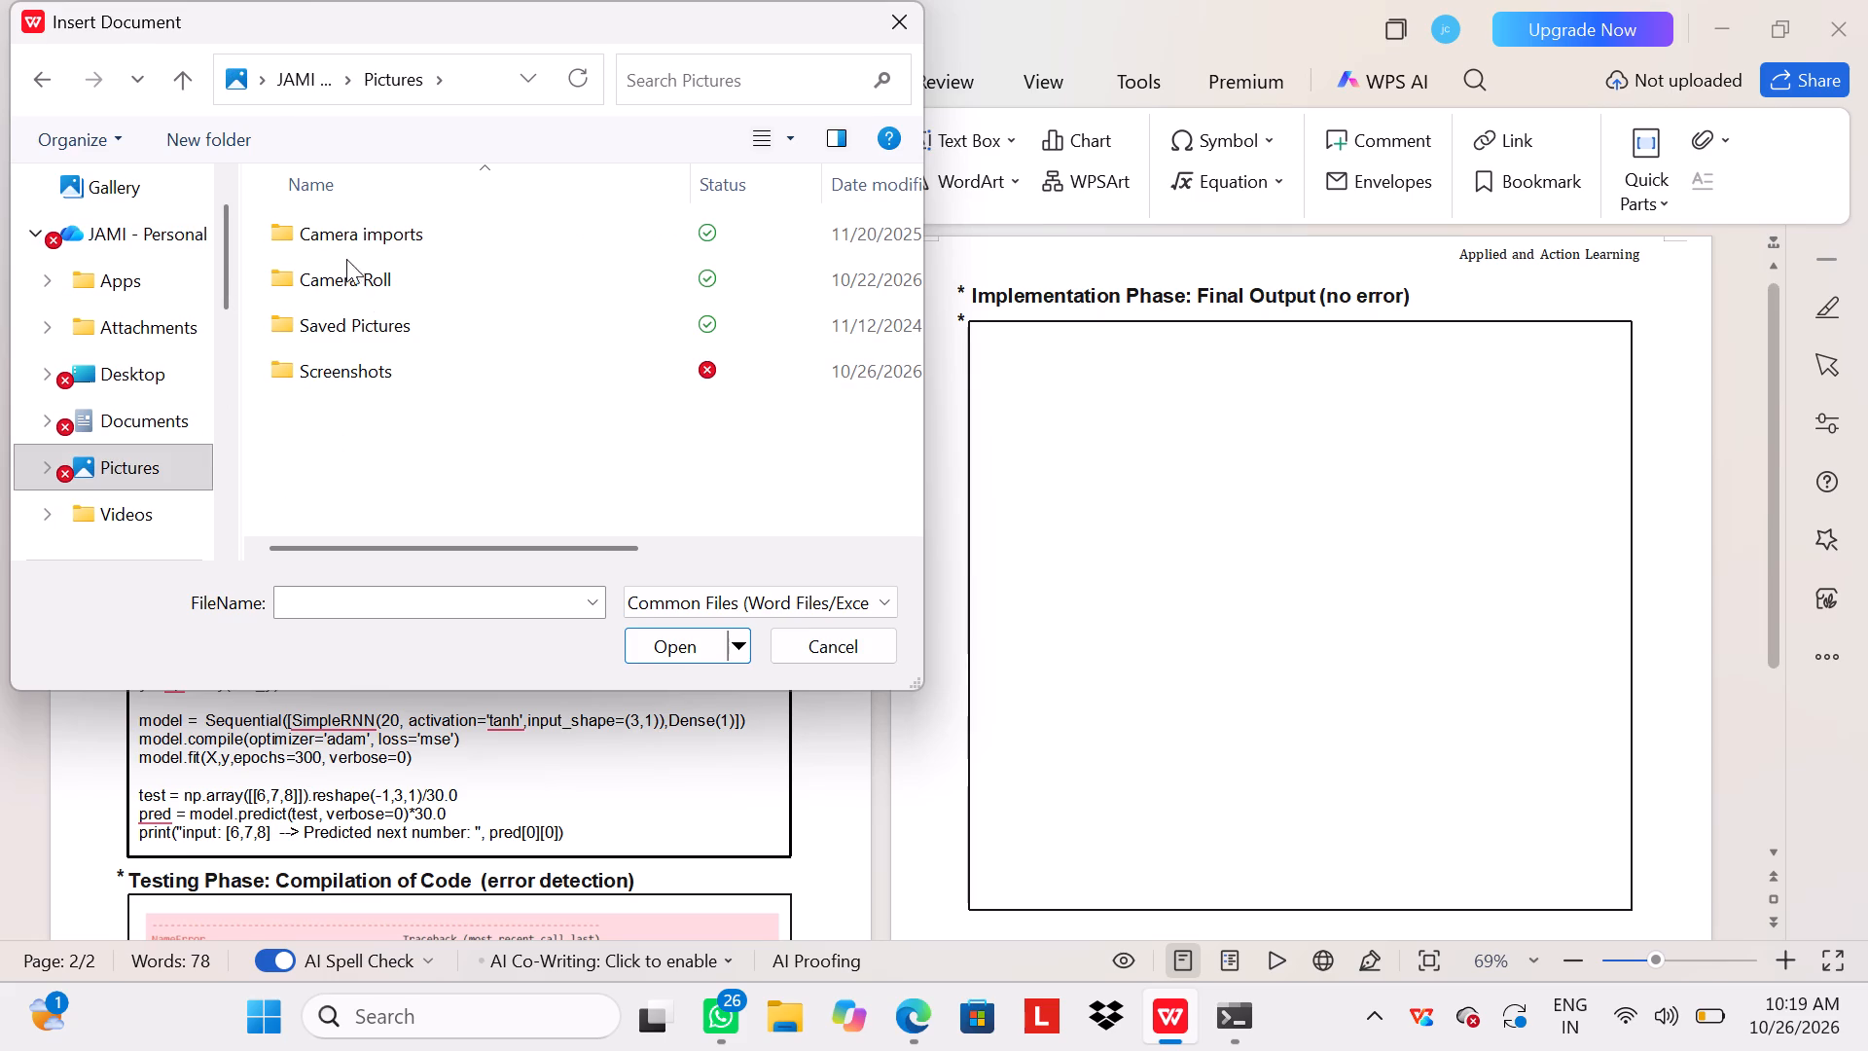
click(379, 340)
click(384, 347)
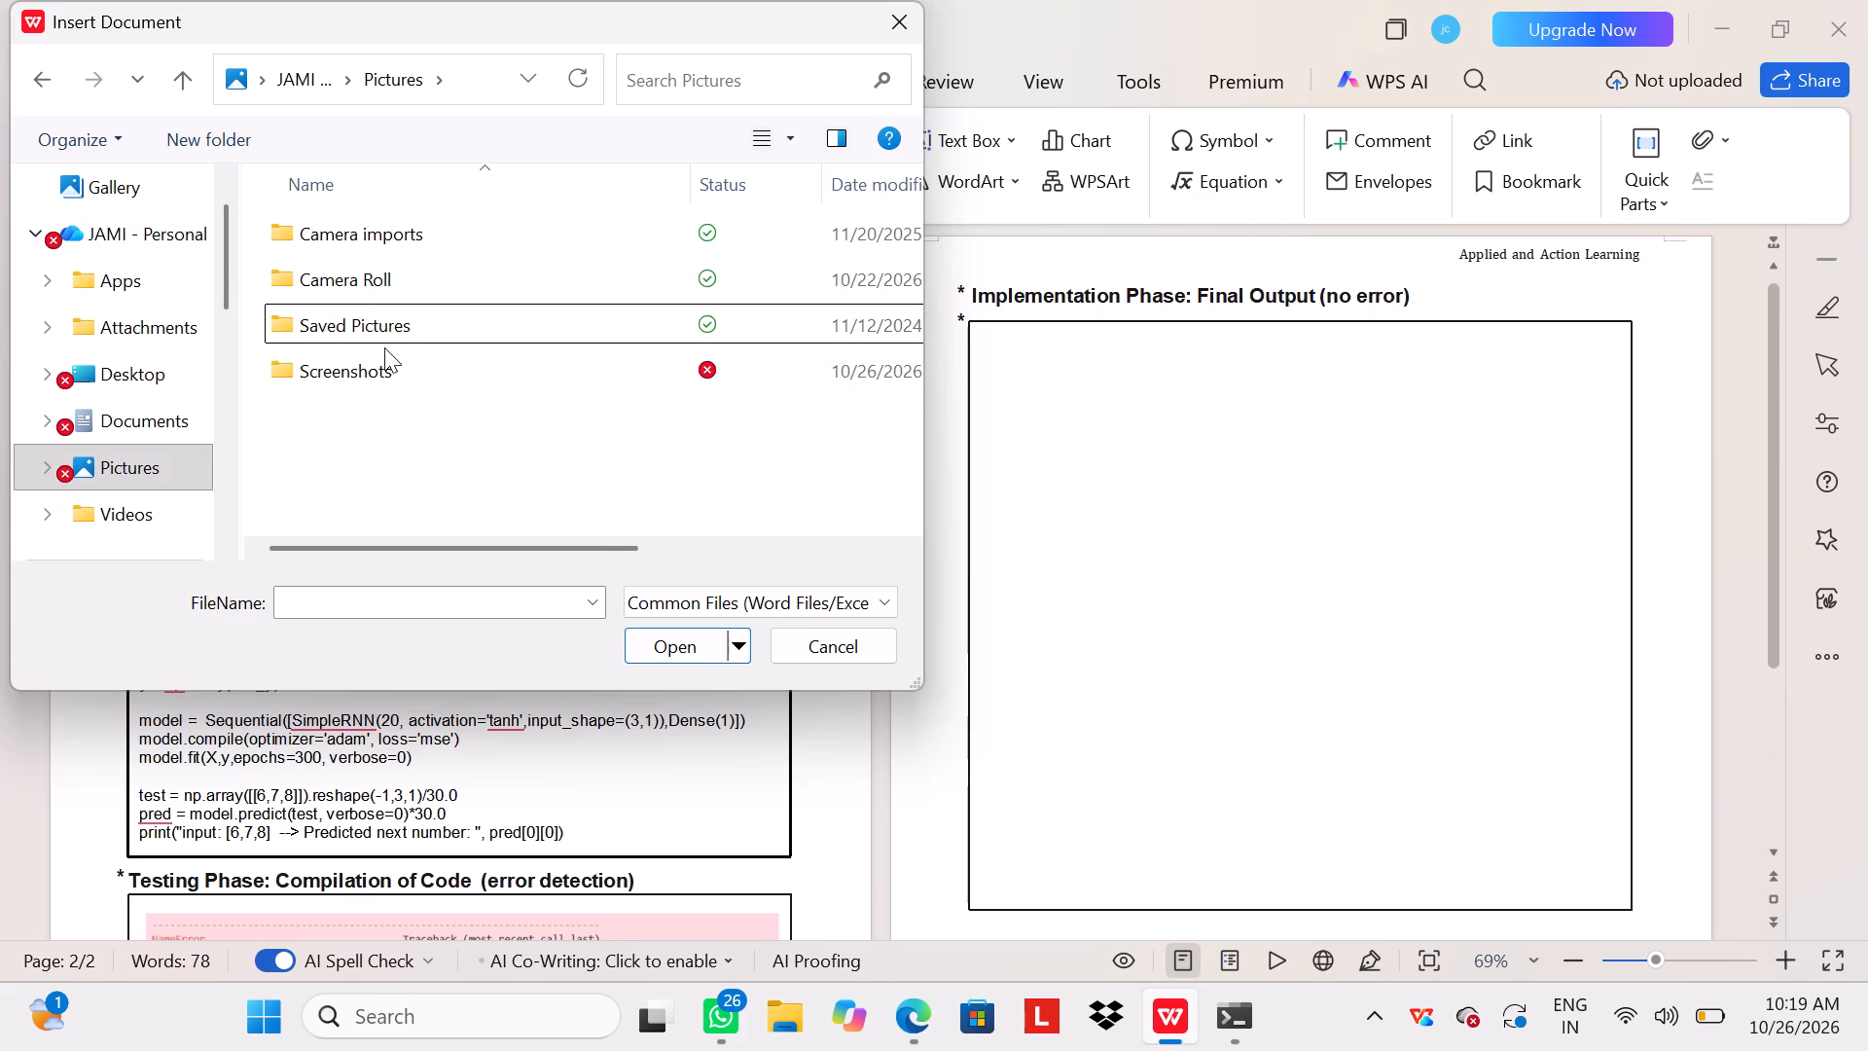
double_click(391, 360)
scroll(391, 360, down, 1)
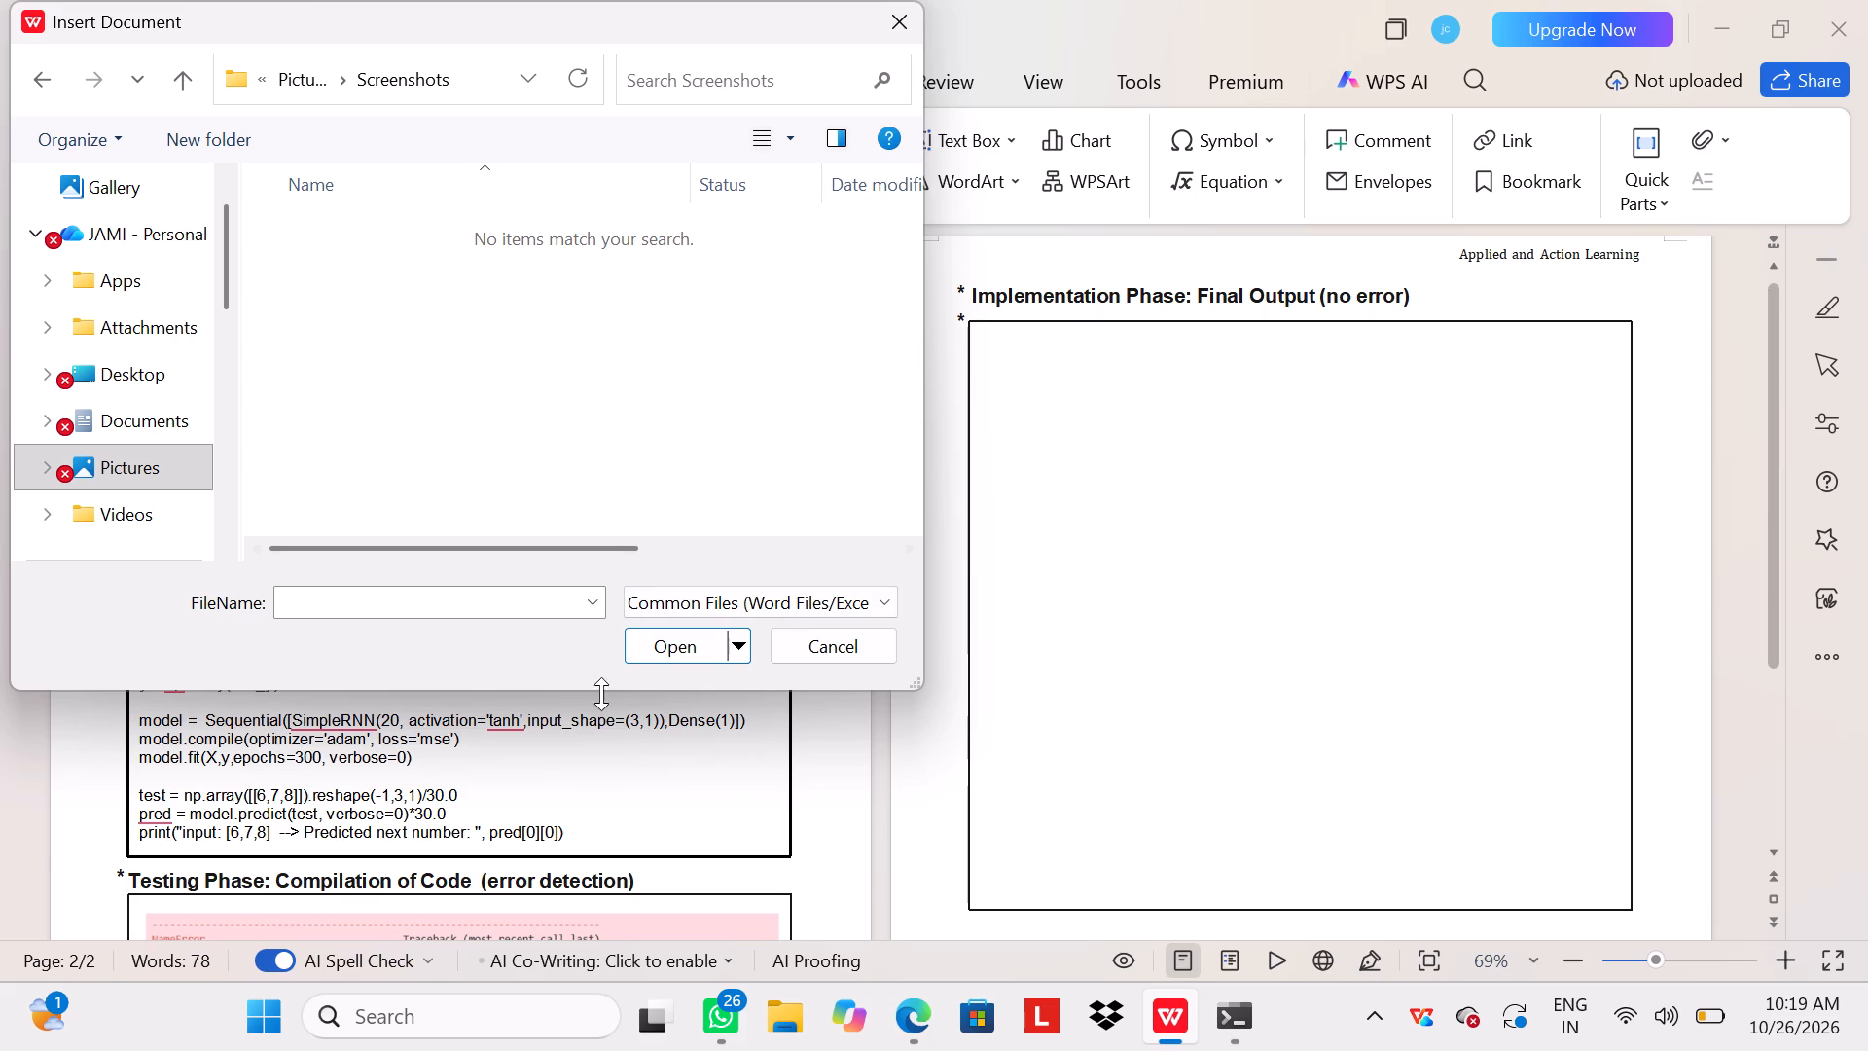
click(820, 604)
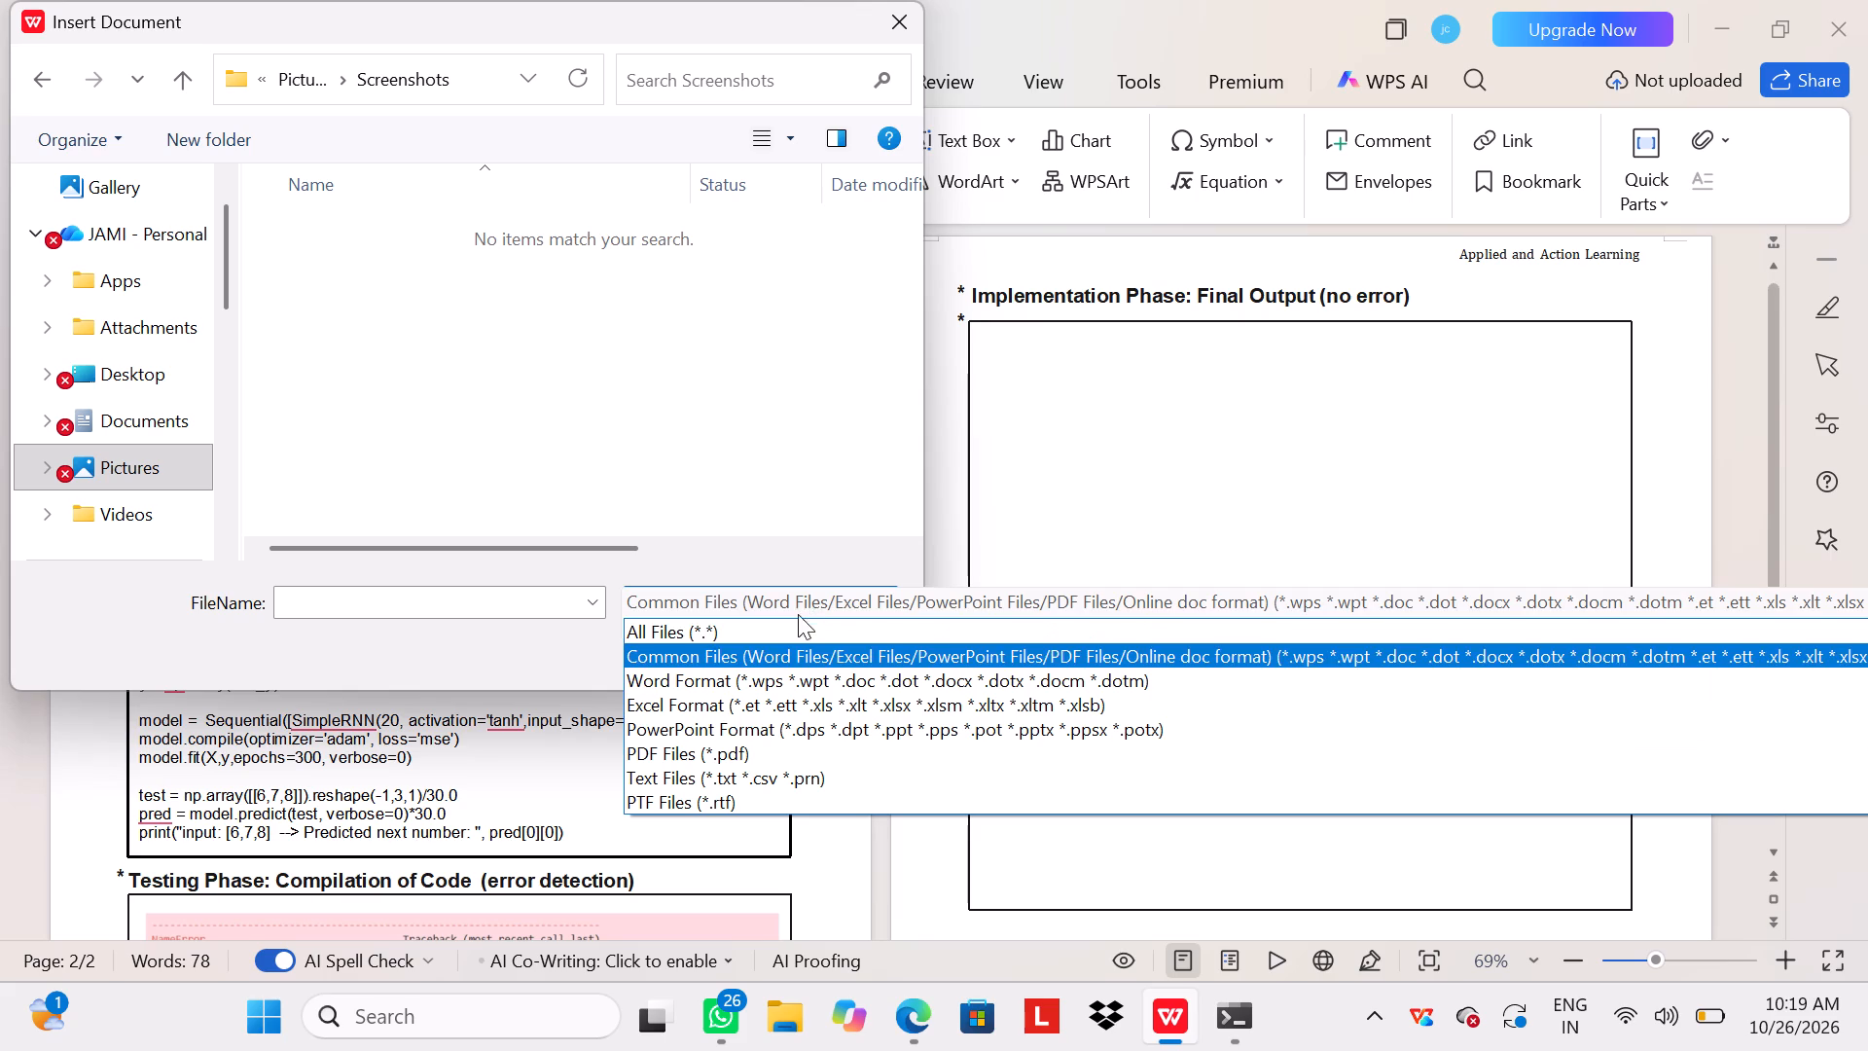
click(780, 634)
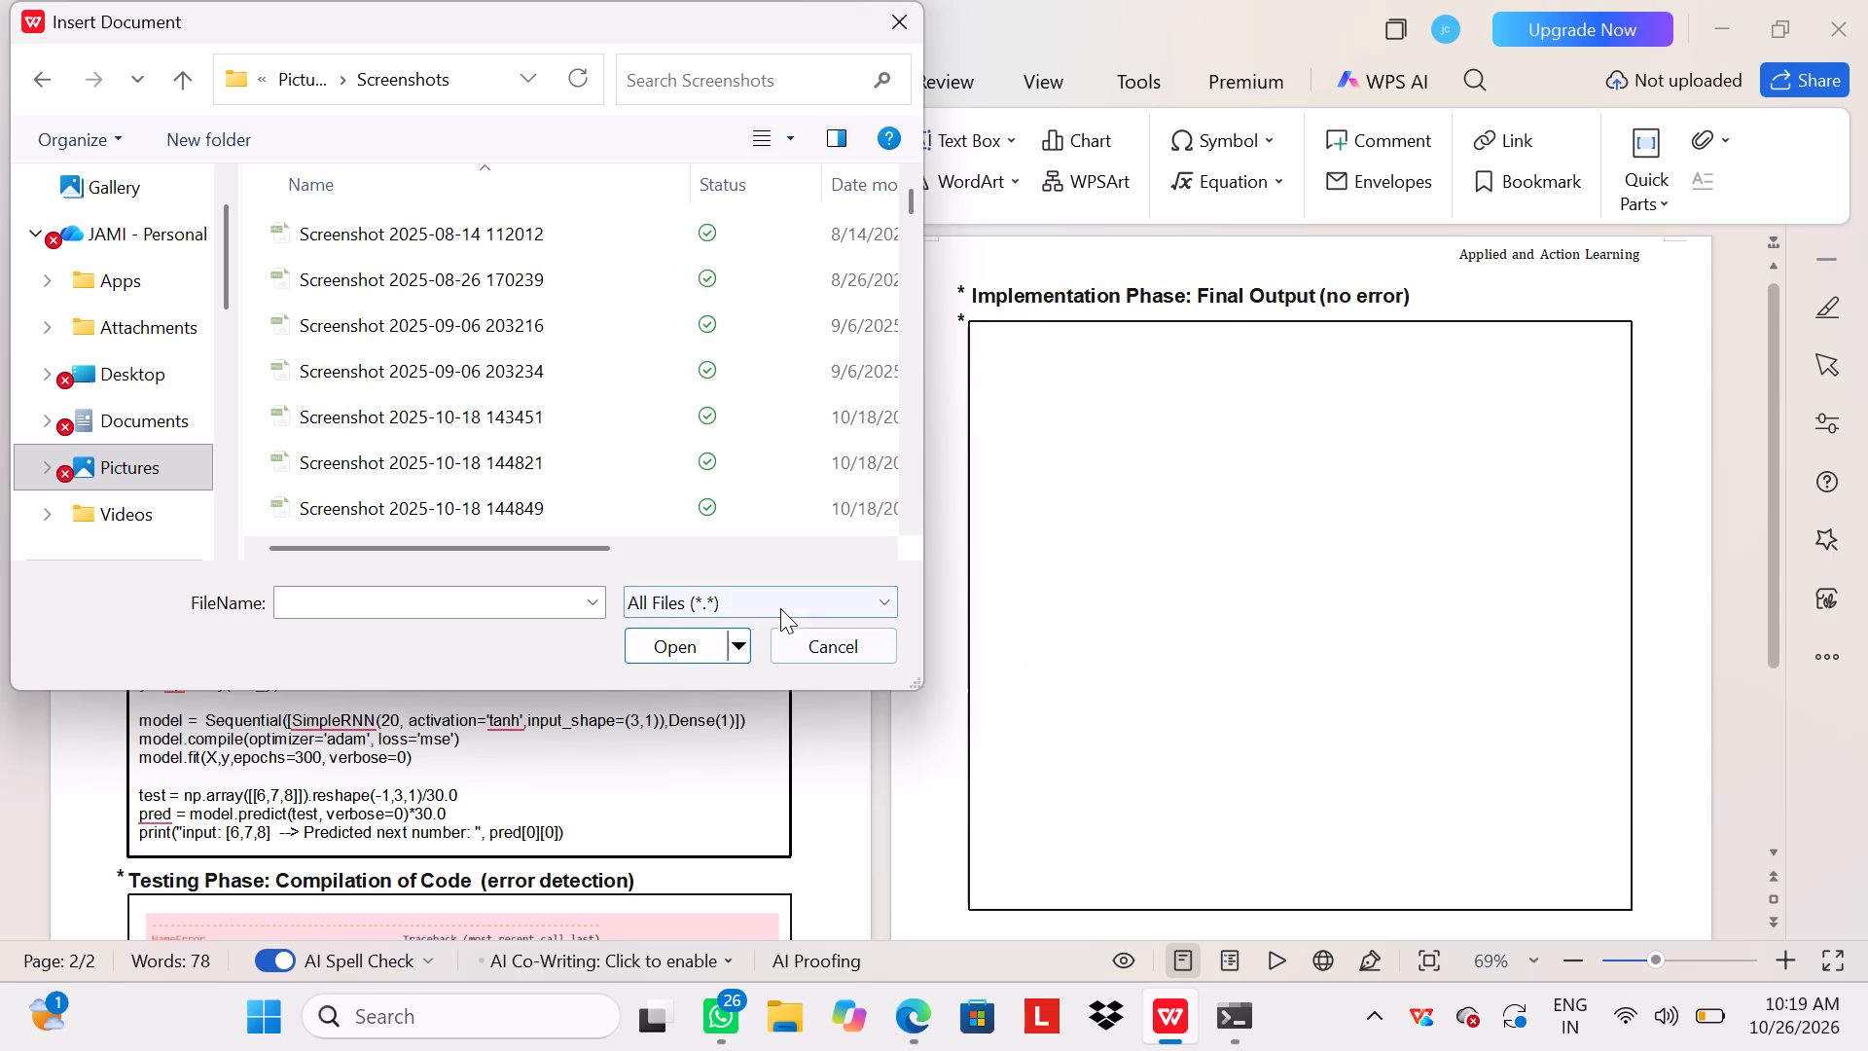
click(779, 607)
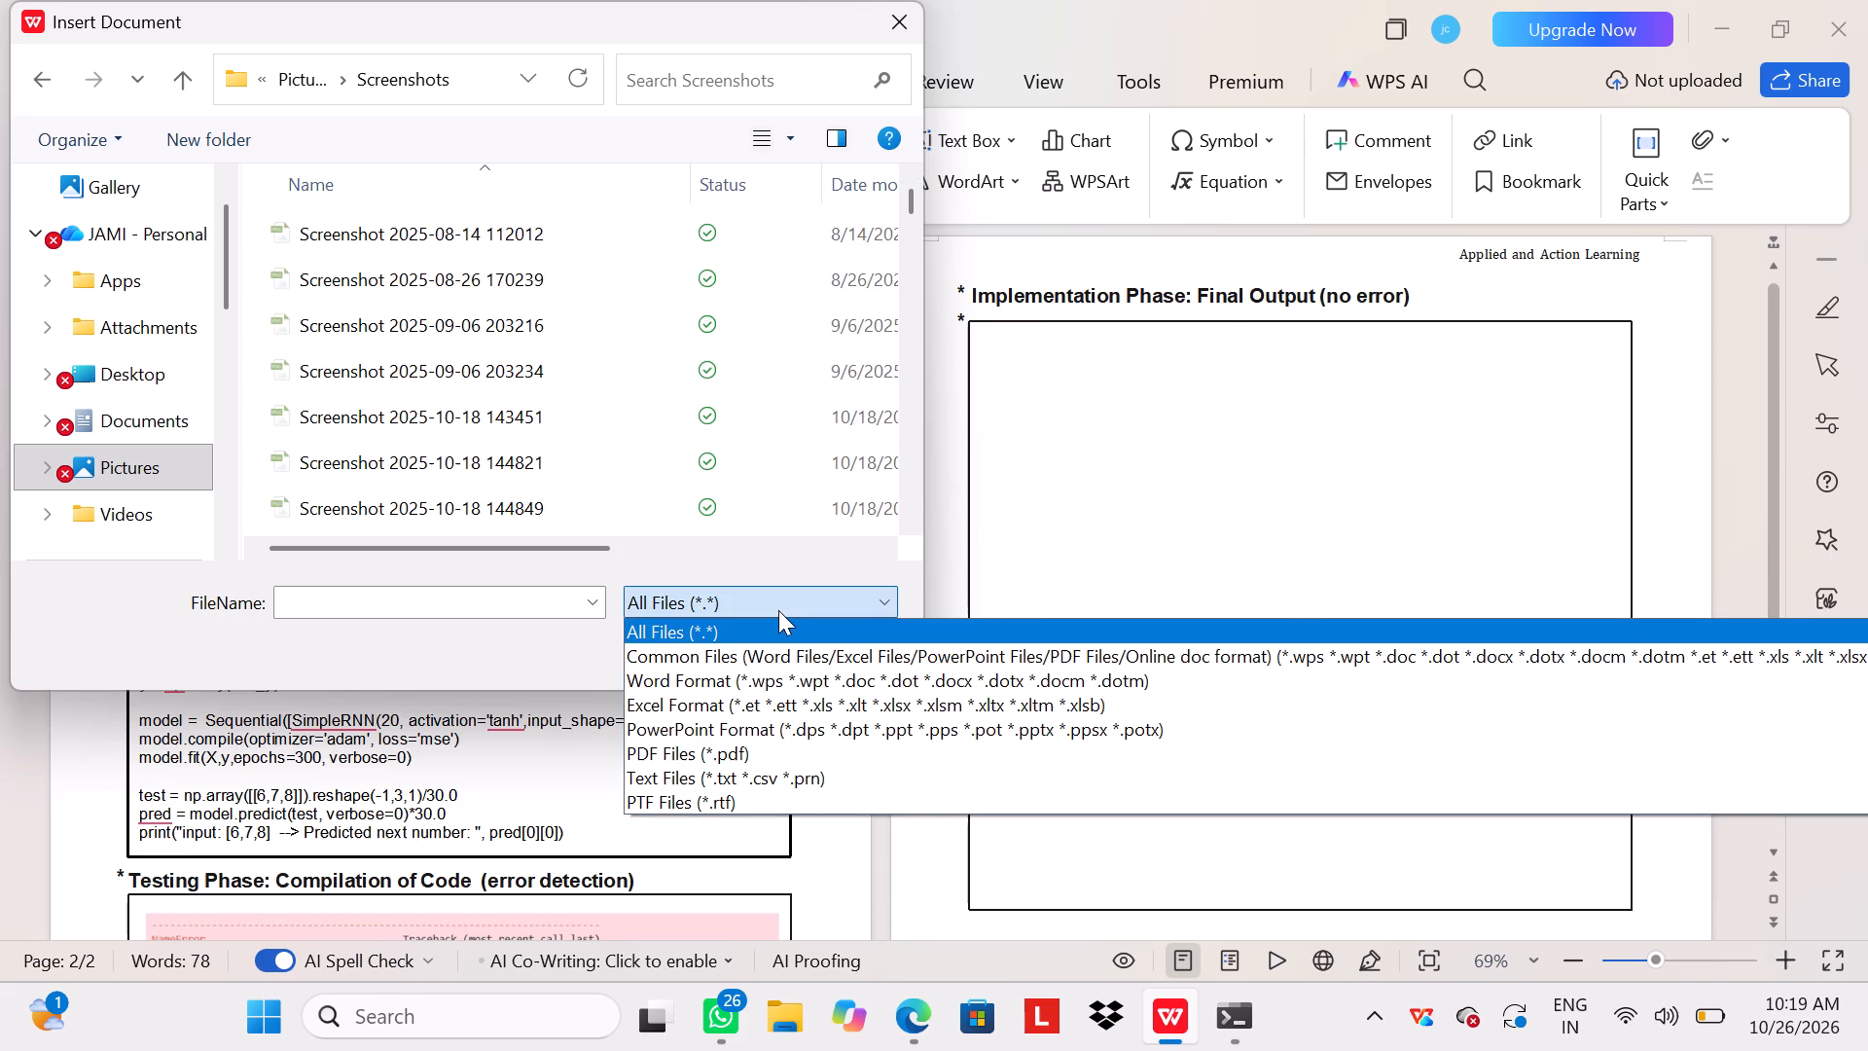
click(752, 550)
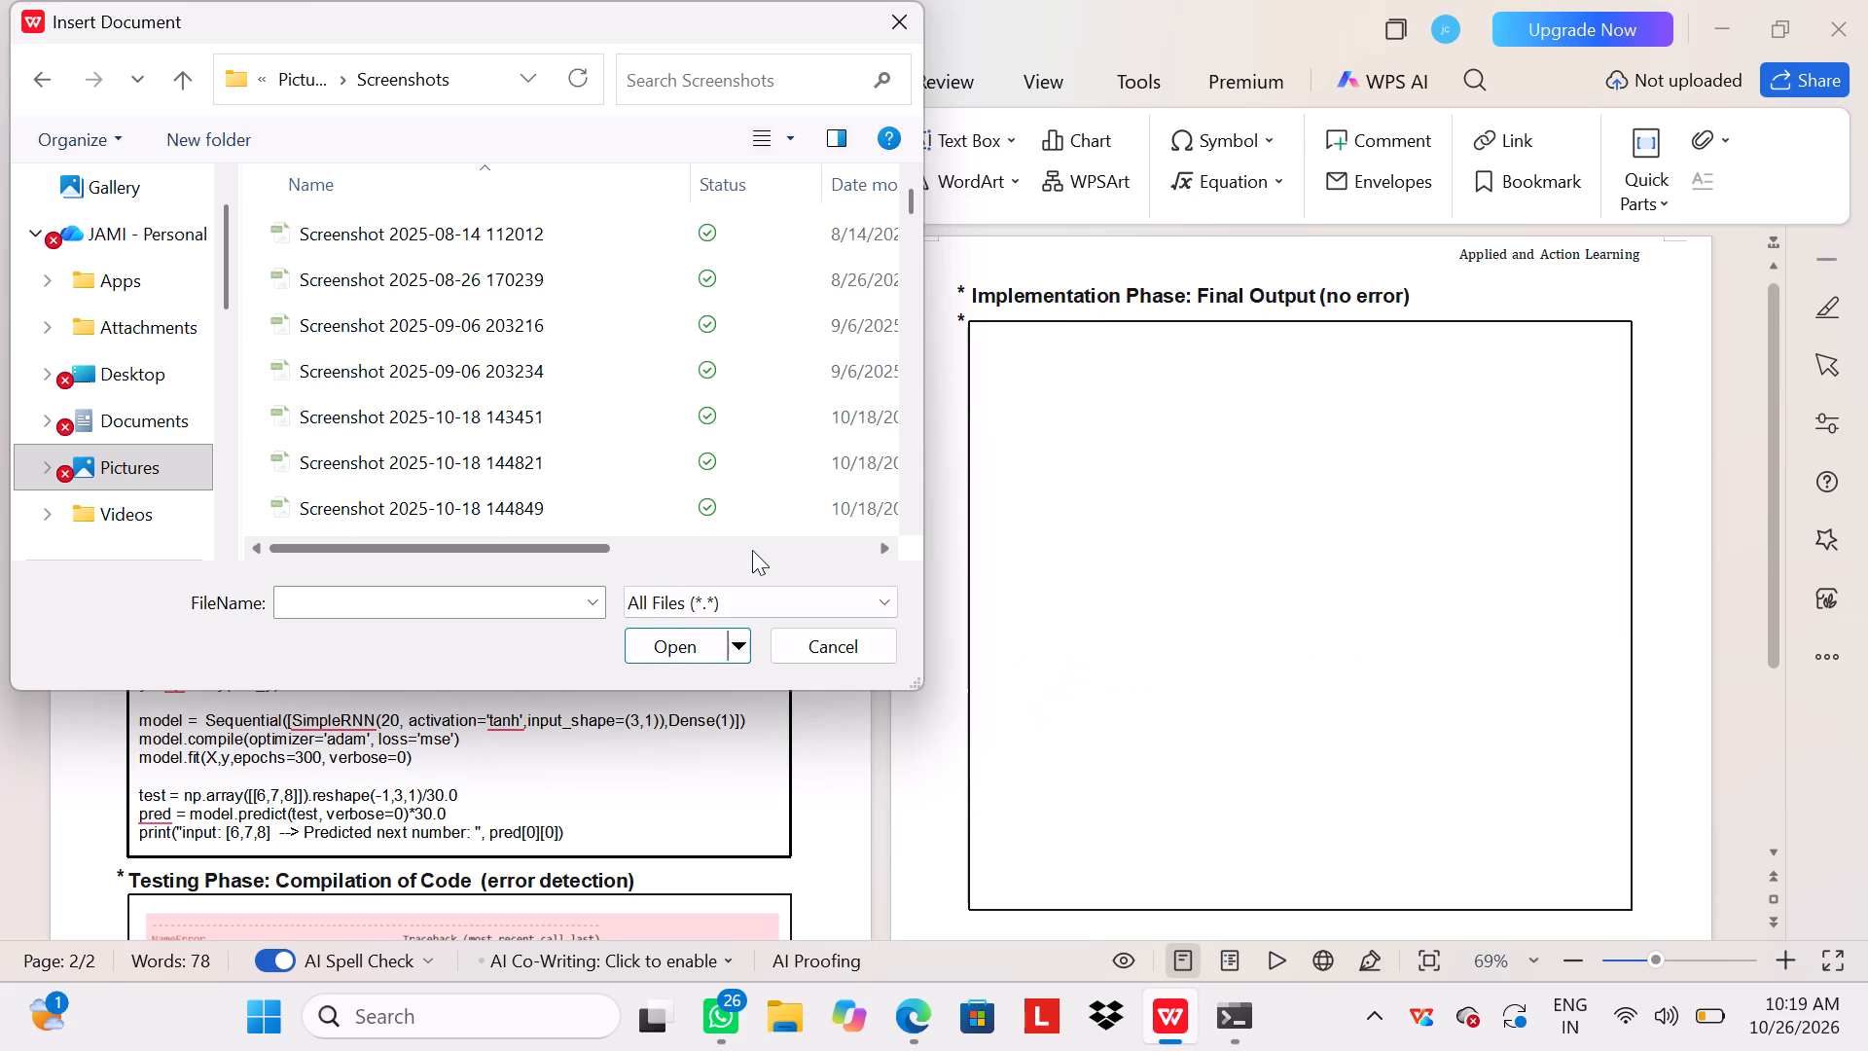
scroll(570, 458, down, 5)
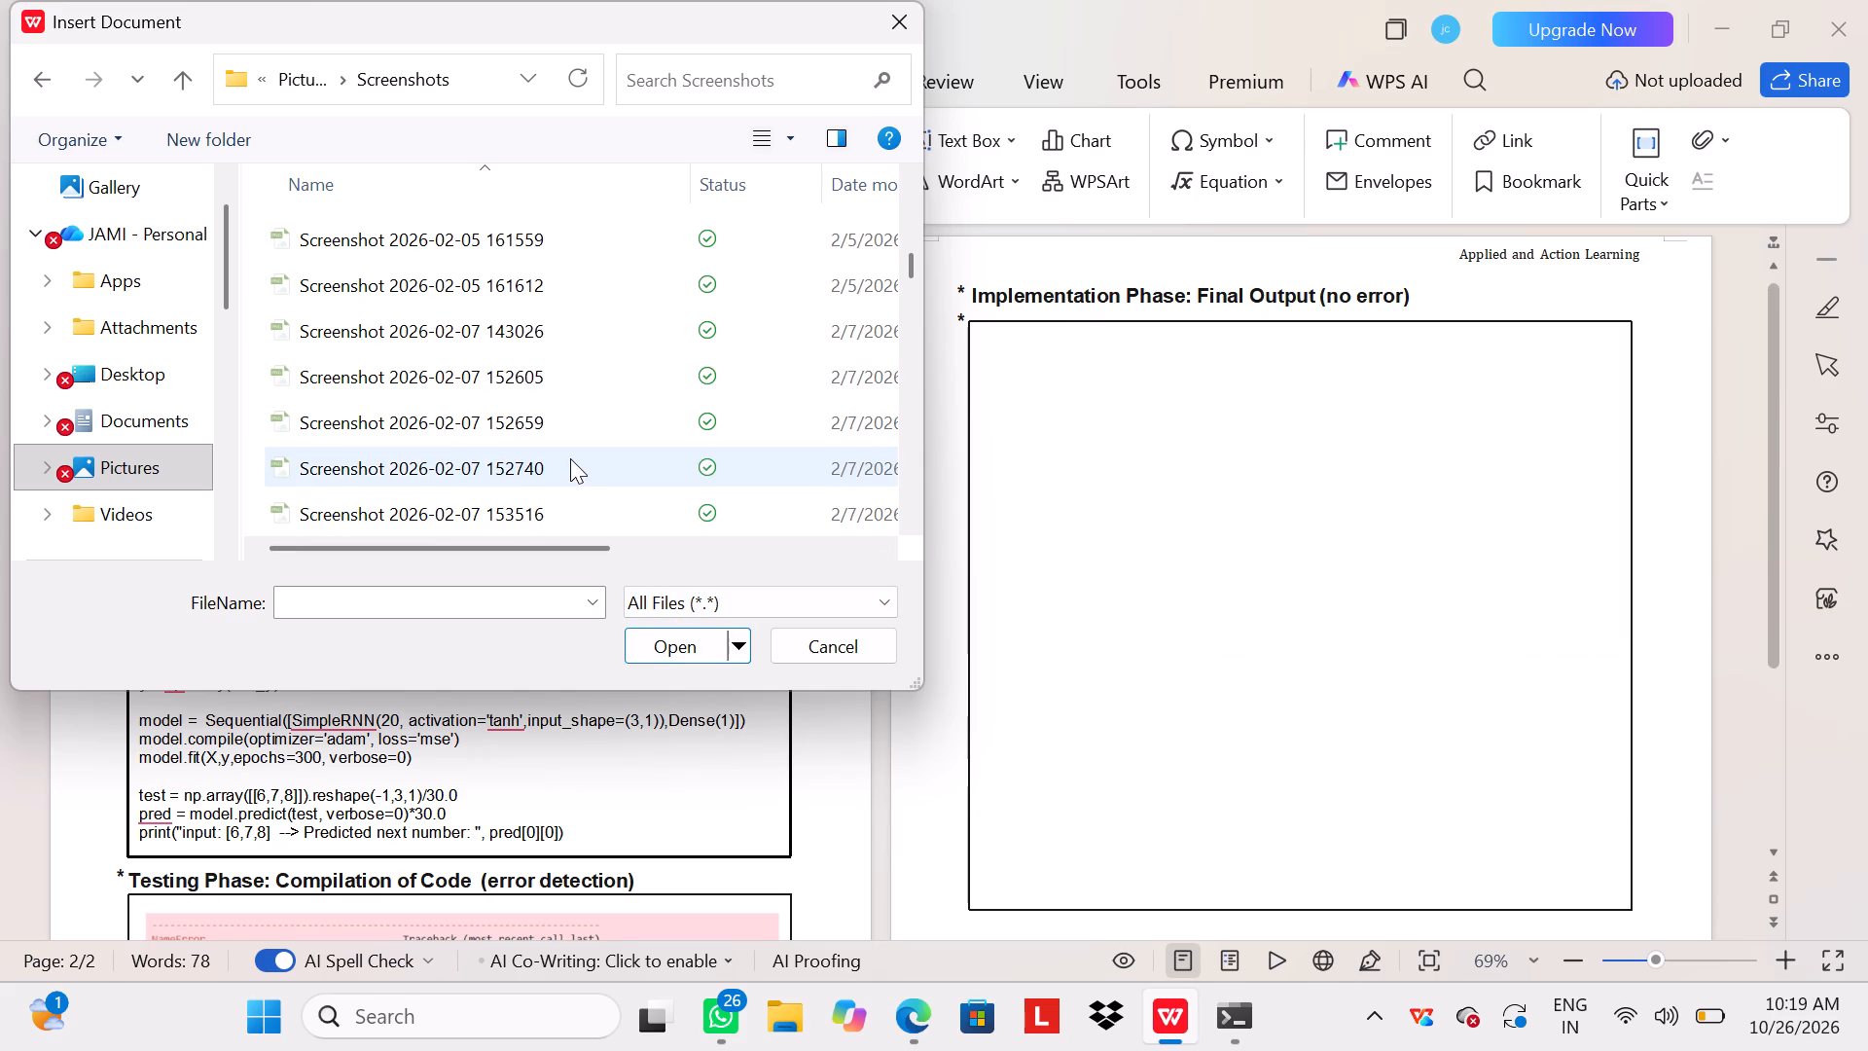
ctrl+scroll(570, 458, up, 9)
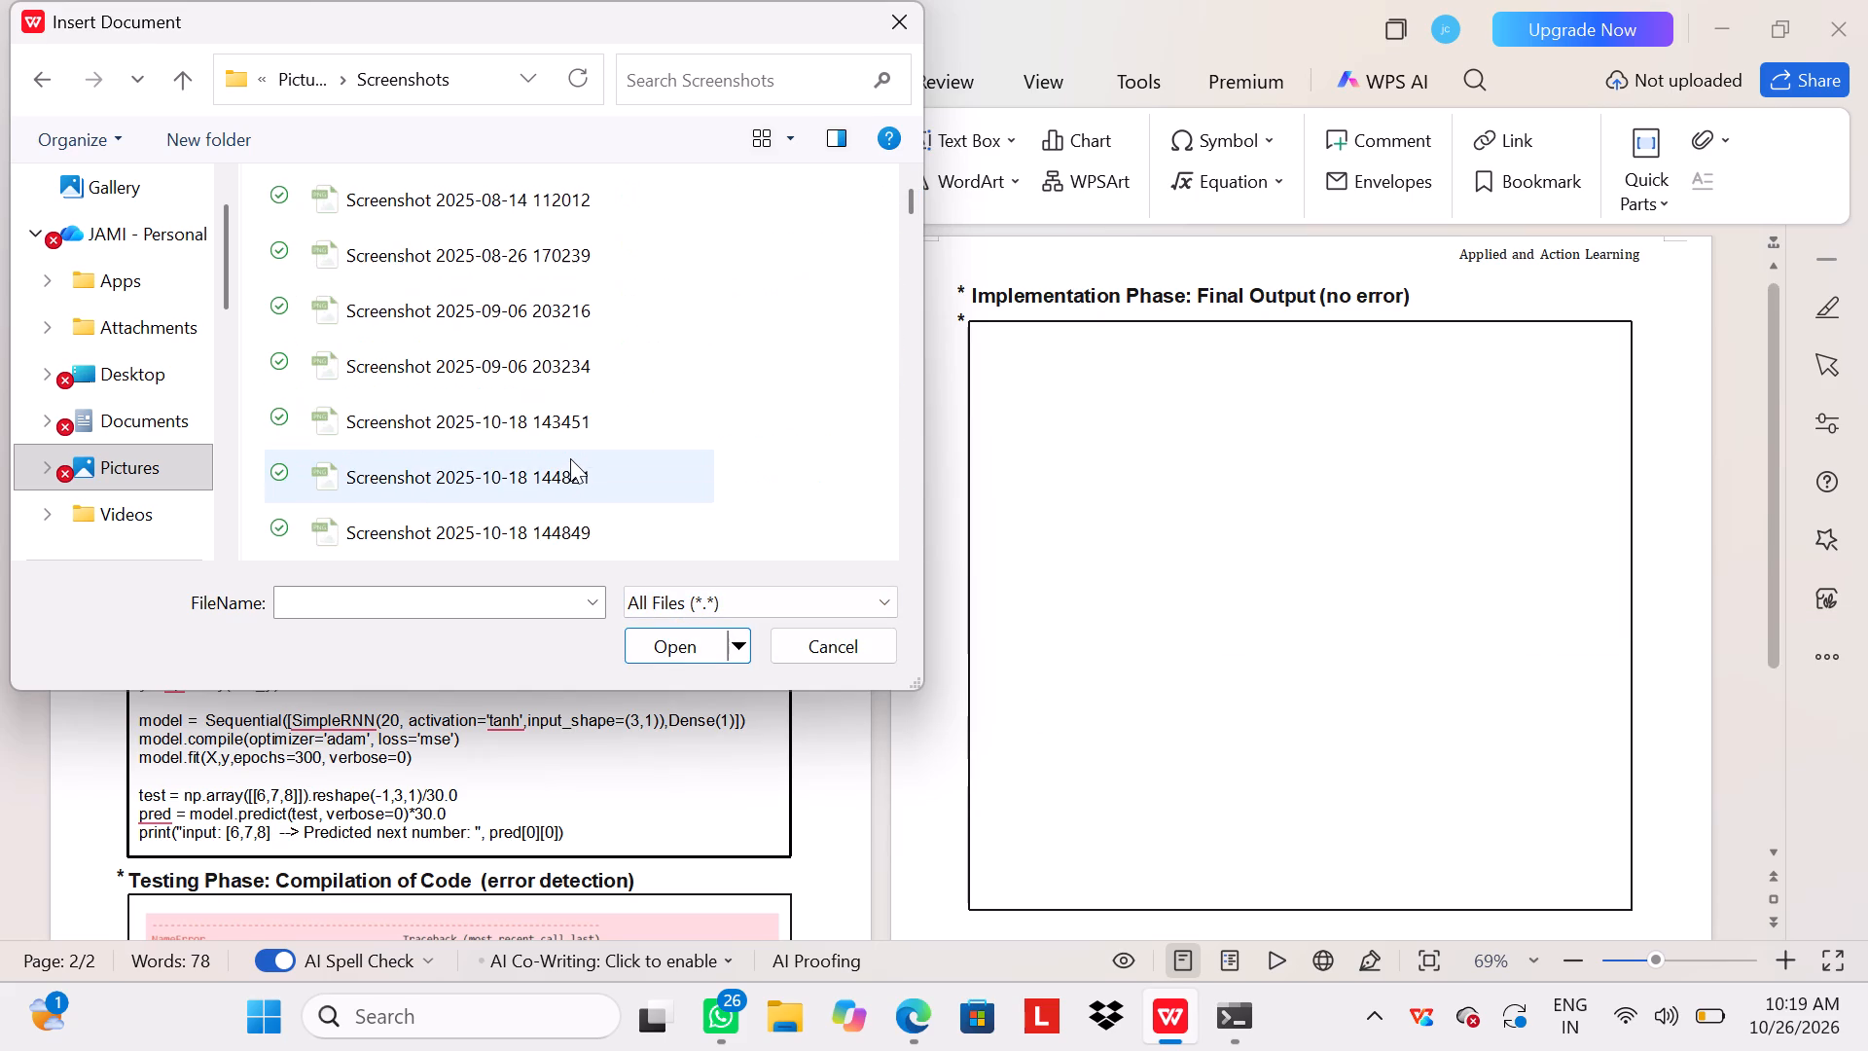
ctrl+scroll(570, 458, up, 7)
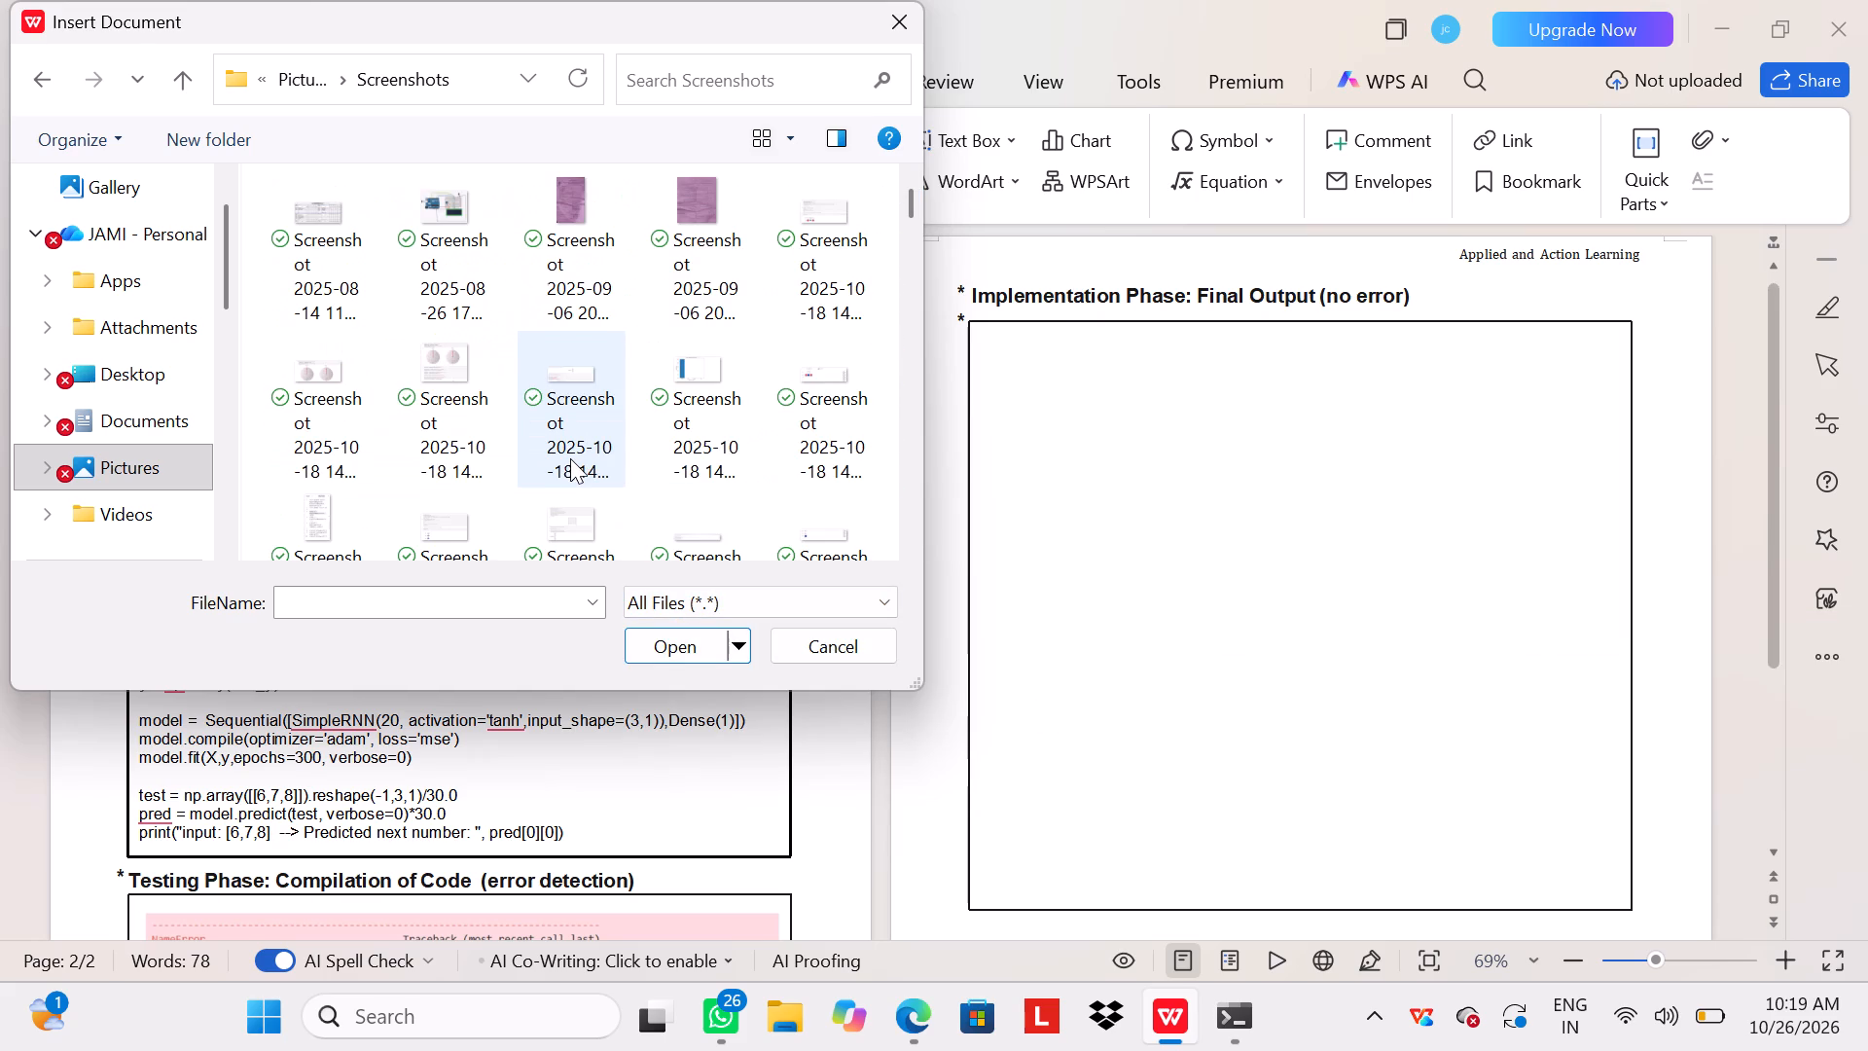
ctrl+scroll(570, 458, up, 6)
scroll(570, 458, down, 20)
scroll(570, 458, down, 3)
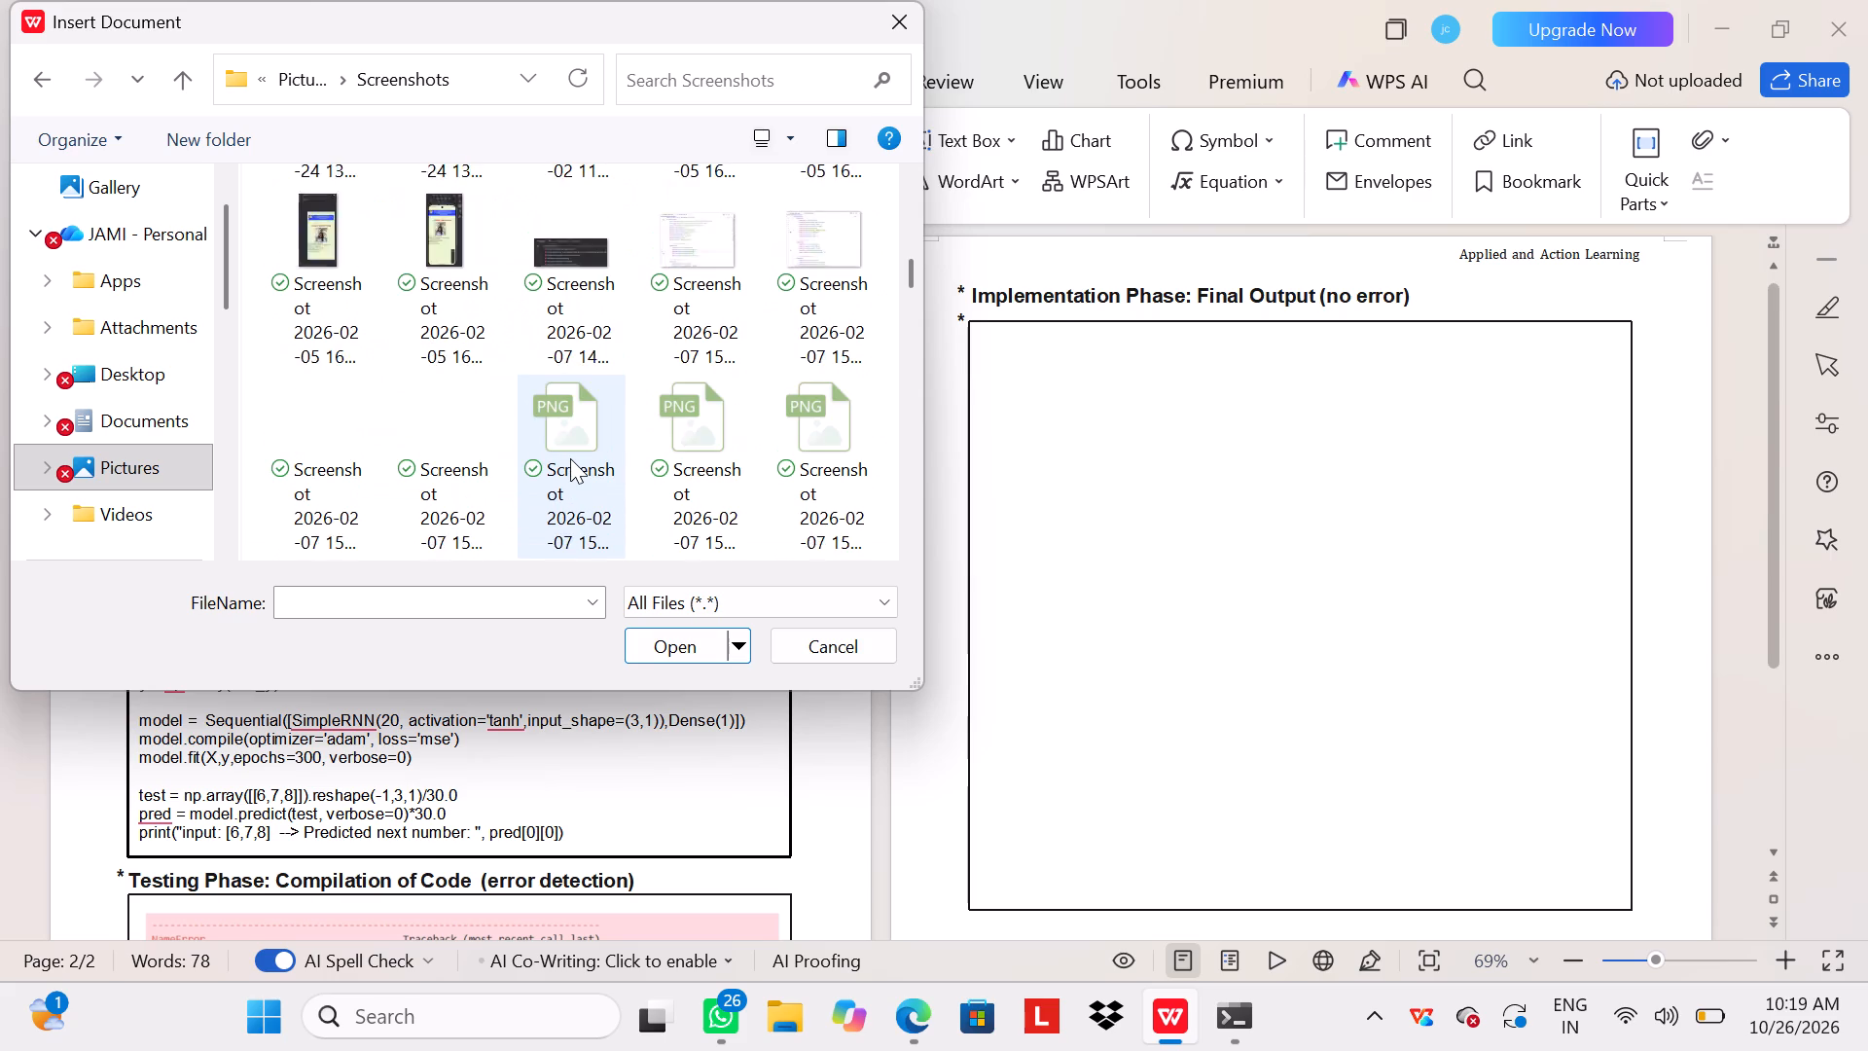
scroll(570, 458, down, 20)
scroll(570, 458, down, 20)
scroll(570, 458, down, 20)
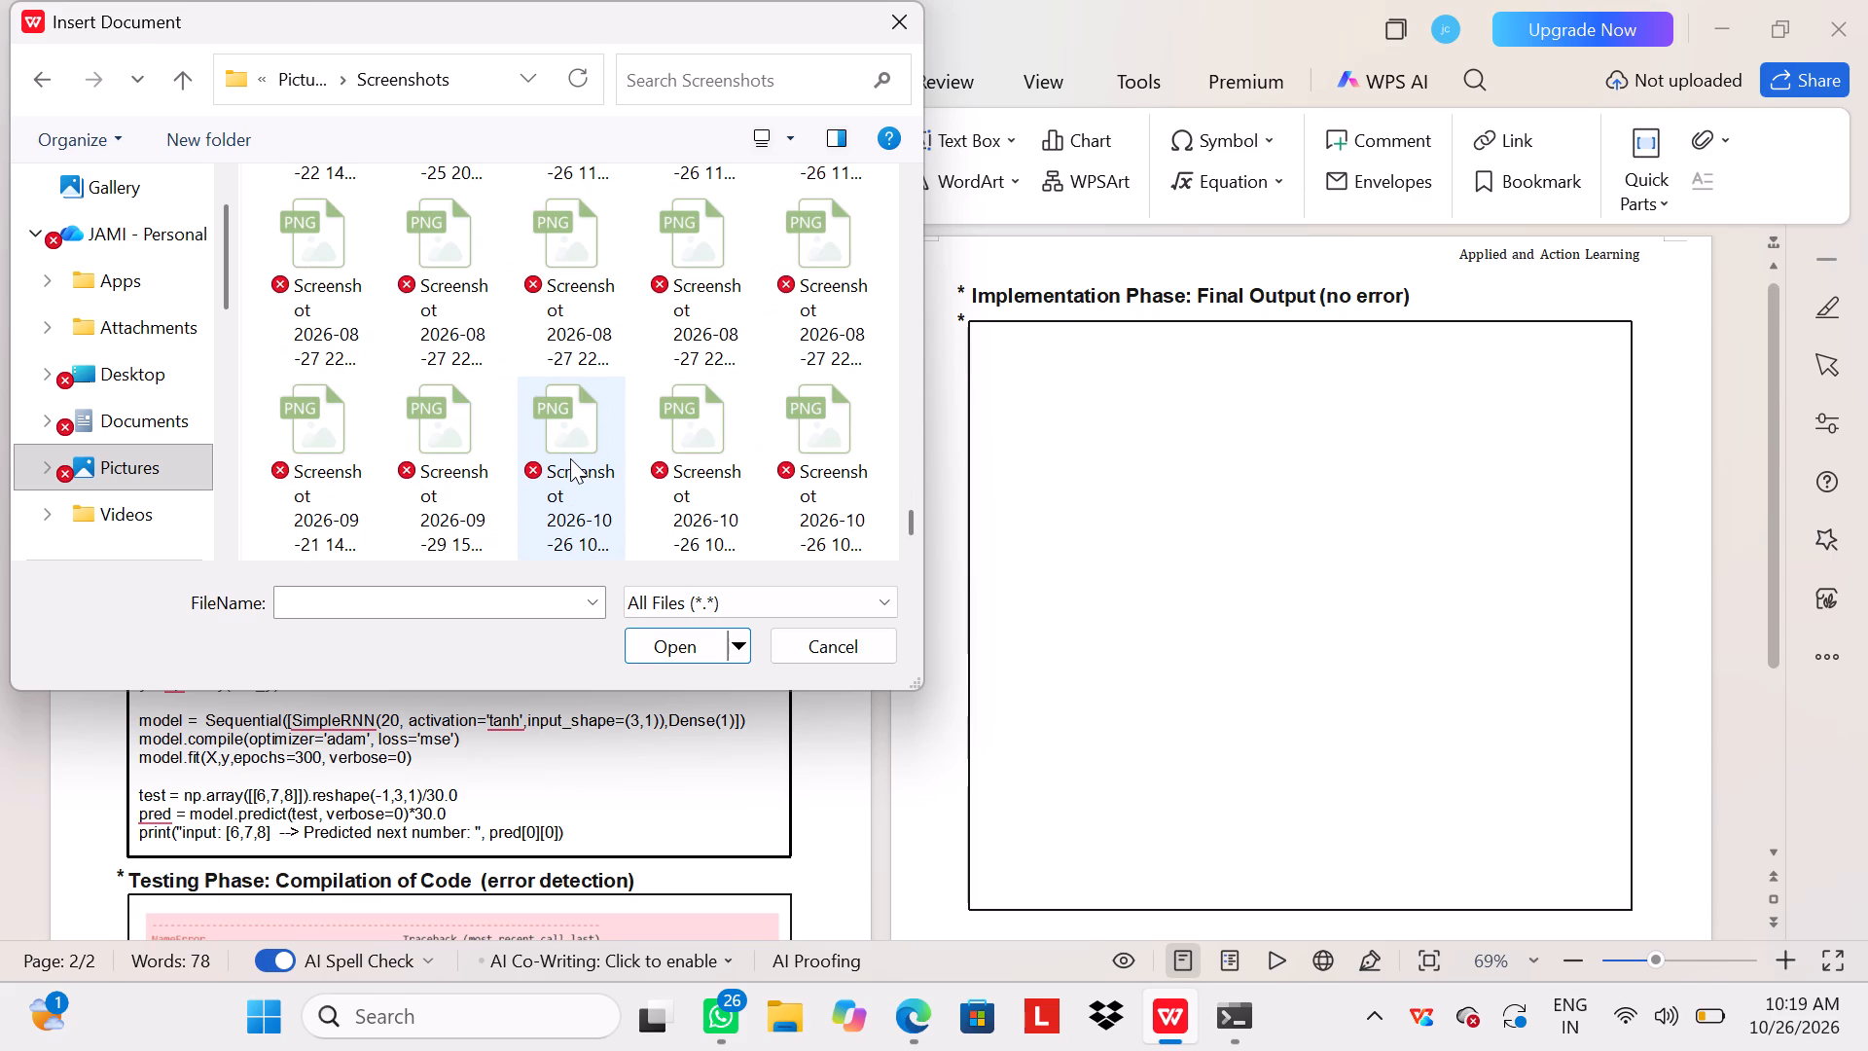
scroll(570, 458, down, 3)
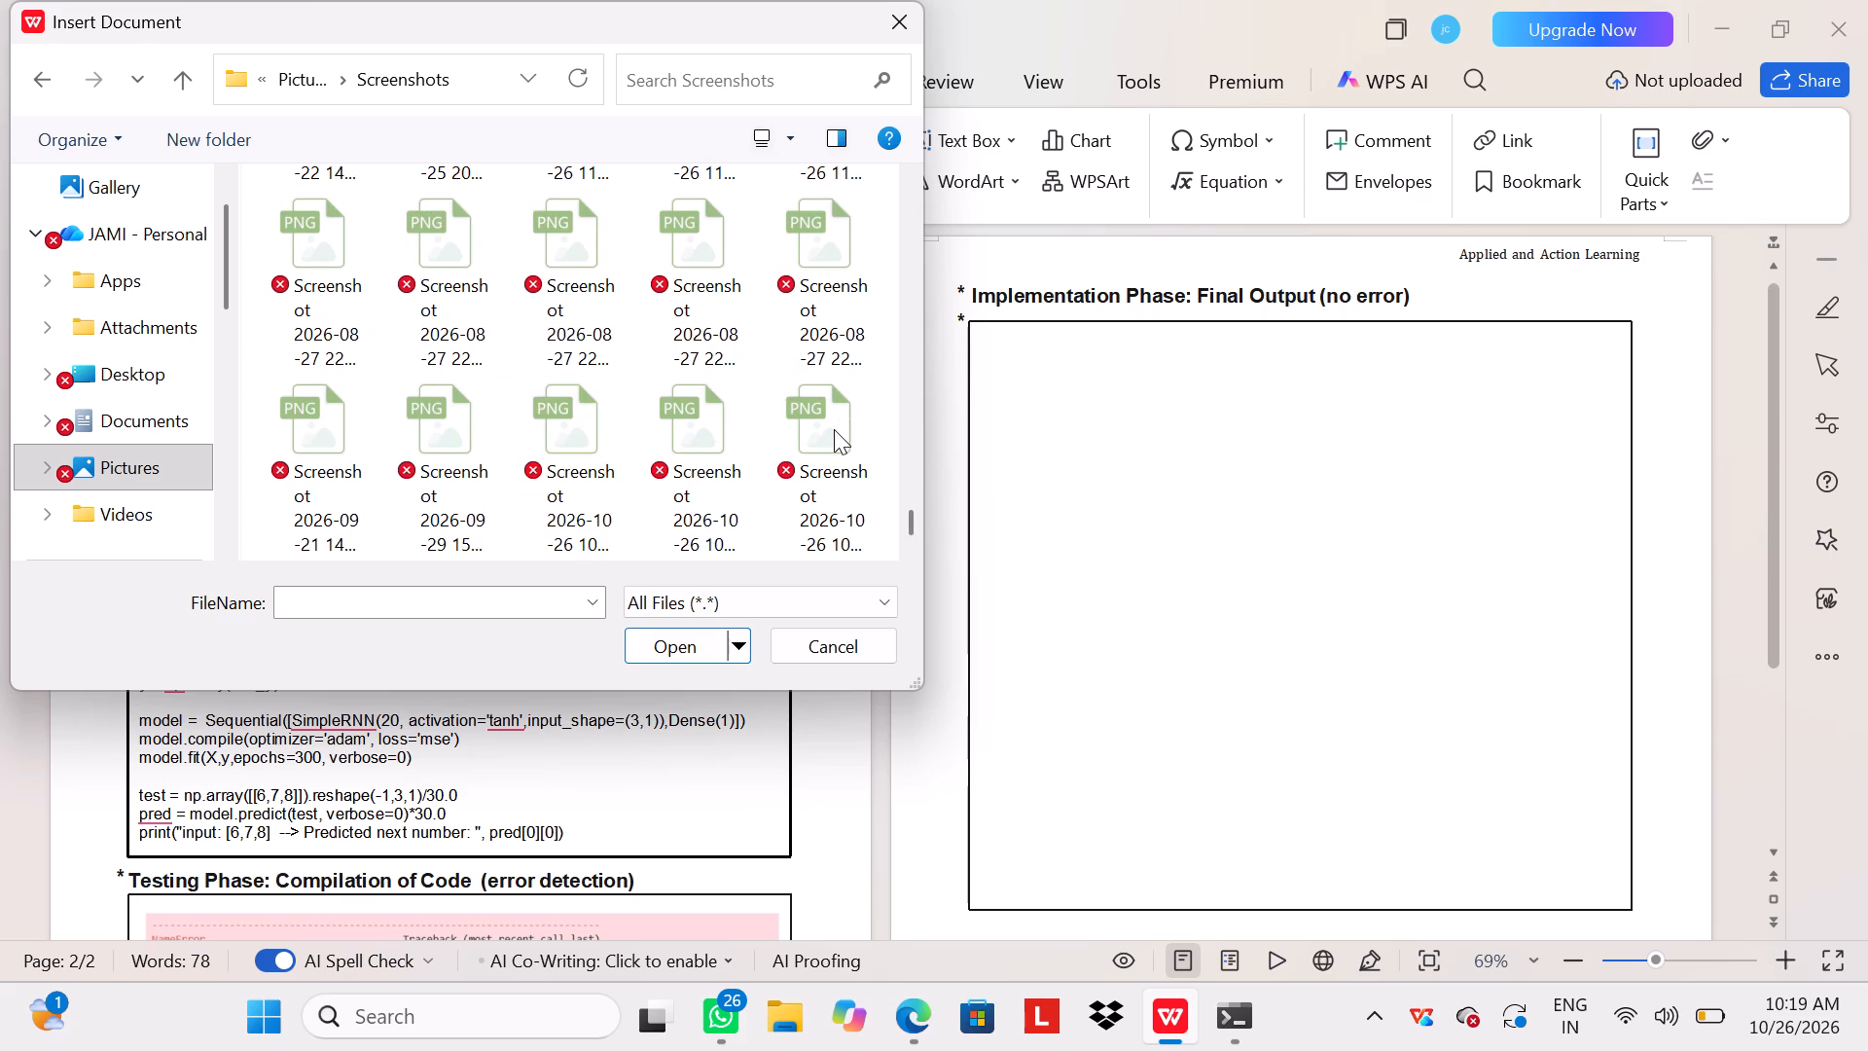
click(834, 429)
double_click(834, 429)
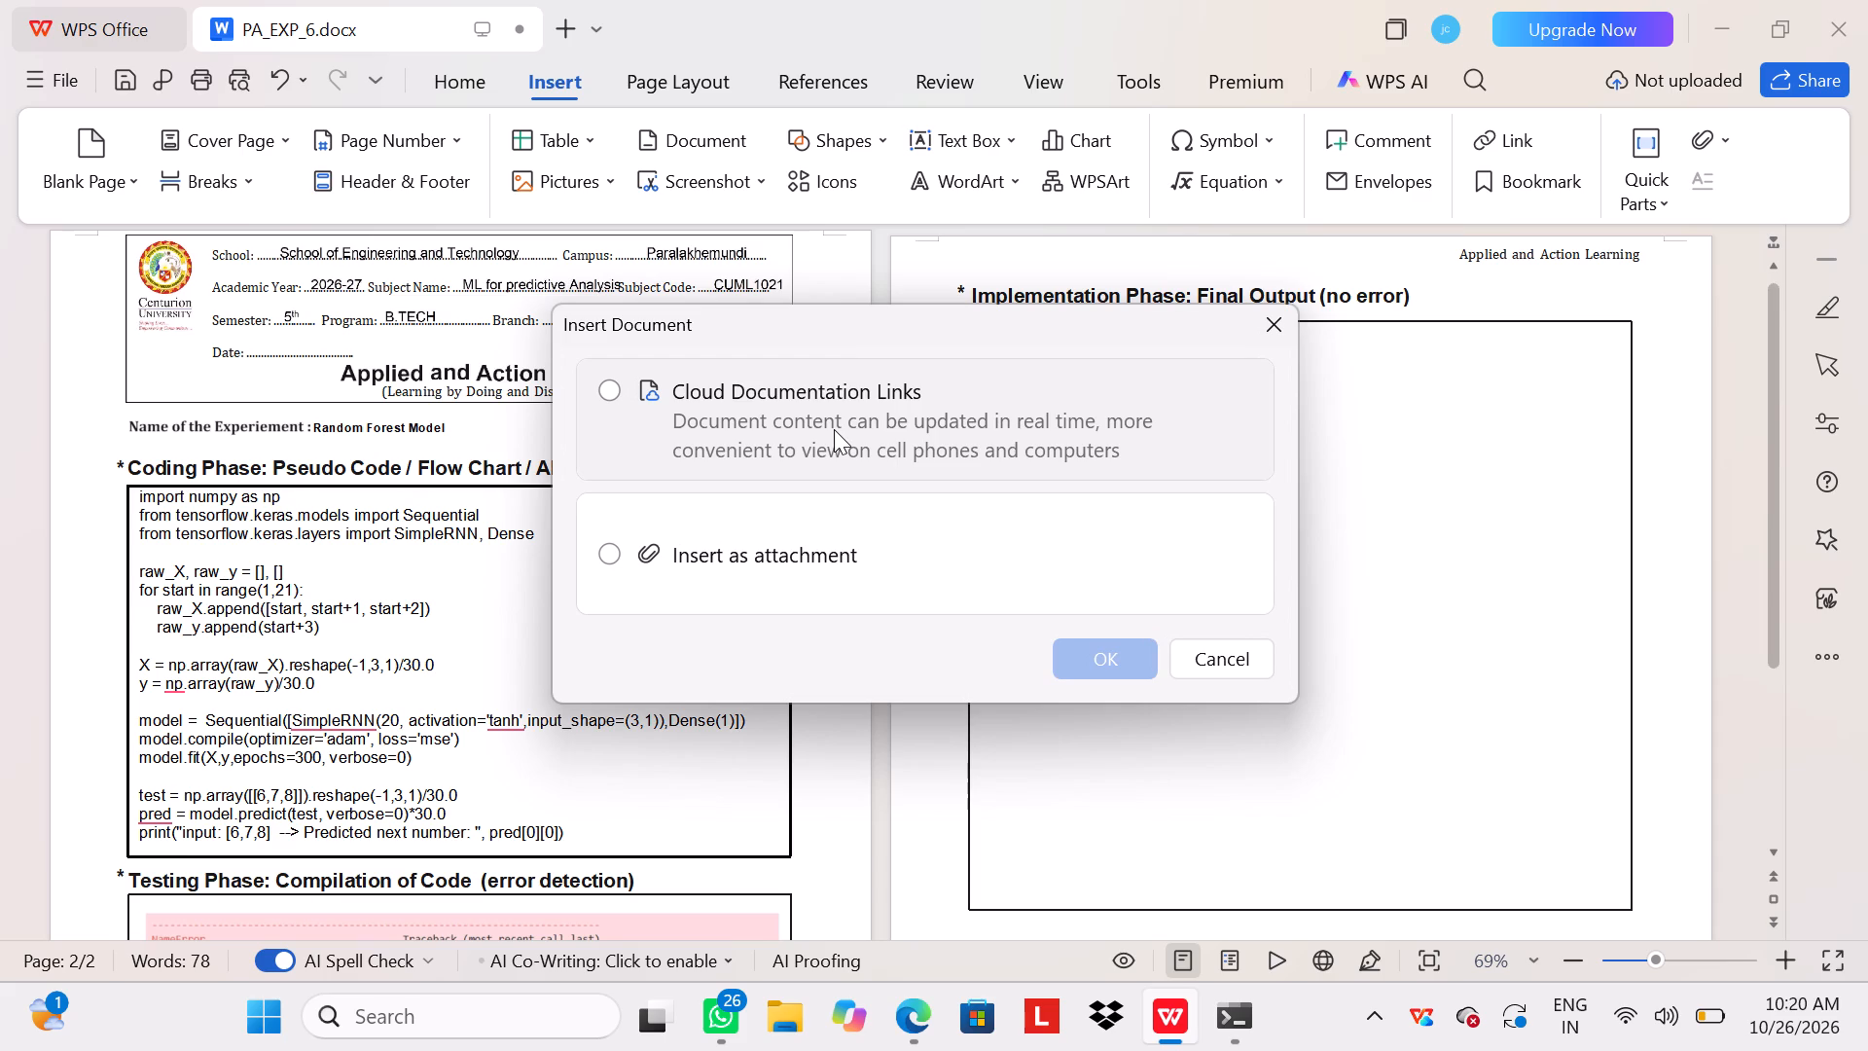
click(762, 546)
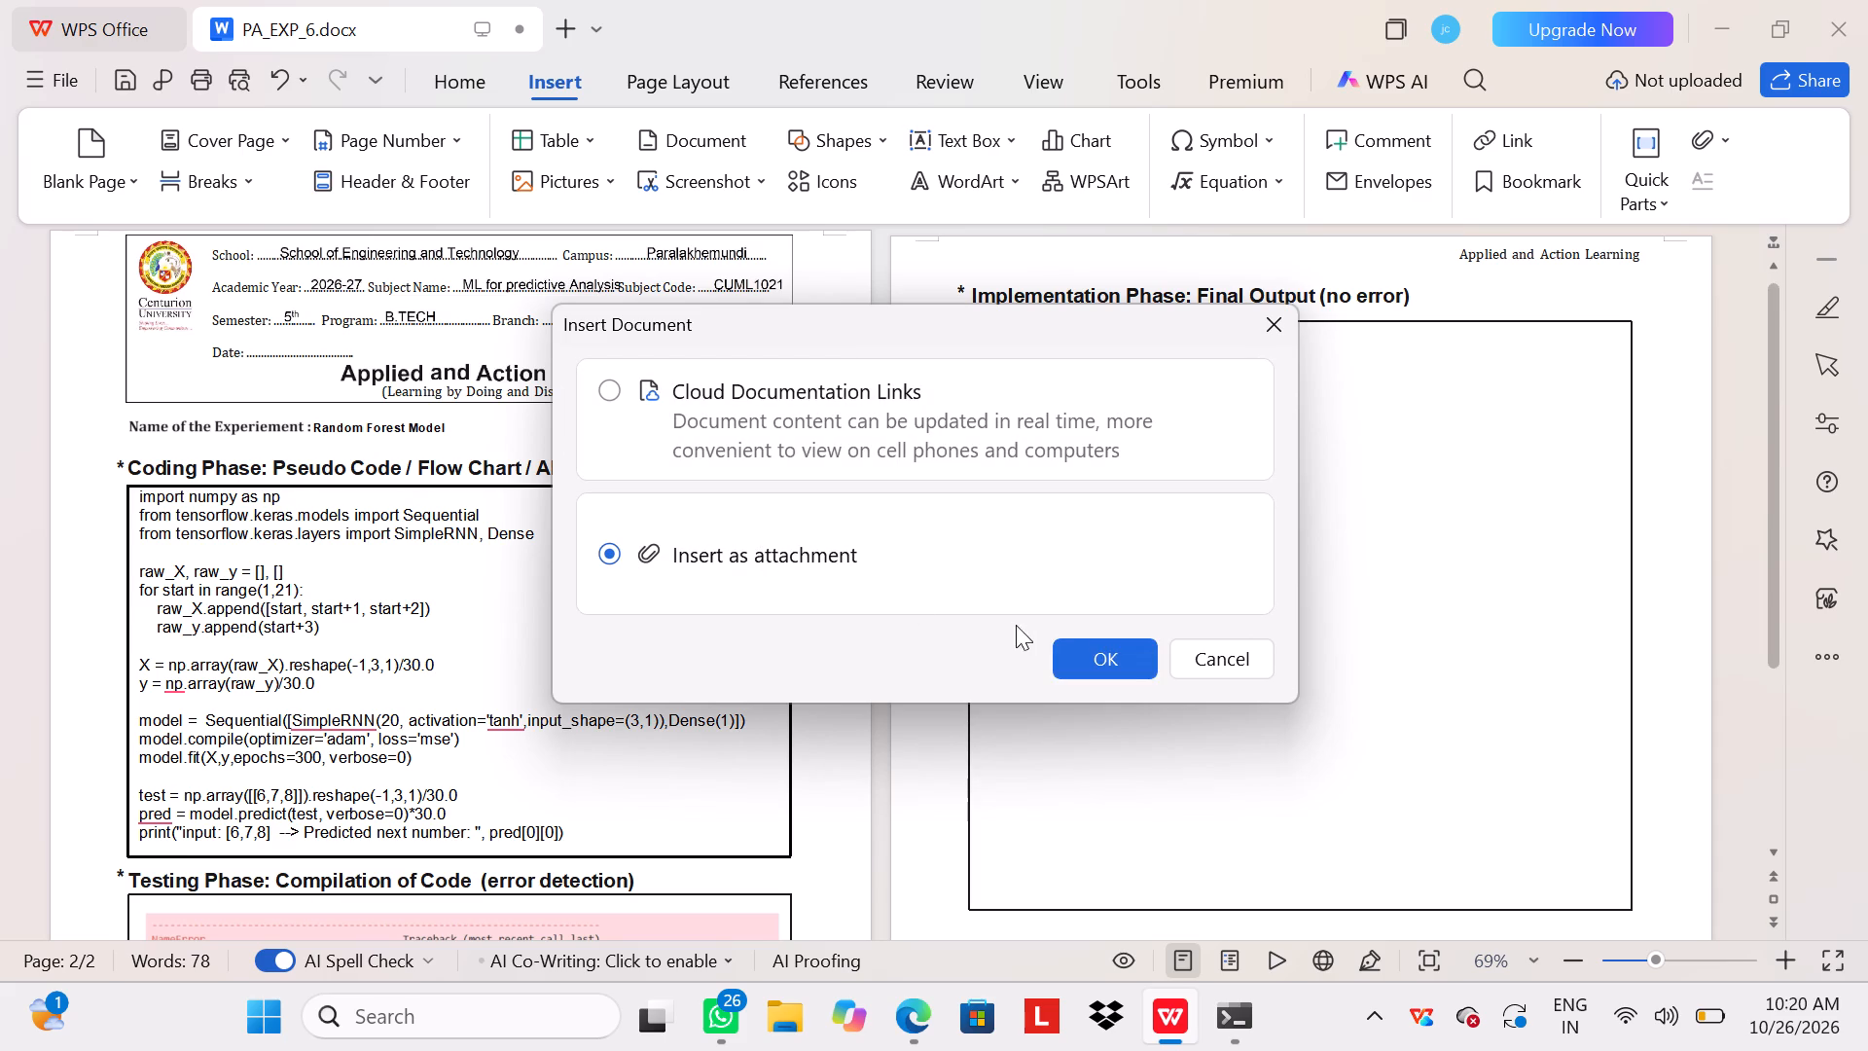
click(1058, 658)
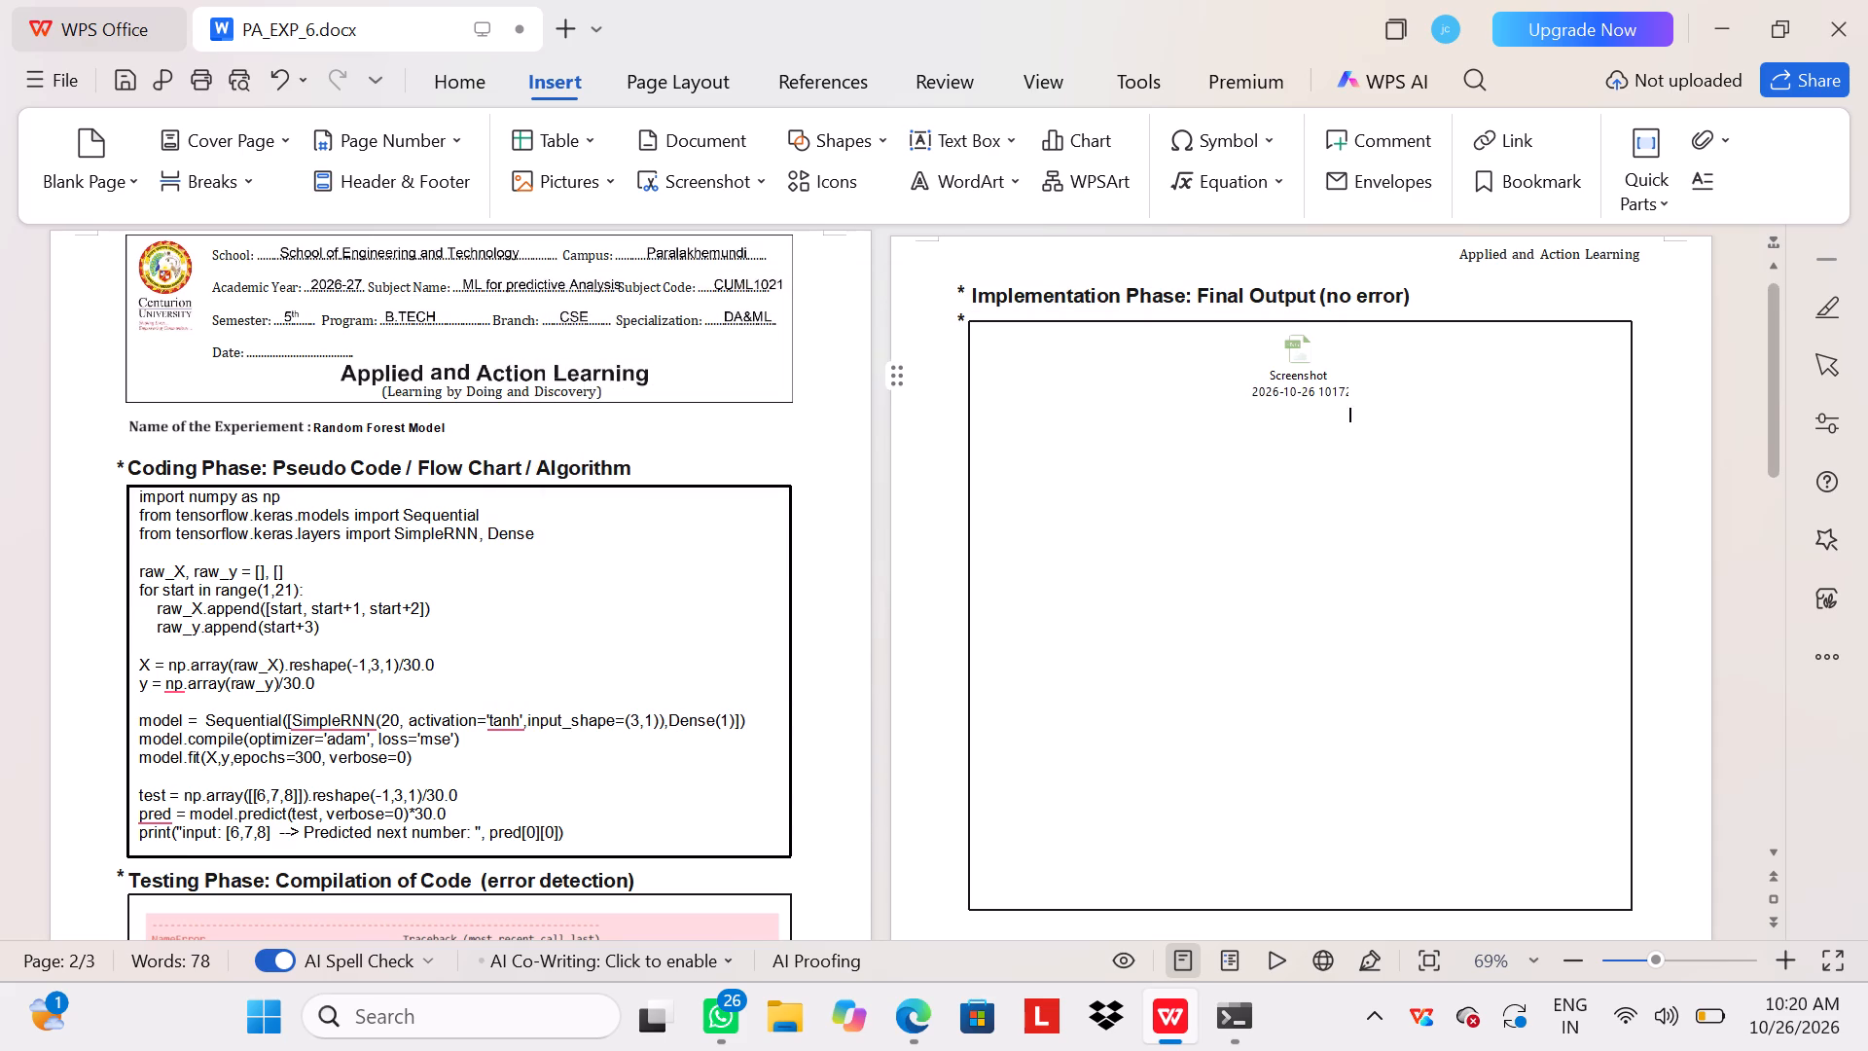
Open the attached screenshot to check its content, and return to the PA_EXP_6.docx report.
click(1274, 365)
double_click(1274, 365)
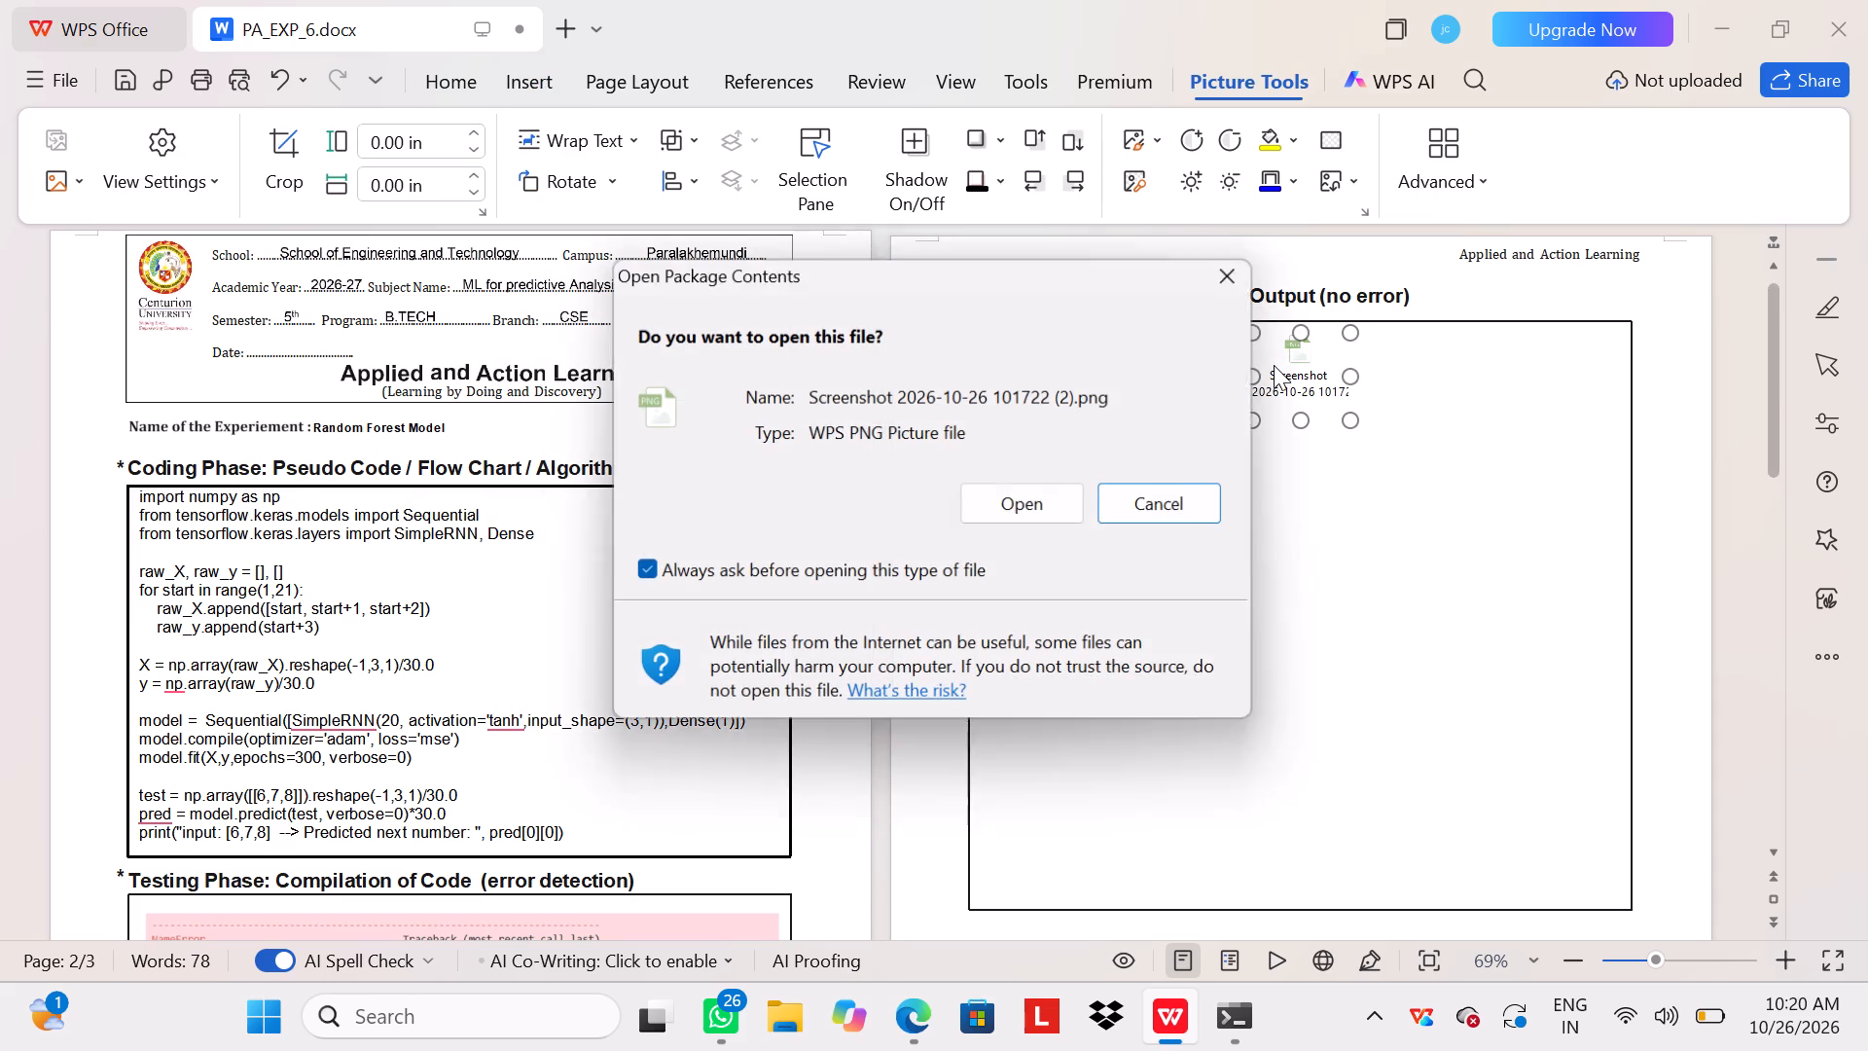
click(1274, 365)
click(1055, 508)
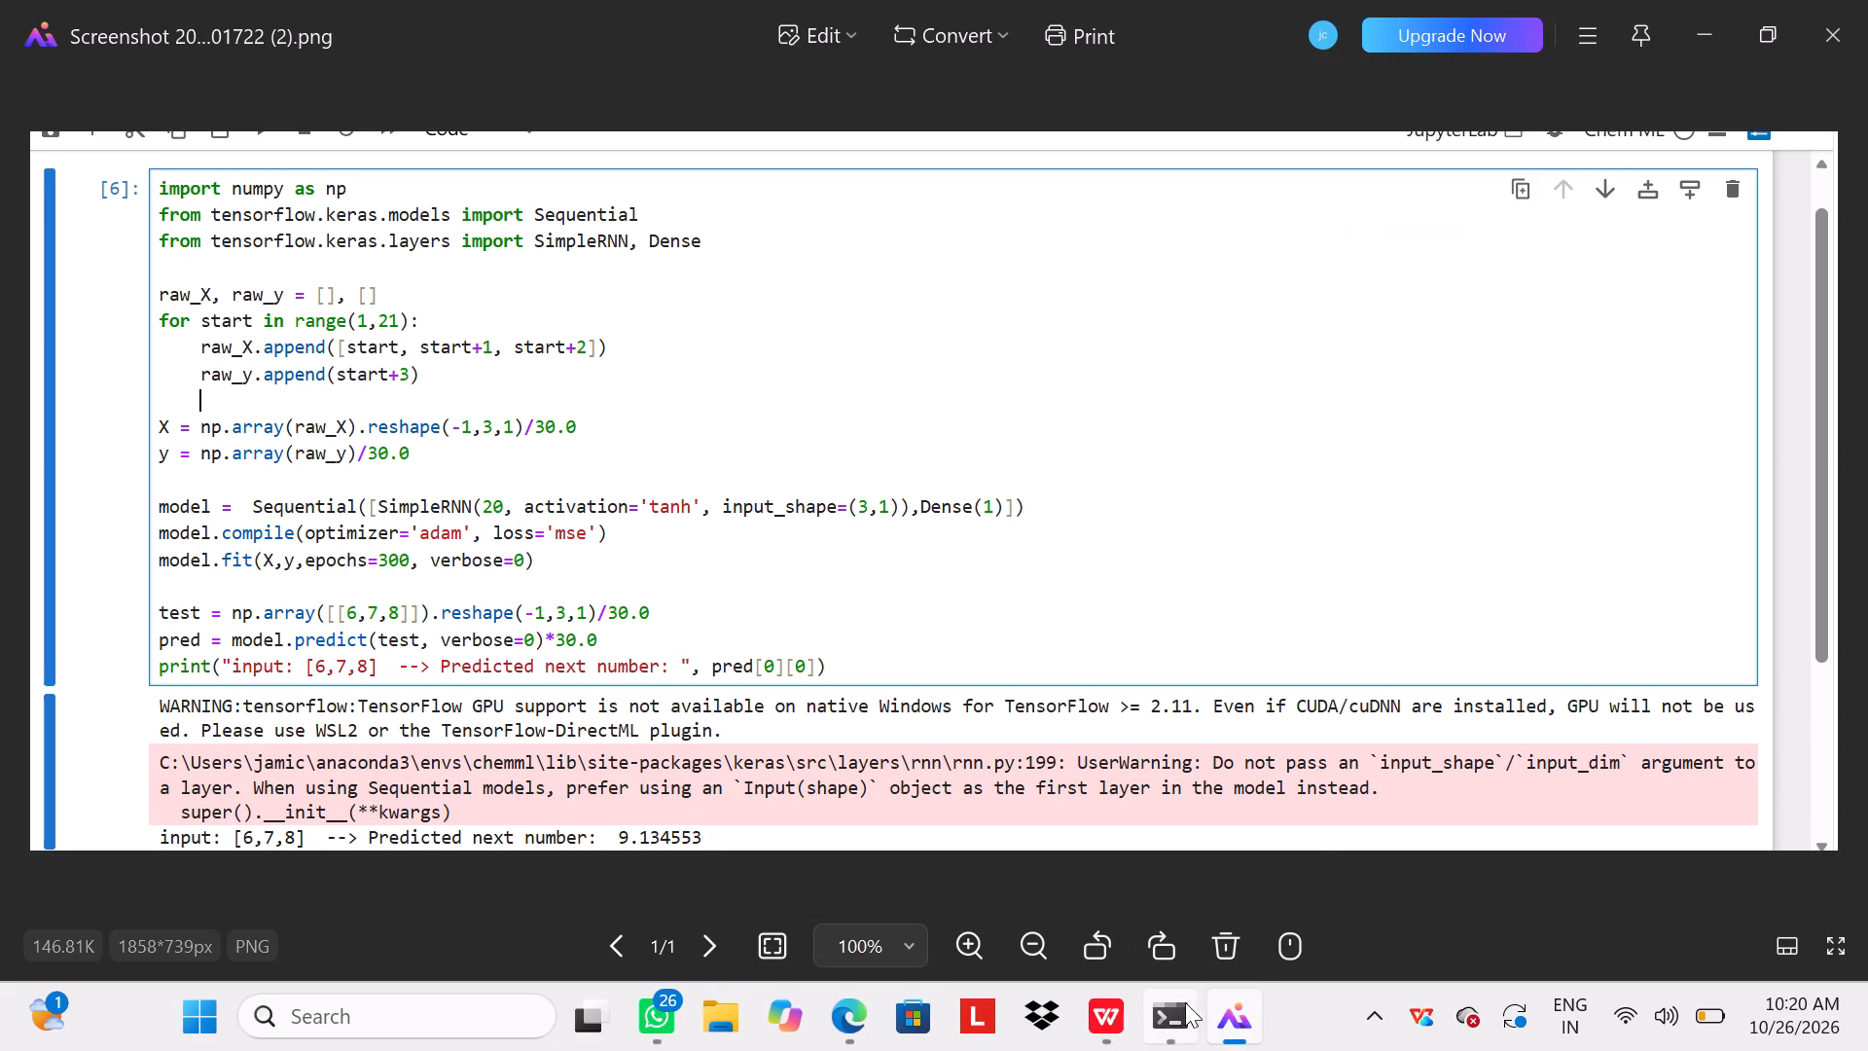
click(1127, 1017)
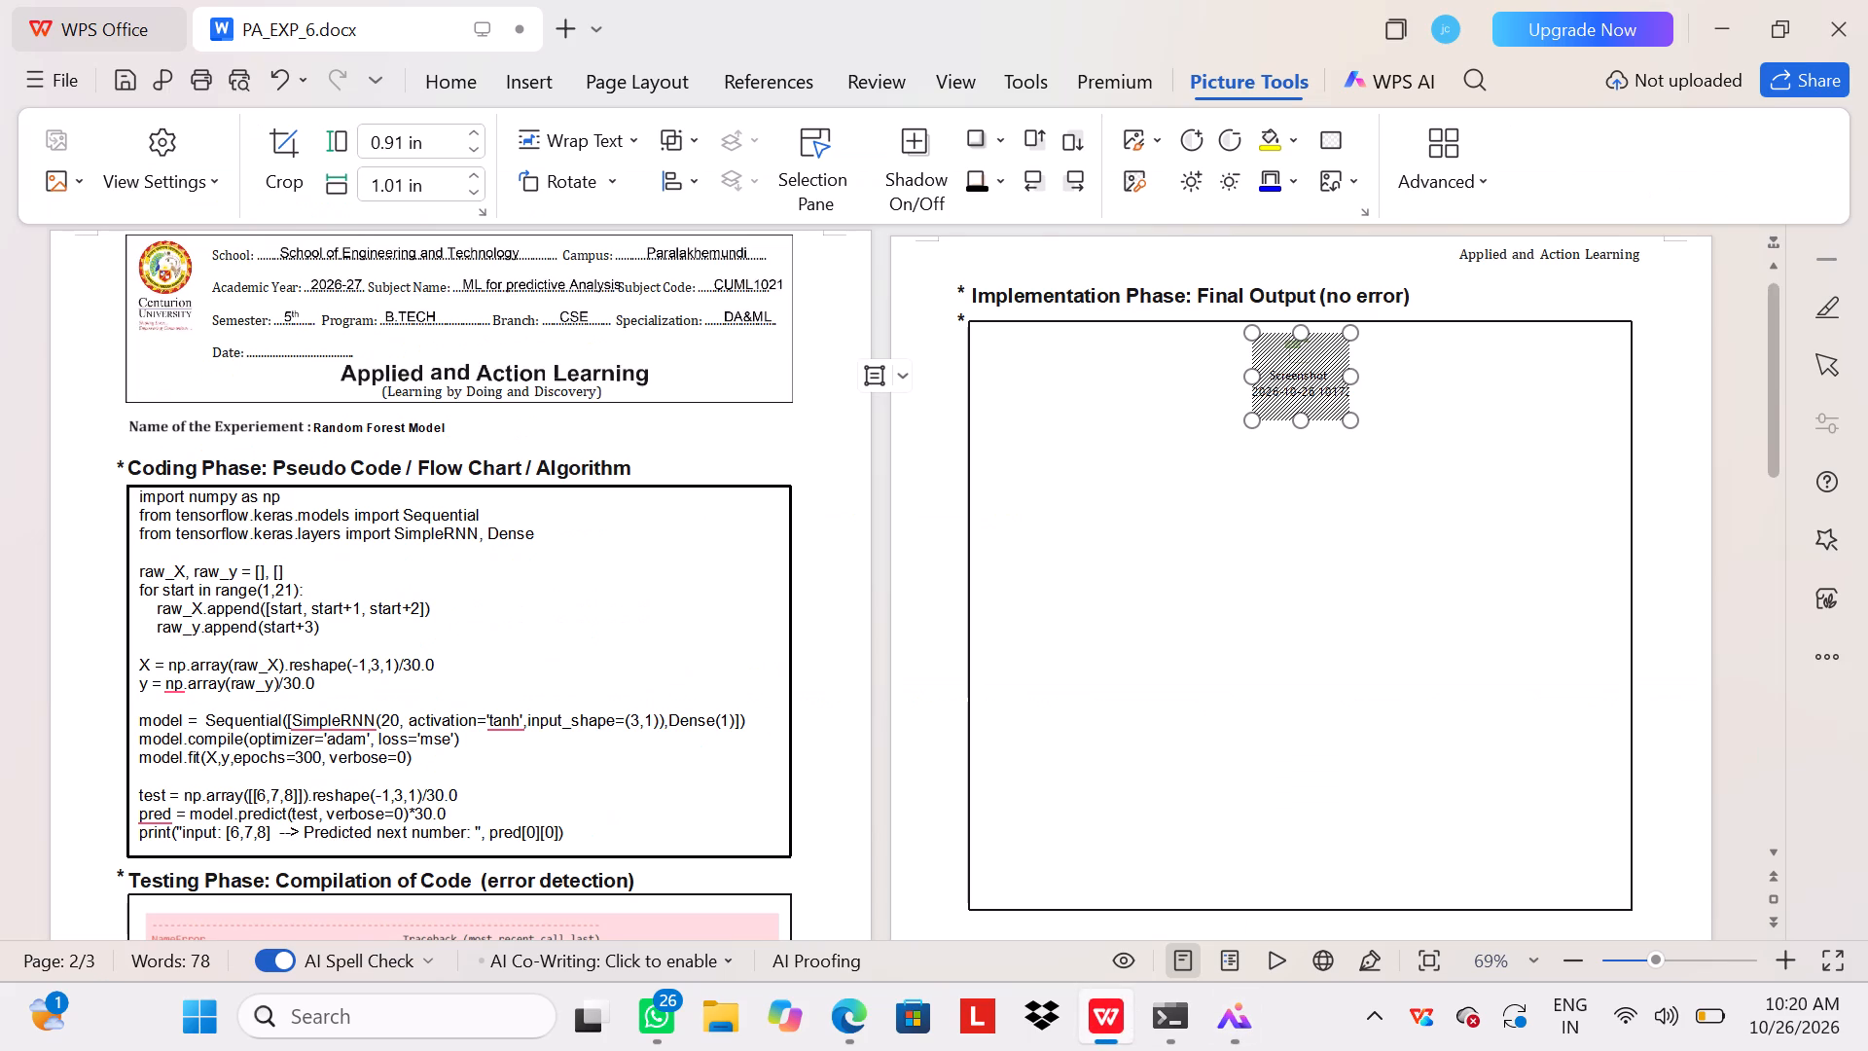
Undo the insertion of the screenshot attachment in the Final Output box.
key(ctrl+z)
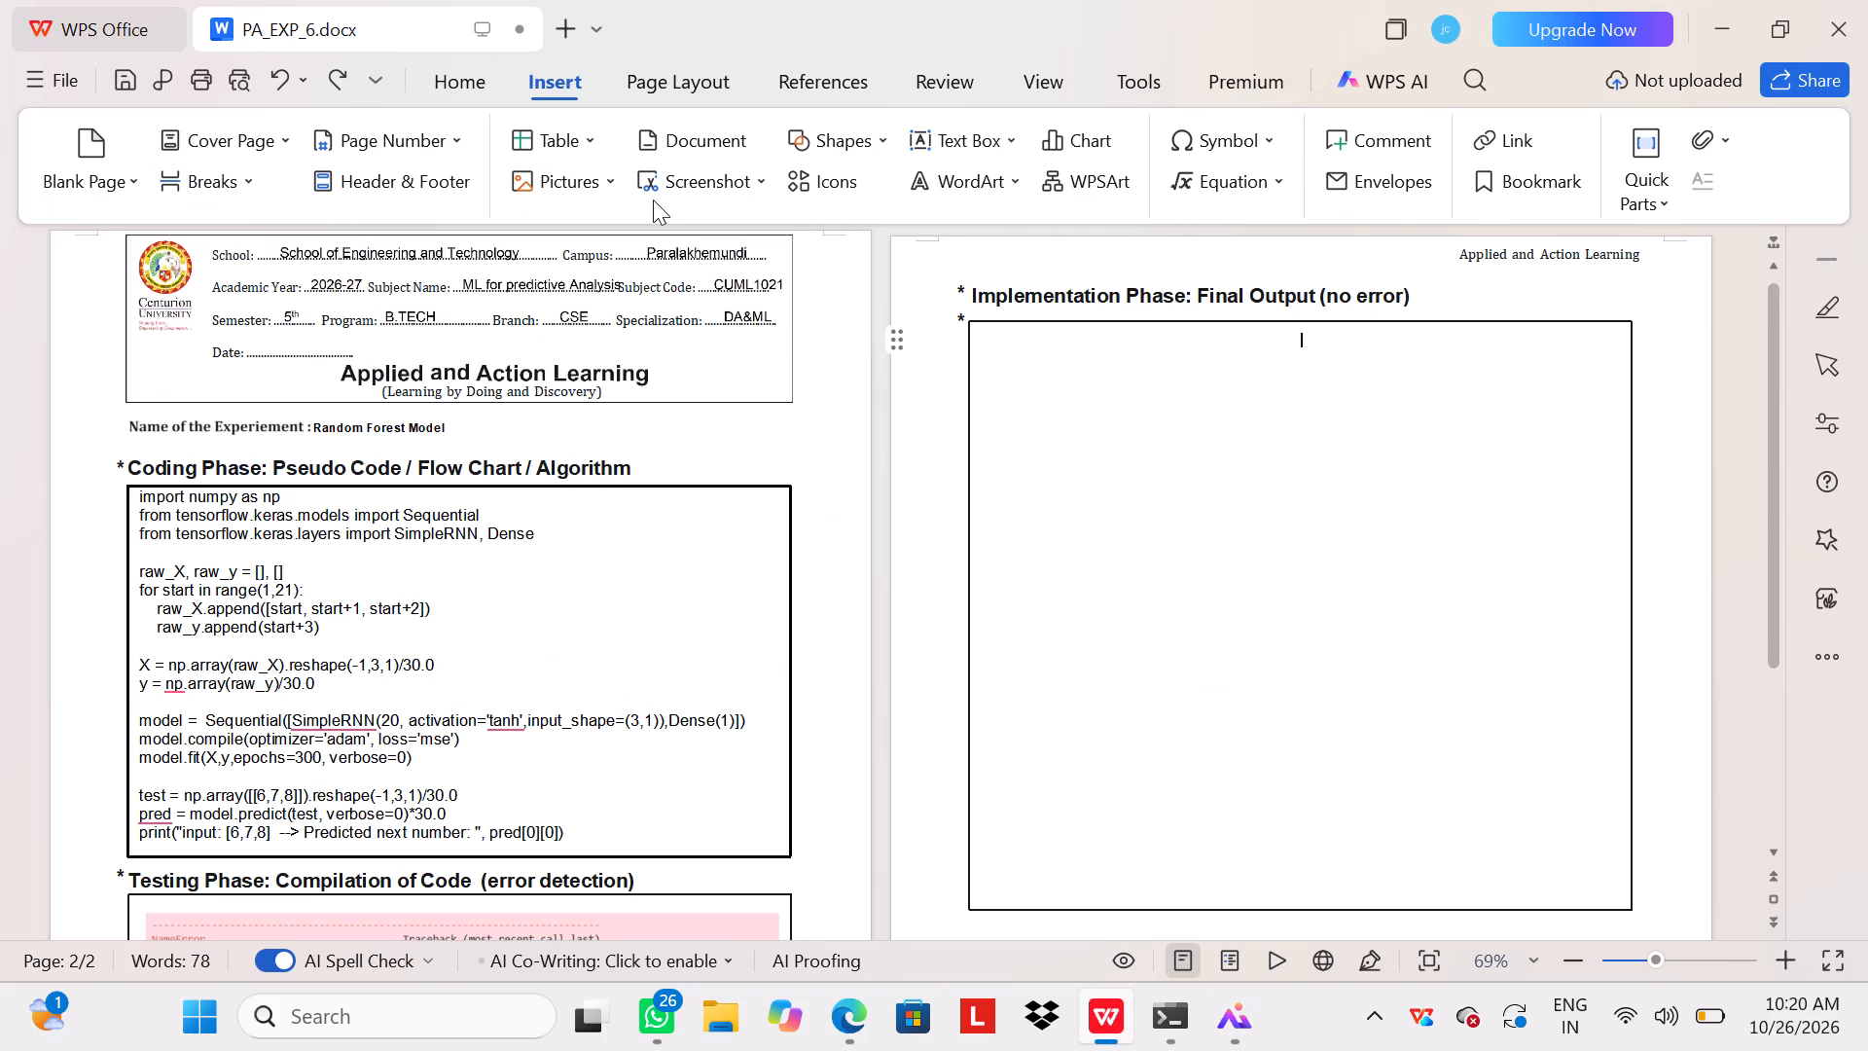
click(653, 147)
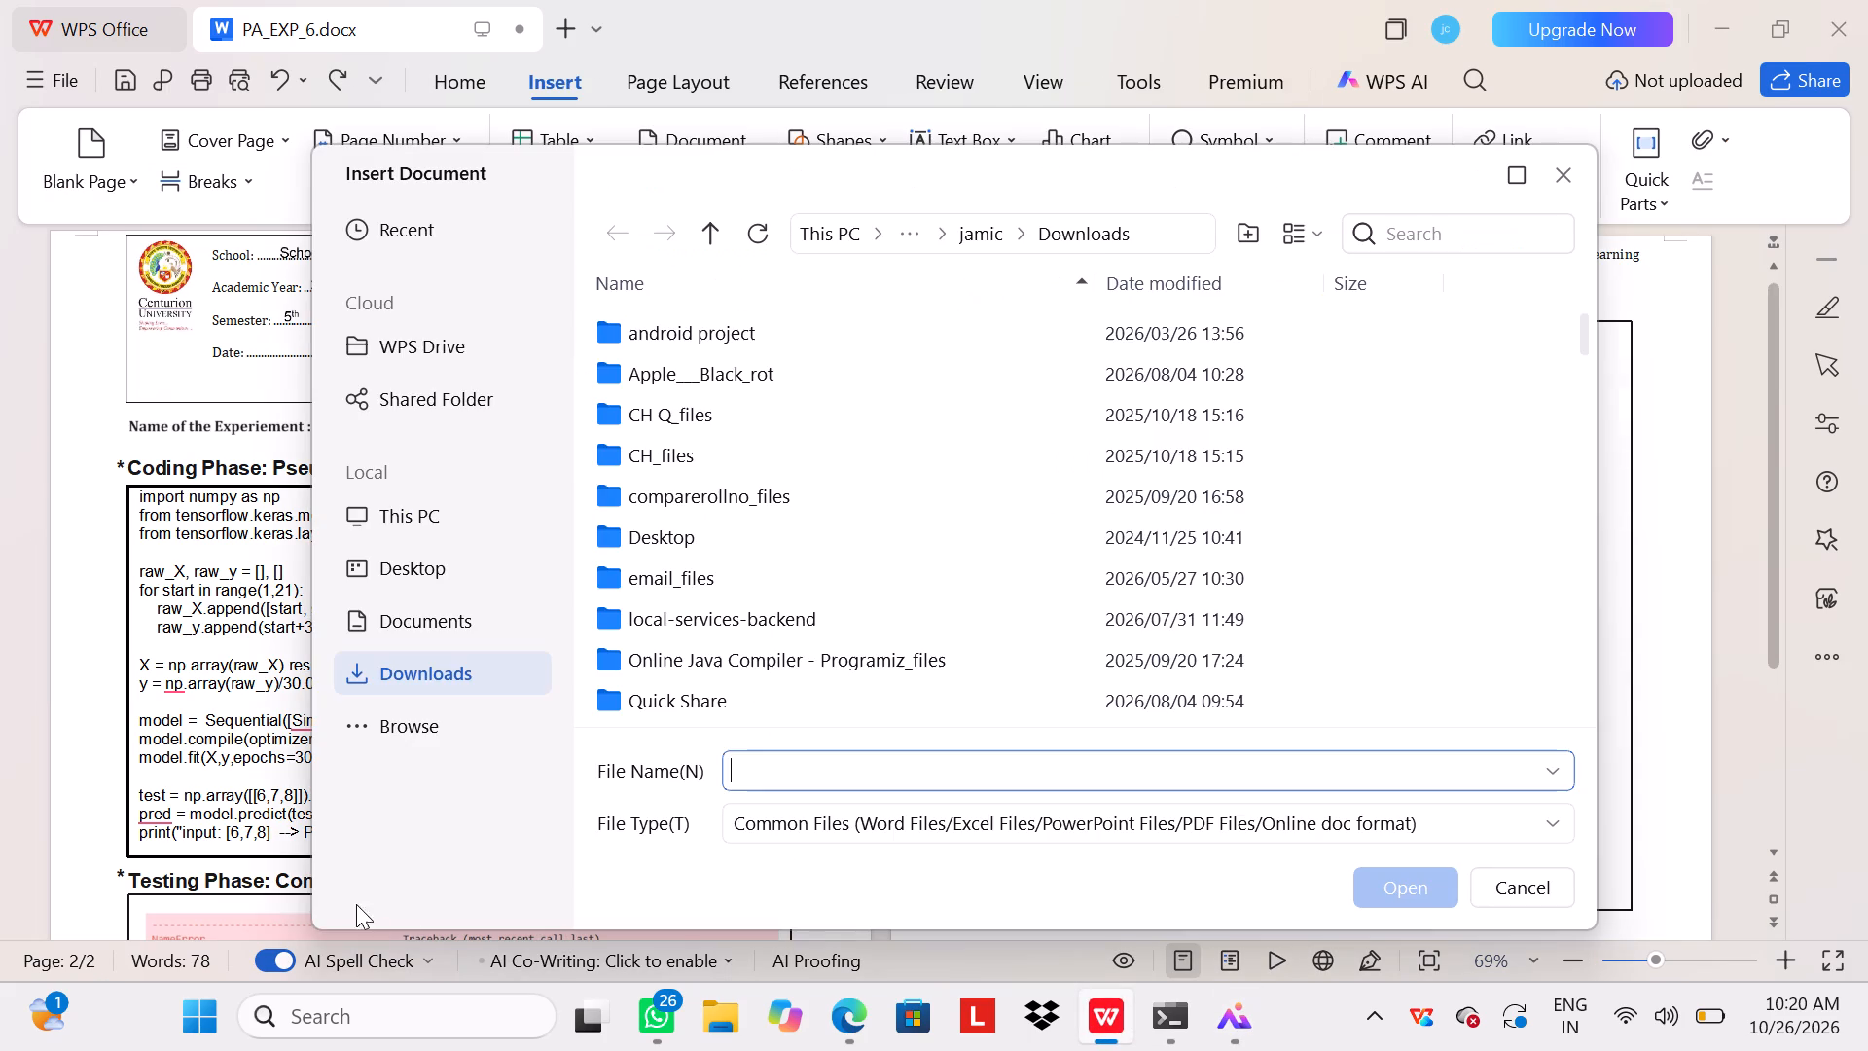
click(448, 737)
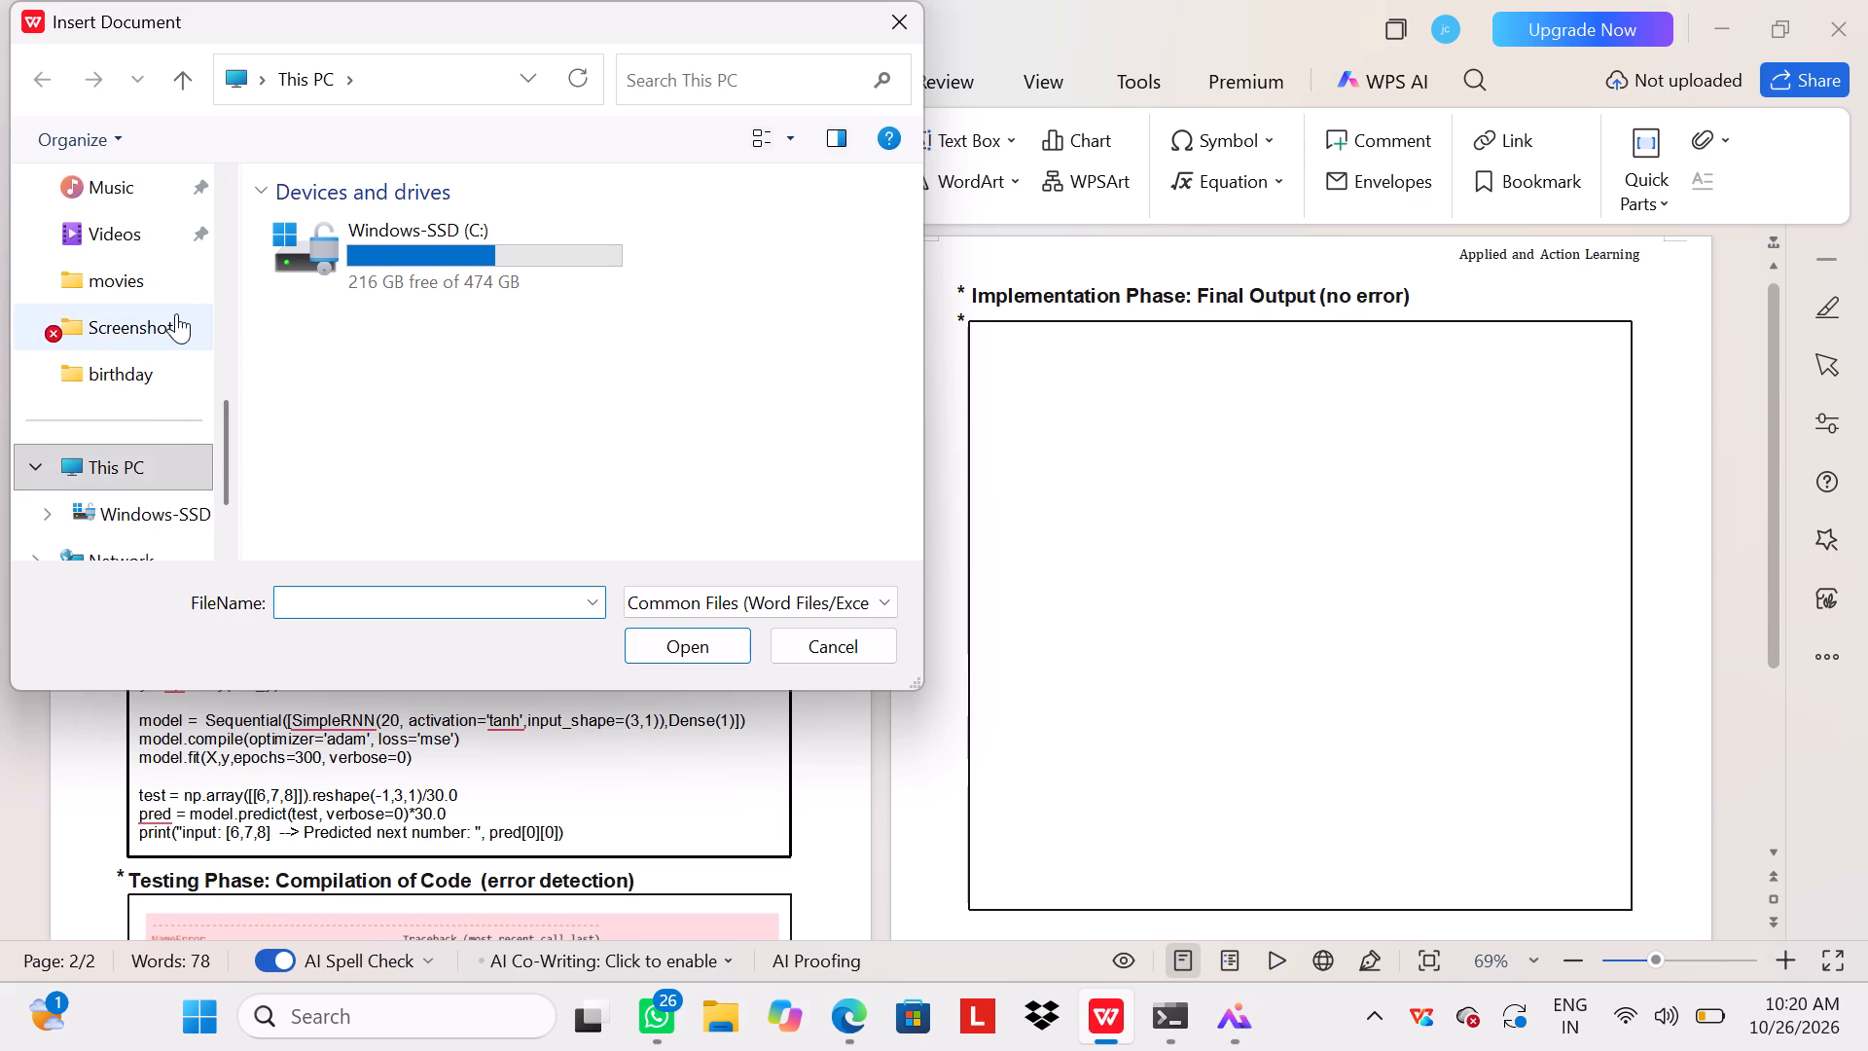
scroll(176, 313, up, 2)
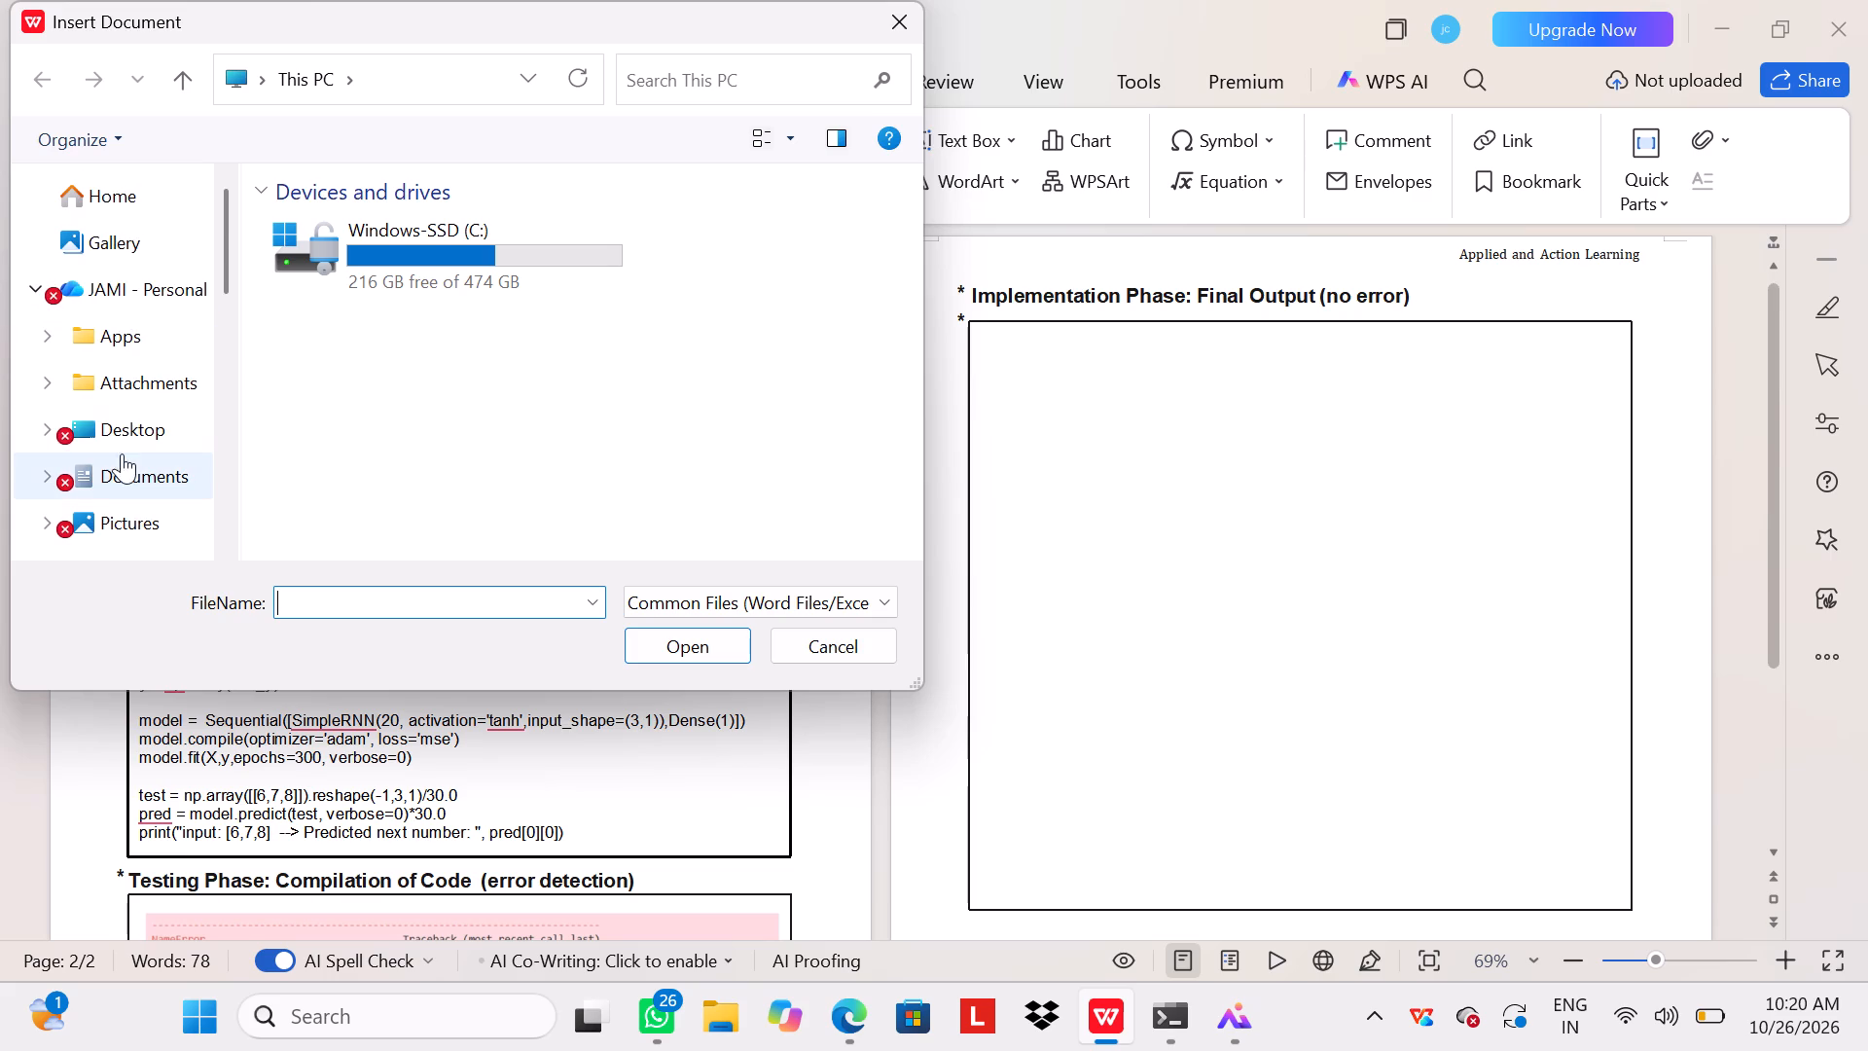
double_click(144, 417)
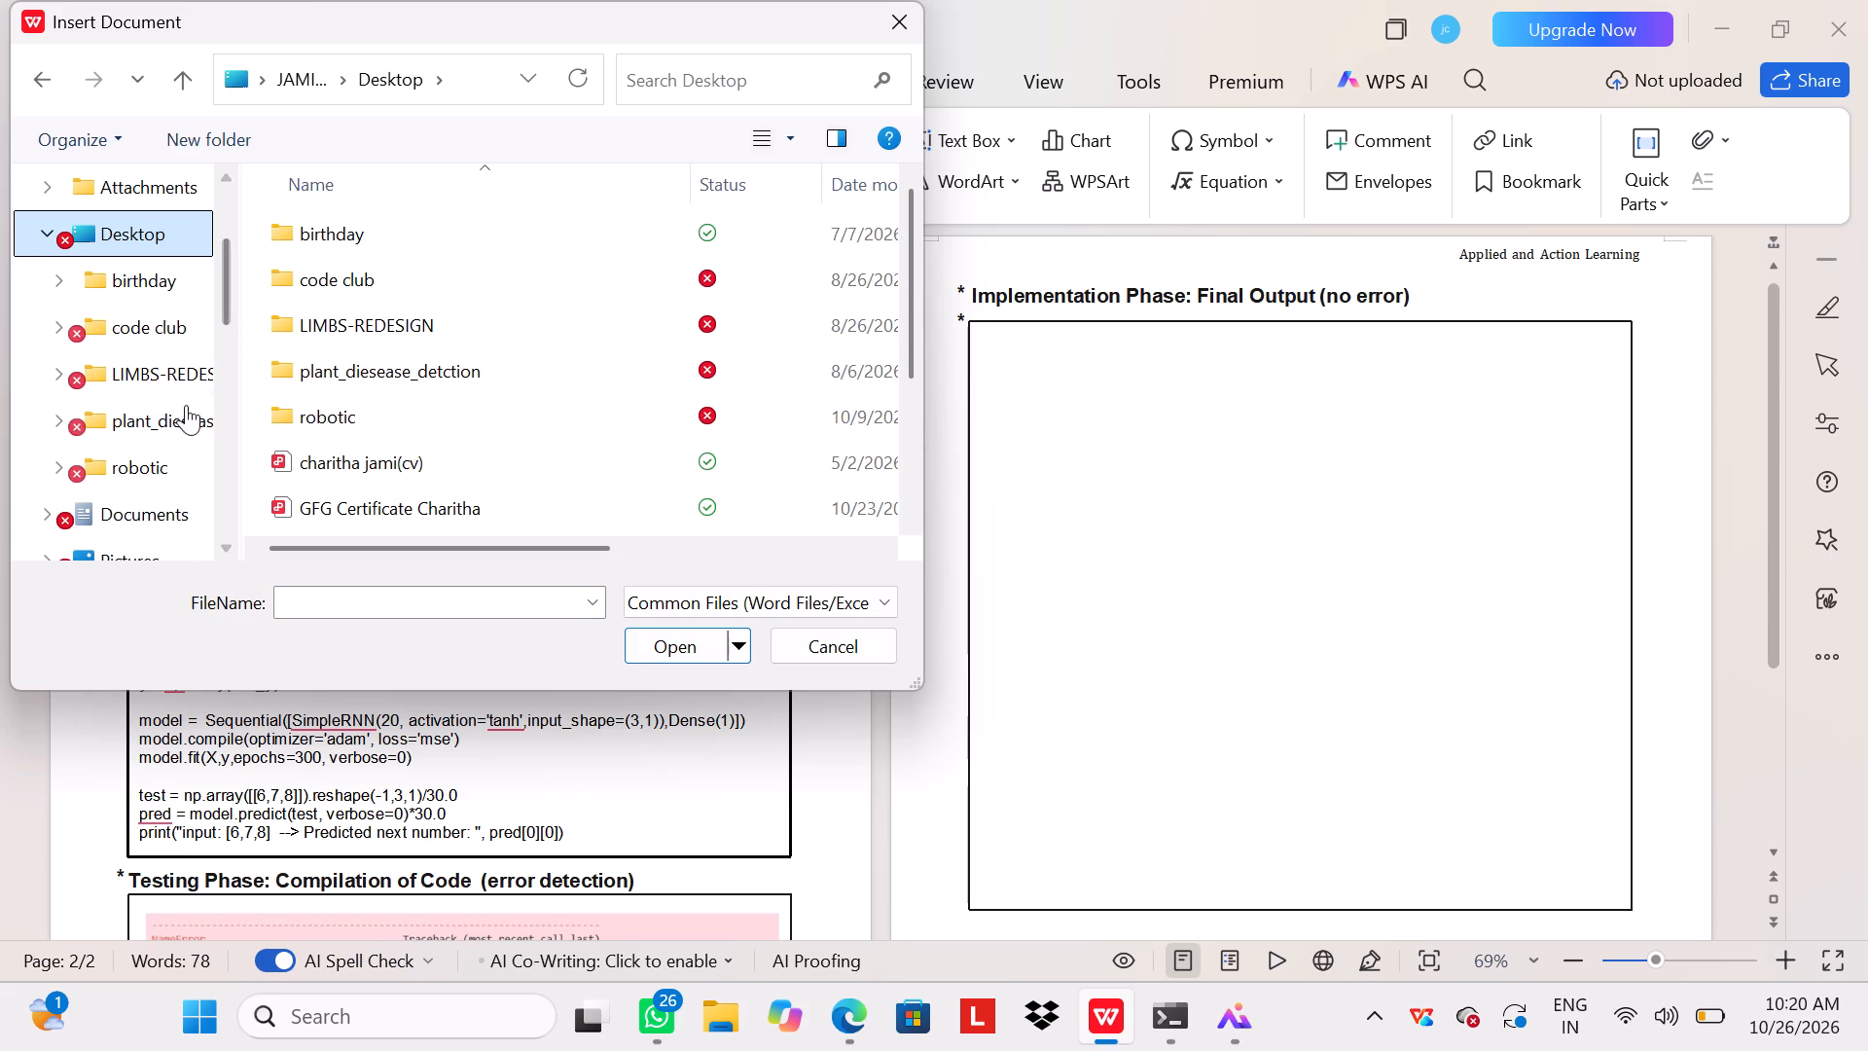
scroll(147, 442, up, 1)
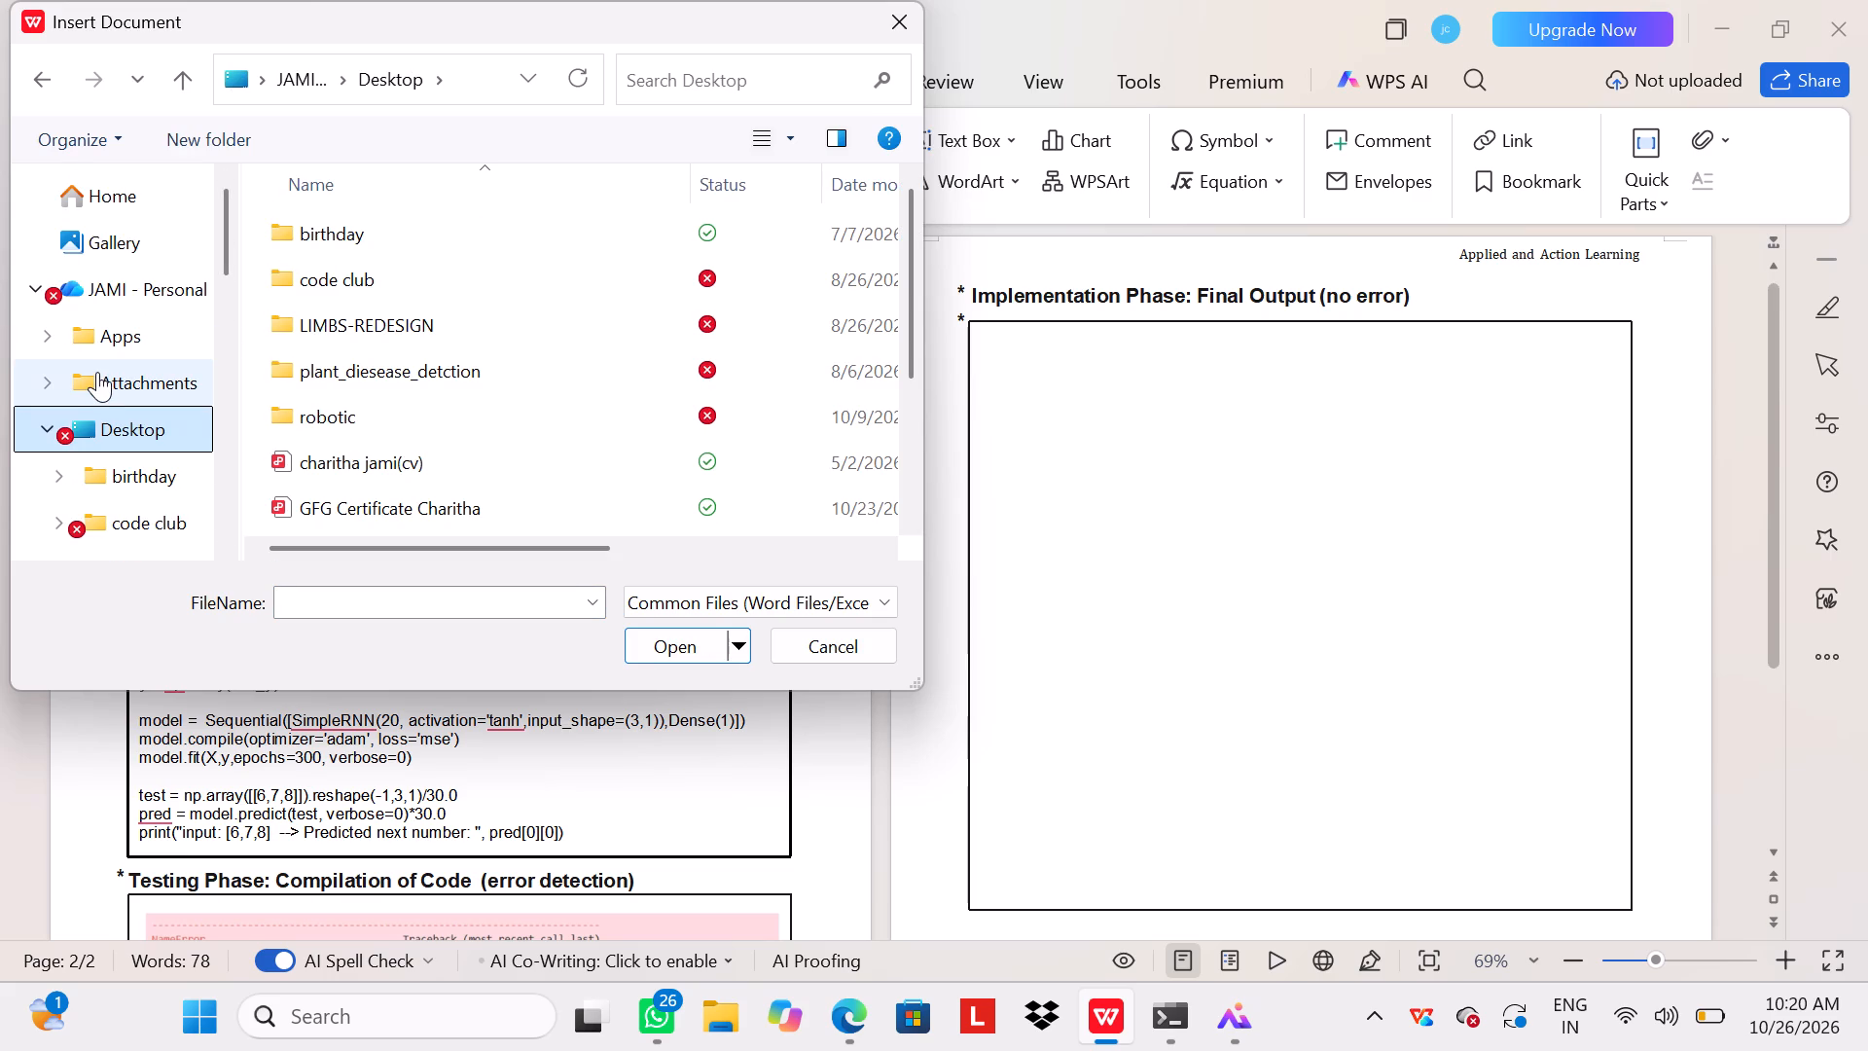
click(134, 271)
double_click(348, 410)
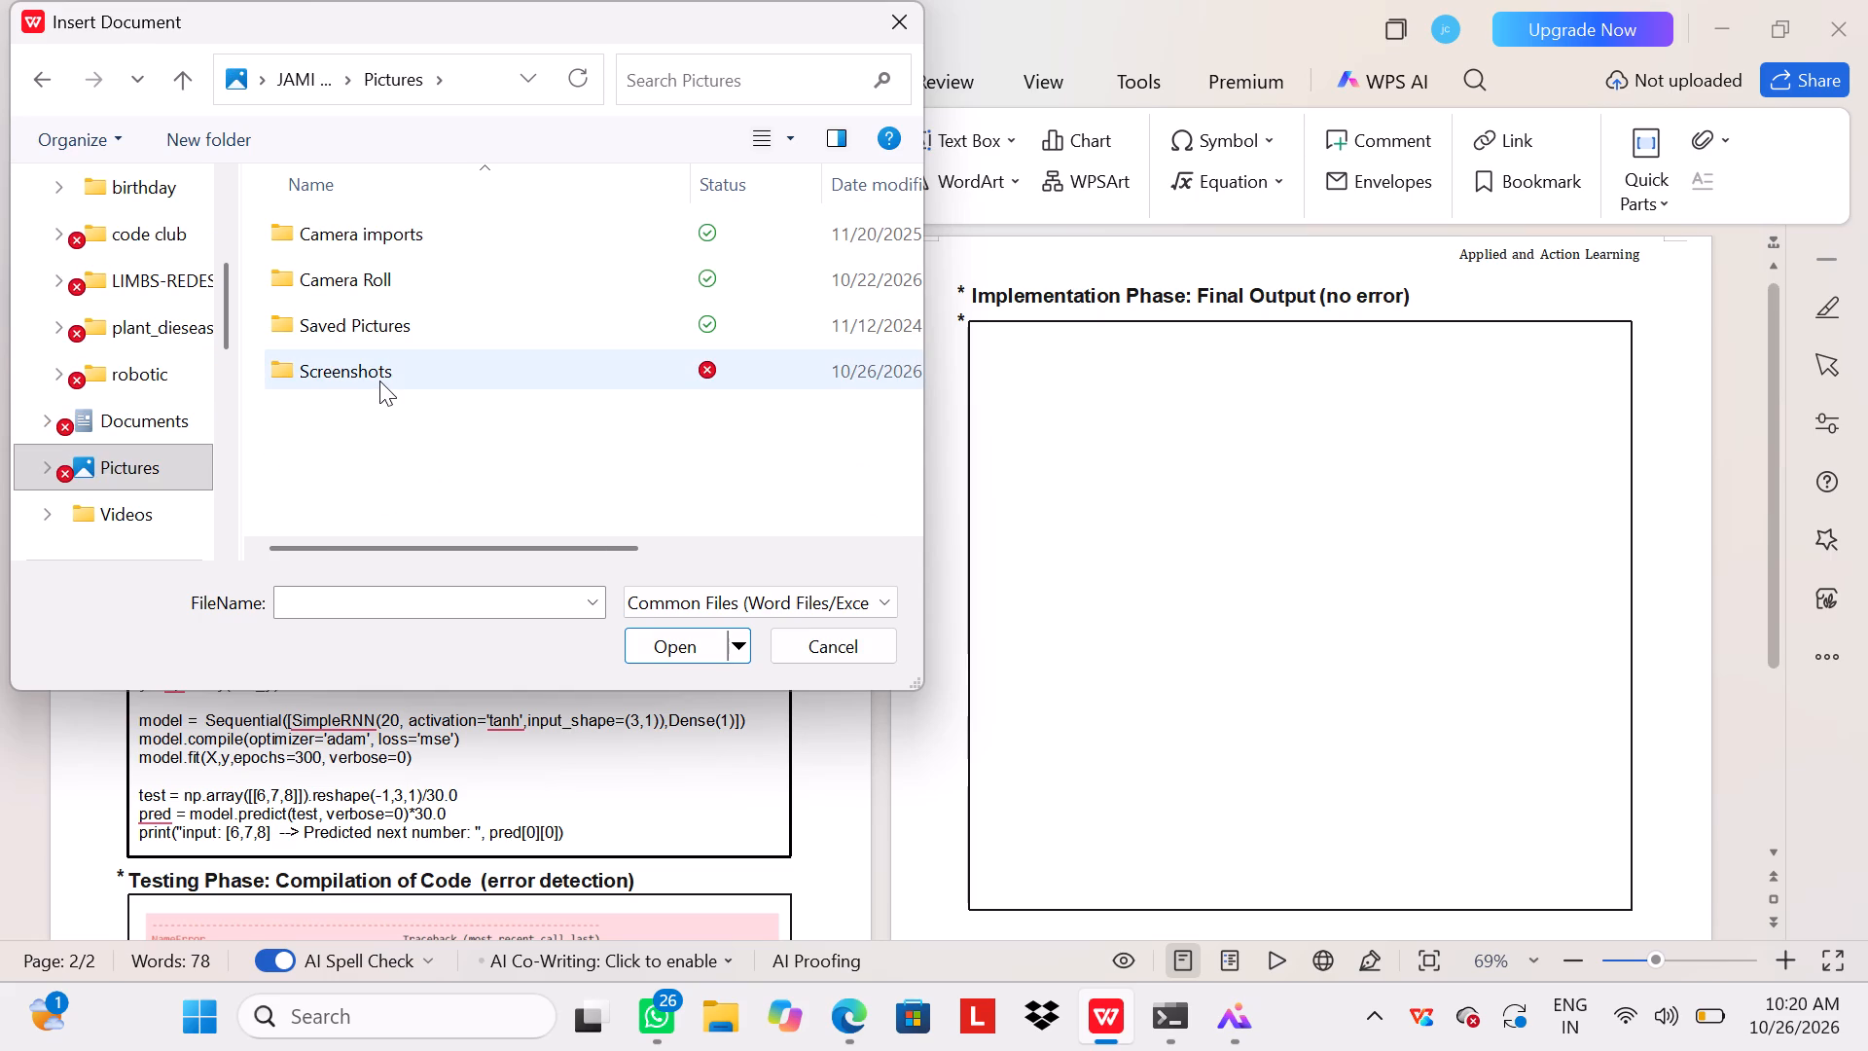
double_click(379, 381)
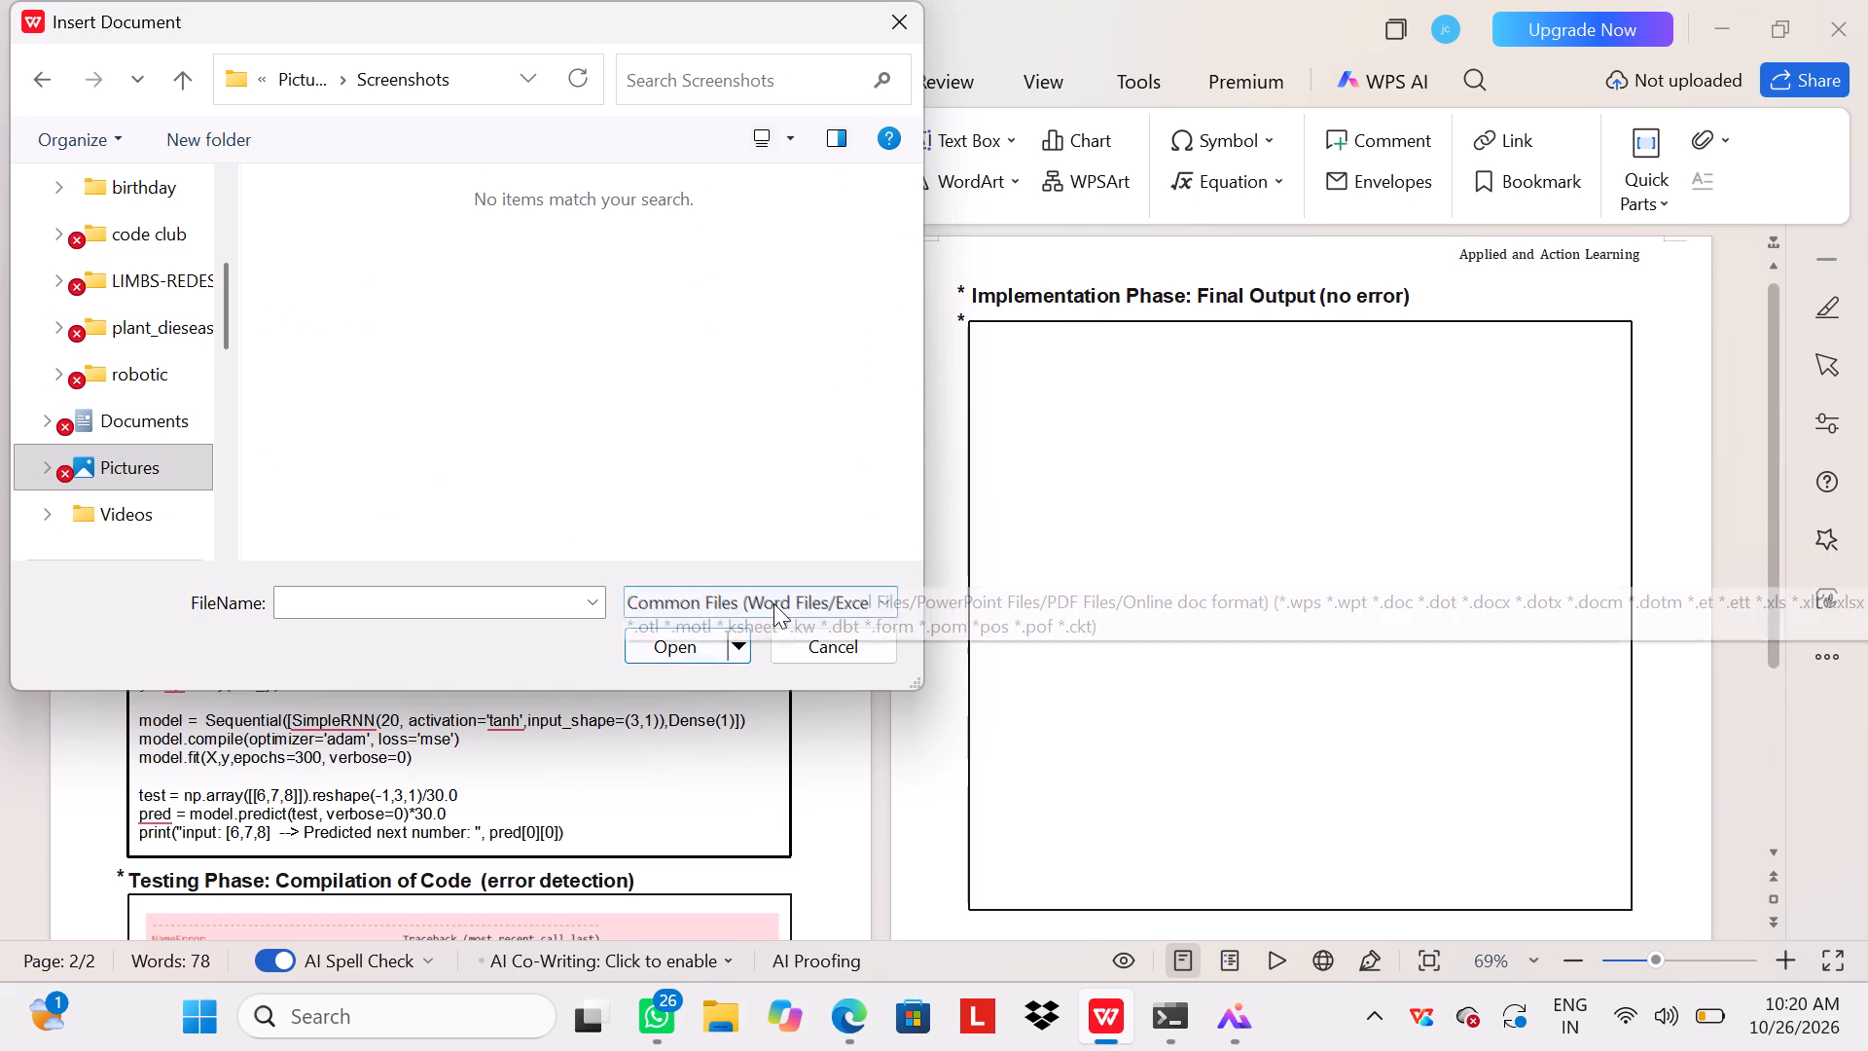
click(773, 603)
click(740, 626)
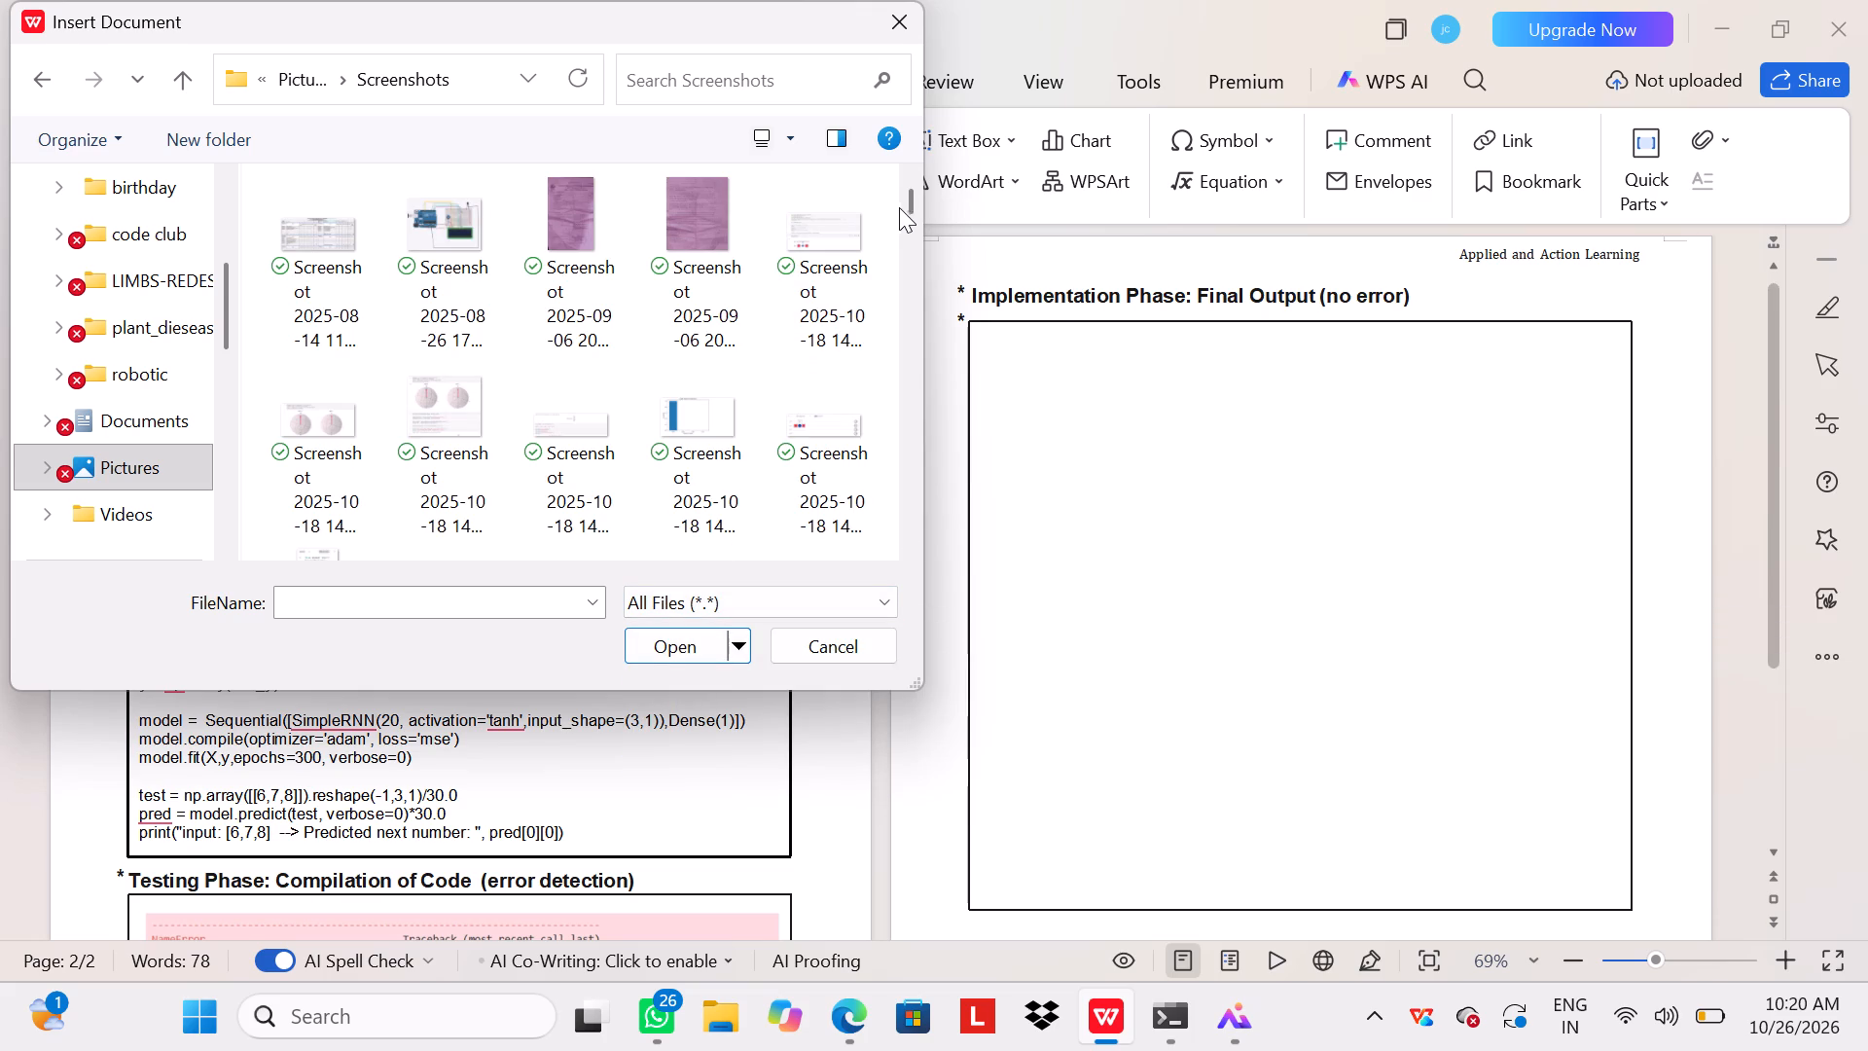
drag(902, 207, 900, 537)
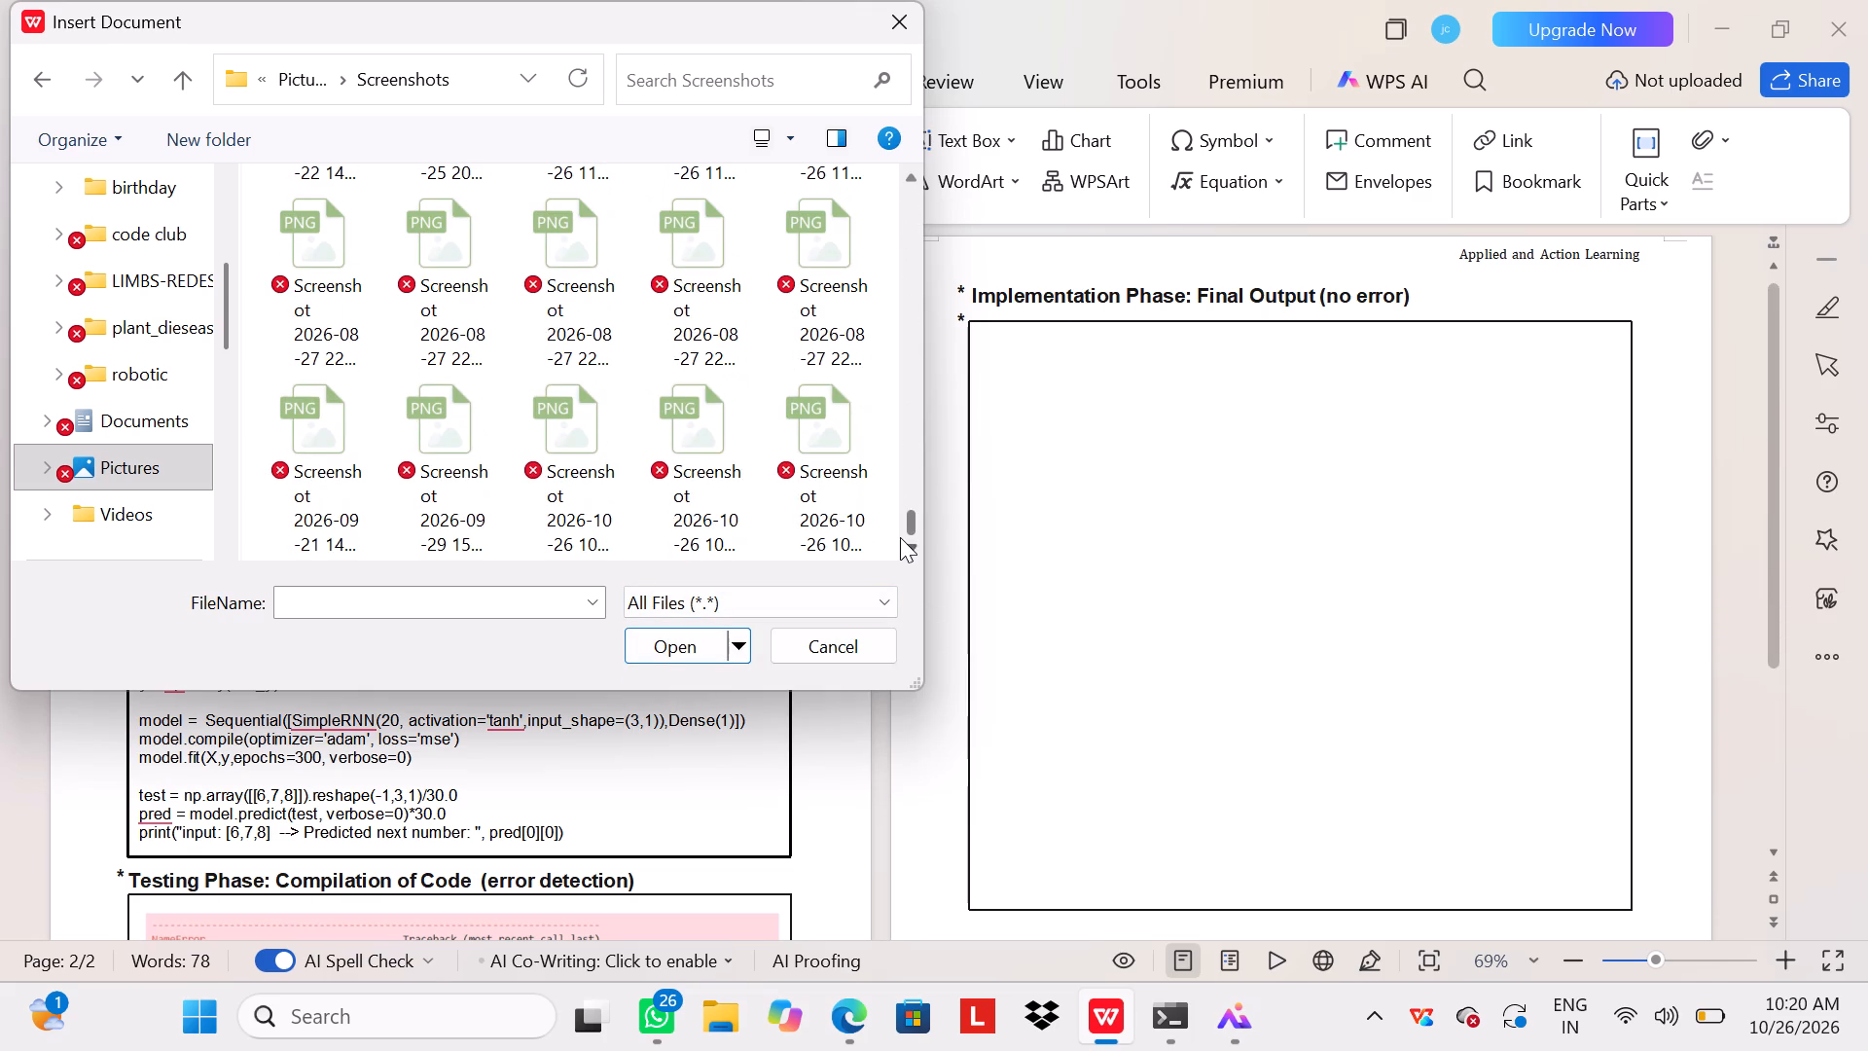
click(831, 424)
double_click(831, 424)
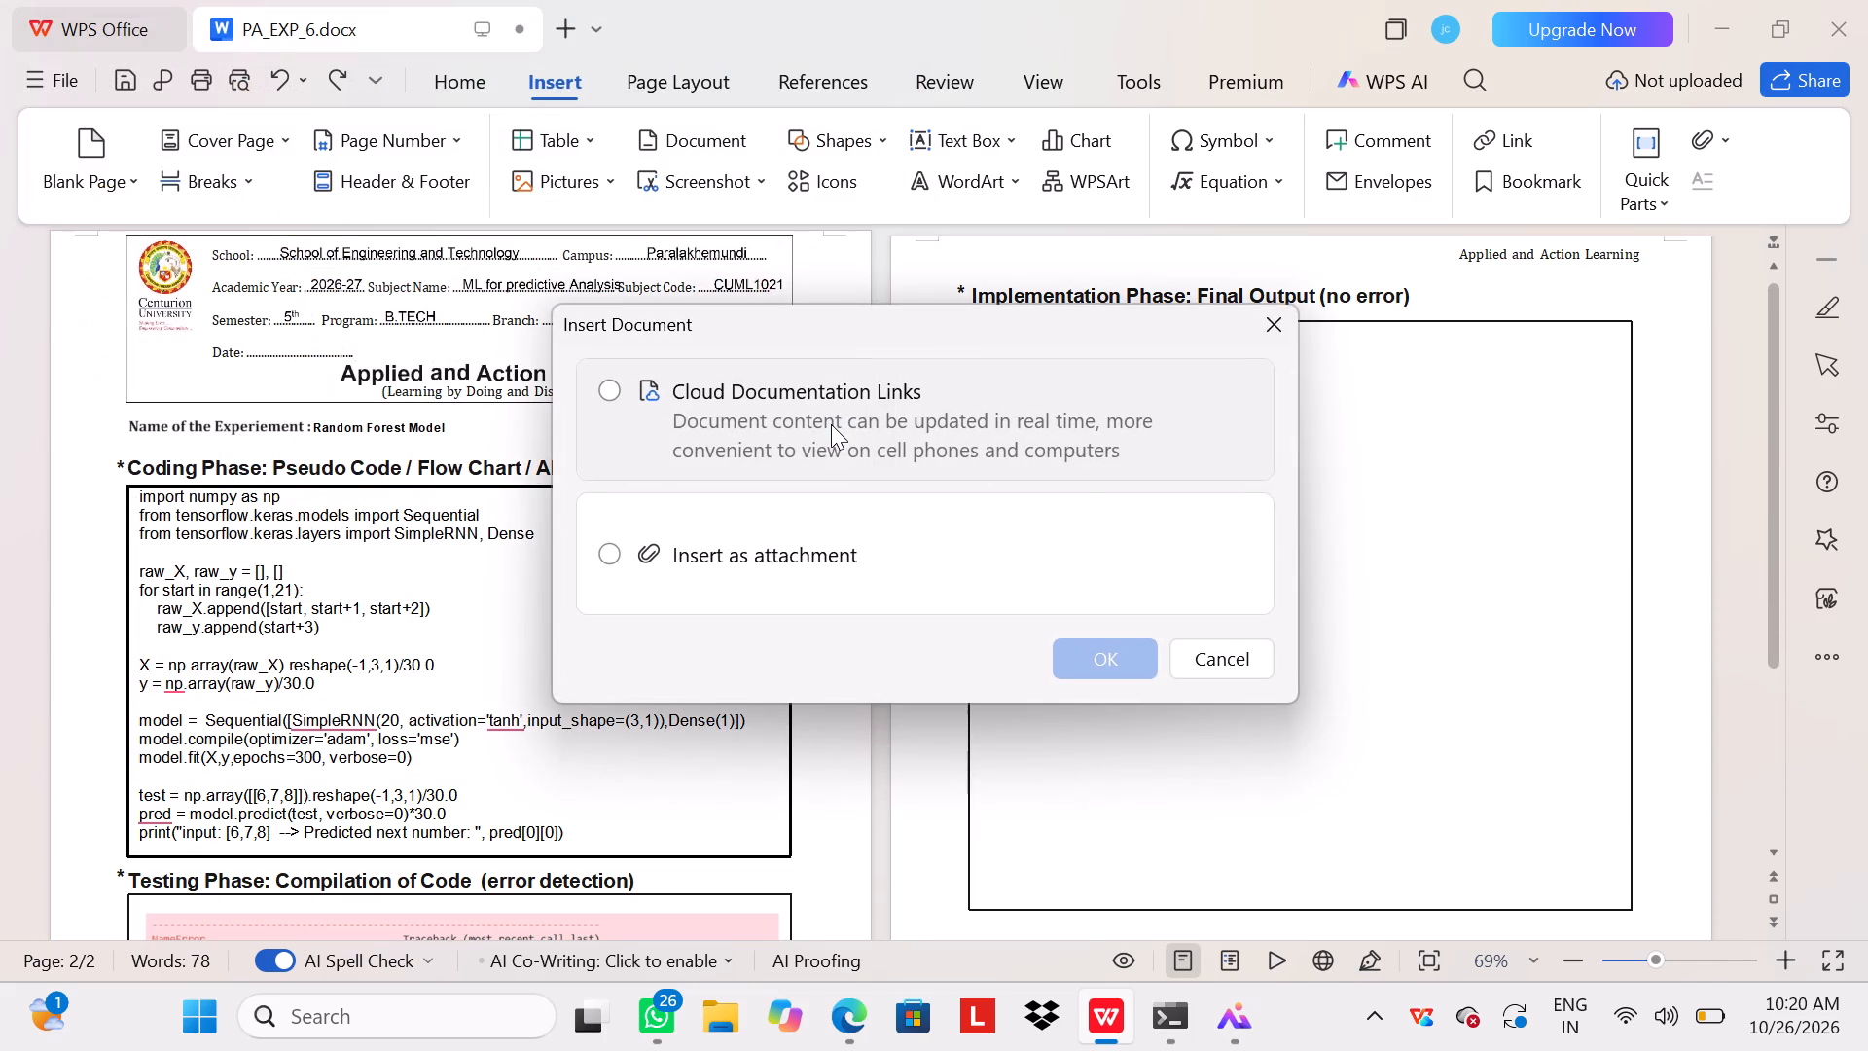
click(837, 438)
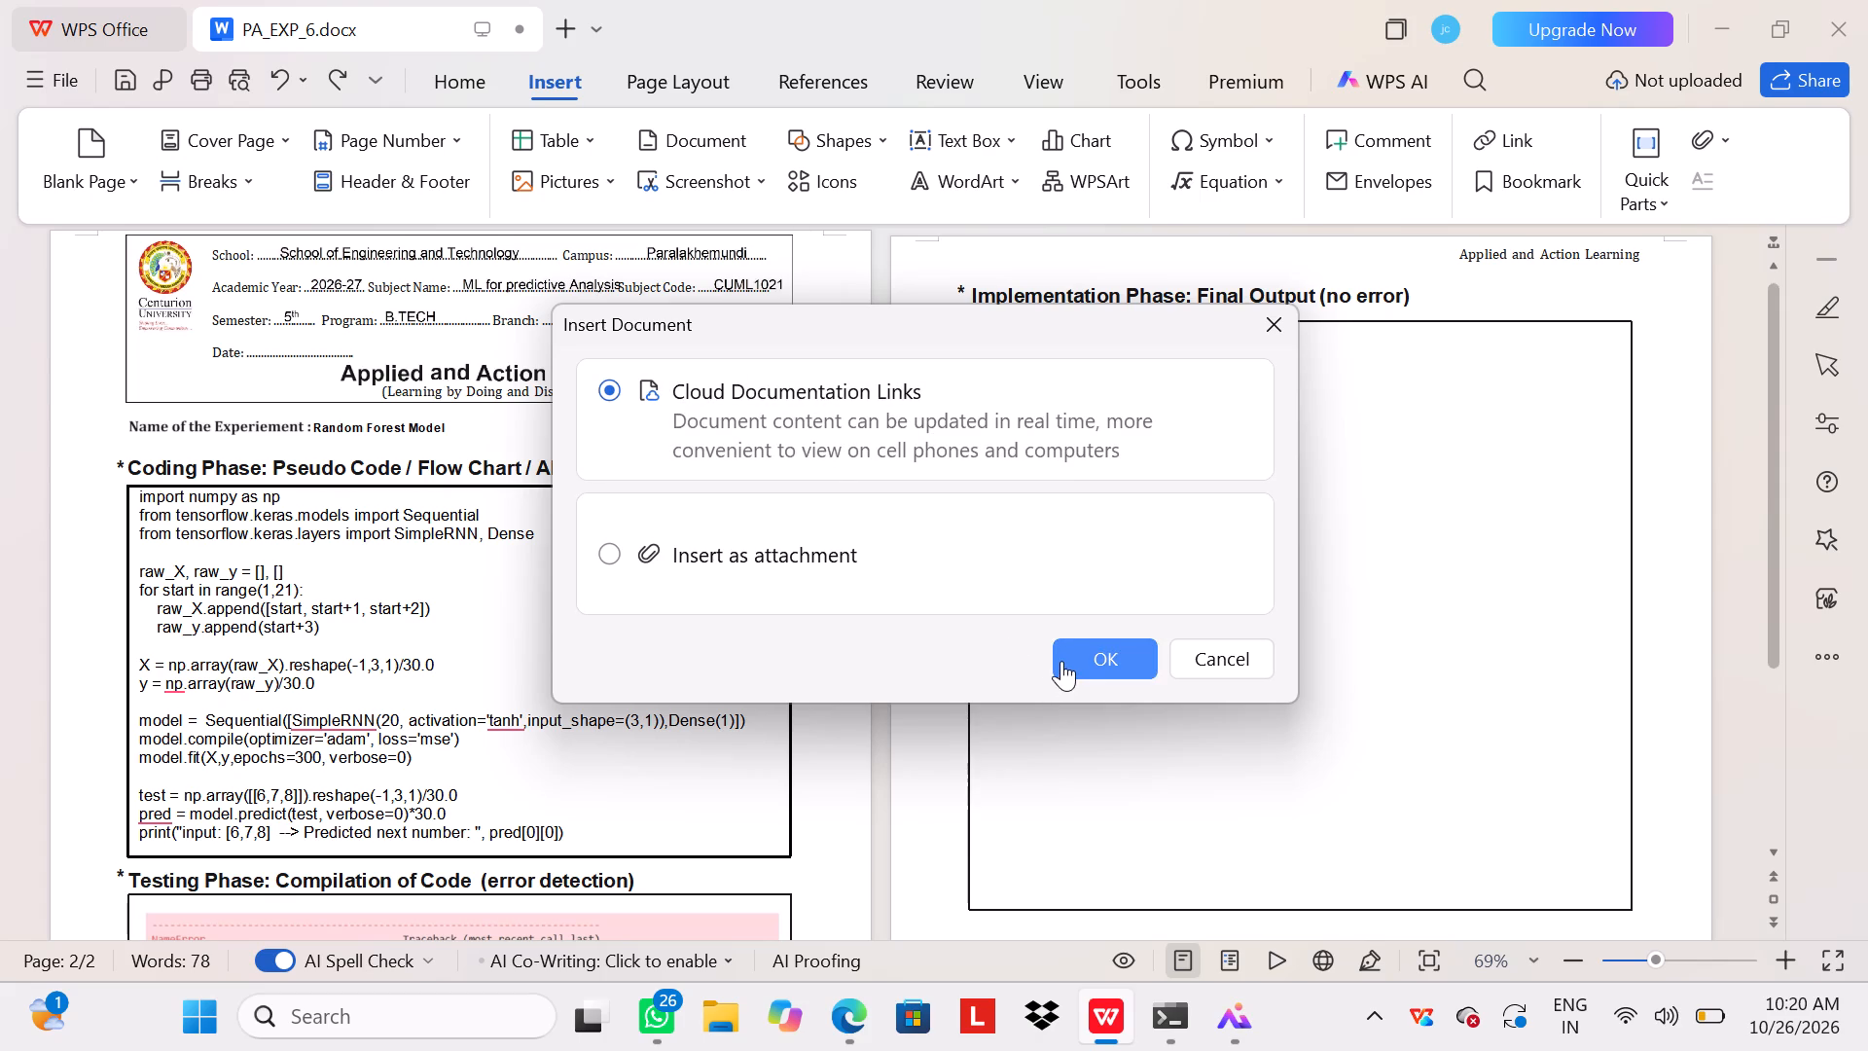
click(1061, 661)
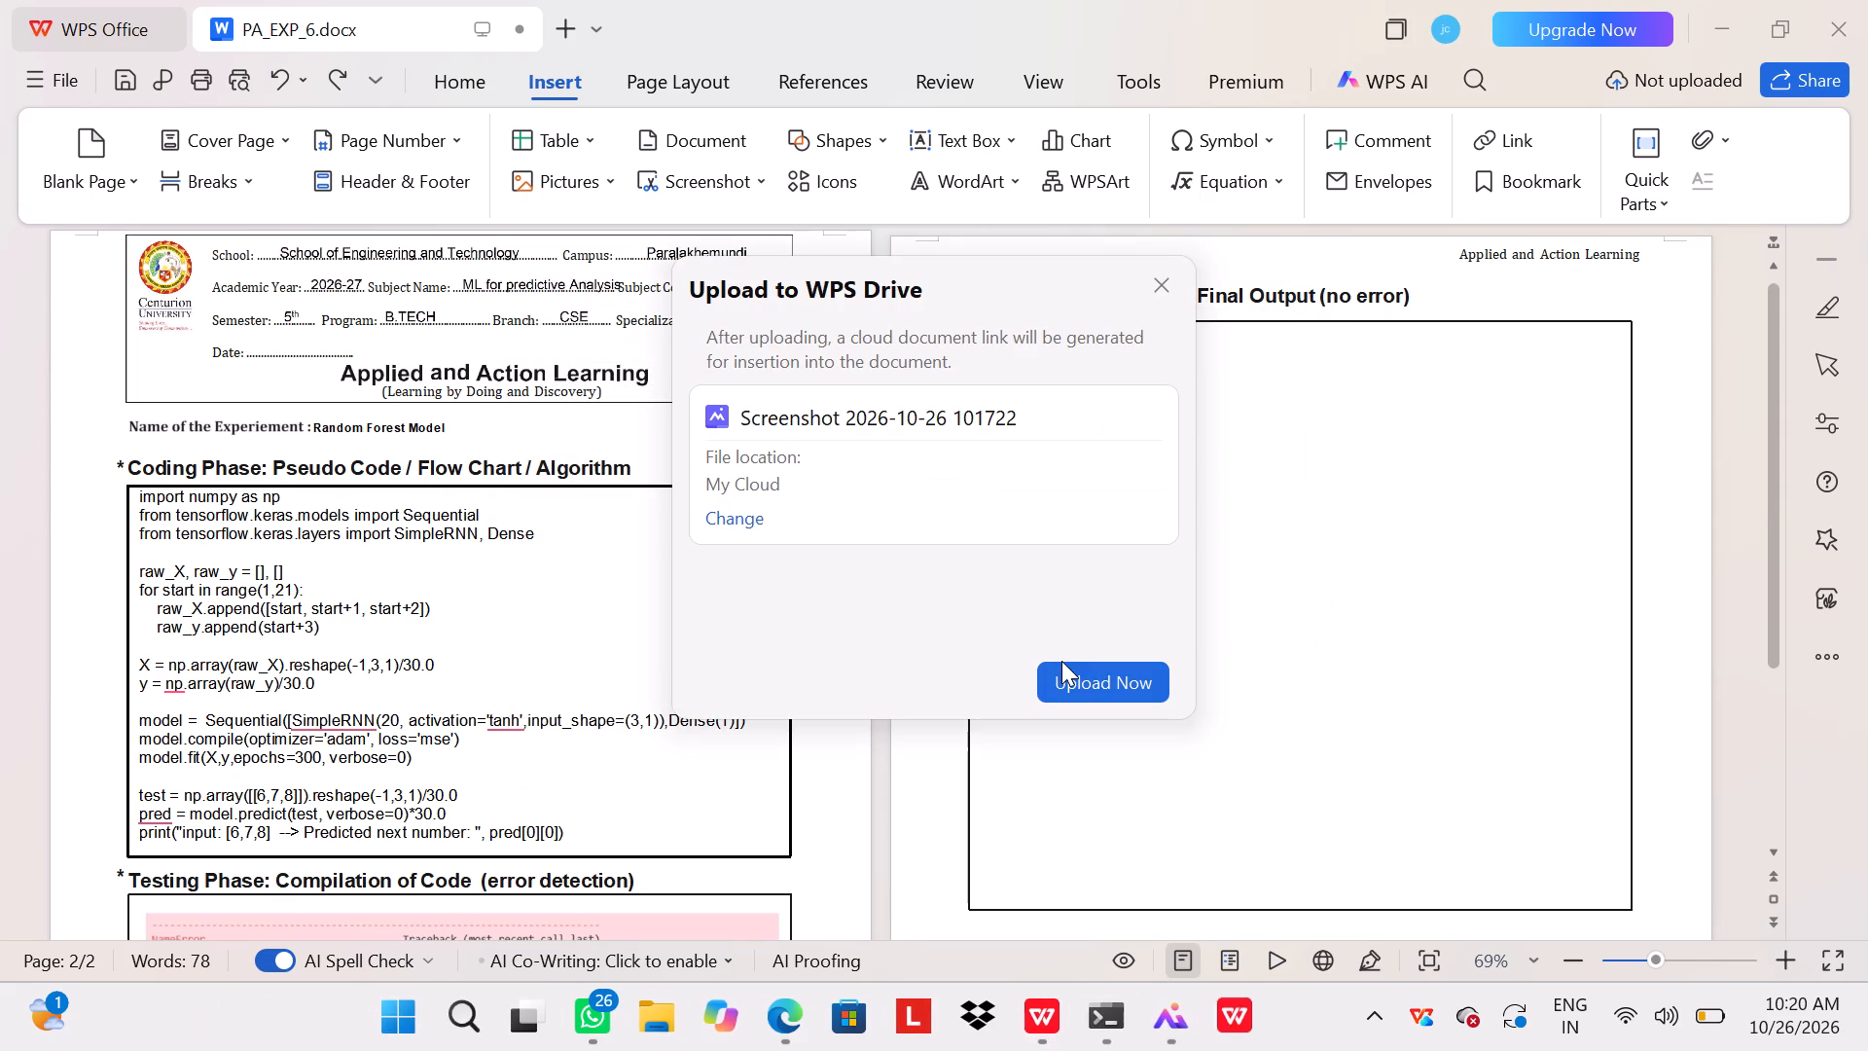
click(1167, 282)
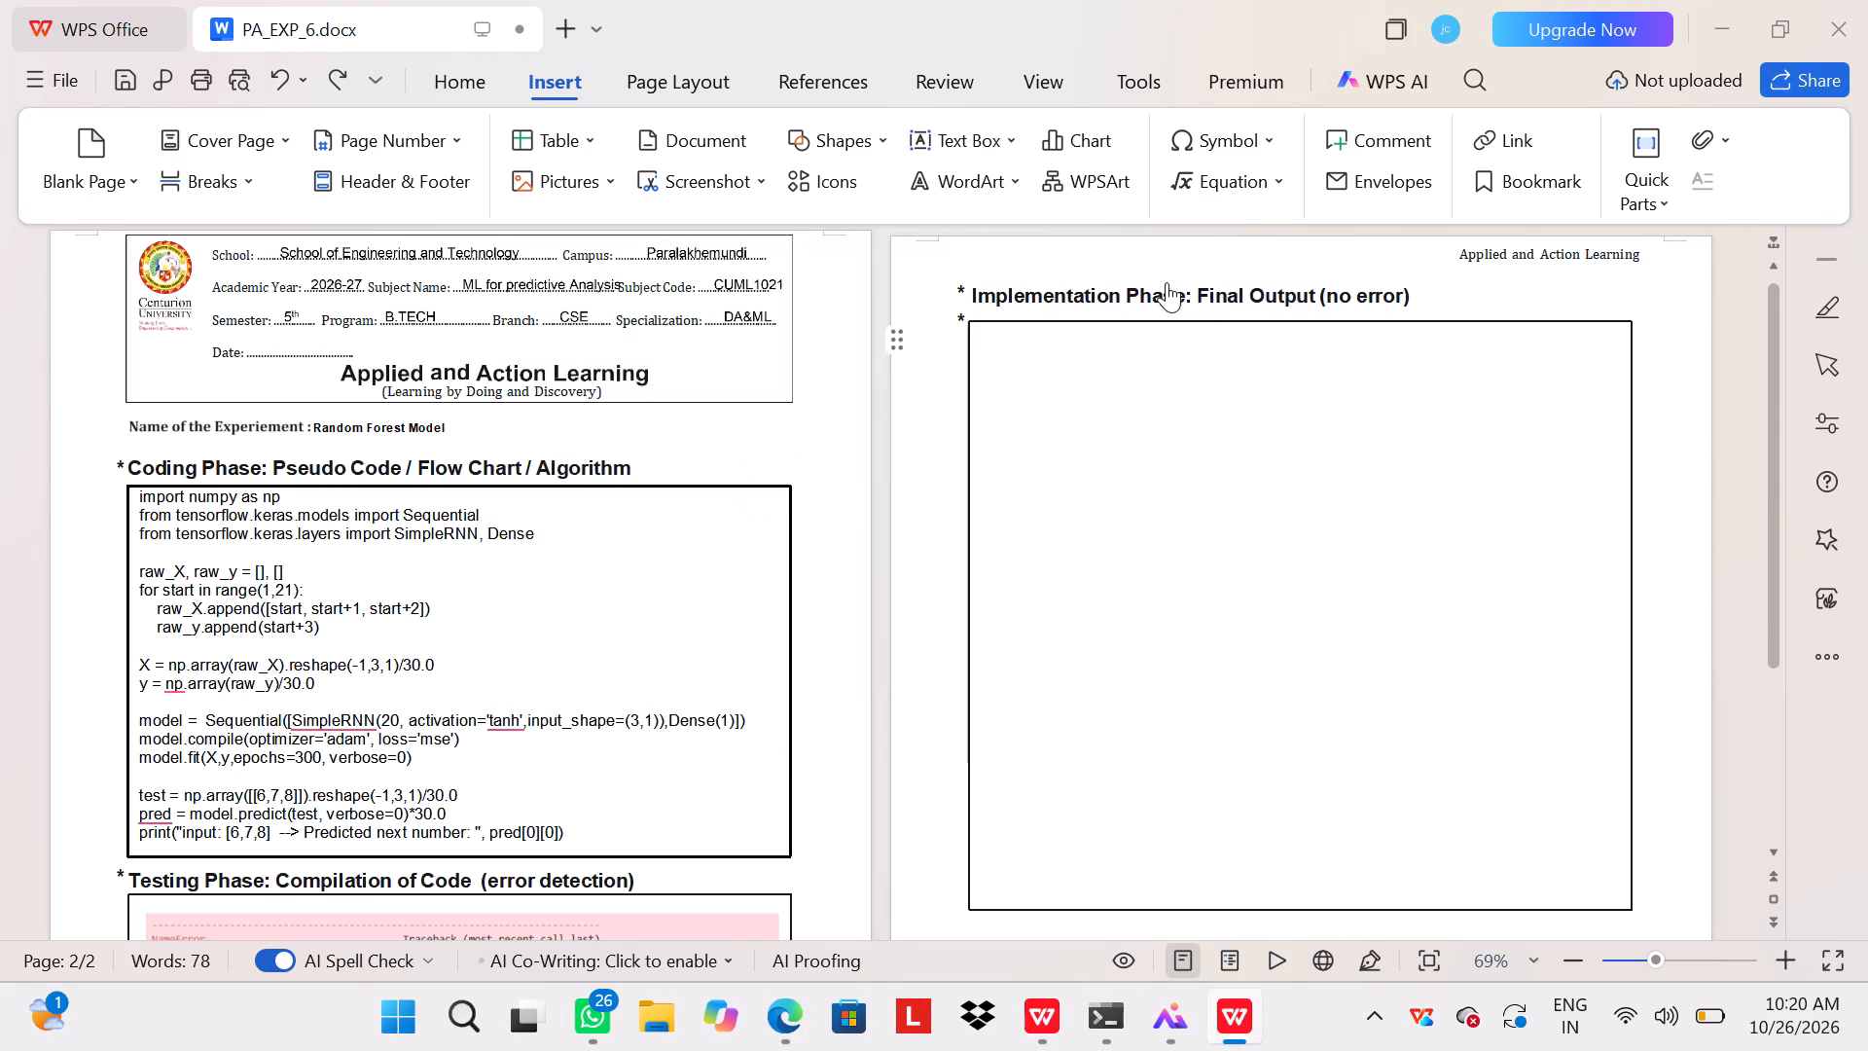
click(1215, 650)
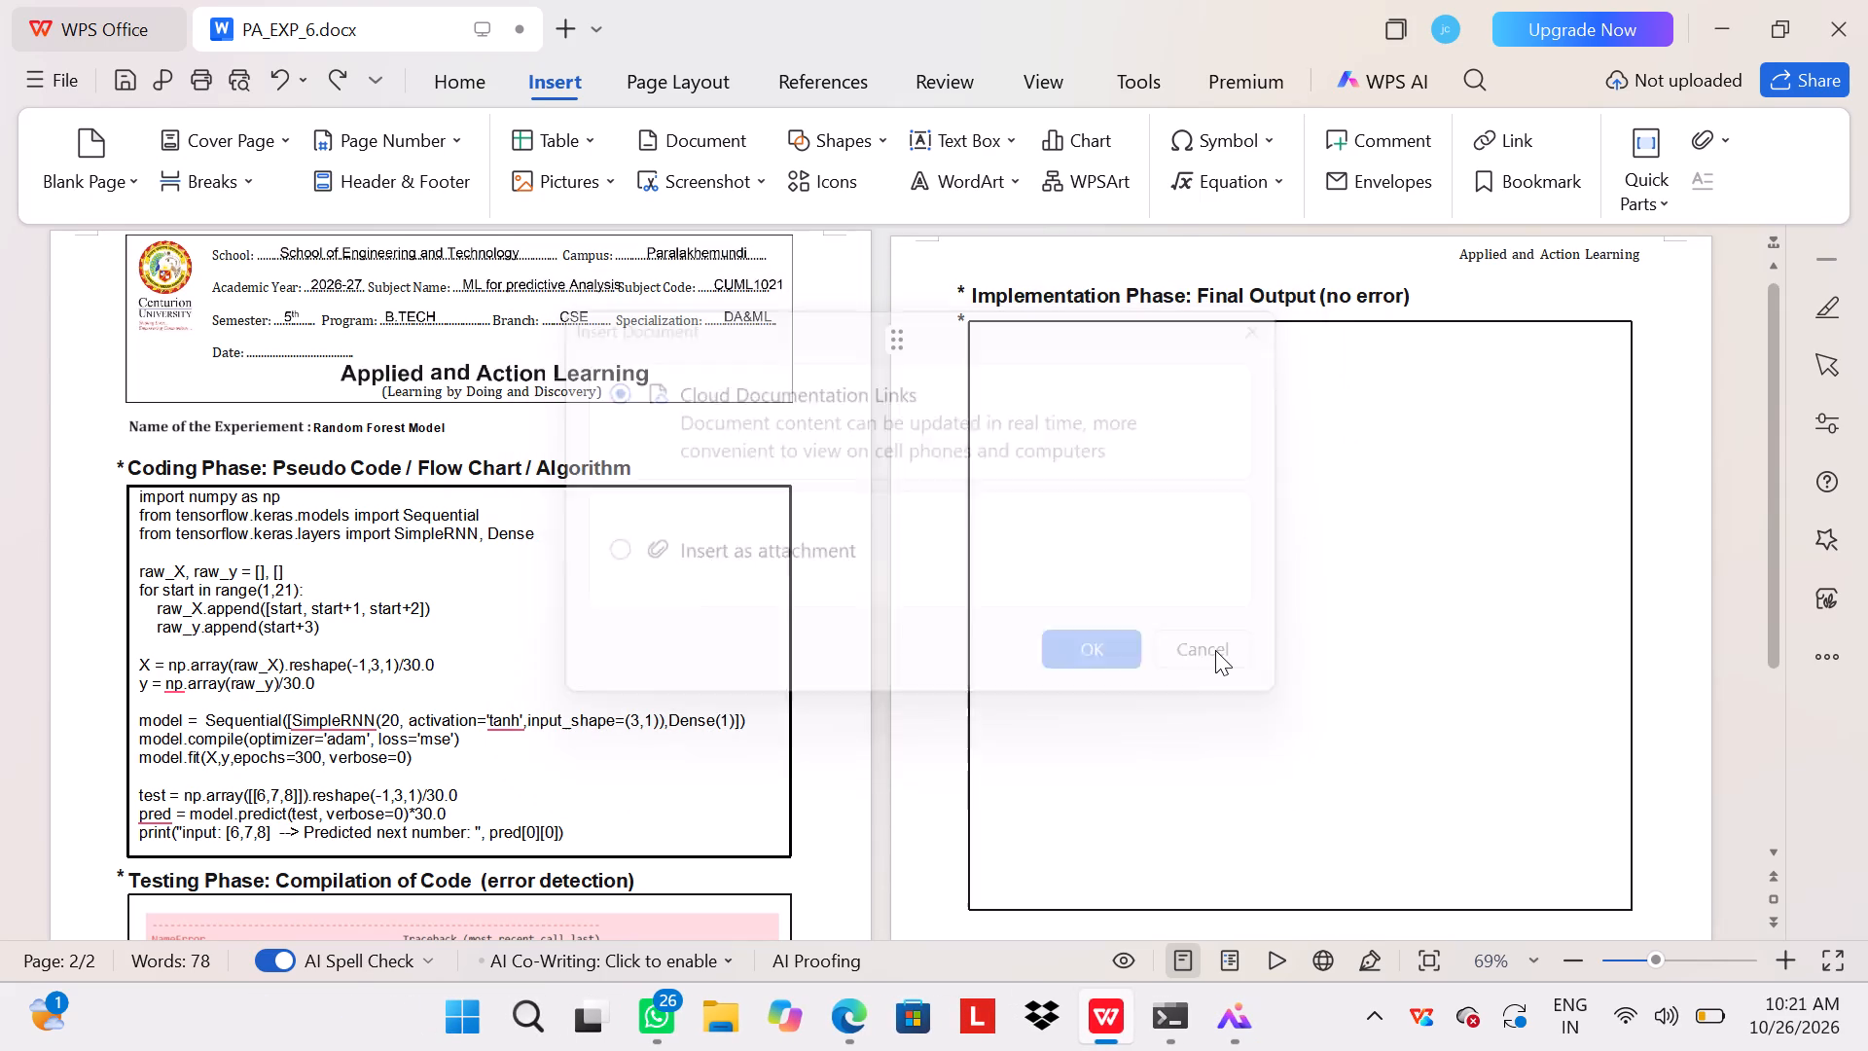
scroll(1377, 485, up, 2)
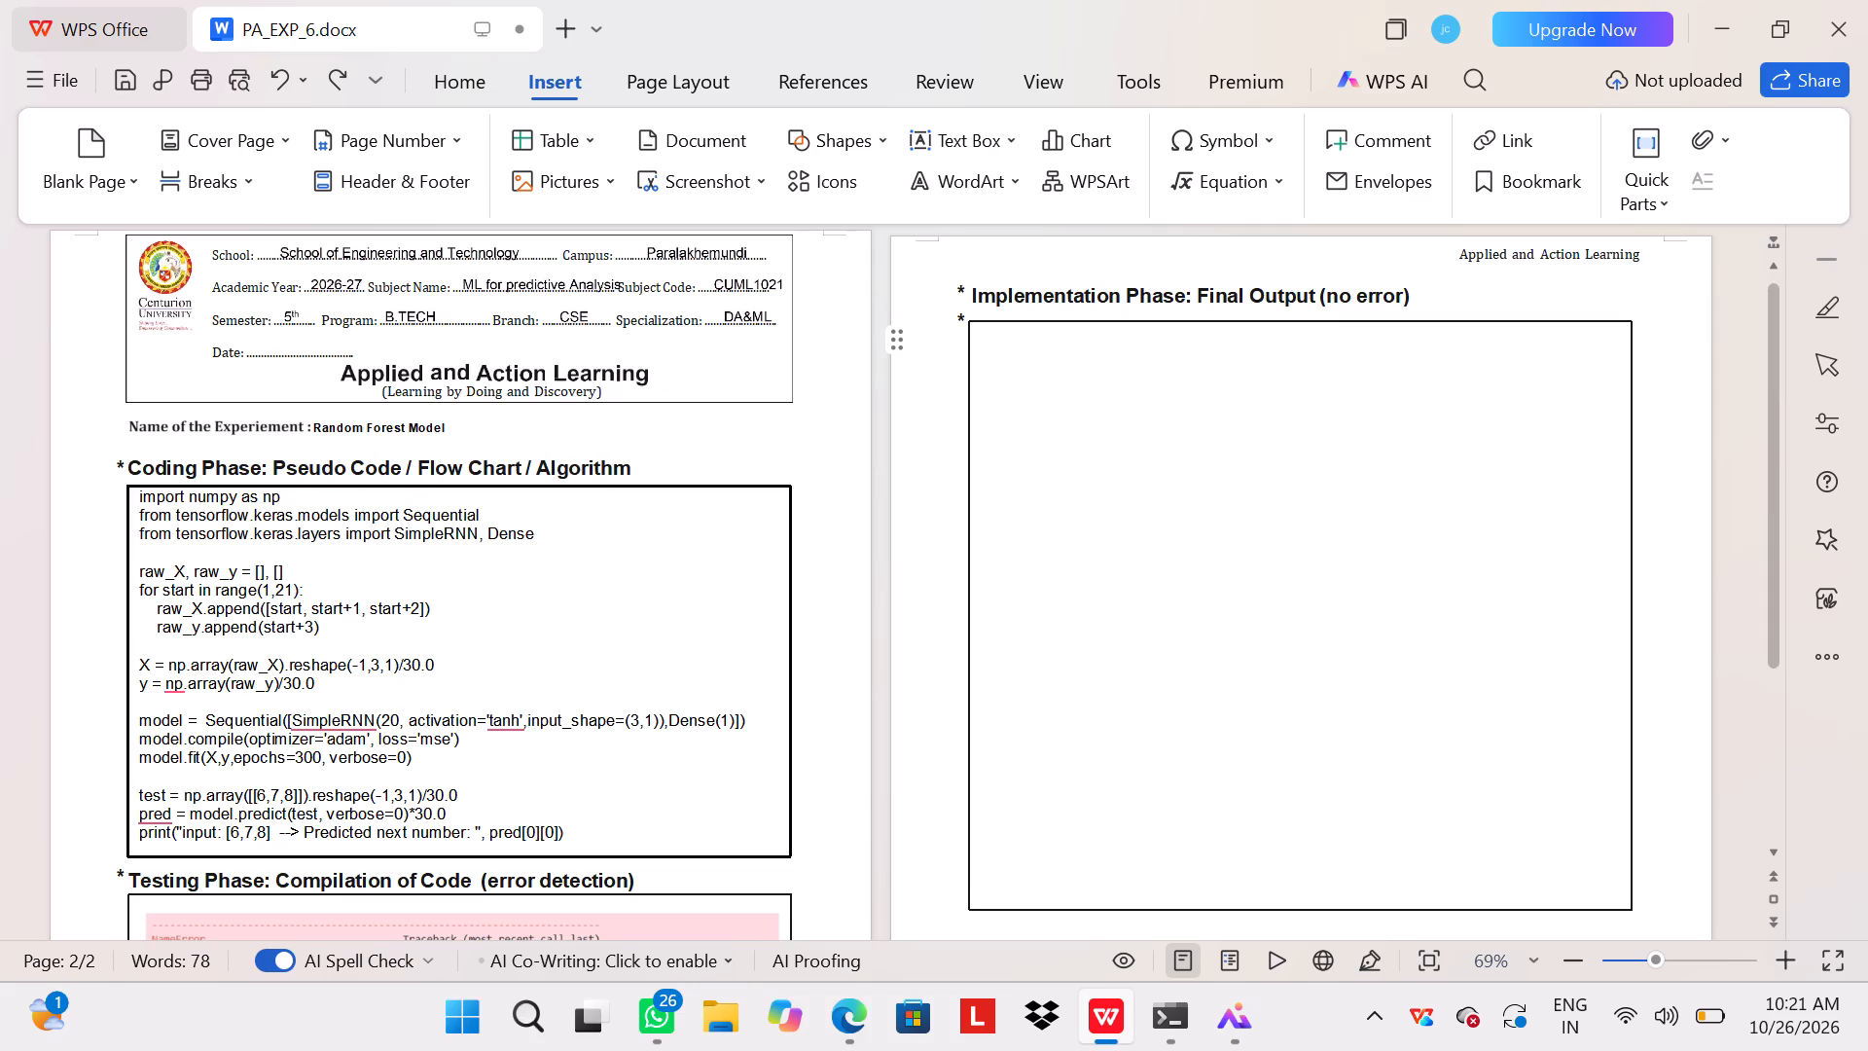
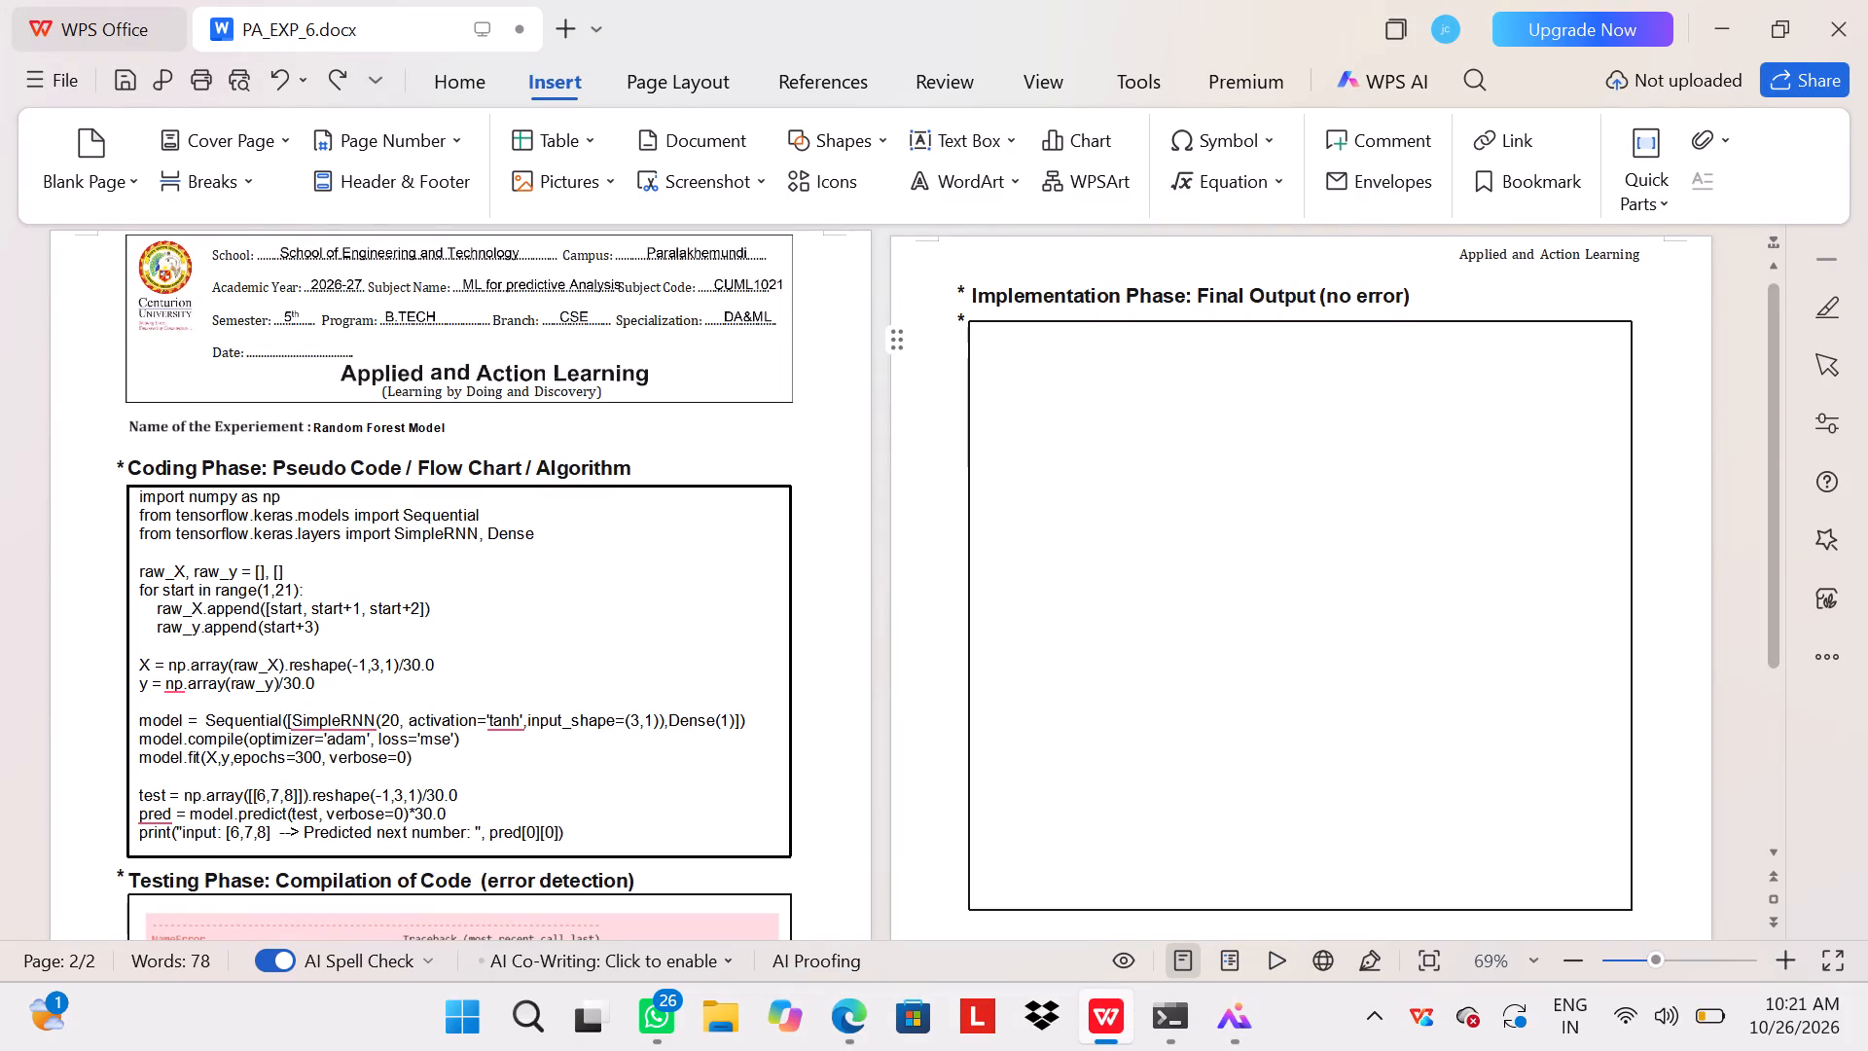
Insert the picture Screenshot 2026-10-26 101722.png from the Screenshots folder into the Final Output box.
click(551, 177)
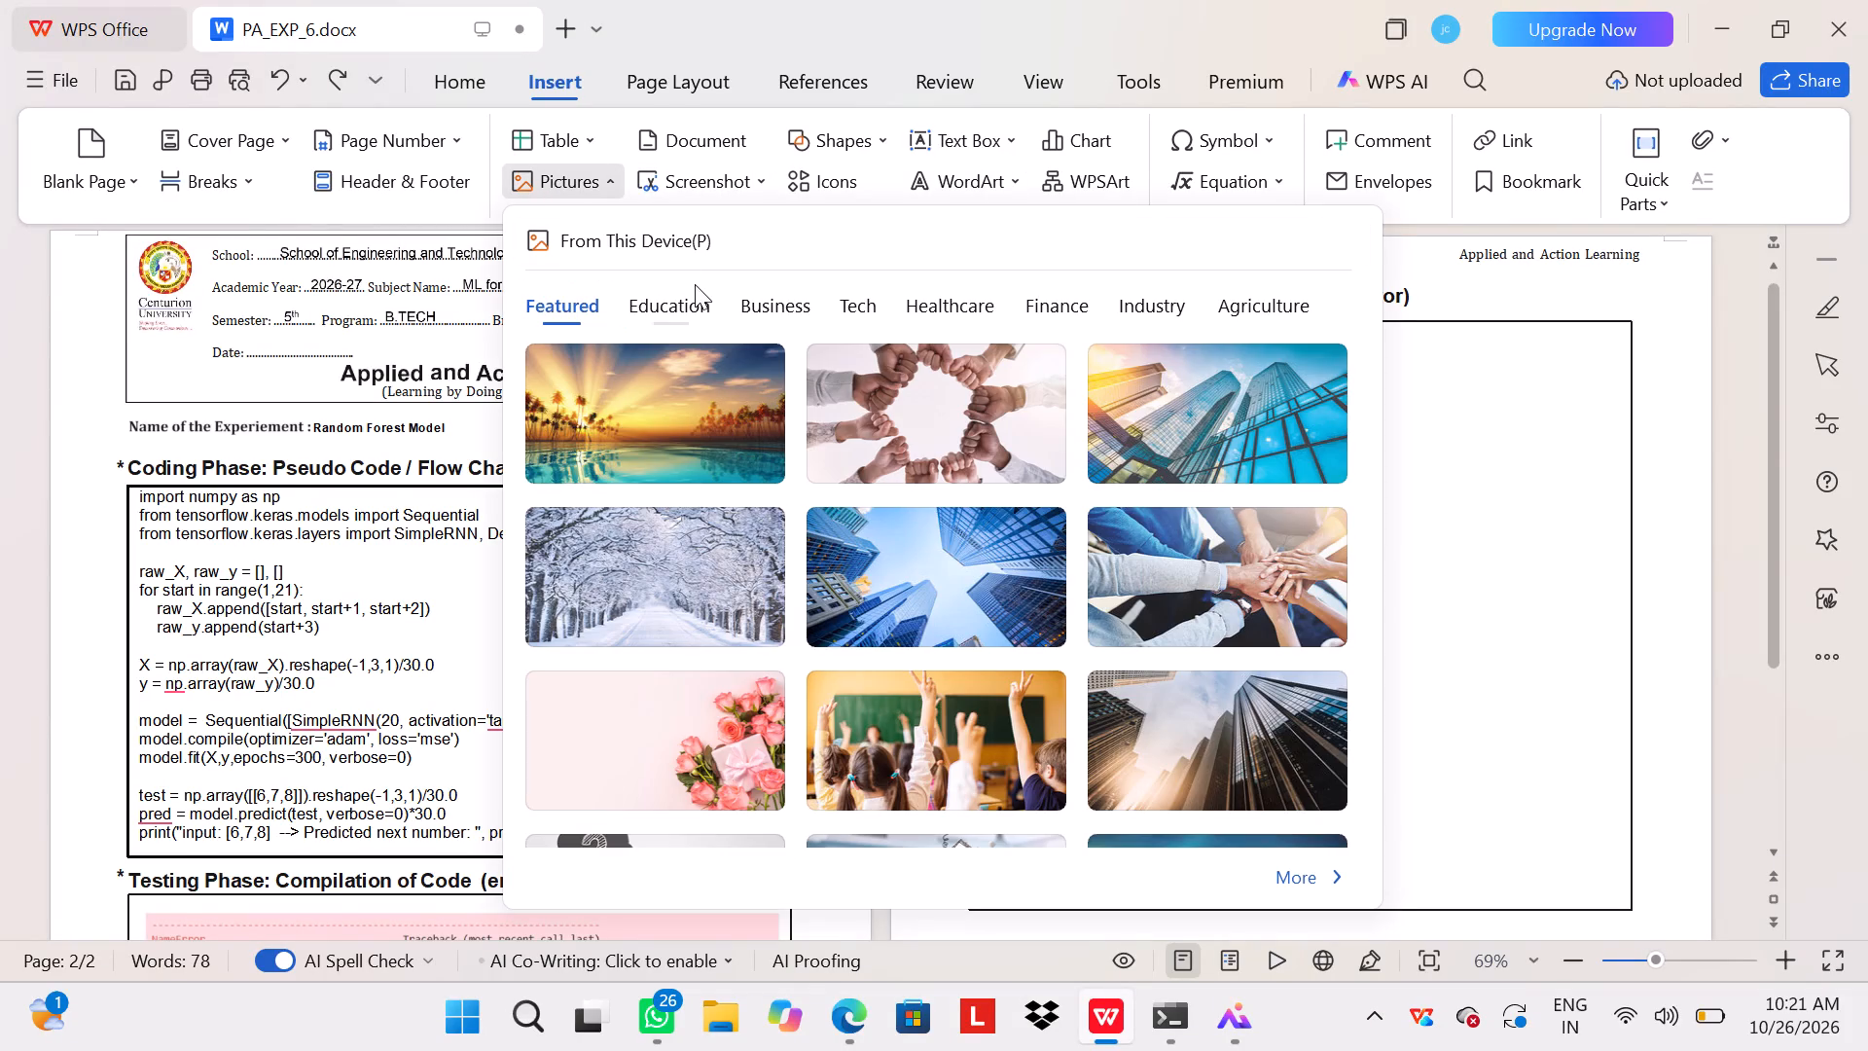
click(682, 230)
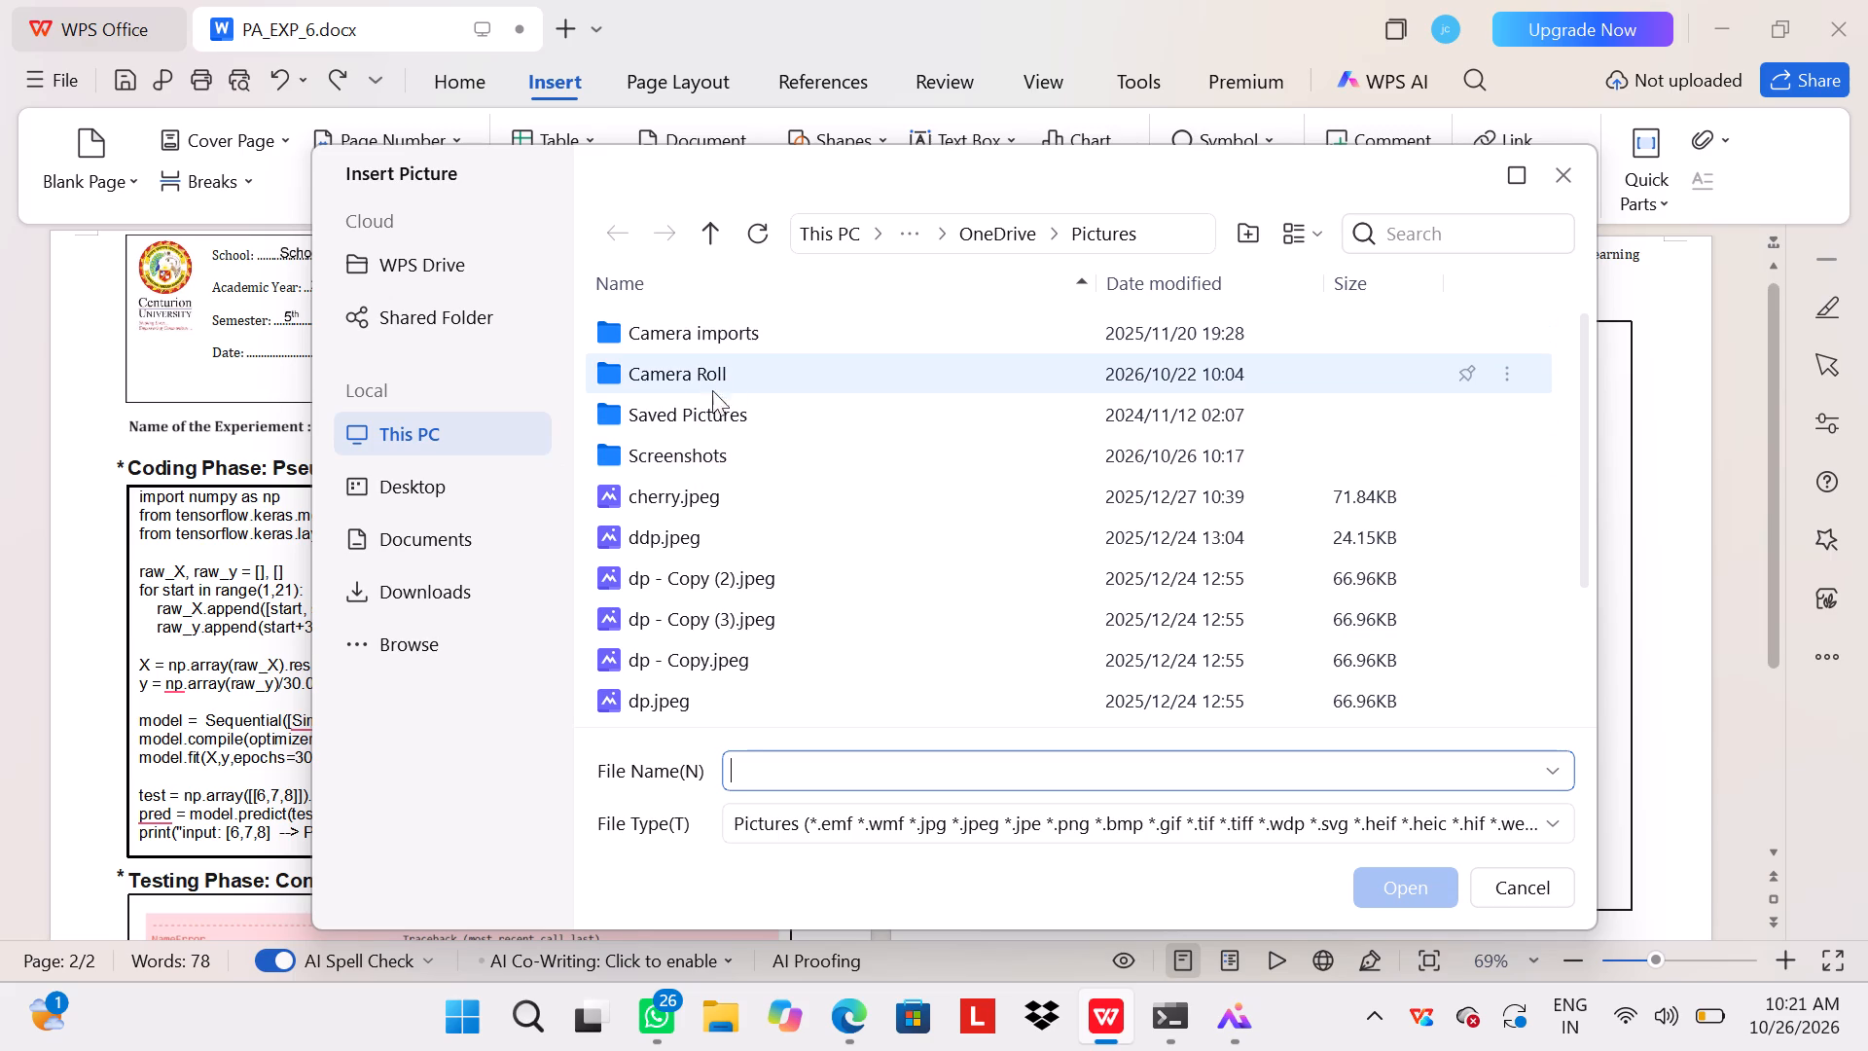
double_click(673, 448)
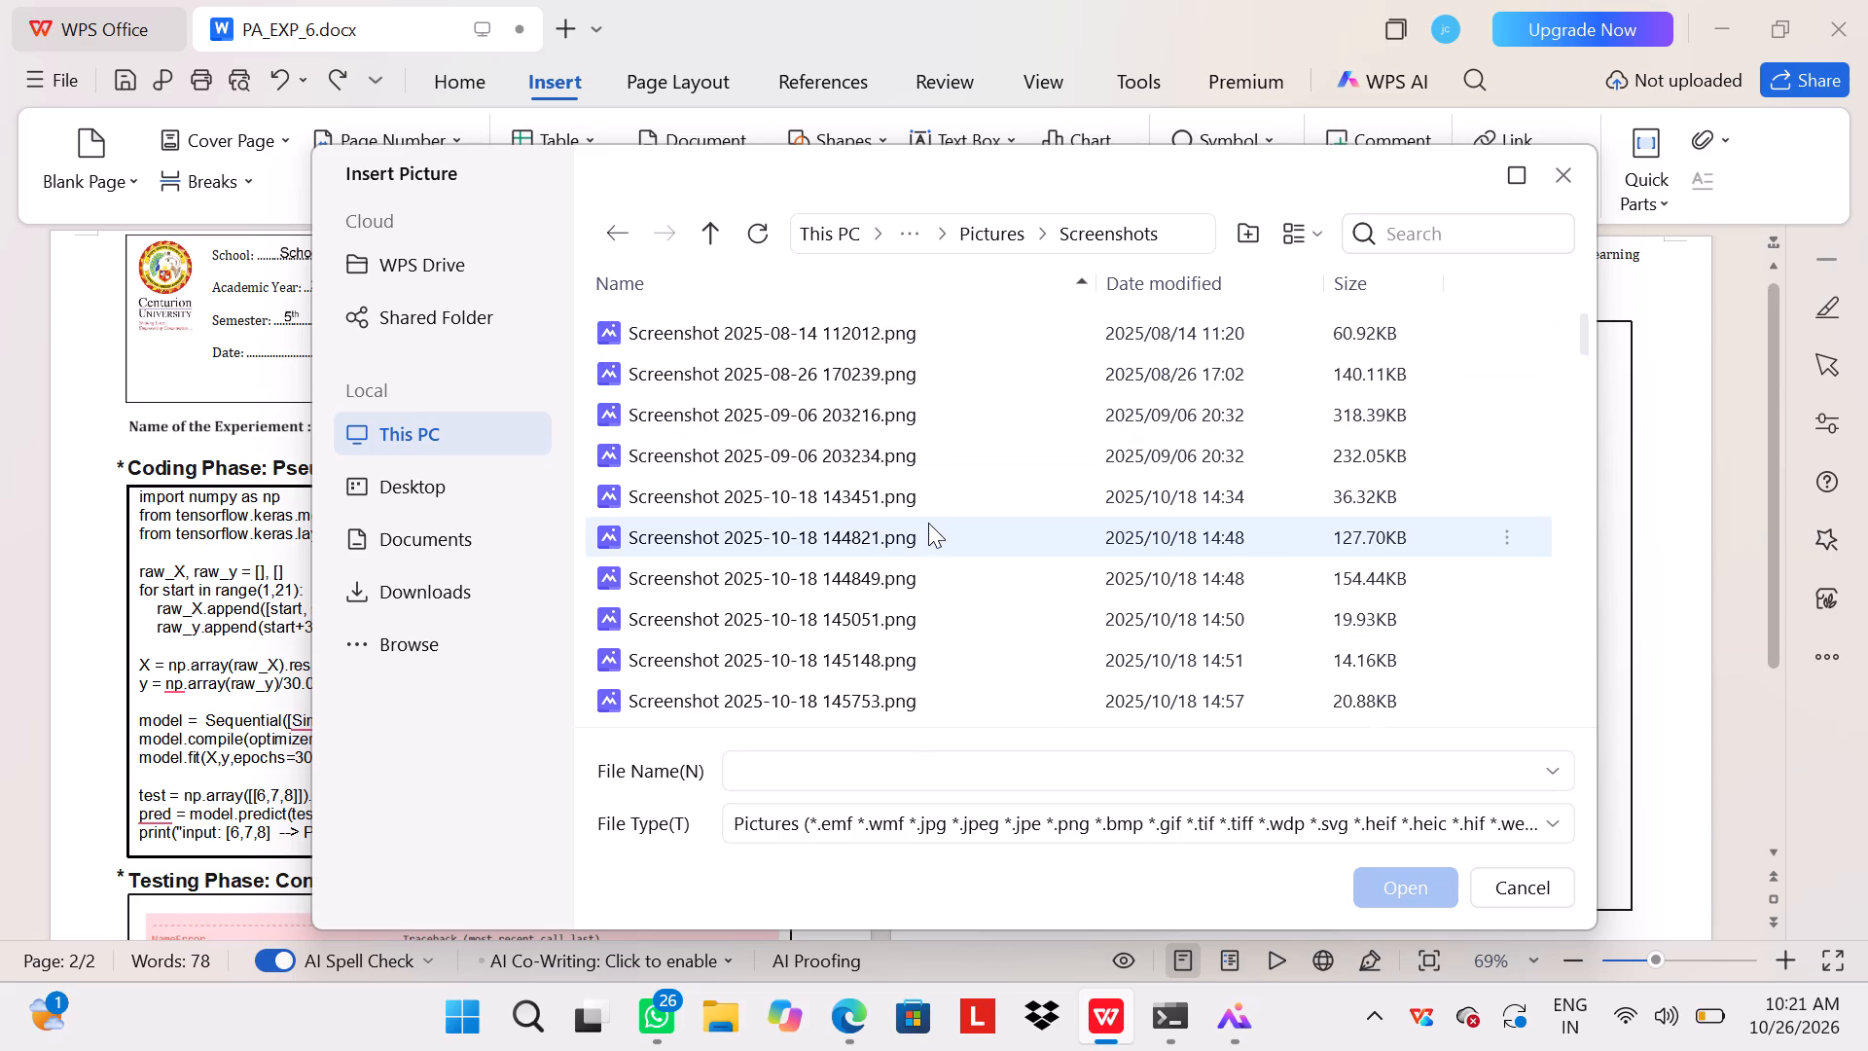
scroll(928, 523, down, 9)
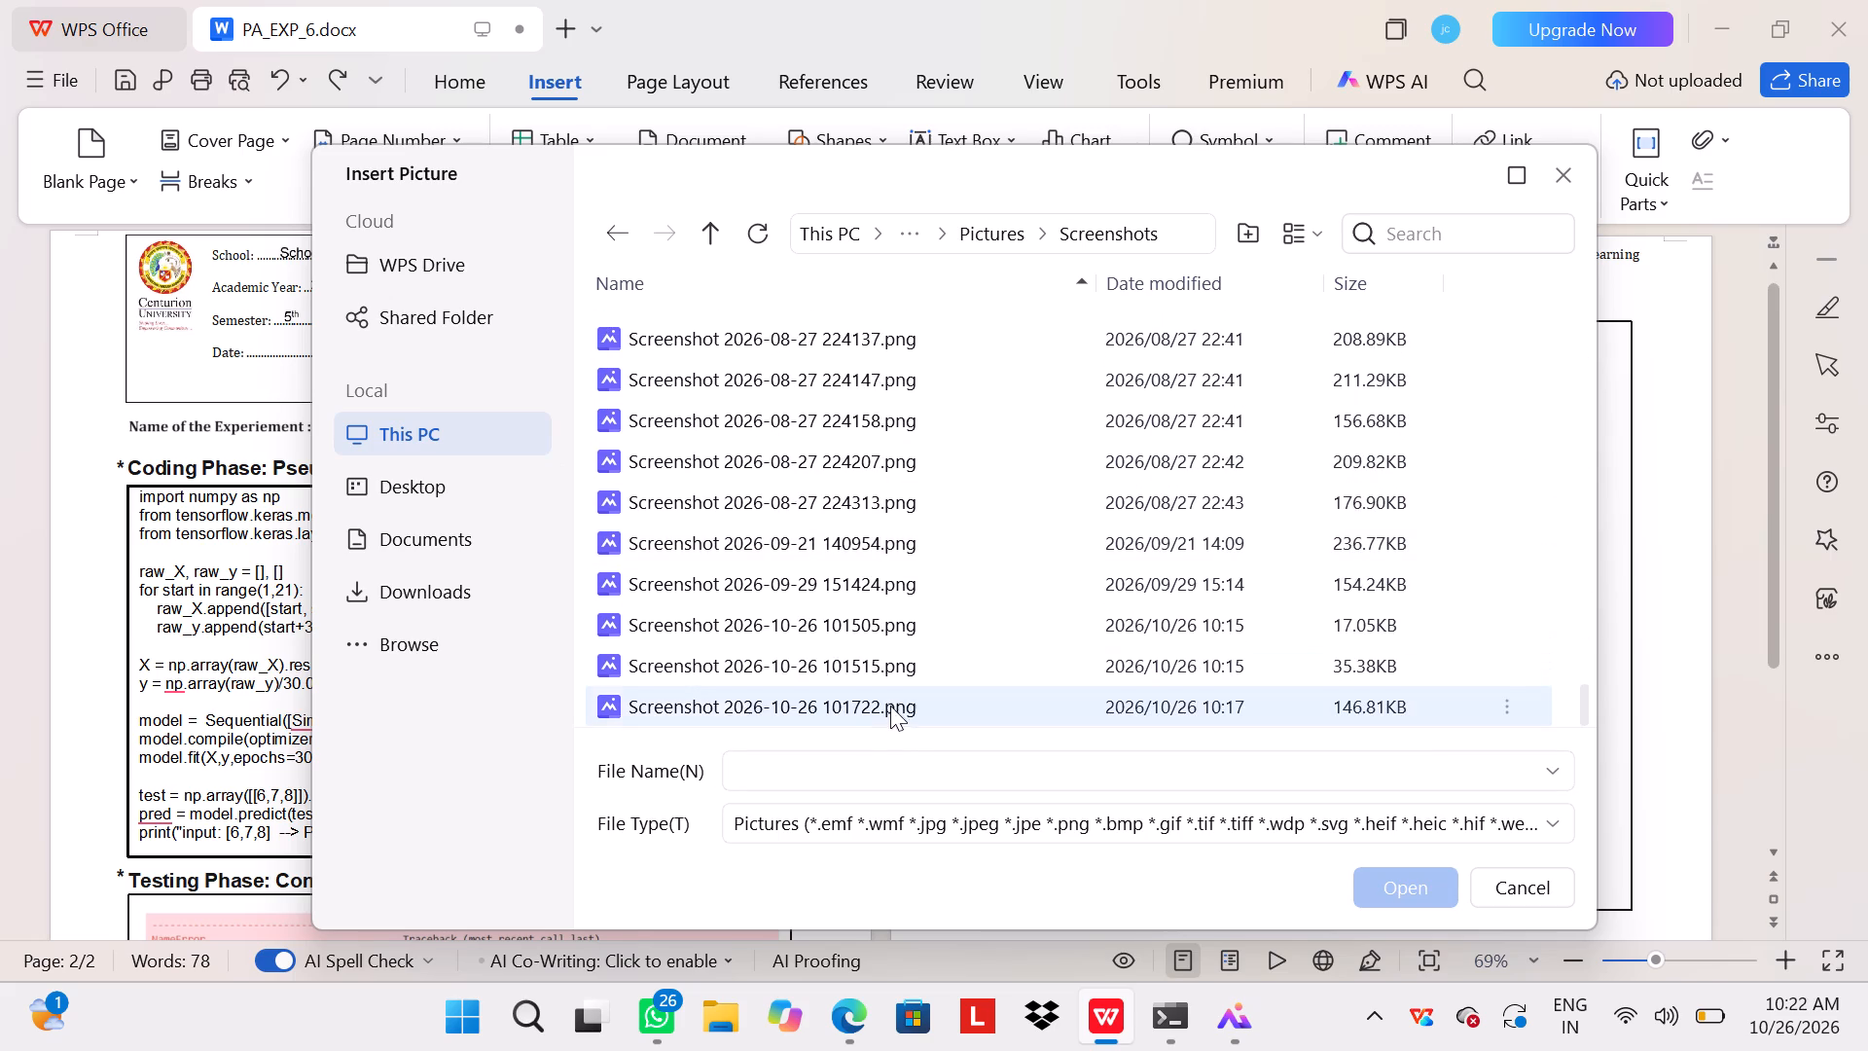
click(874, 712)
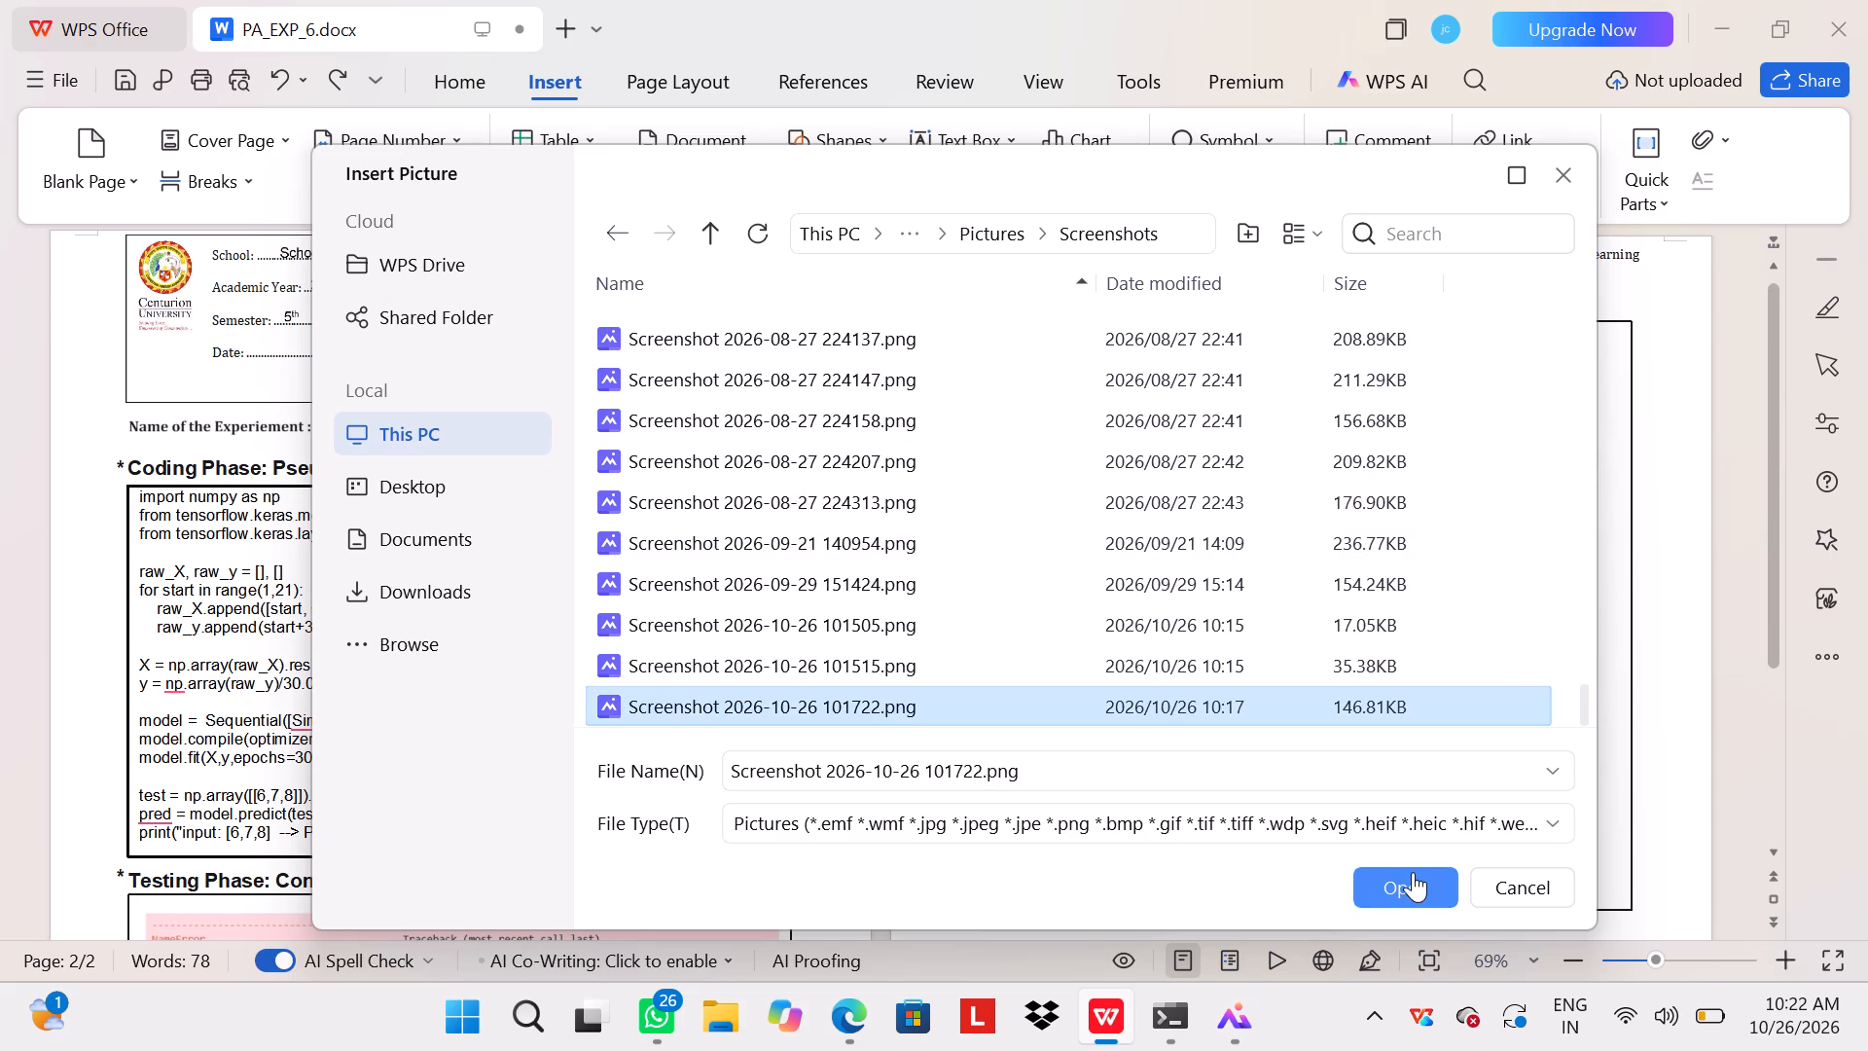
click(1413, 872)
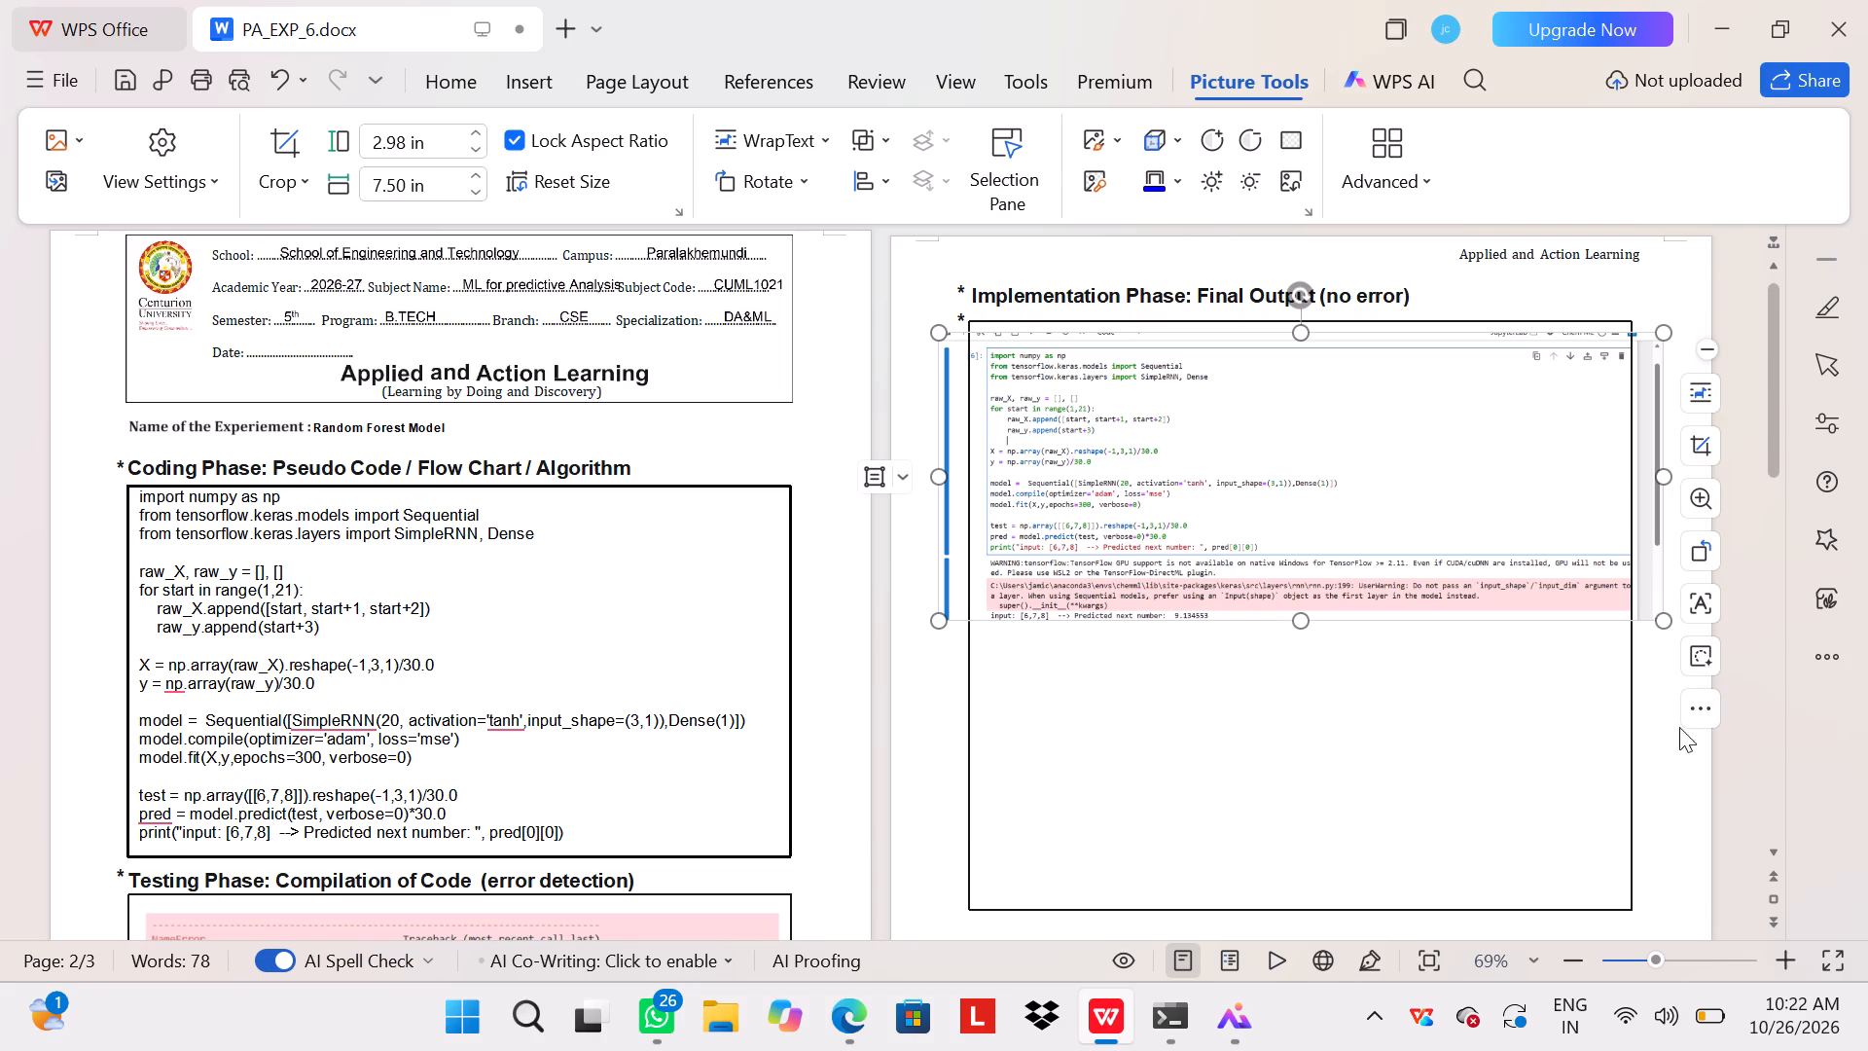
Shrink the inserted screenshot proportionally to about 6.54 in wide by 2.60 in high, within the Final Output box borders.
drag(1662, 618, 1604, 634)
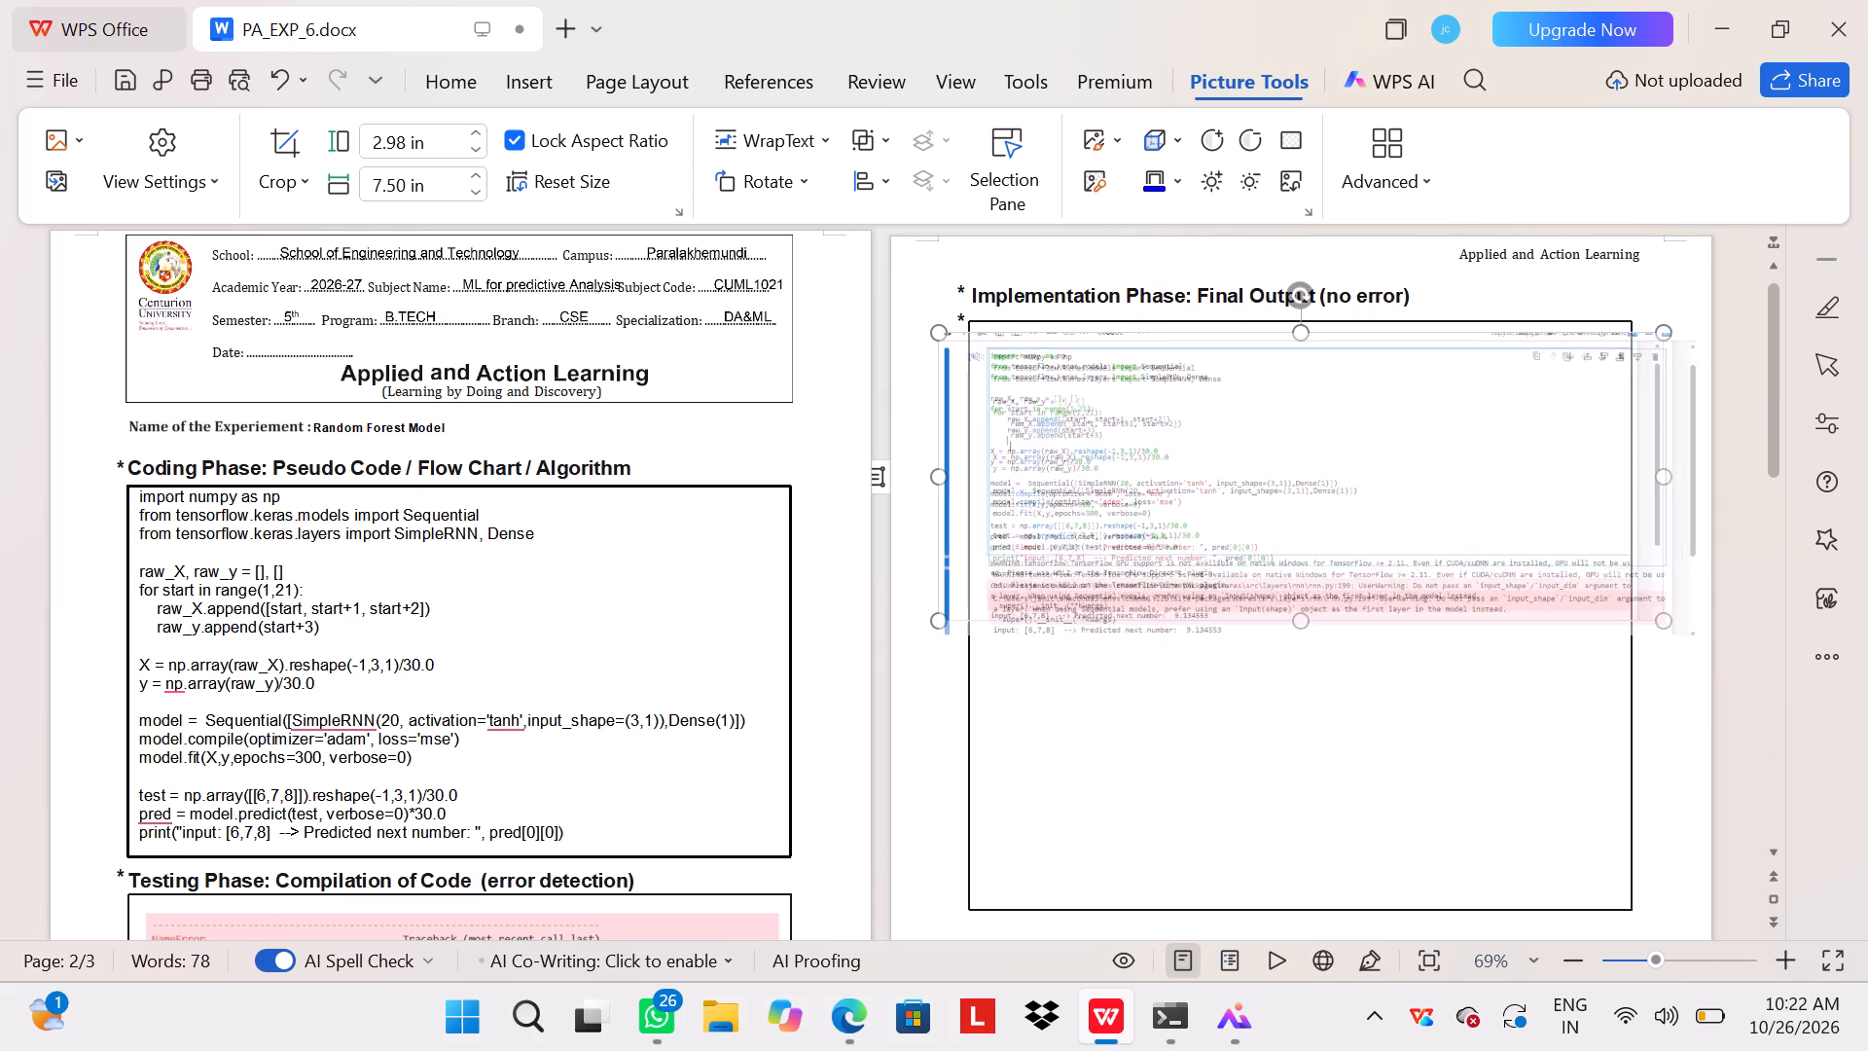
drag(1604, 634, 1614, 594)
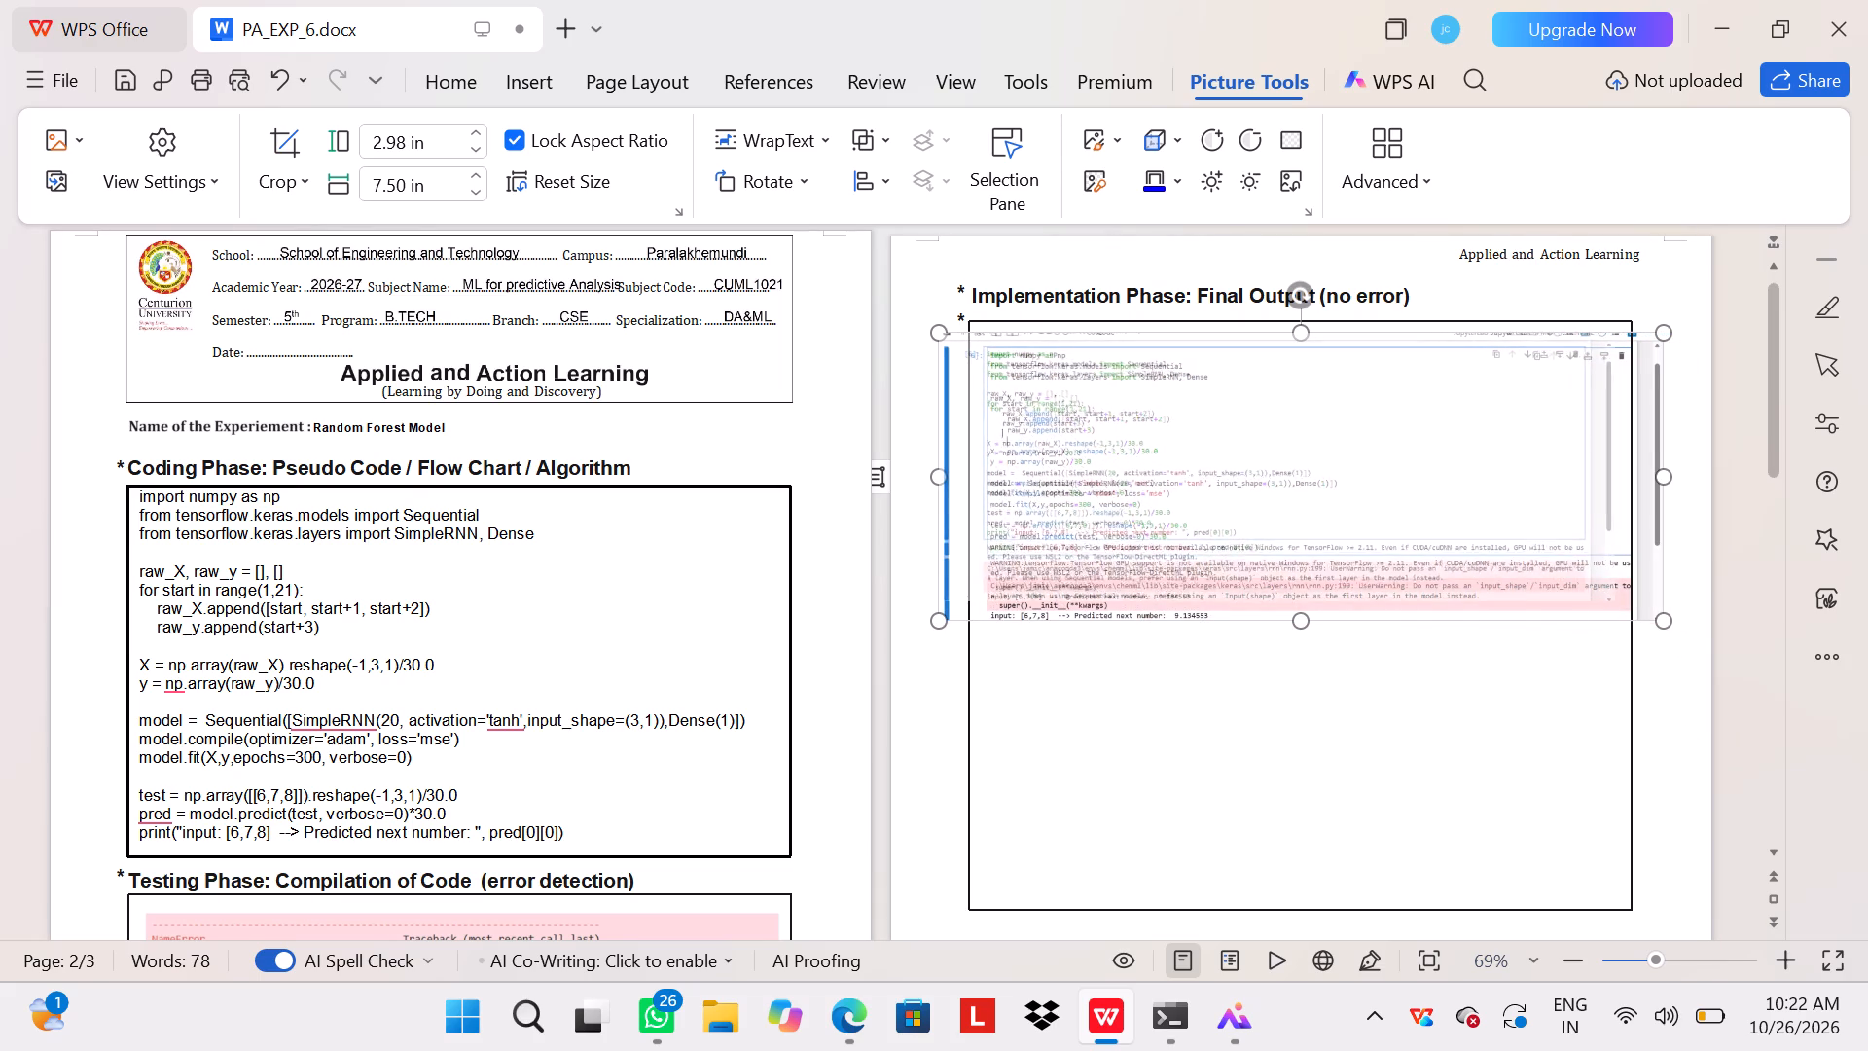
drag(1614, 594, 1623, 596)
click(1555, 583)
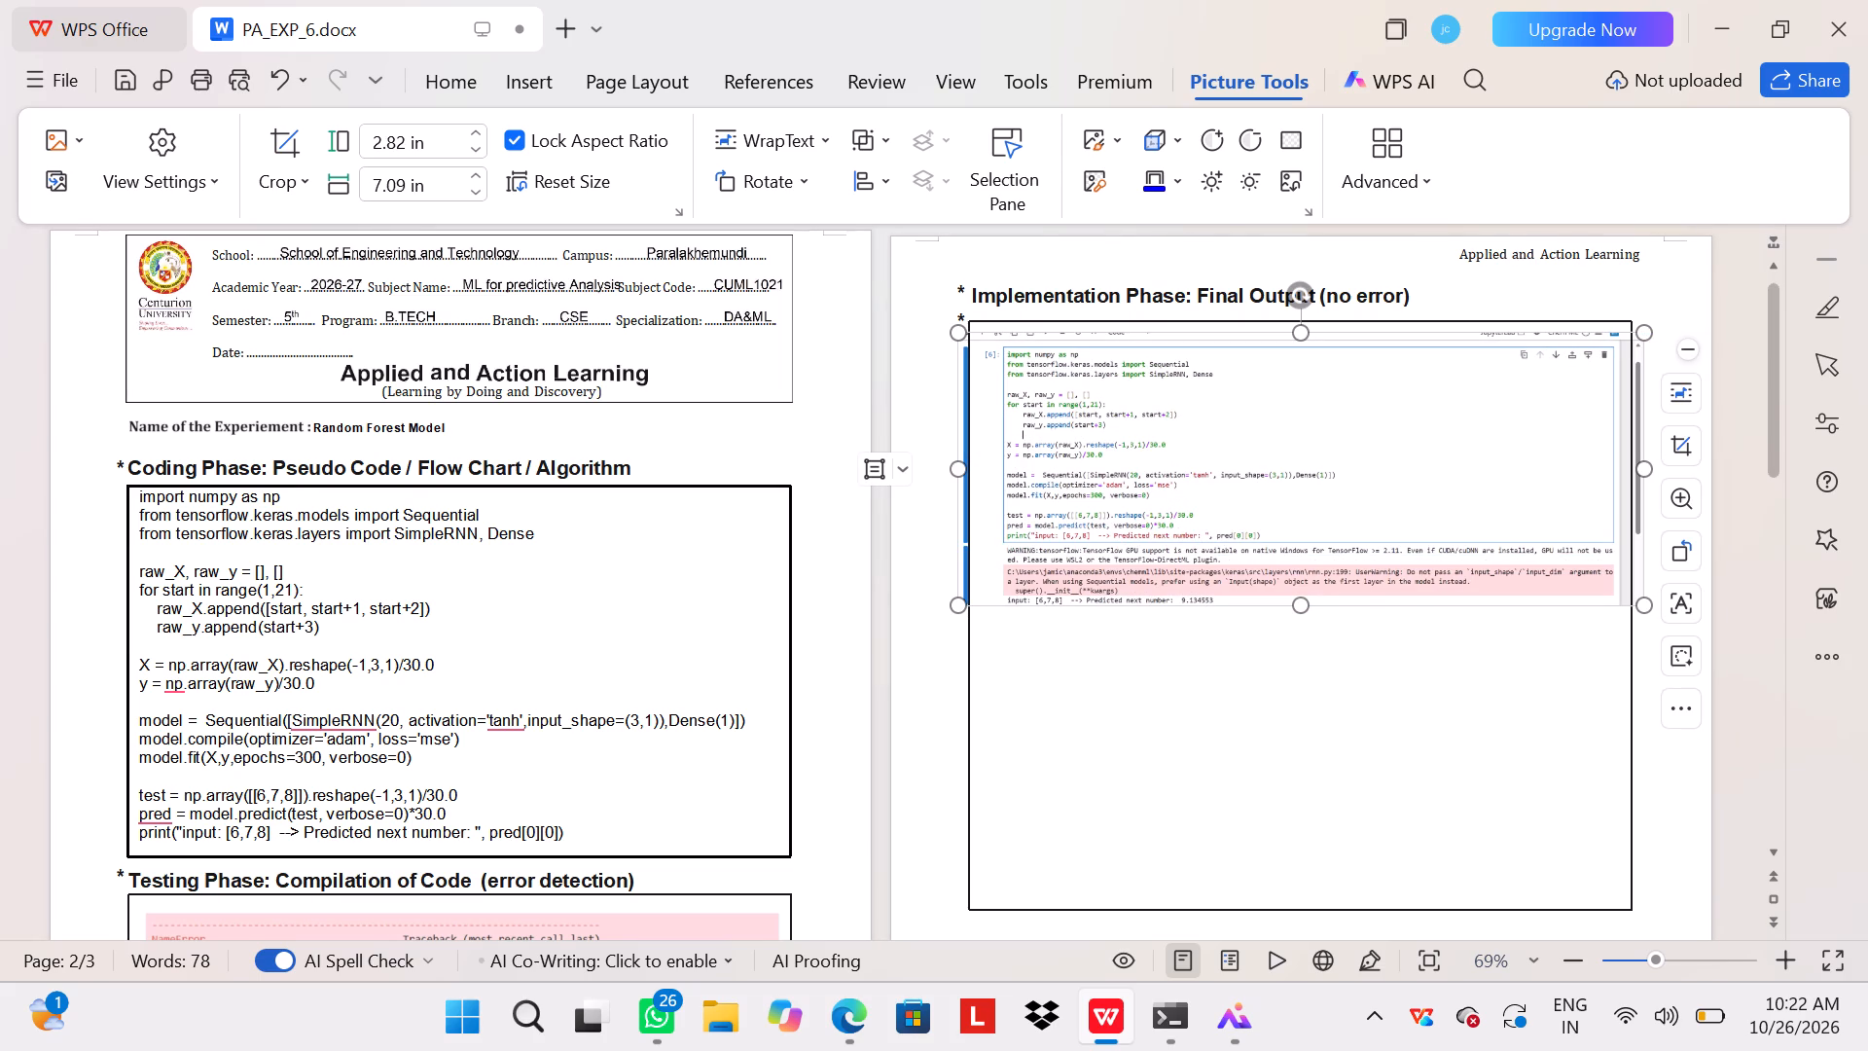
drag(1648, 601, 1561, 573)
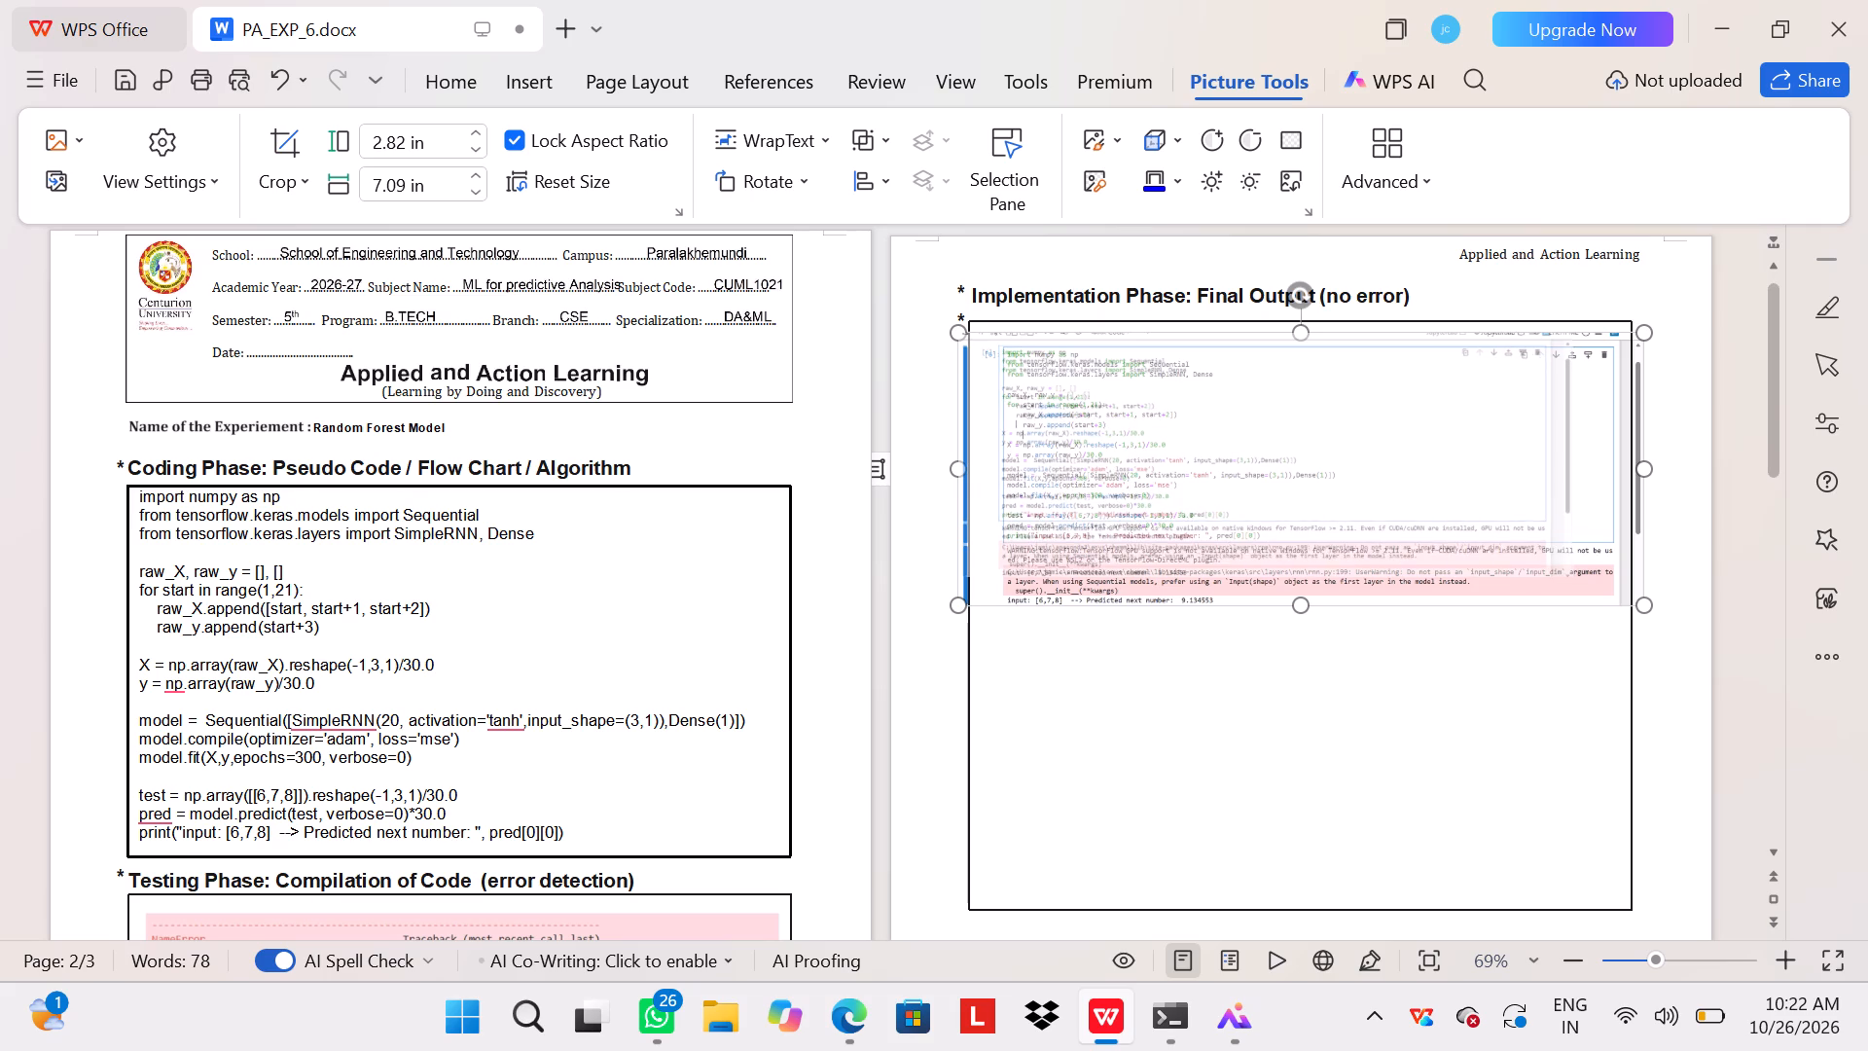
drag(1561, 573, 1576, 580)
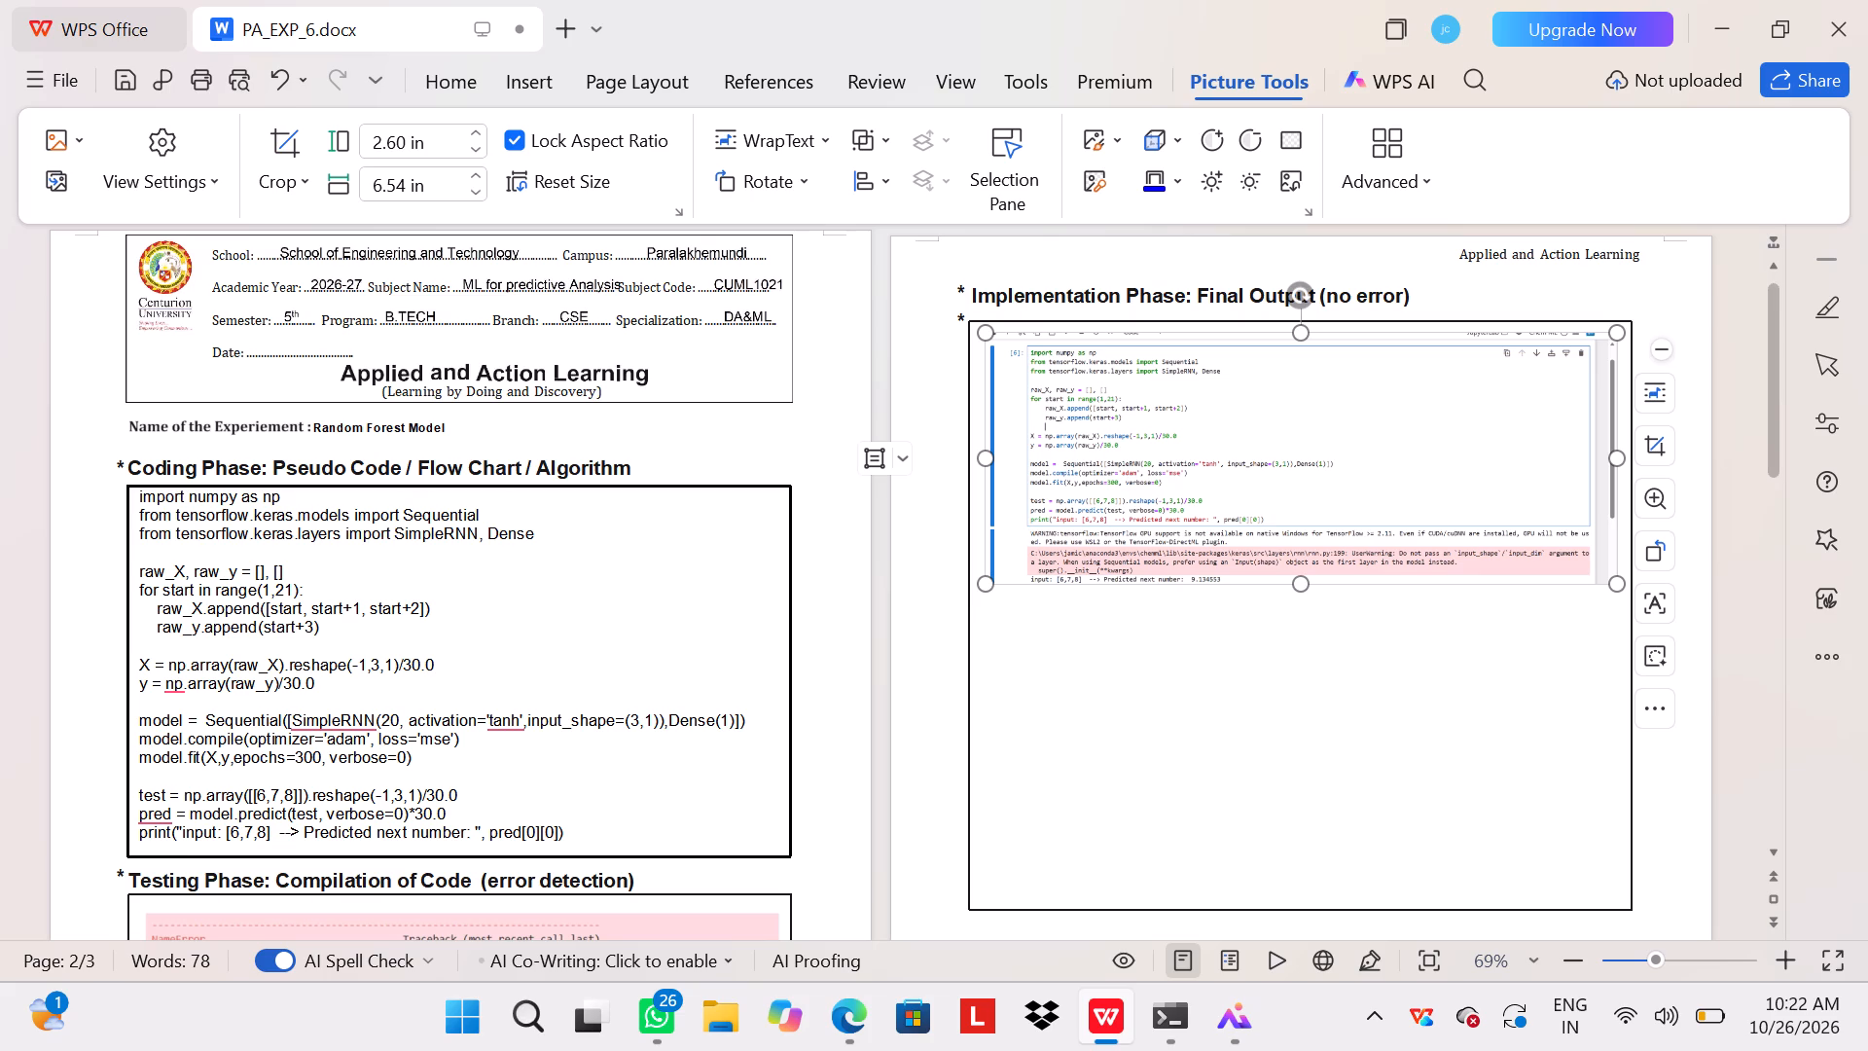
click(1599, 698)
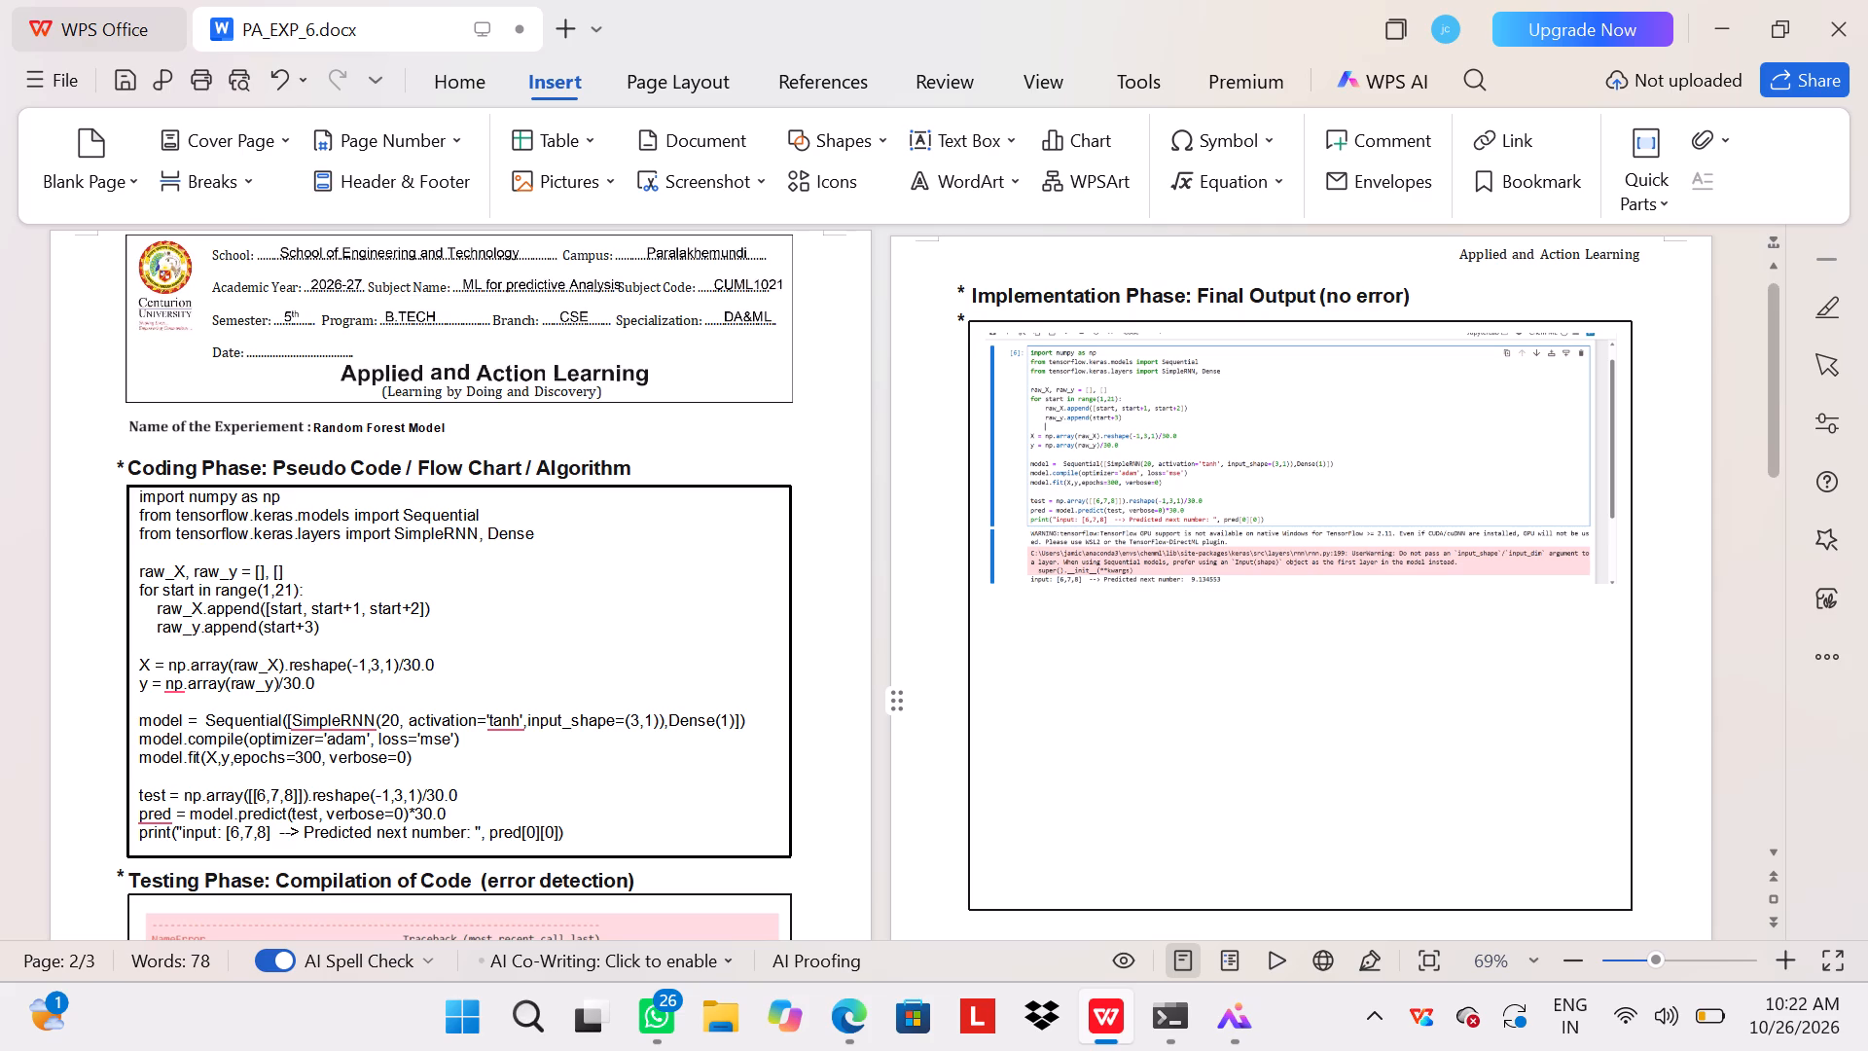
Stretch the screenshot vertically to about 3.43 in high, keeping its 6.54 in width.
click(1361, 555)
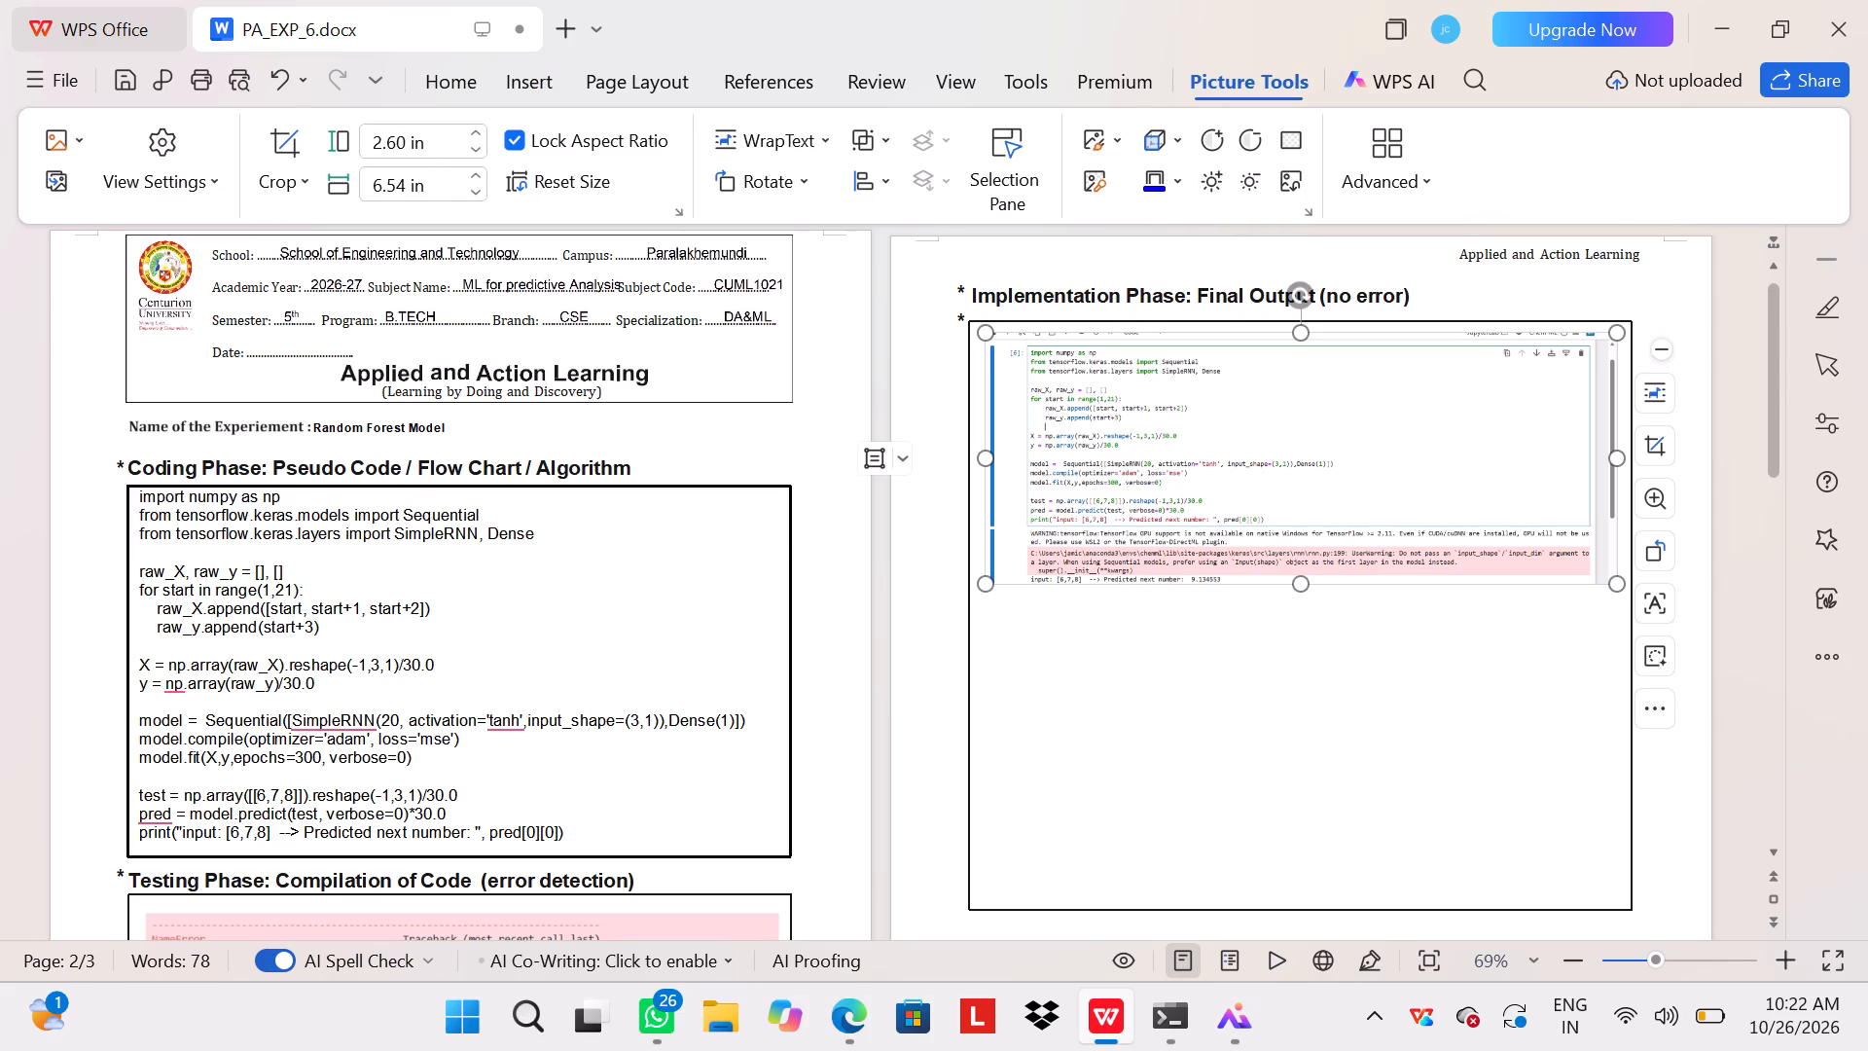
drag(1296, 590, 1331, 771)
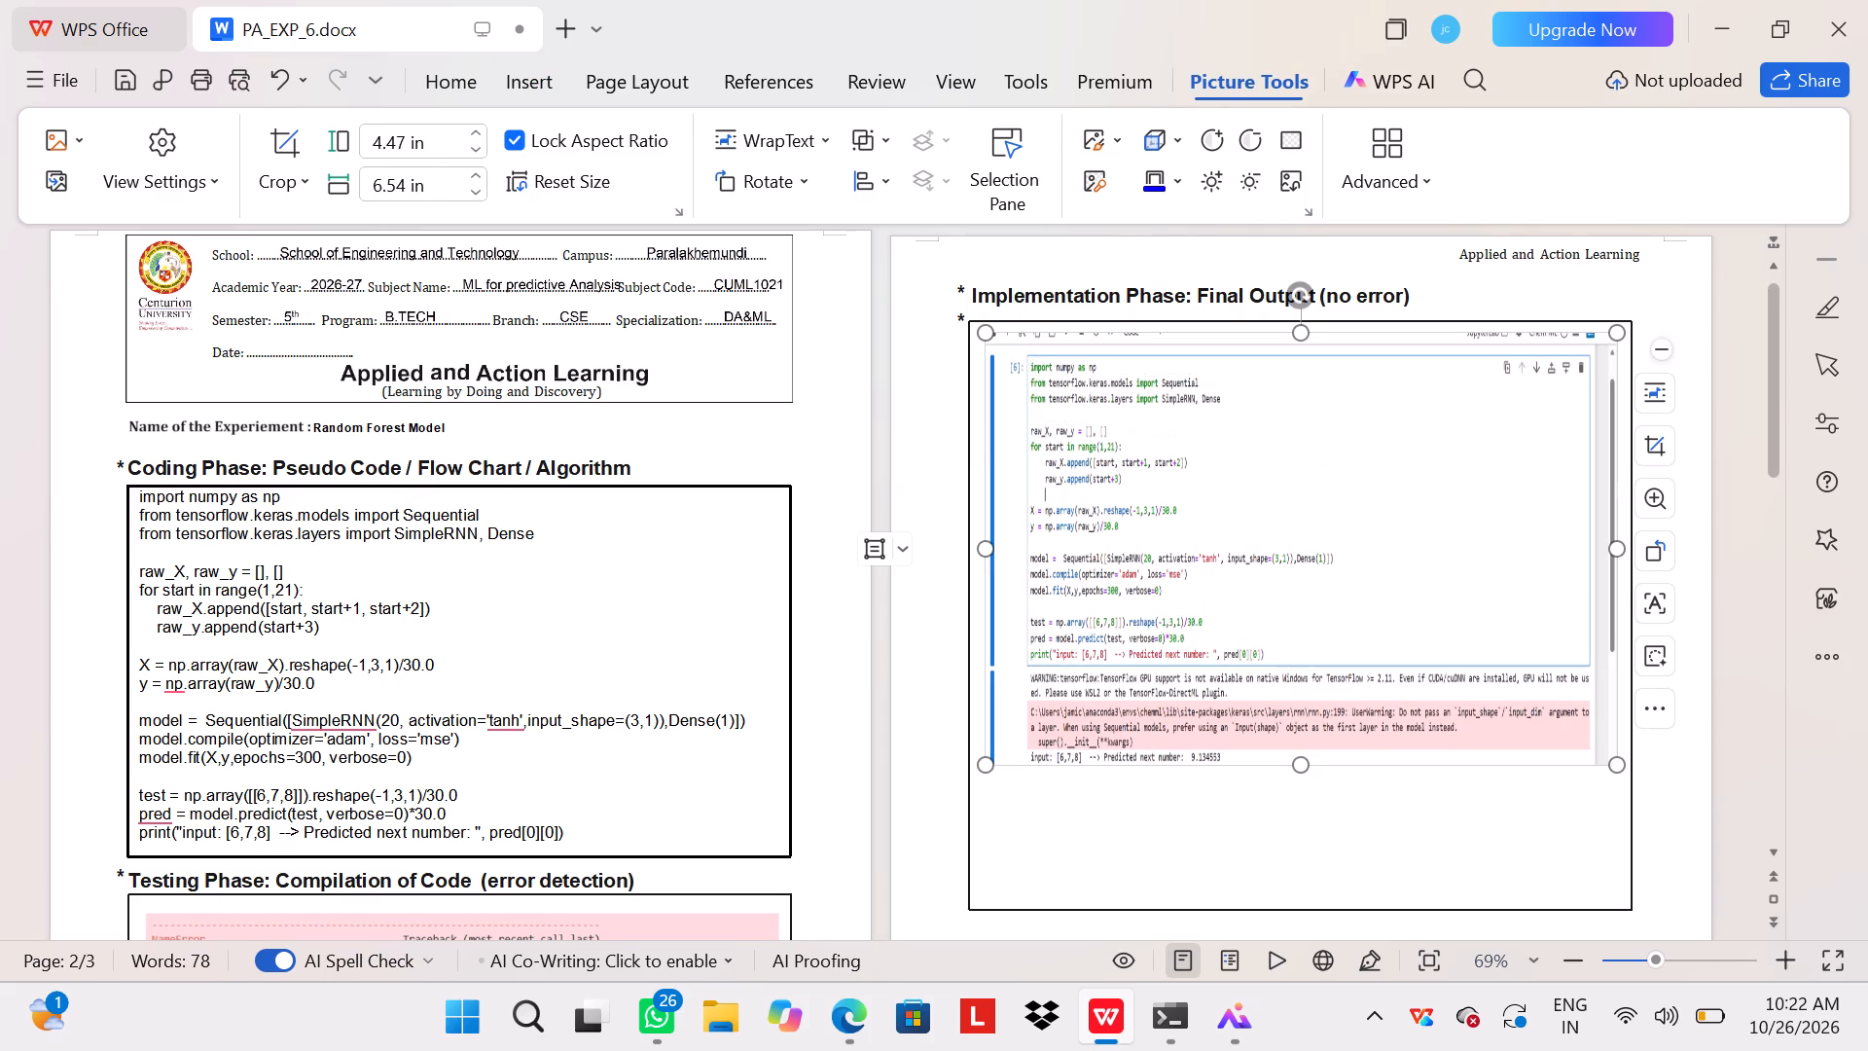
scroll(1445, 722, down, 4)
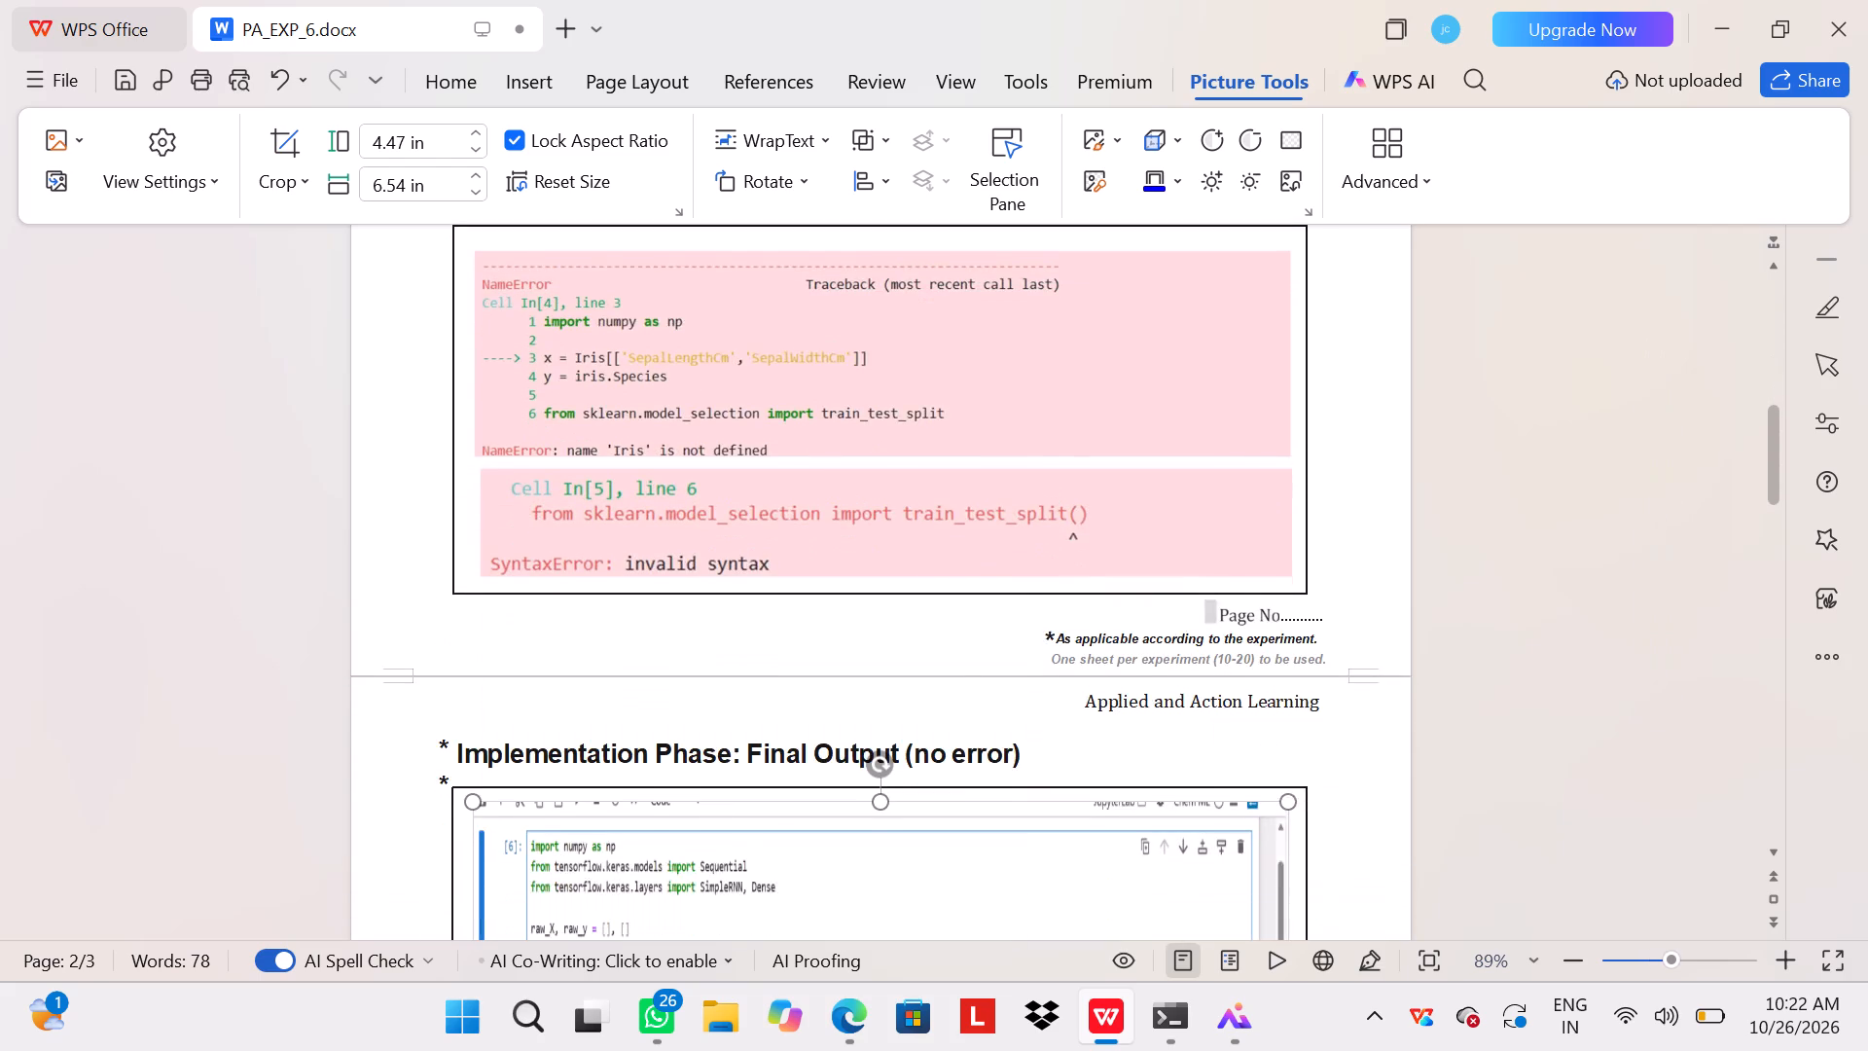
scroll(1445, 722, down, 3)
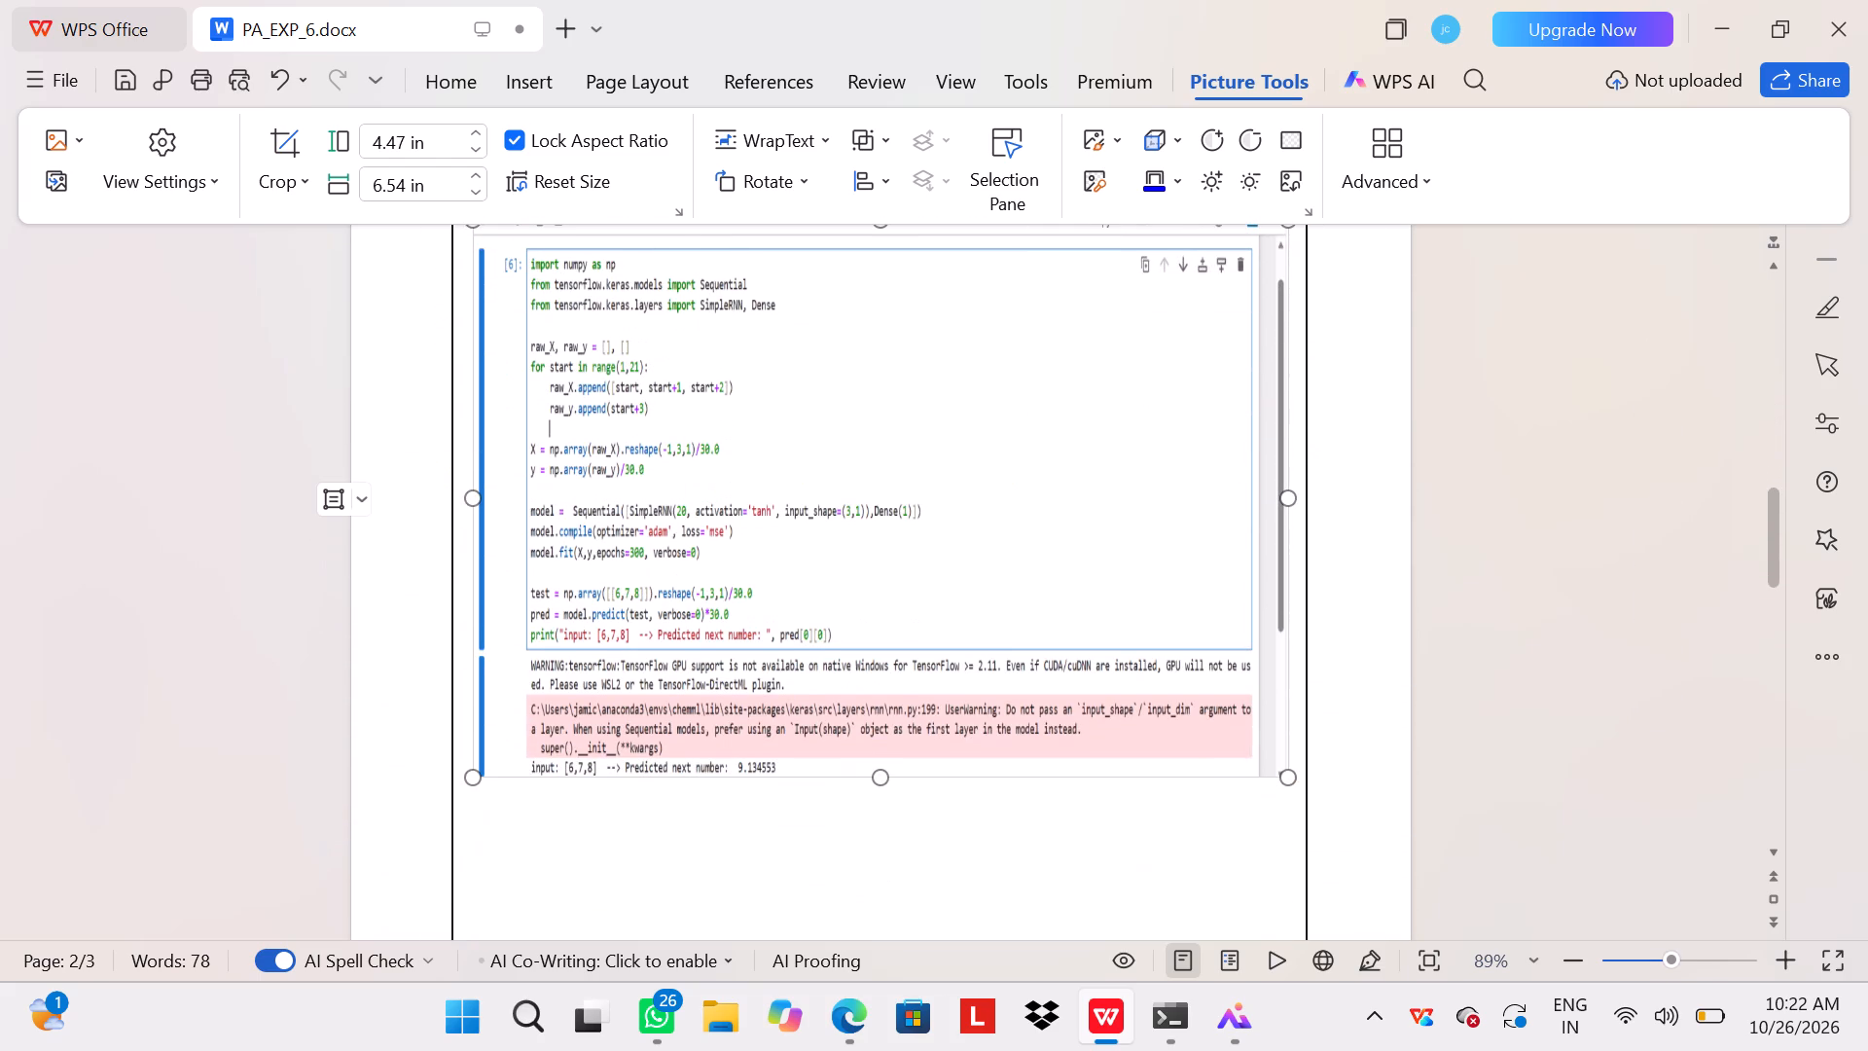
click(919, 685)
drag(877, 782, 880, 614)
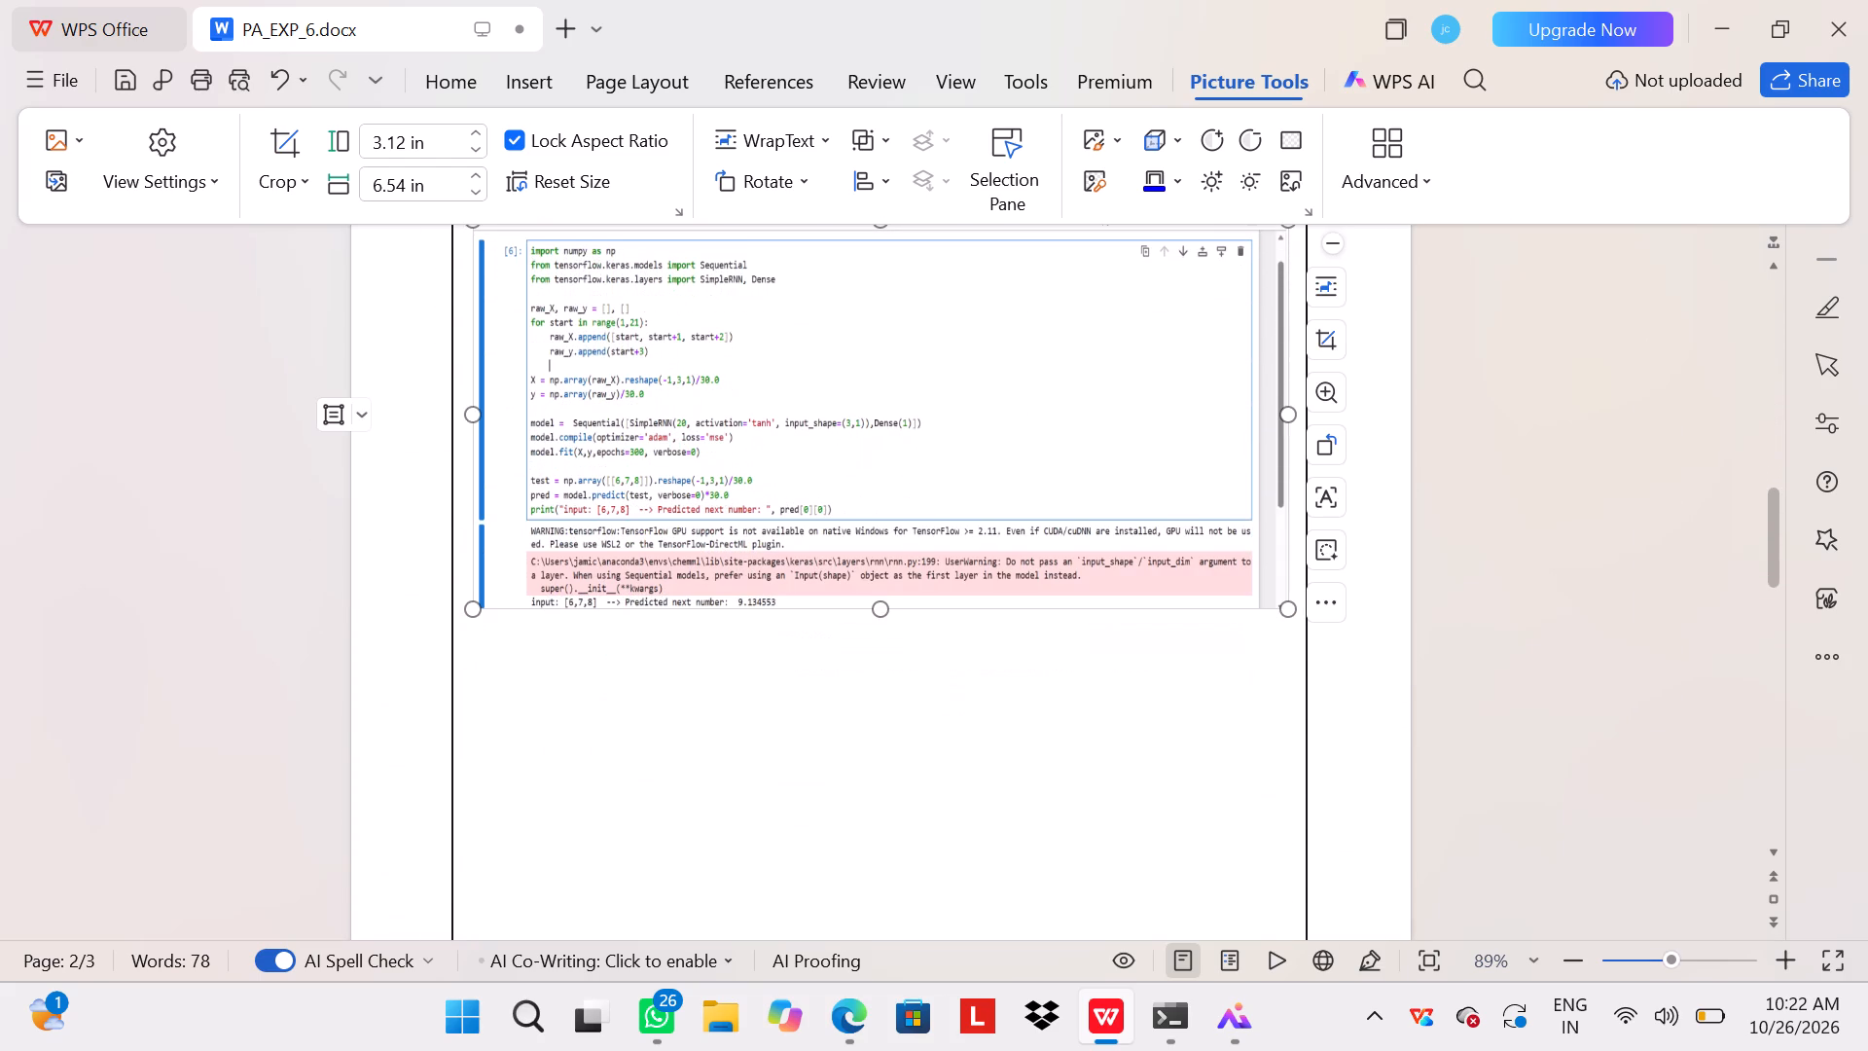
drag(880, 614, 878, 653)
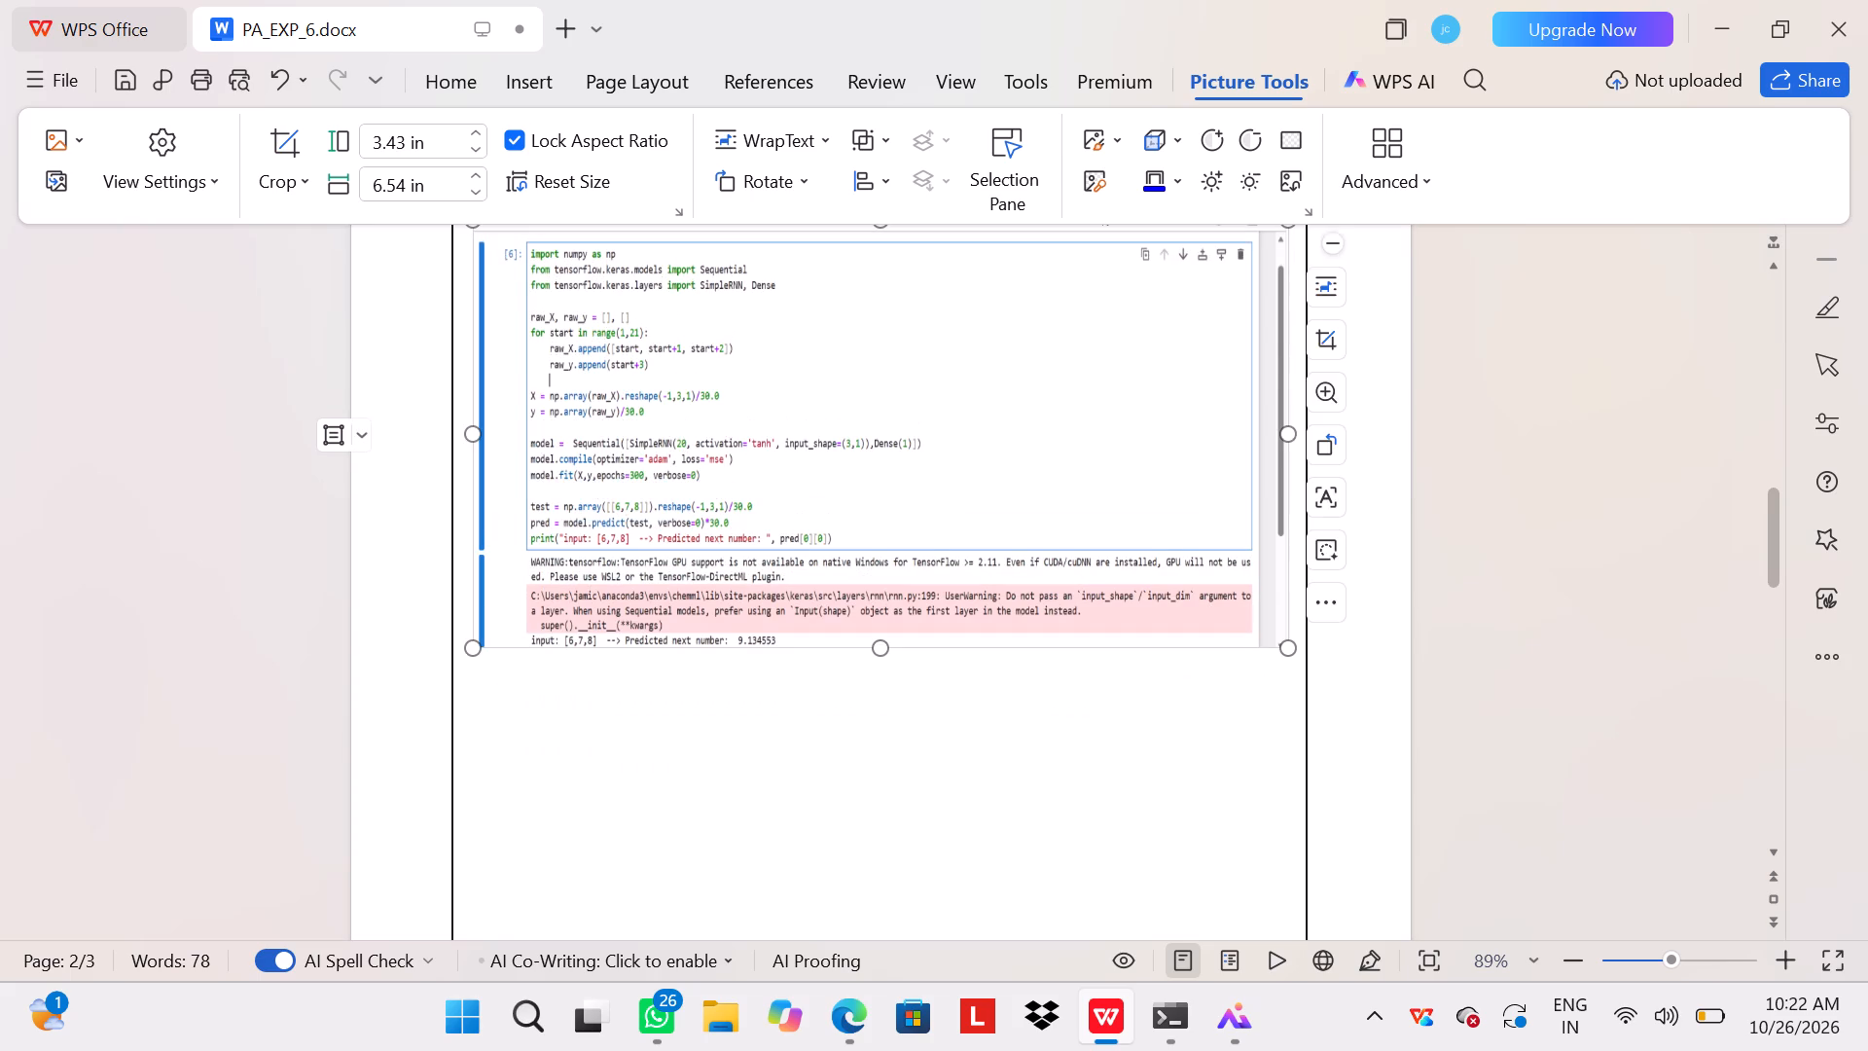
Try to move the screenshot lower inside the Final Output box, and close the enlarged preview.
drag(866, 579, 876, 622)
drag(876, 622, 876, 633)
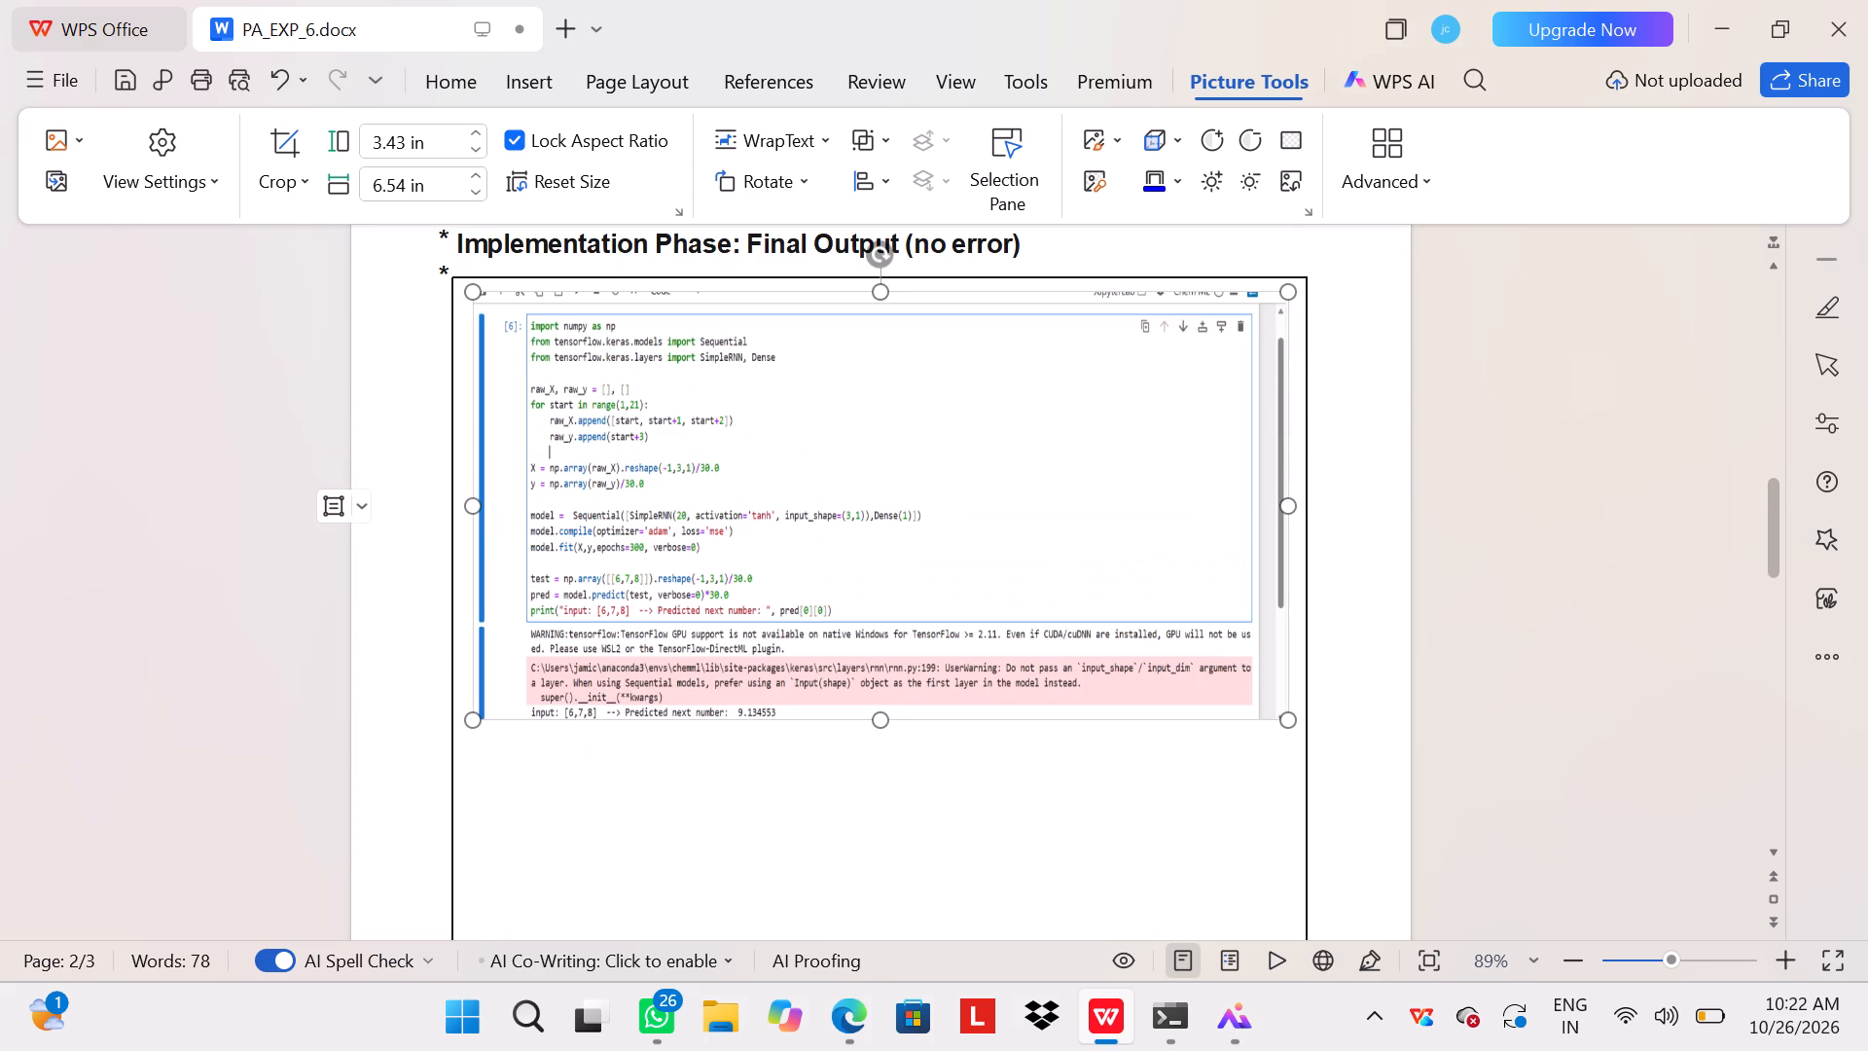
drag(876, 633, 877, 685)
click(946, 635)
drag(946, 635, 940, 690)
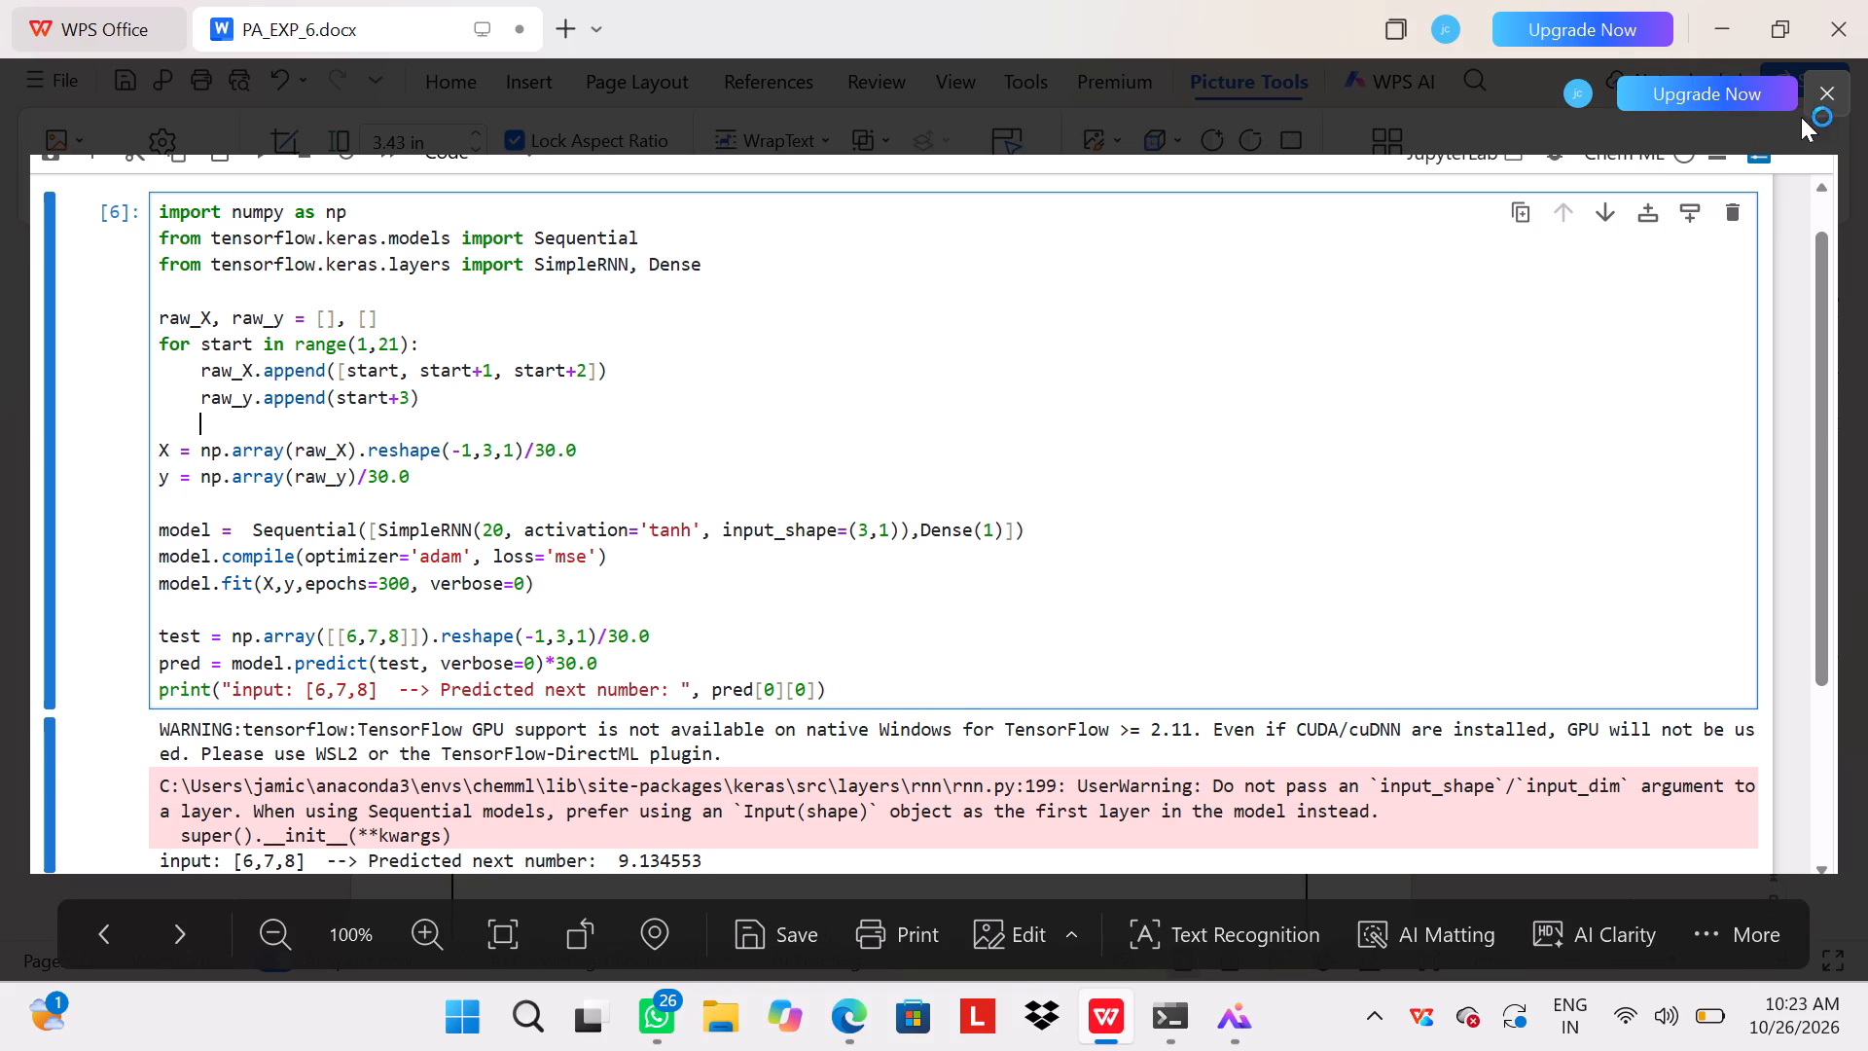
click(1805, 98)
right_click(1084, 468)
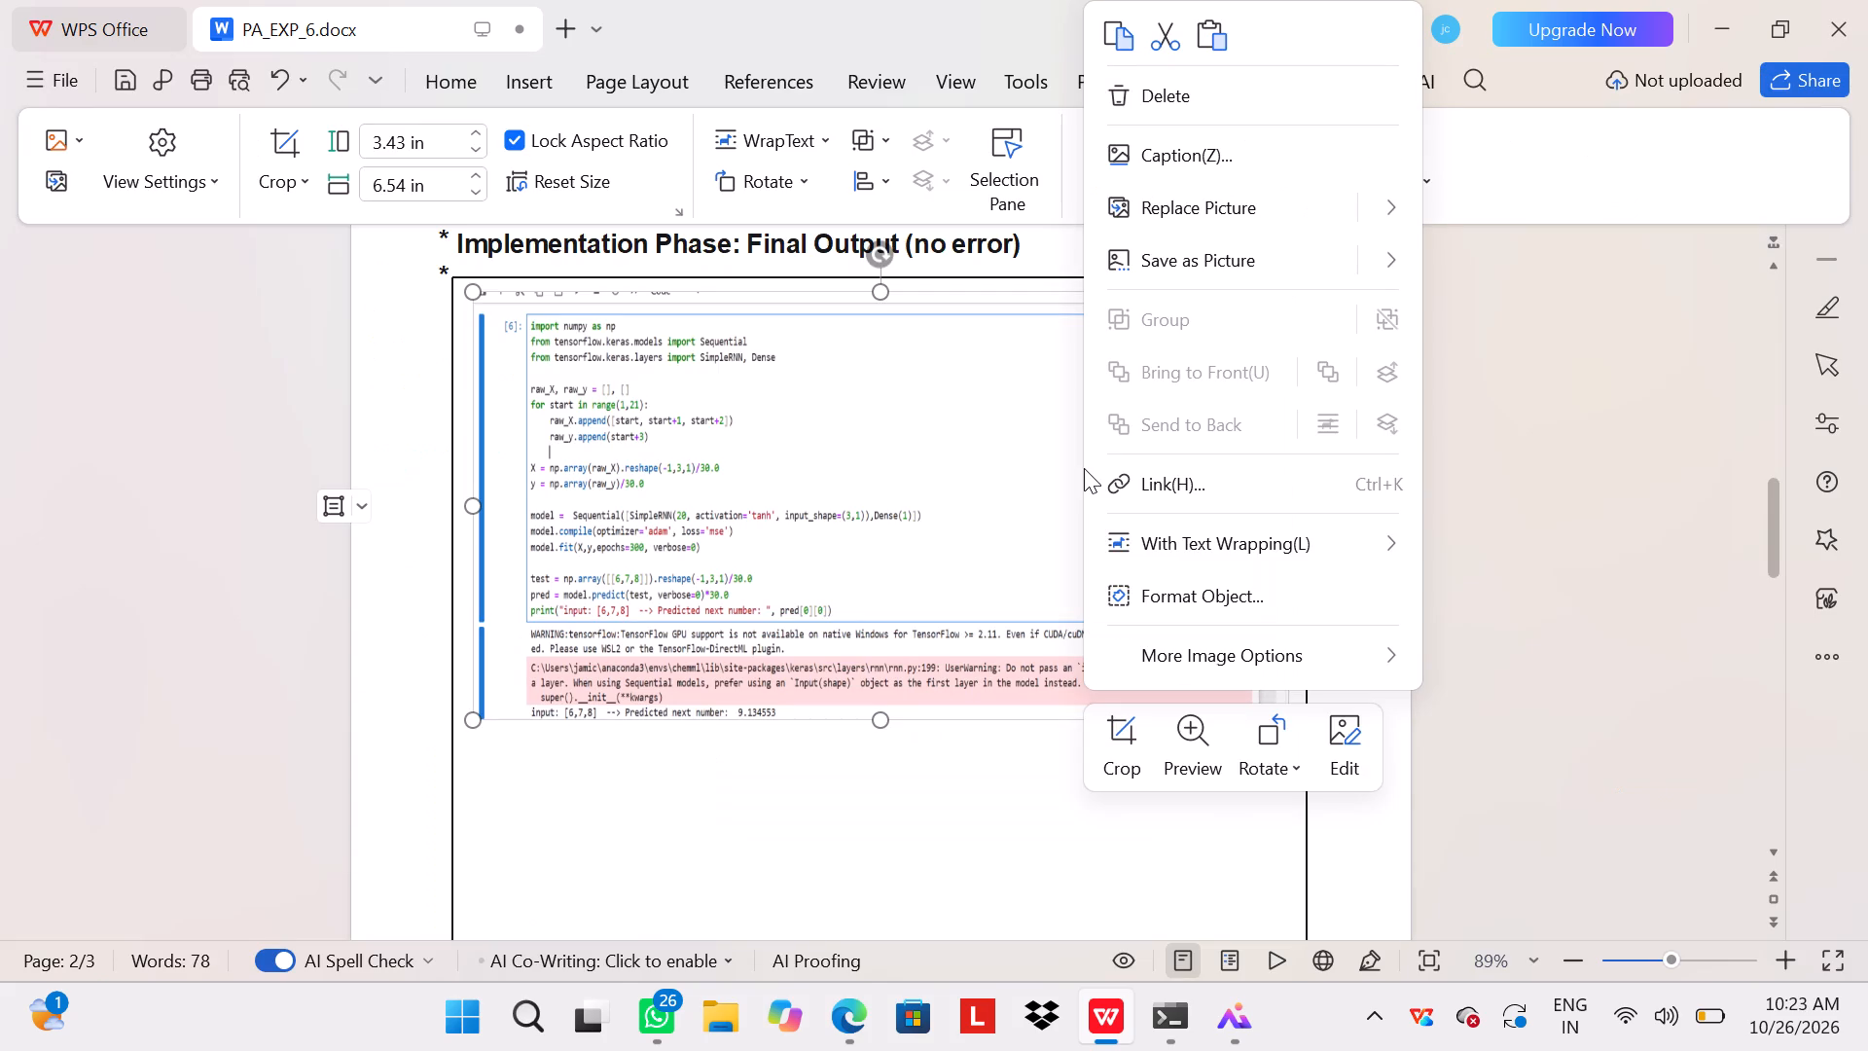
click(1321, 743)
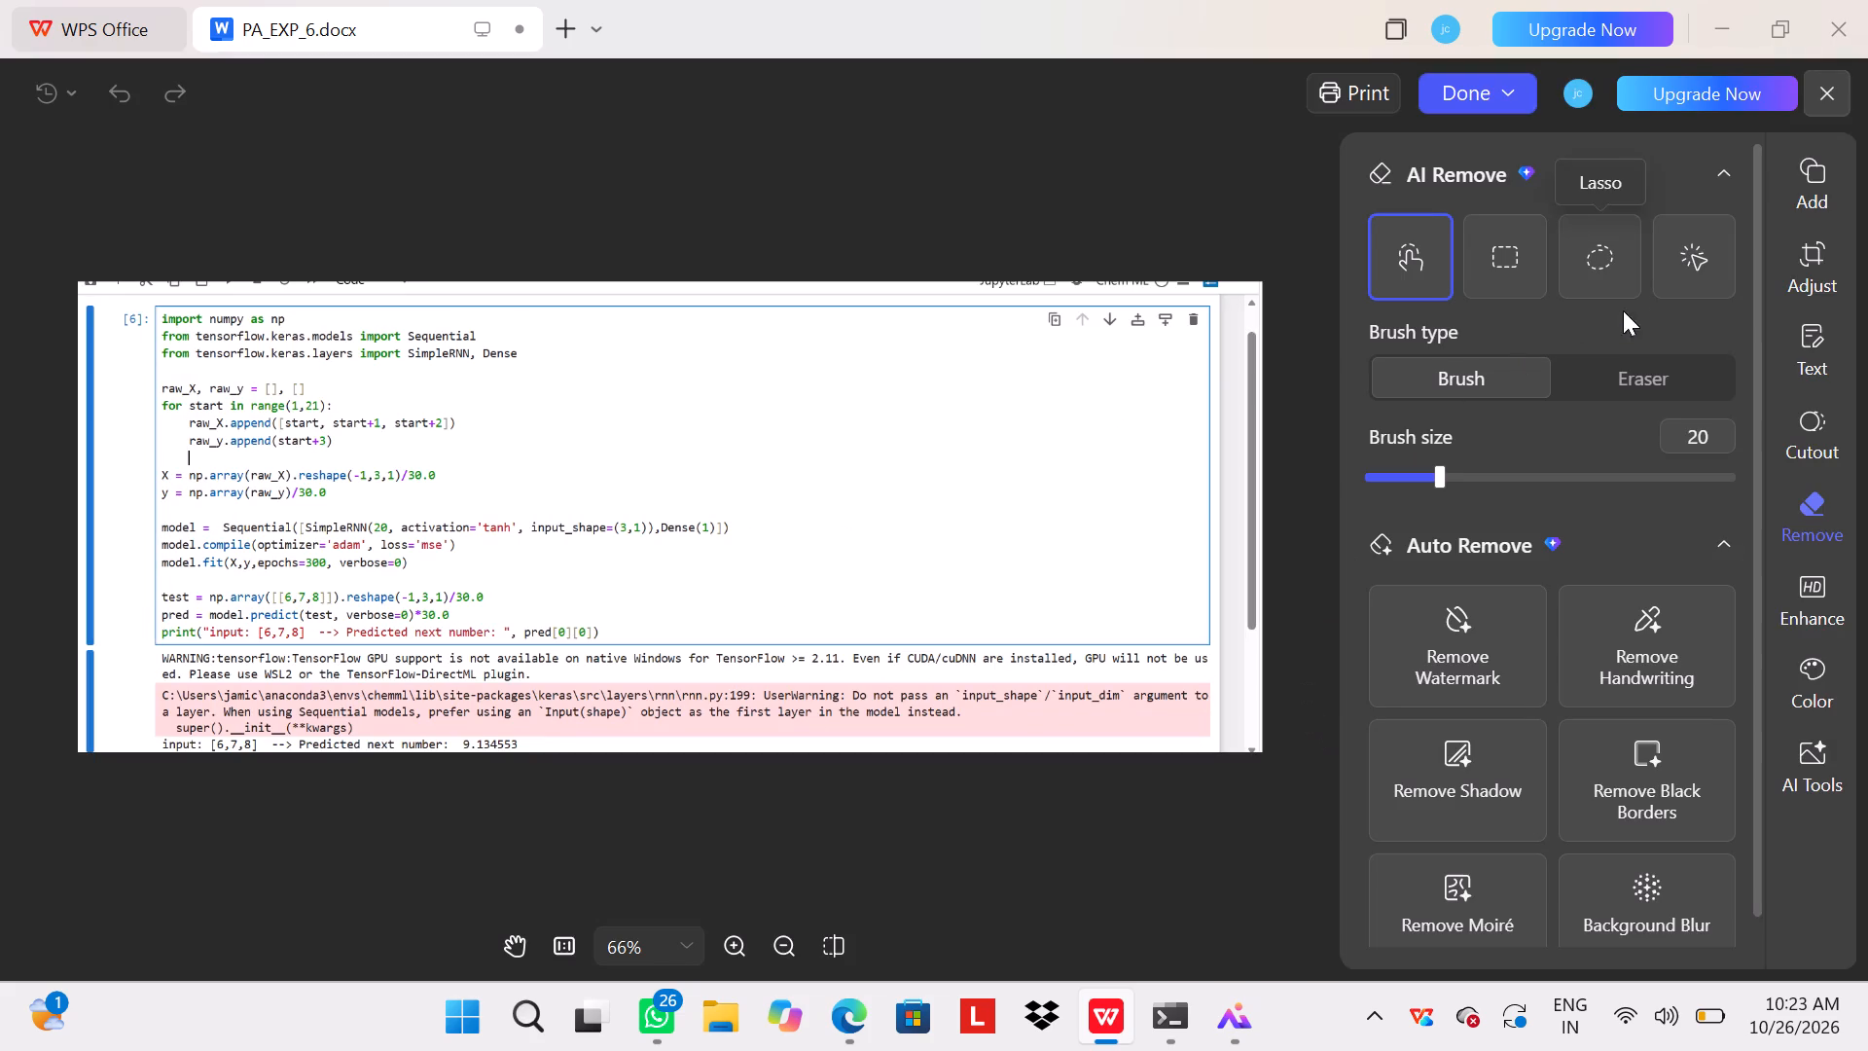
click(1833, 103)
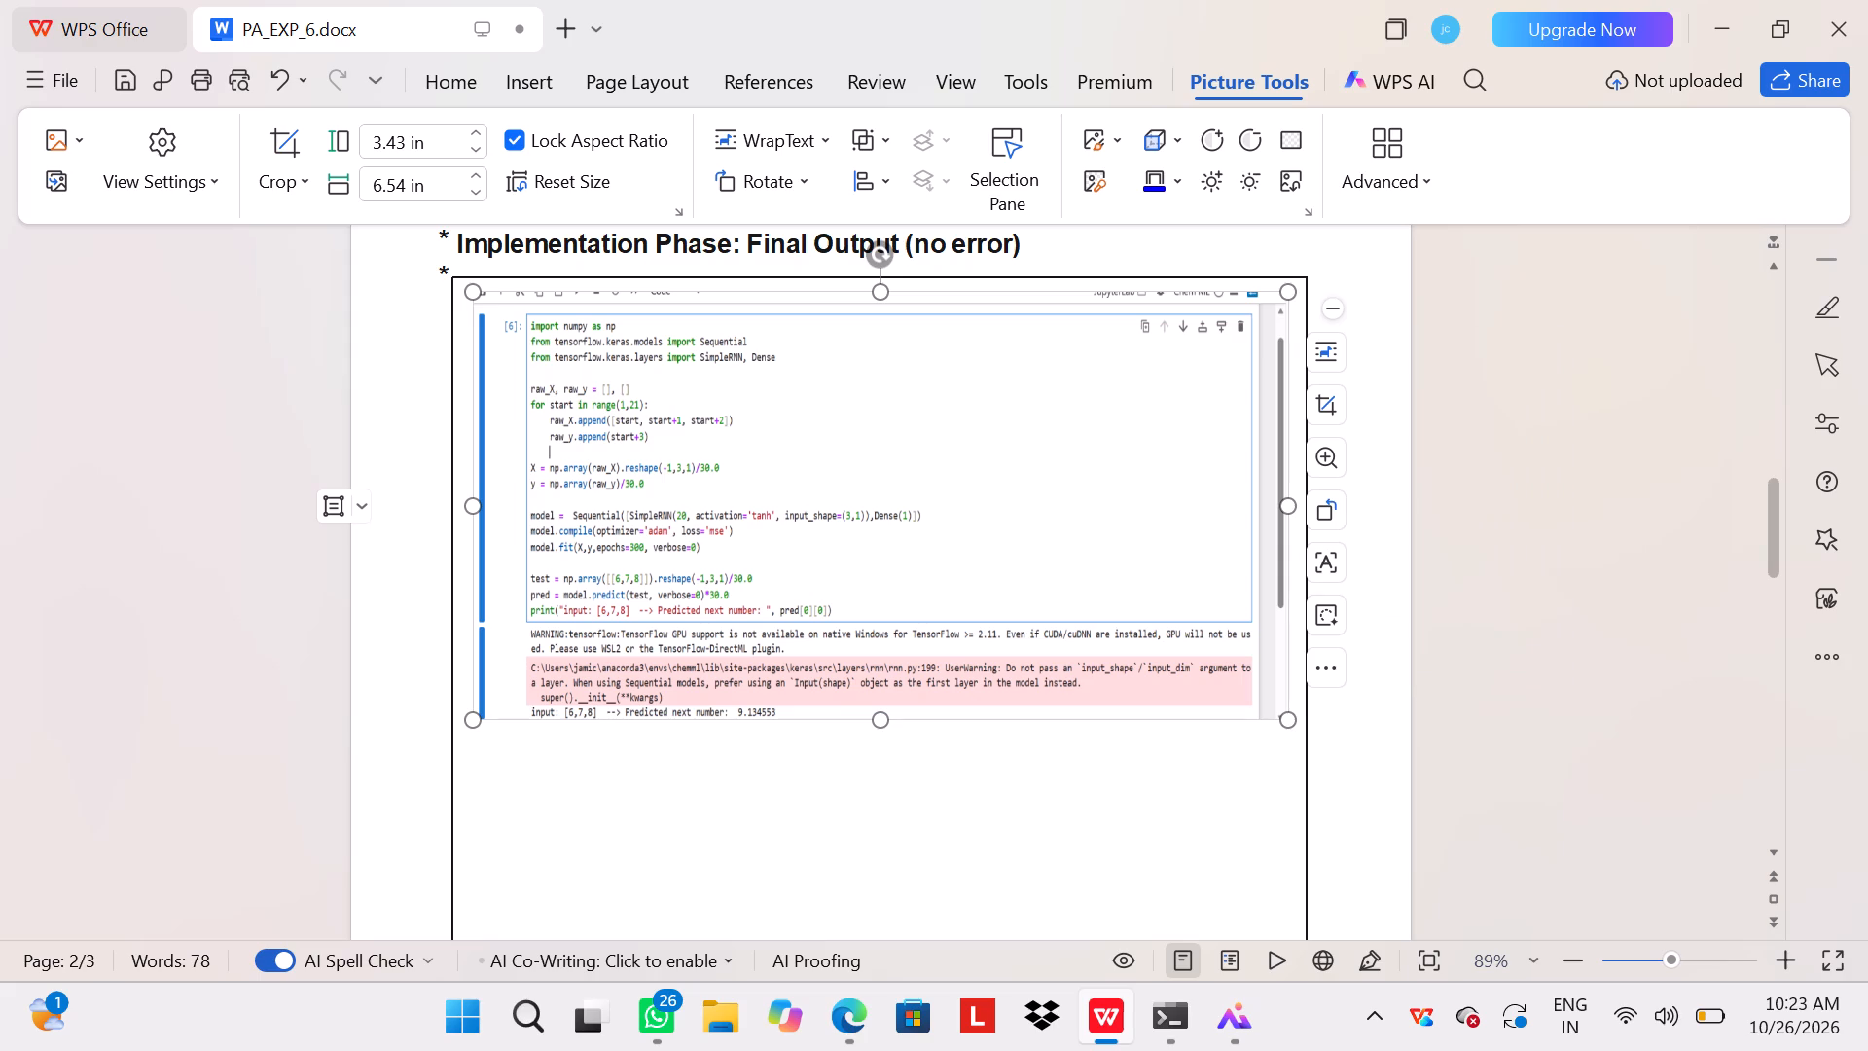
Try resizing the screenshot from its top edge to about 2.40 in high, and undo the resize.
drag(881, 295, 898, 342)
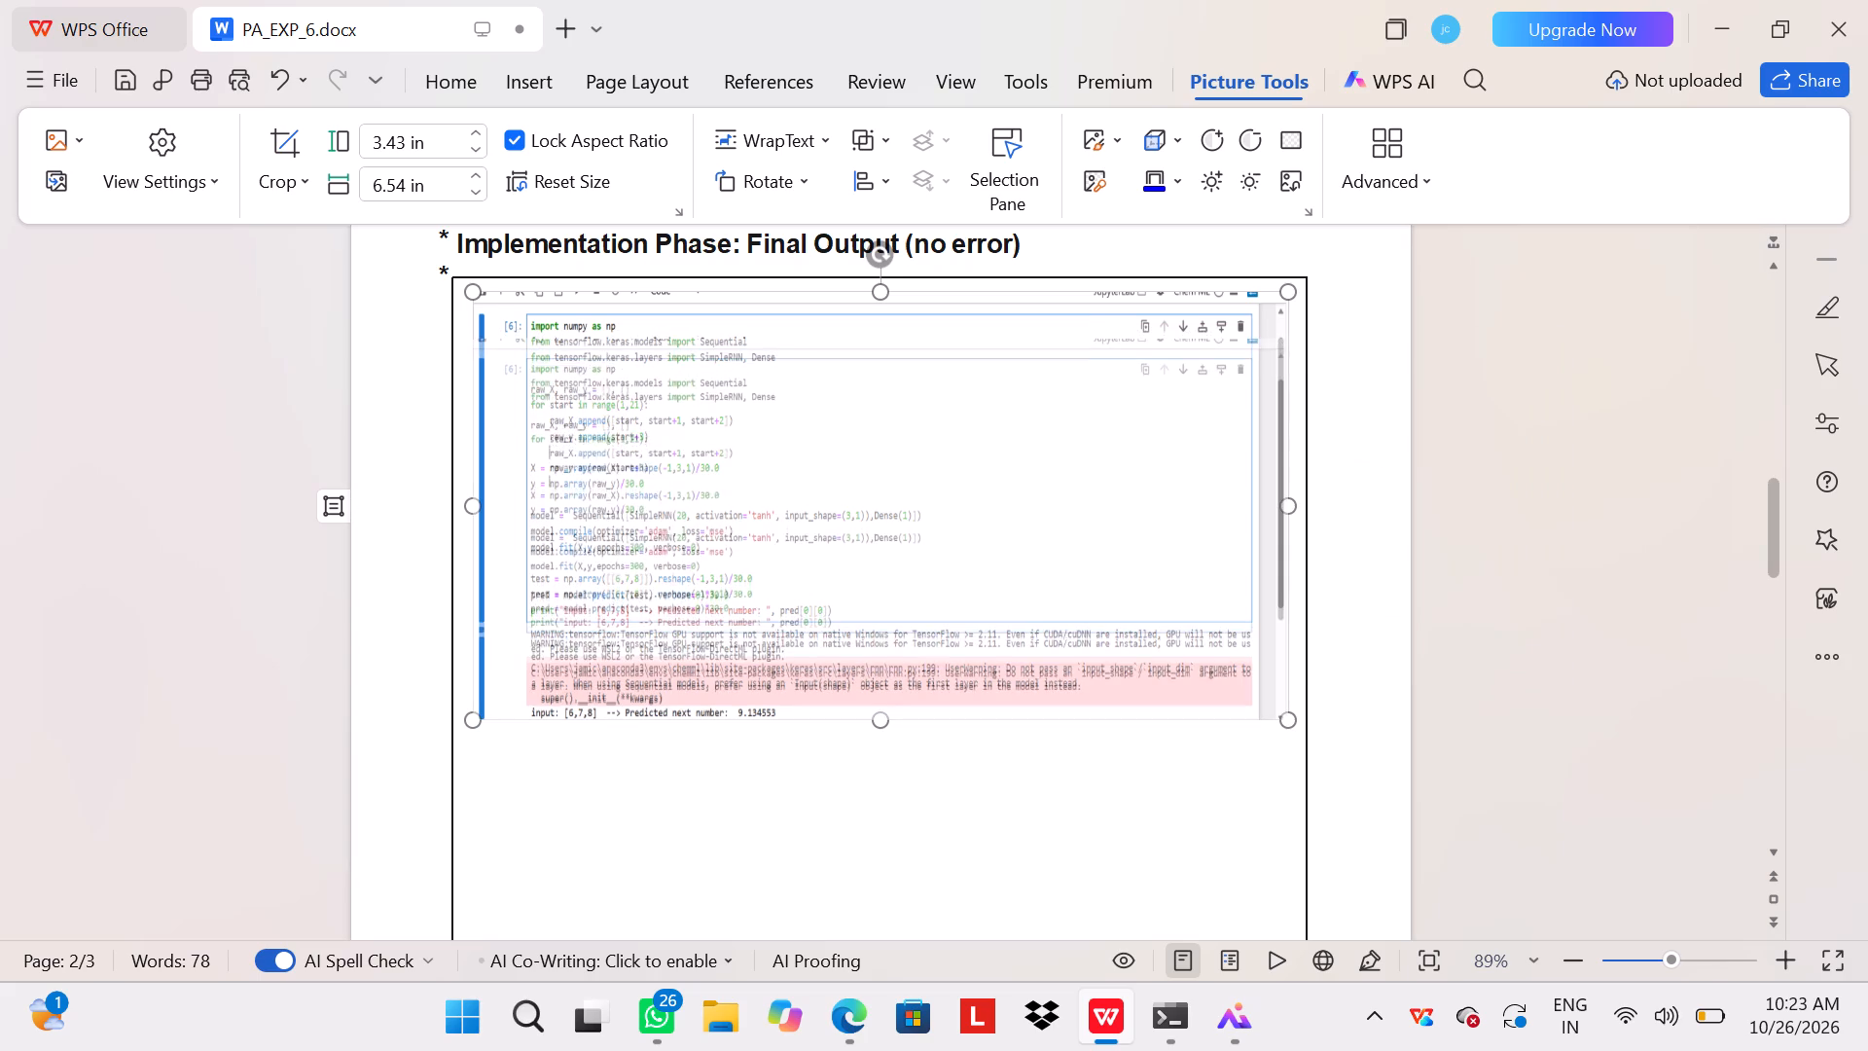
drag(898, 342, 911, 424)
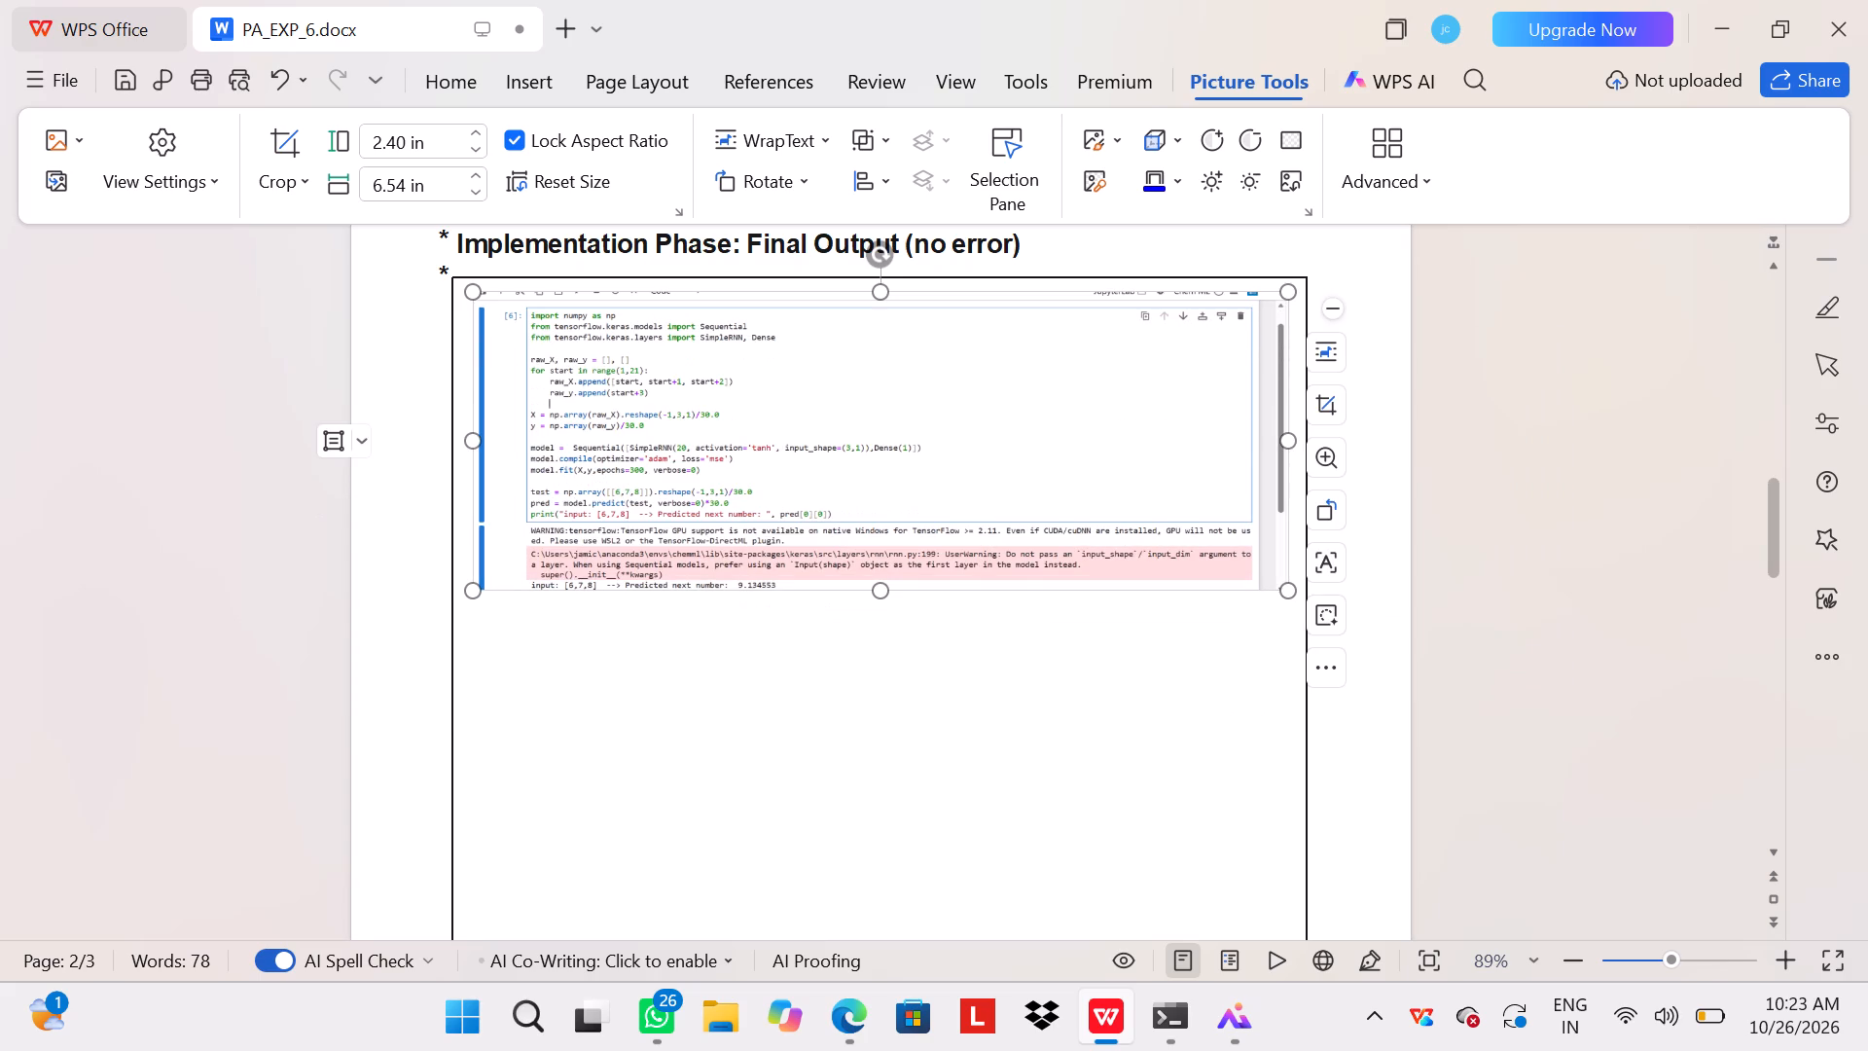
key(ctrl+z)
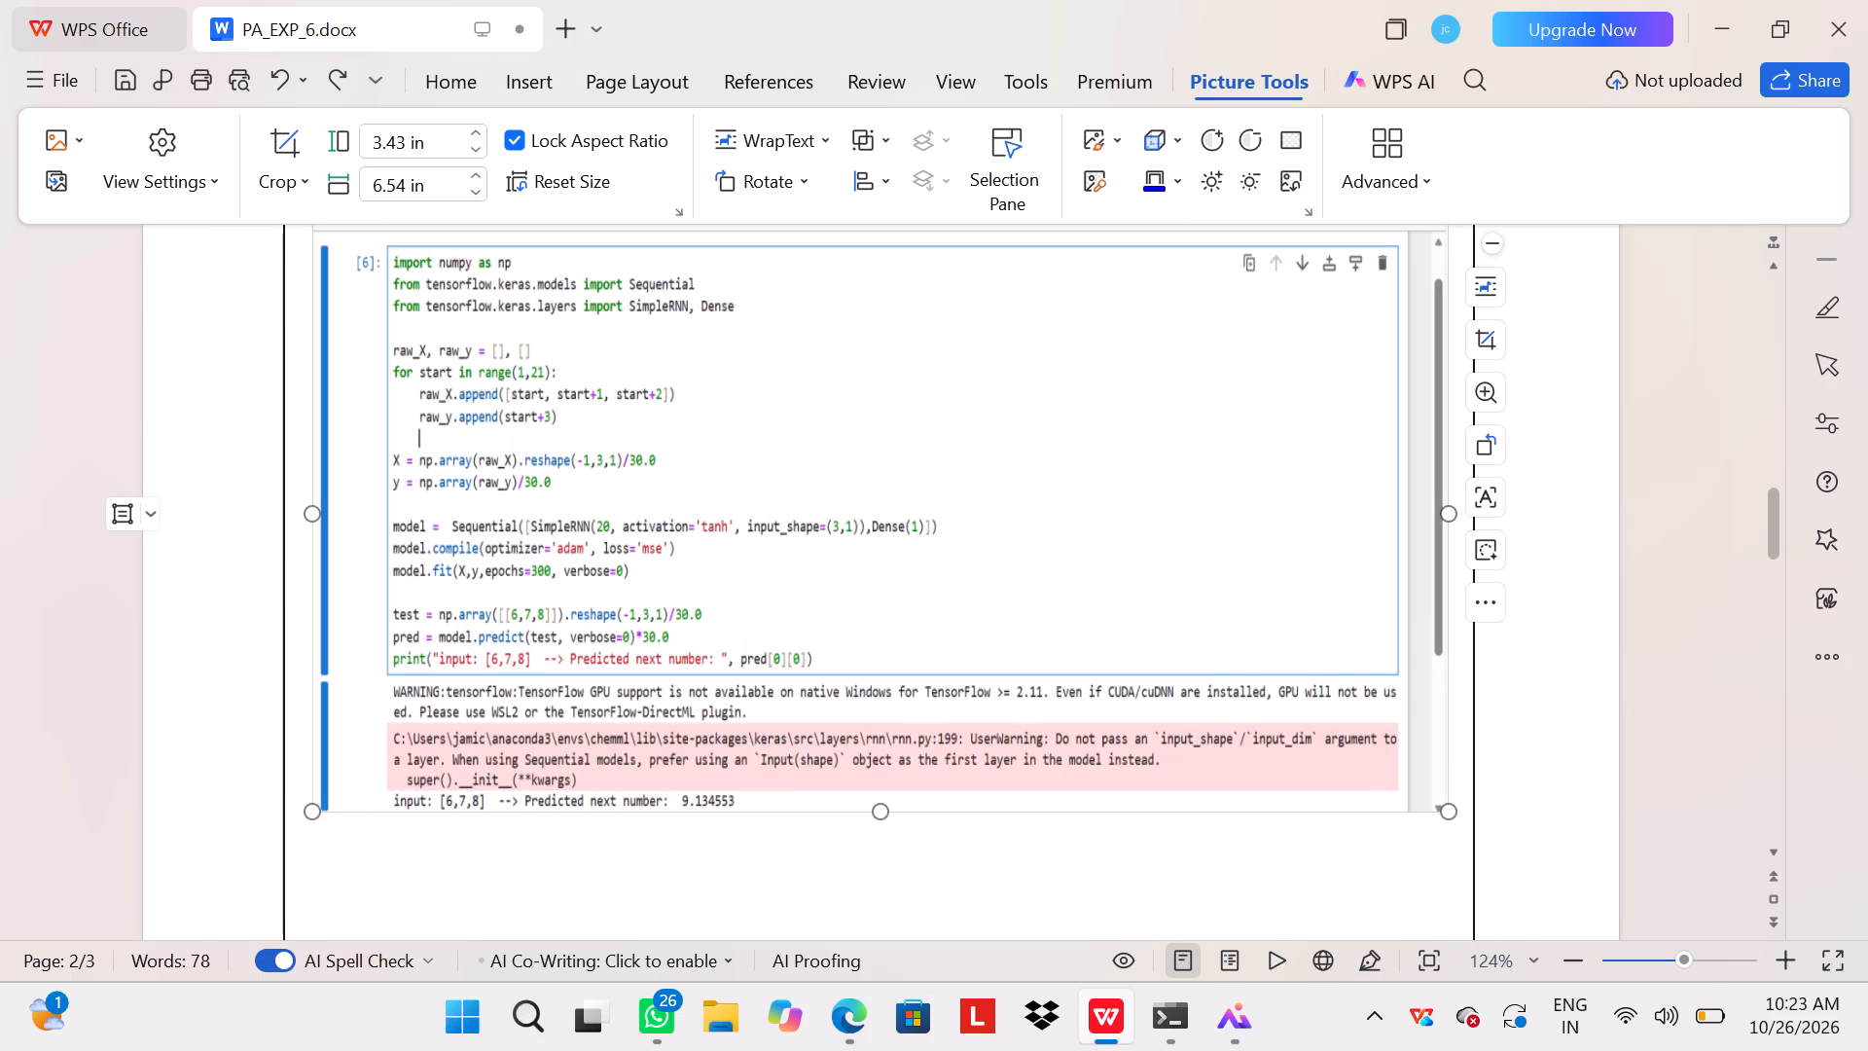
Fine-tune the screenshot's bottom edge so the picture is slightly shorter, and deselect it.
drag(880, 819, 885, 878)
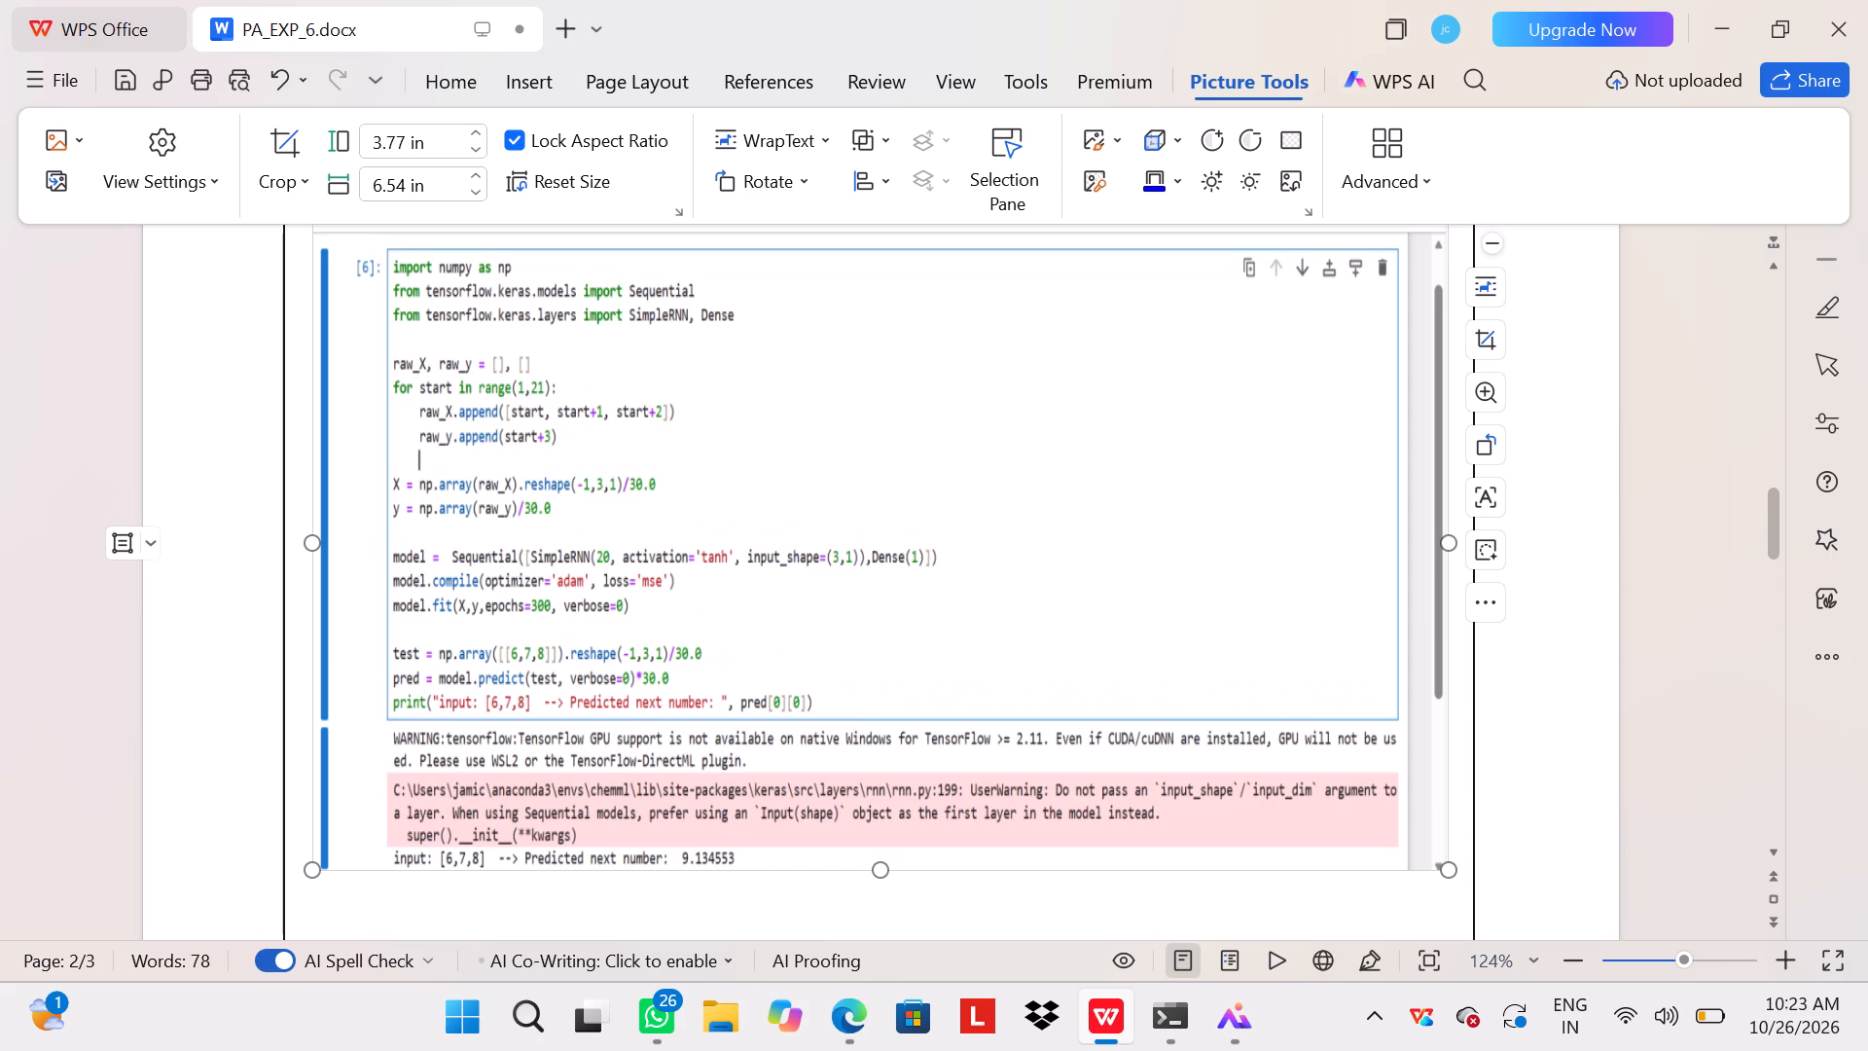
drag(875, 869, 881, 836)
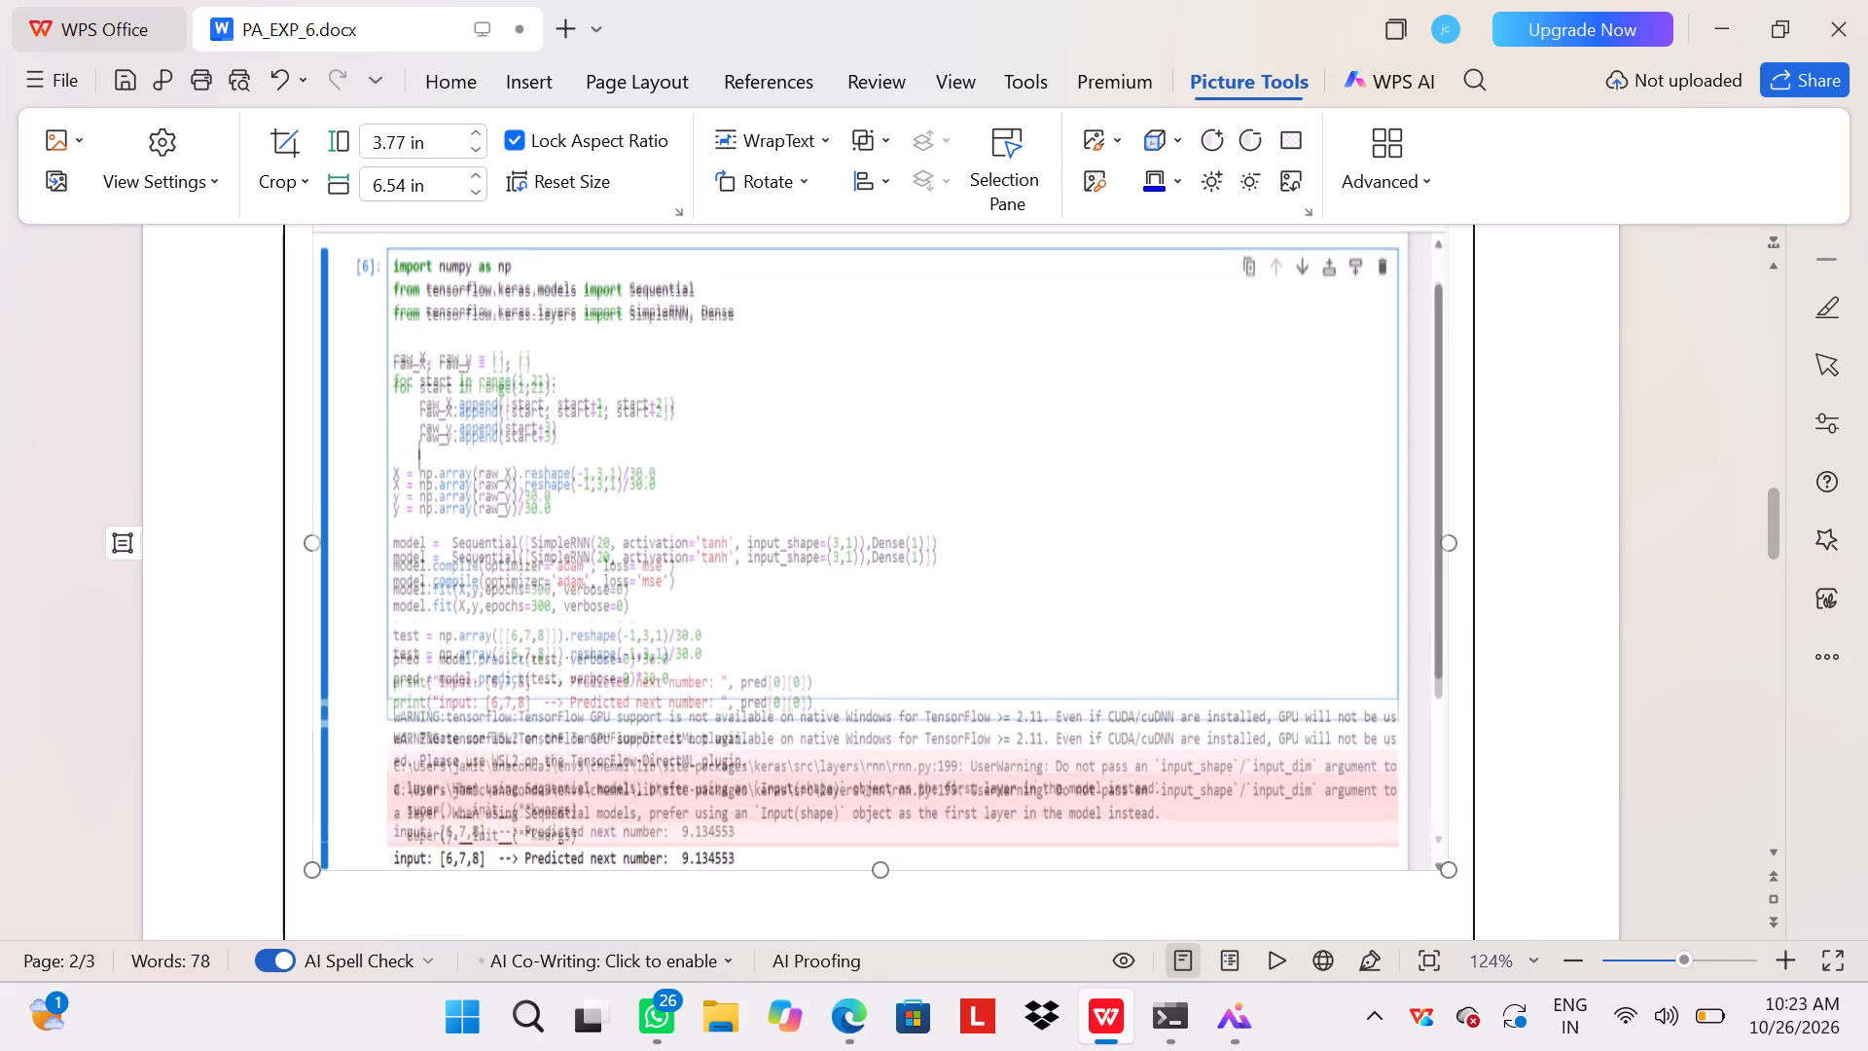
drag(881, 836, 893, 790)
click(1508, 716)
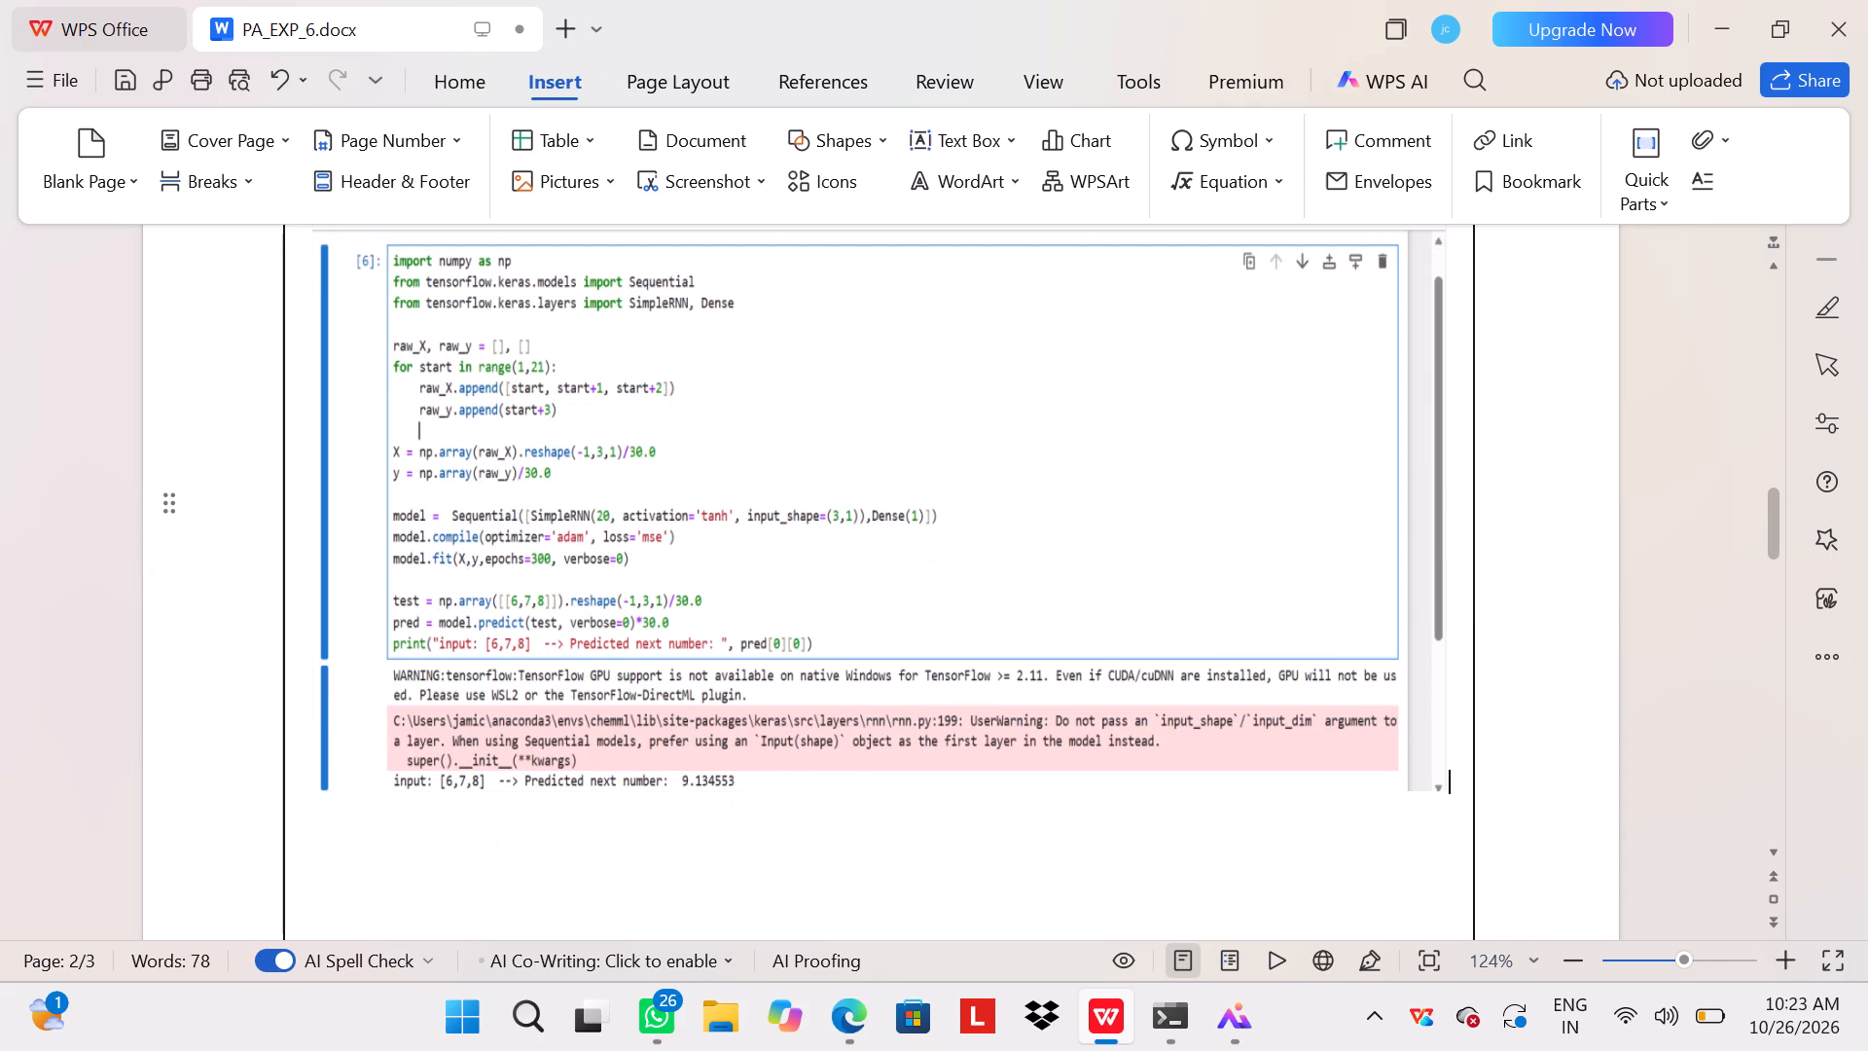
View the SyntaxError picture in the Testing Phase box enlarged, and return to the document.
scroll(1508, 716, up, 4)
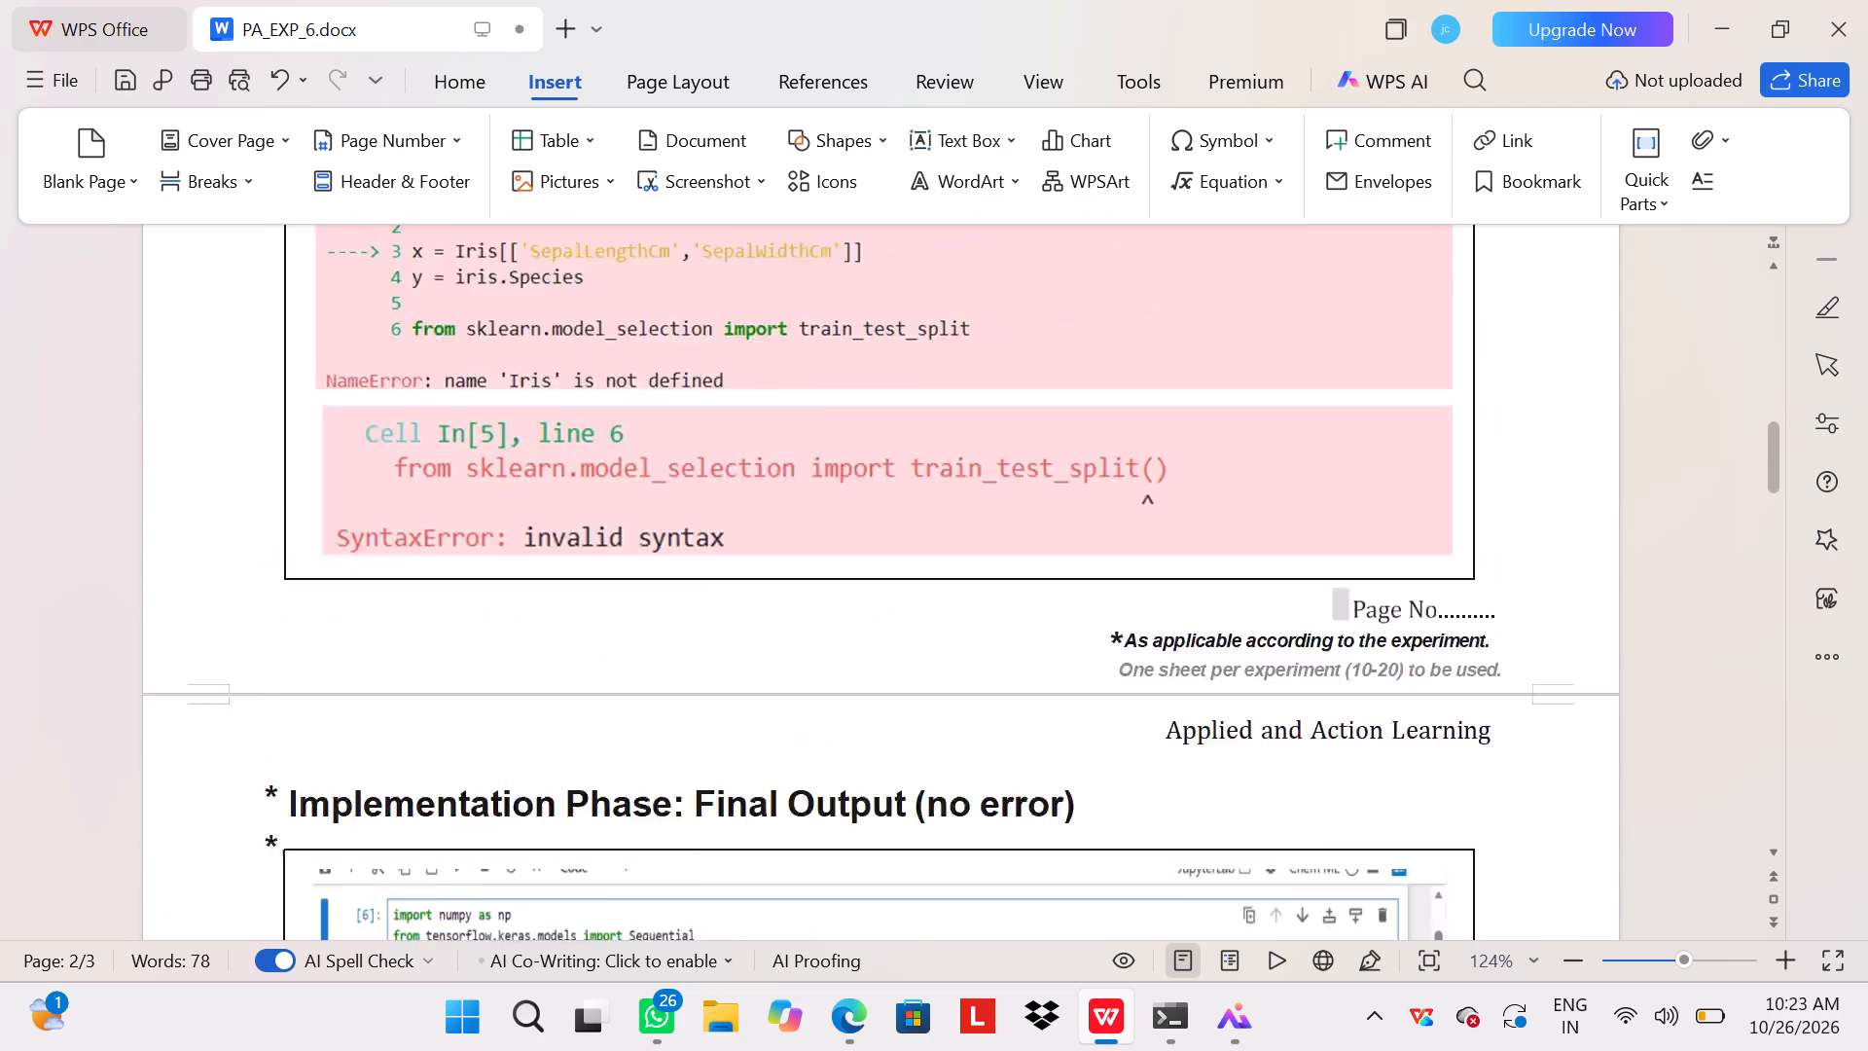
scroll(1508, 716, up, 1)
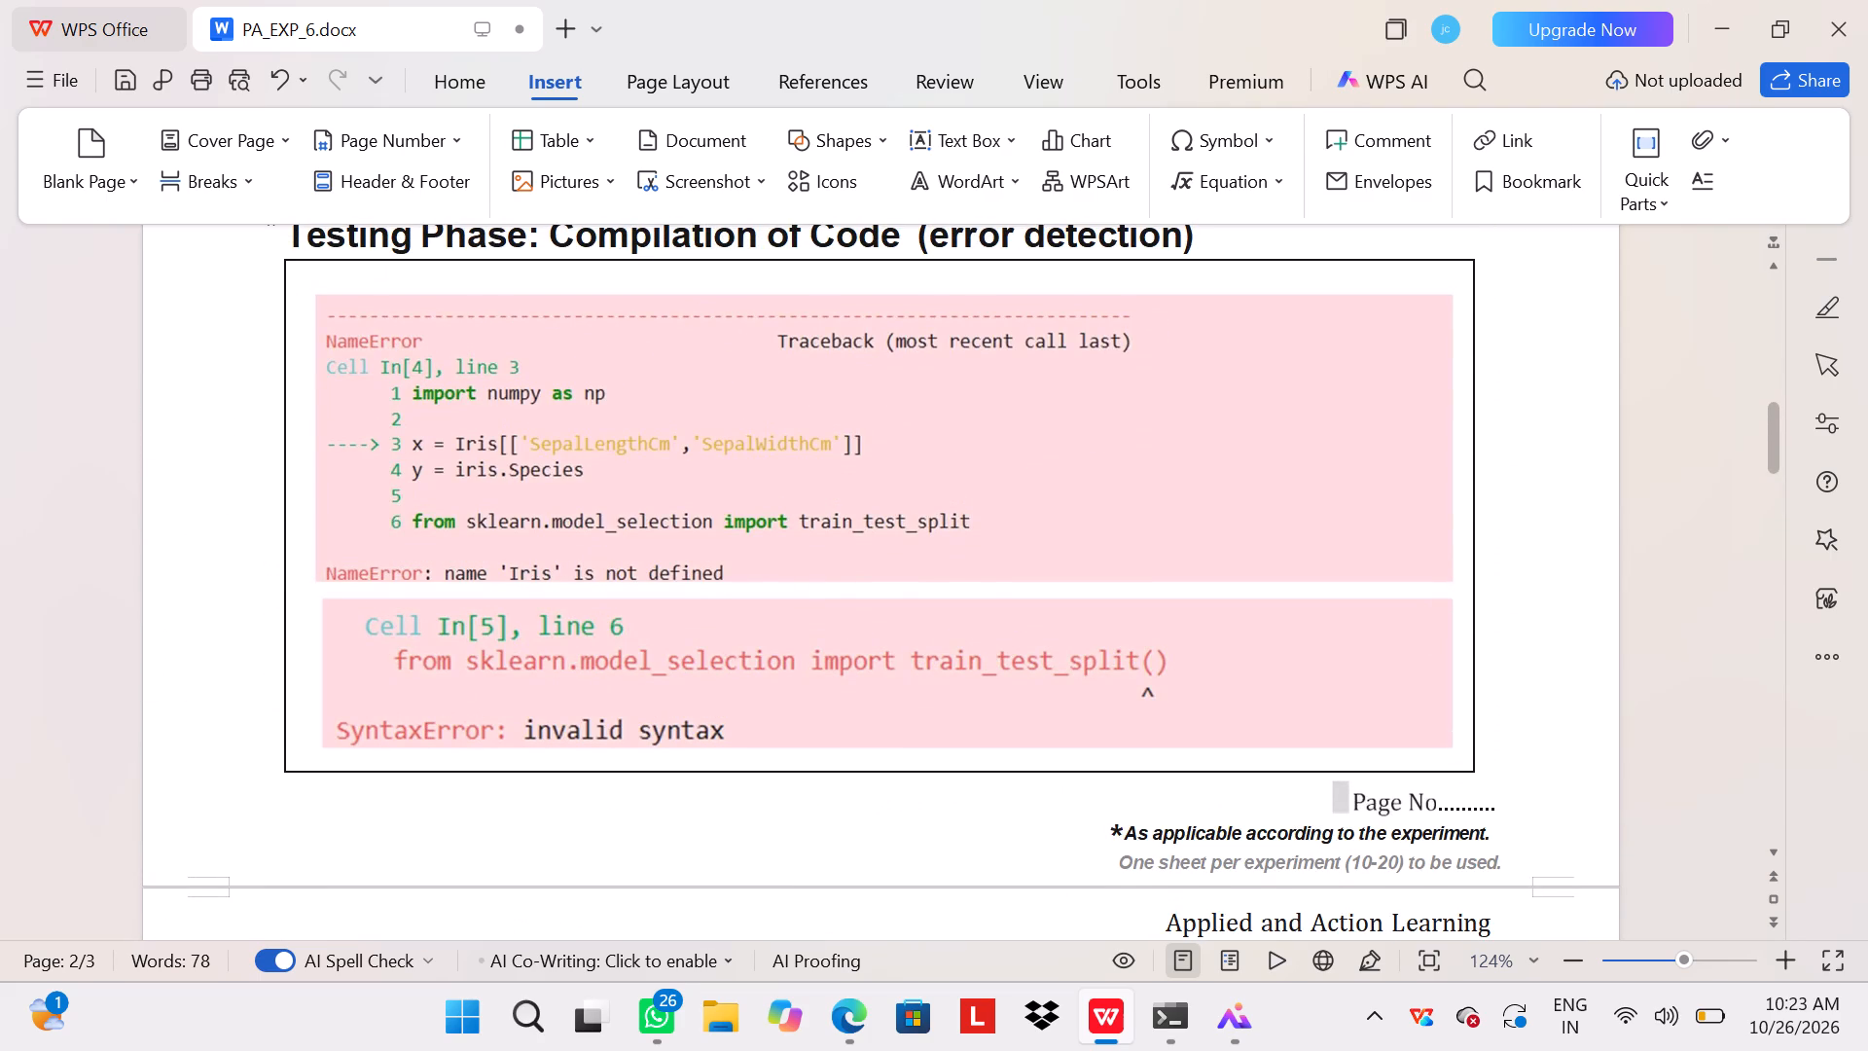
click(1187, 686)
click(1187, 686)
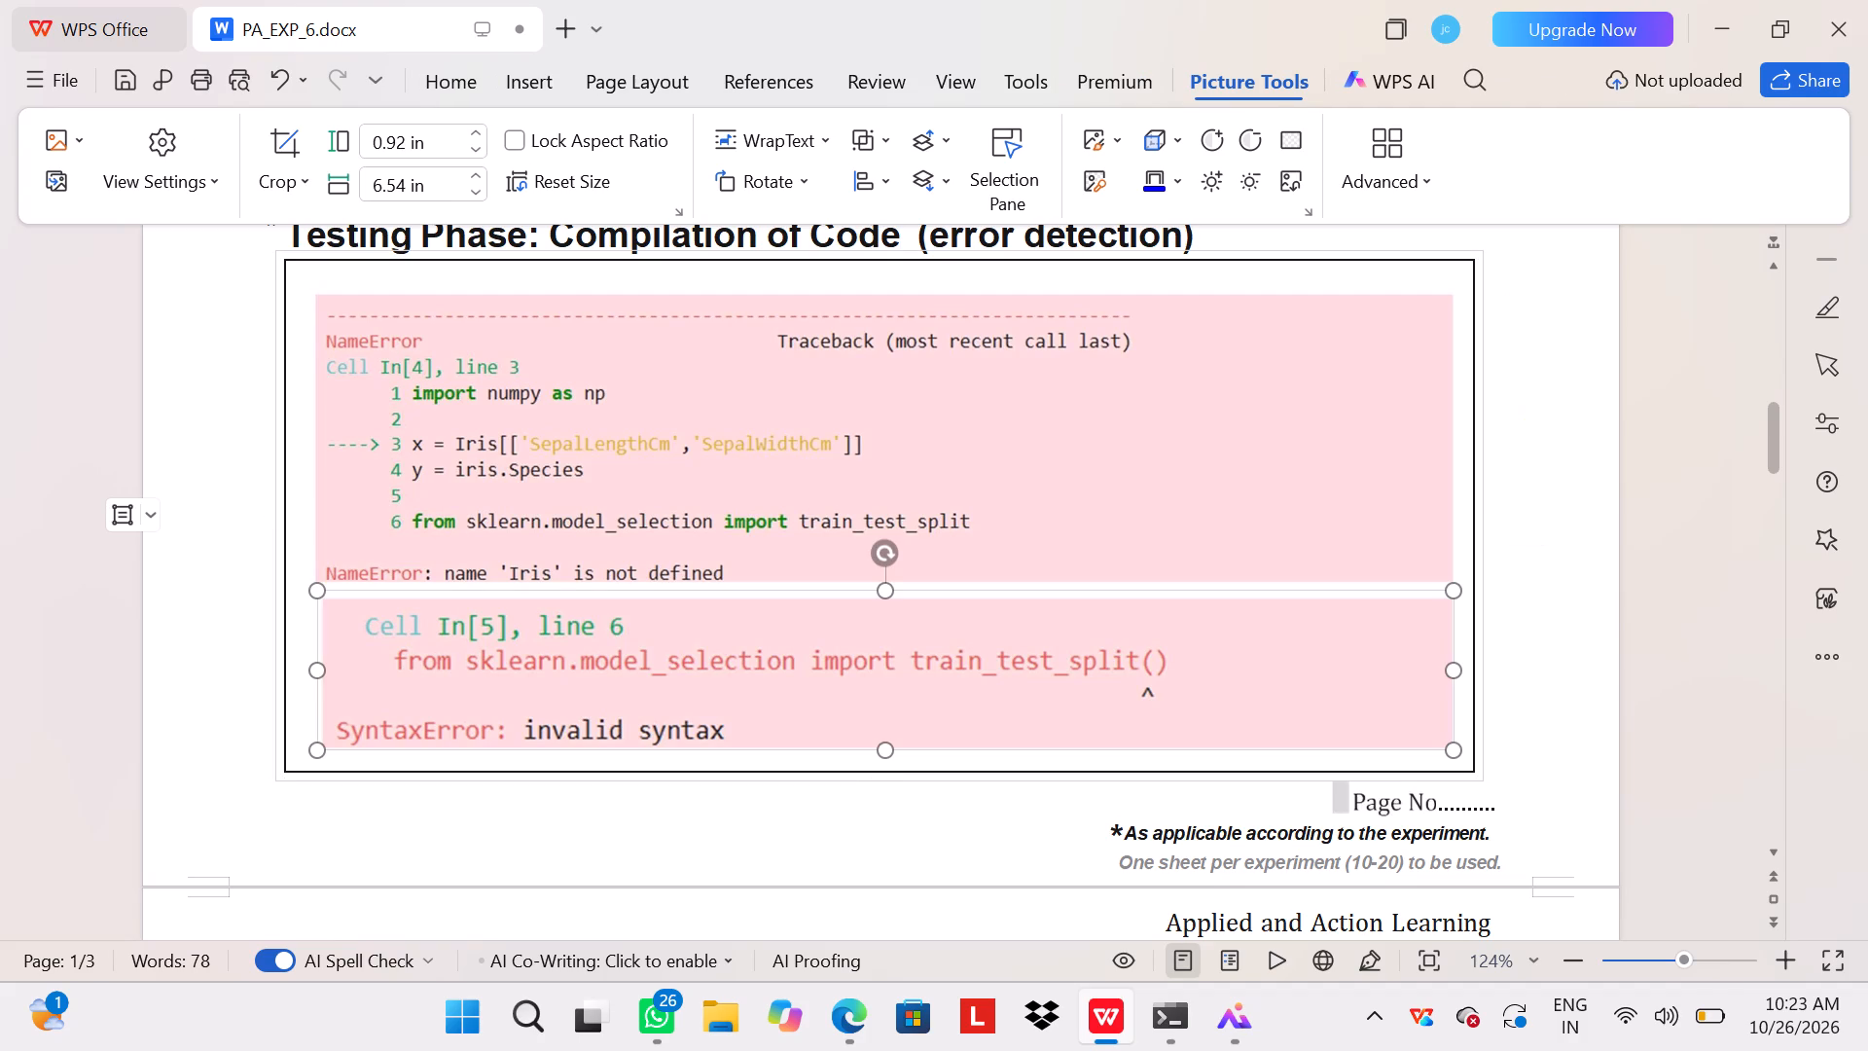
double_click(1187, 686)
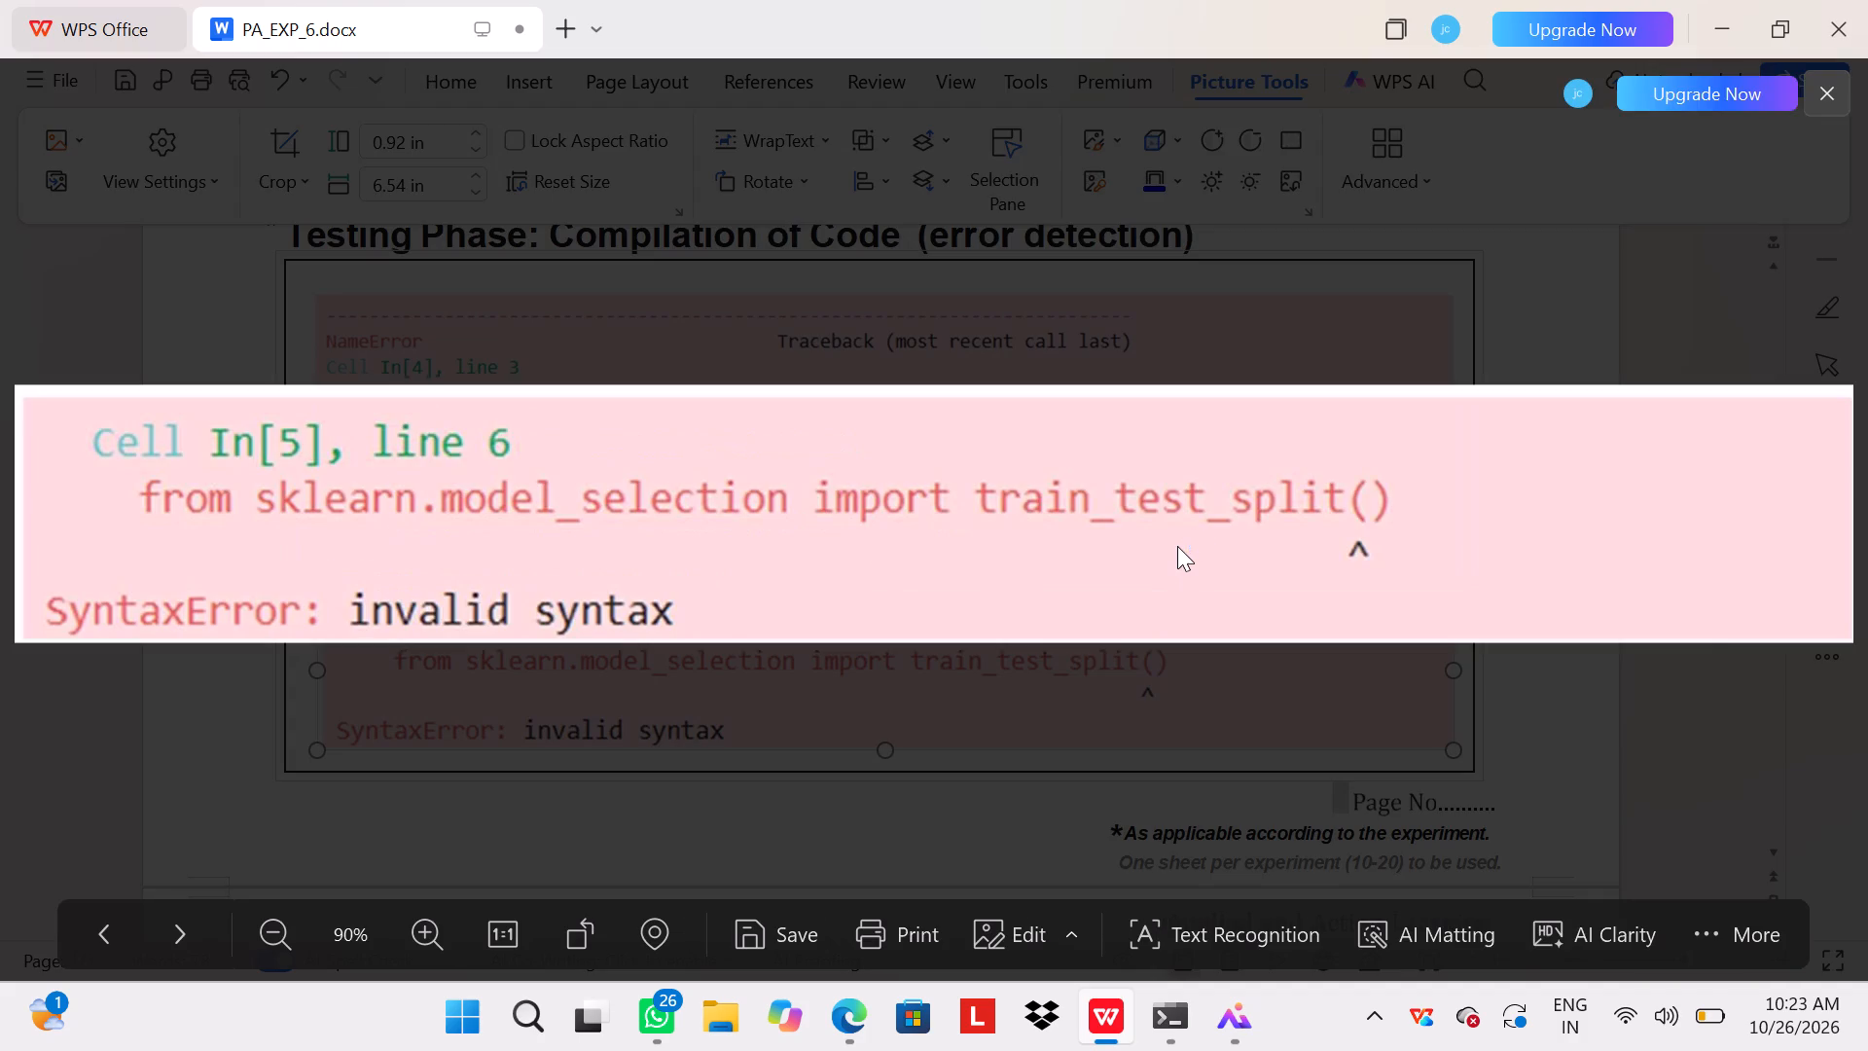
click(1837, 89)
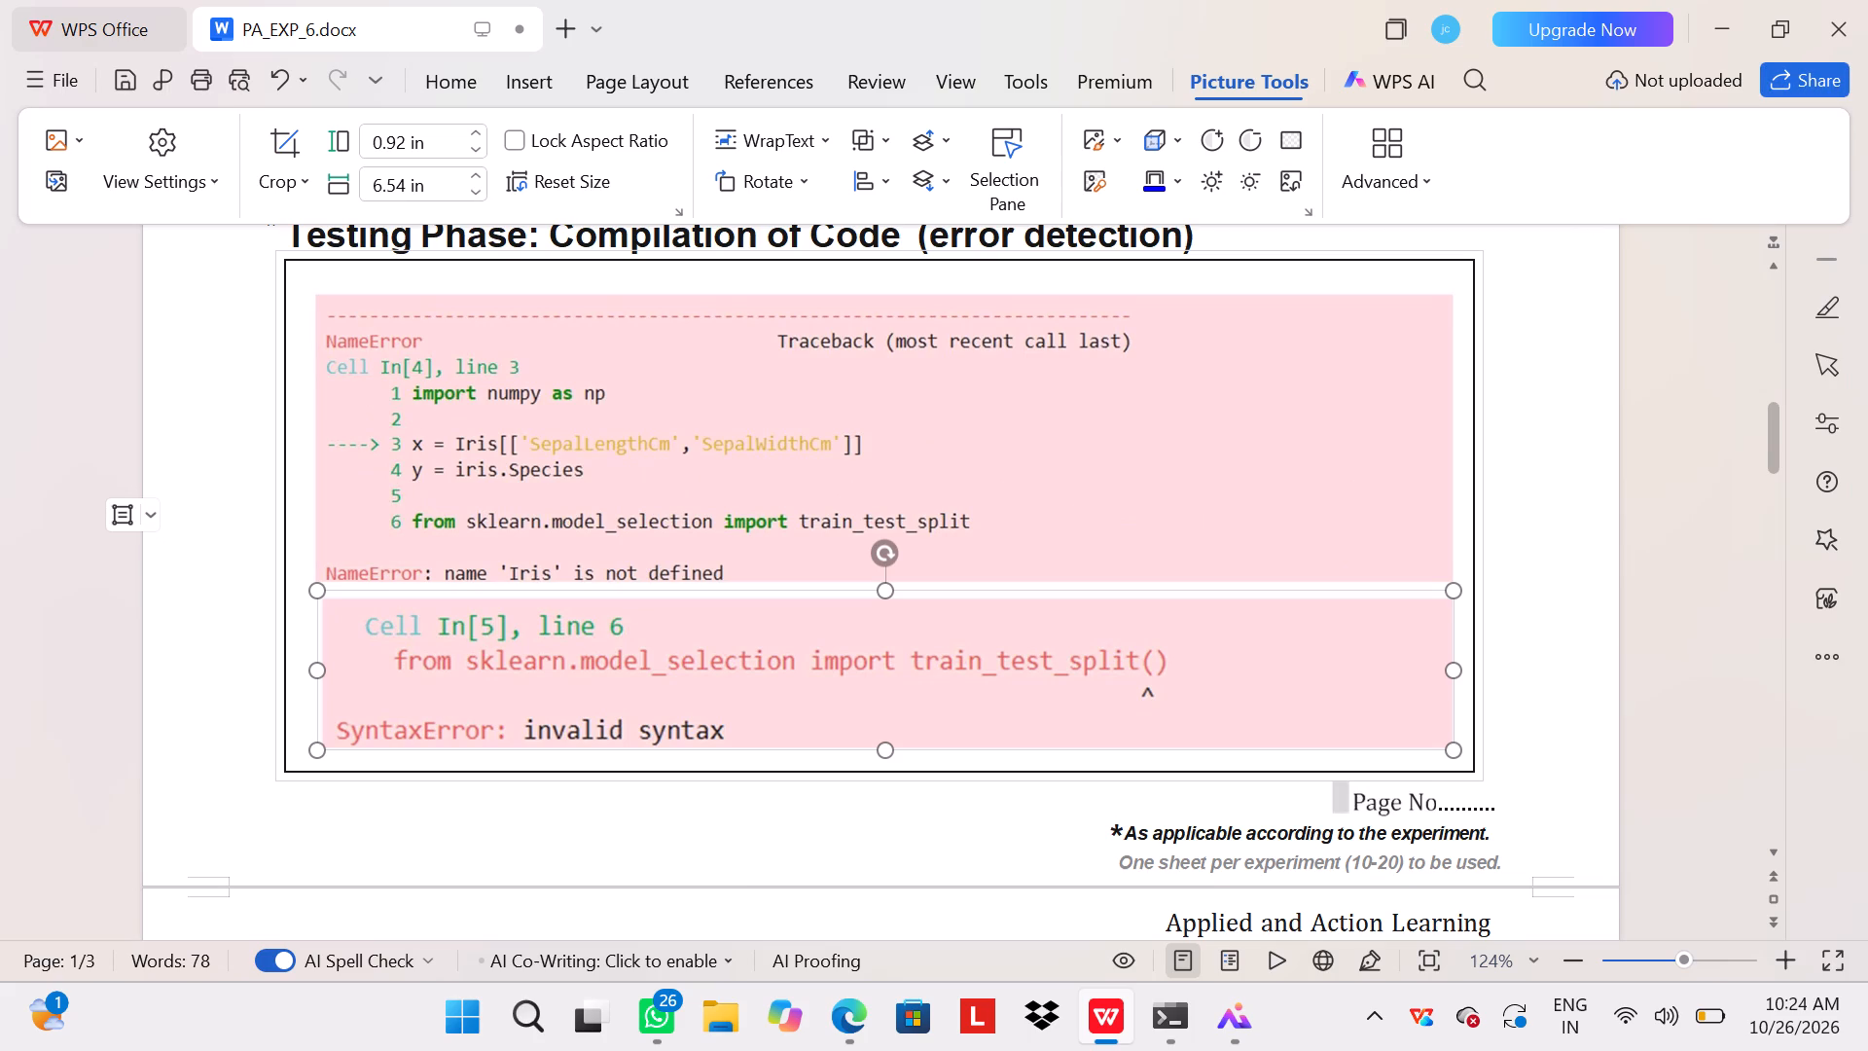
Delete the NameError traceback picture from the Testing Phase box, leaving the SyntaxError picture in place.
click(1330, 304)
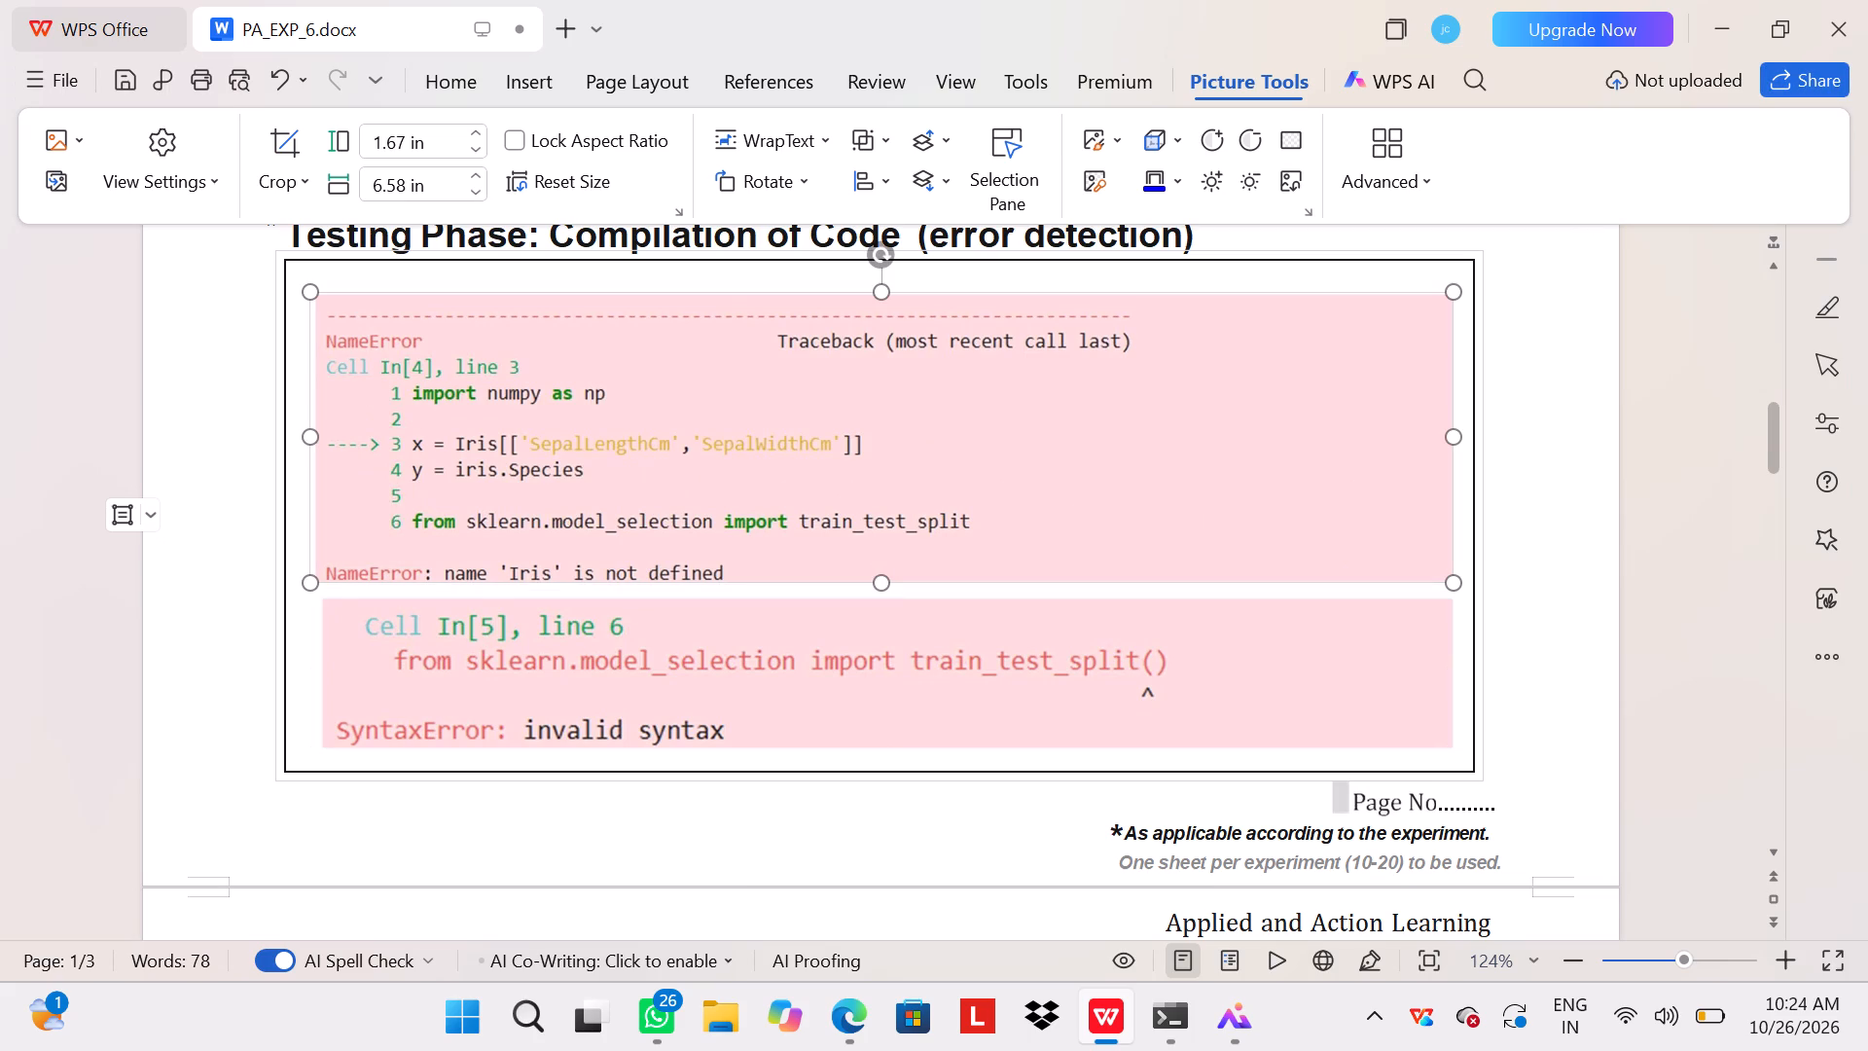
click(1268, 393)
key(BackSpace)
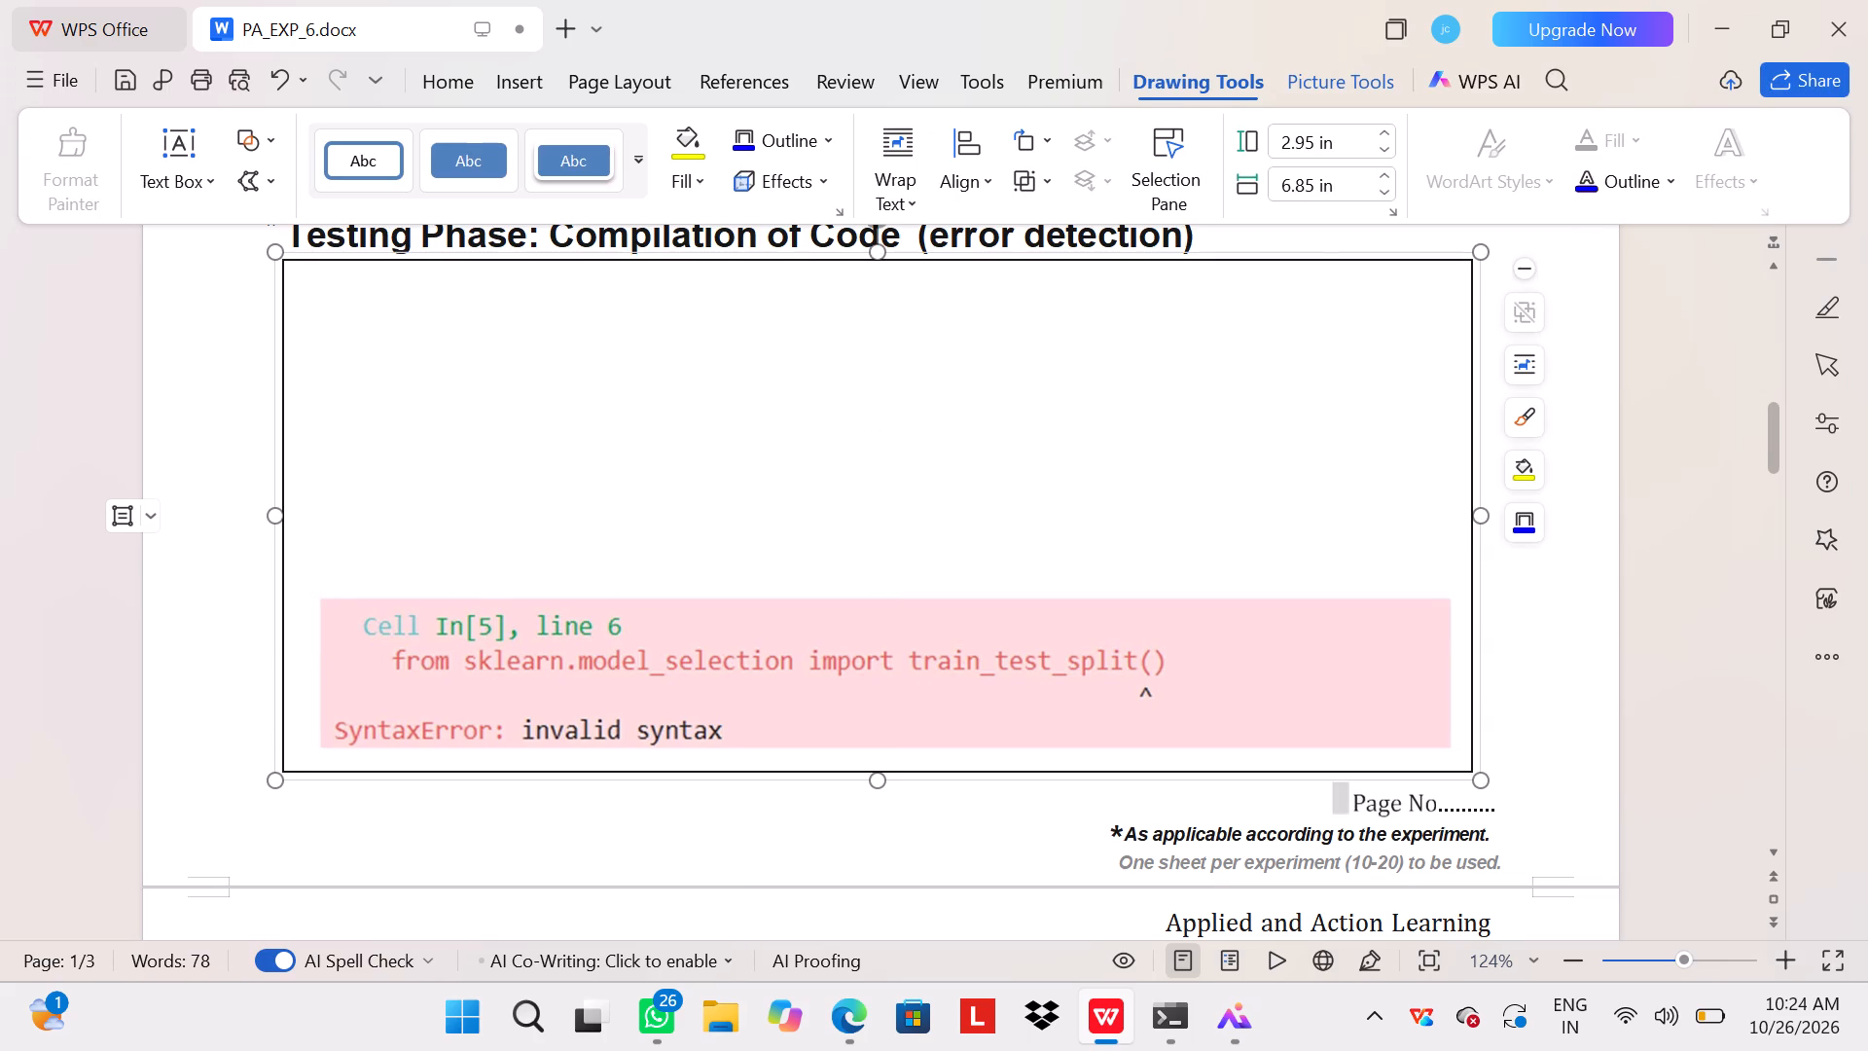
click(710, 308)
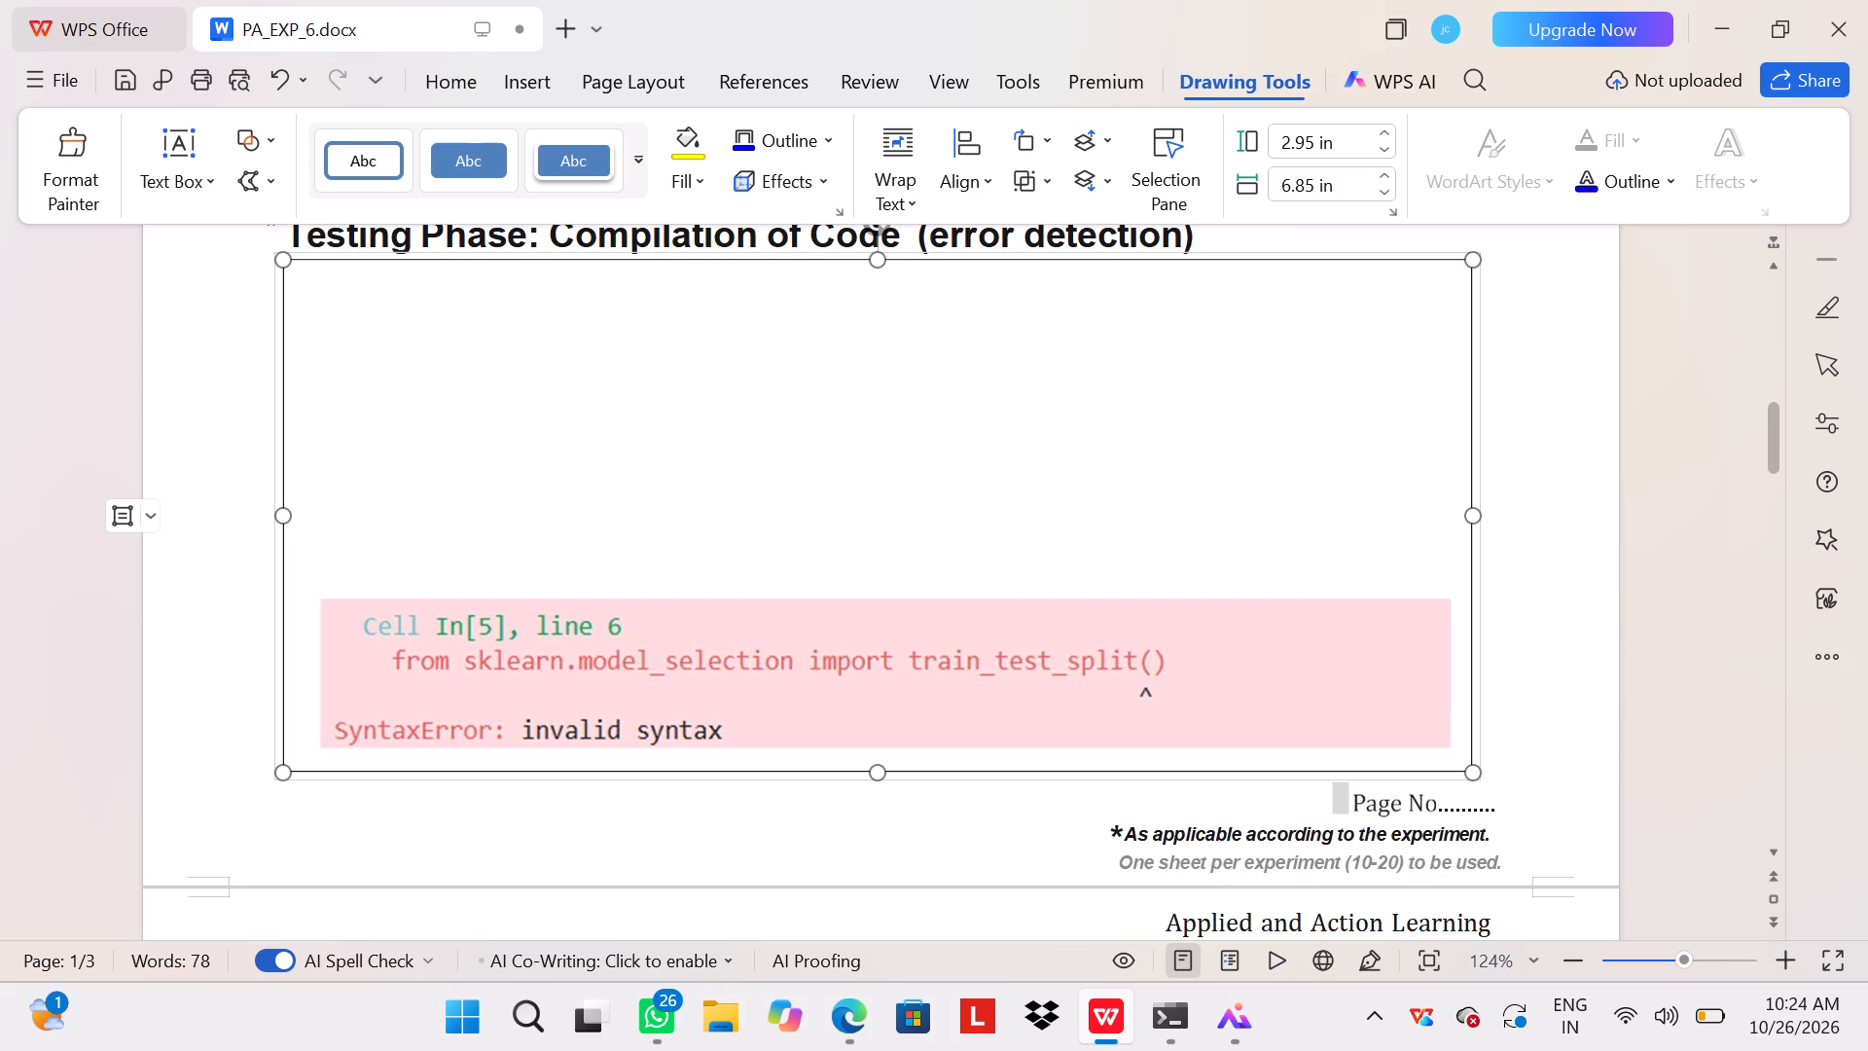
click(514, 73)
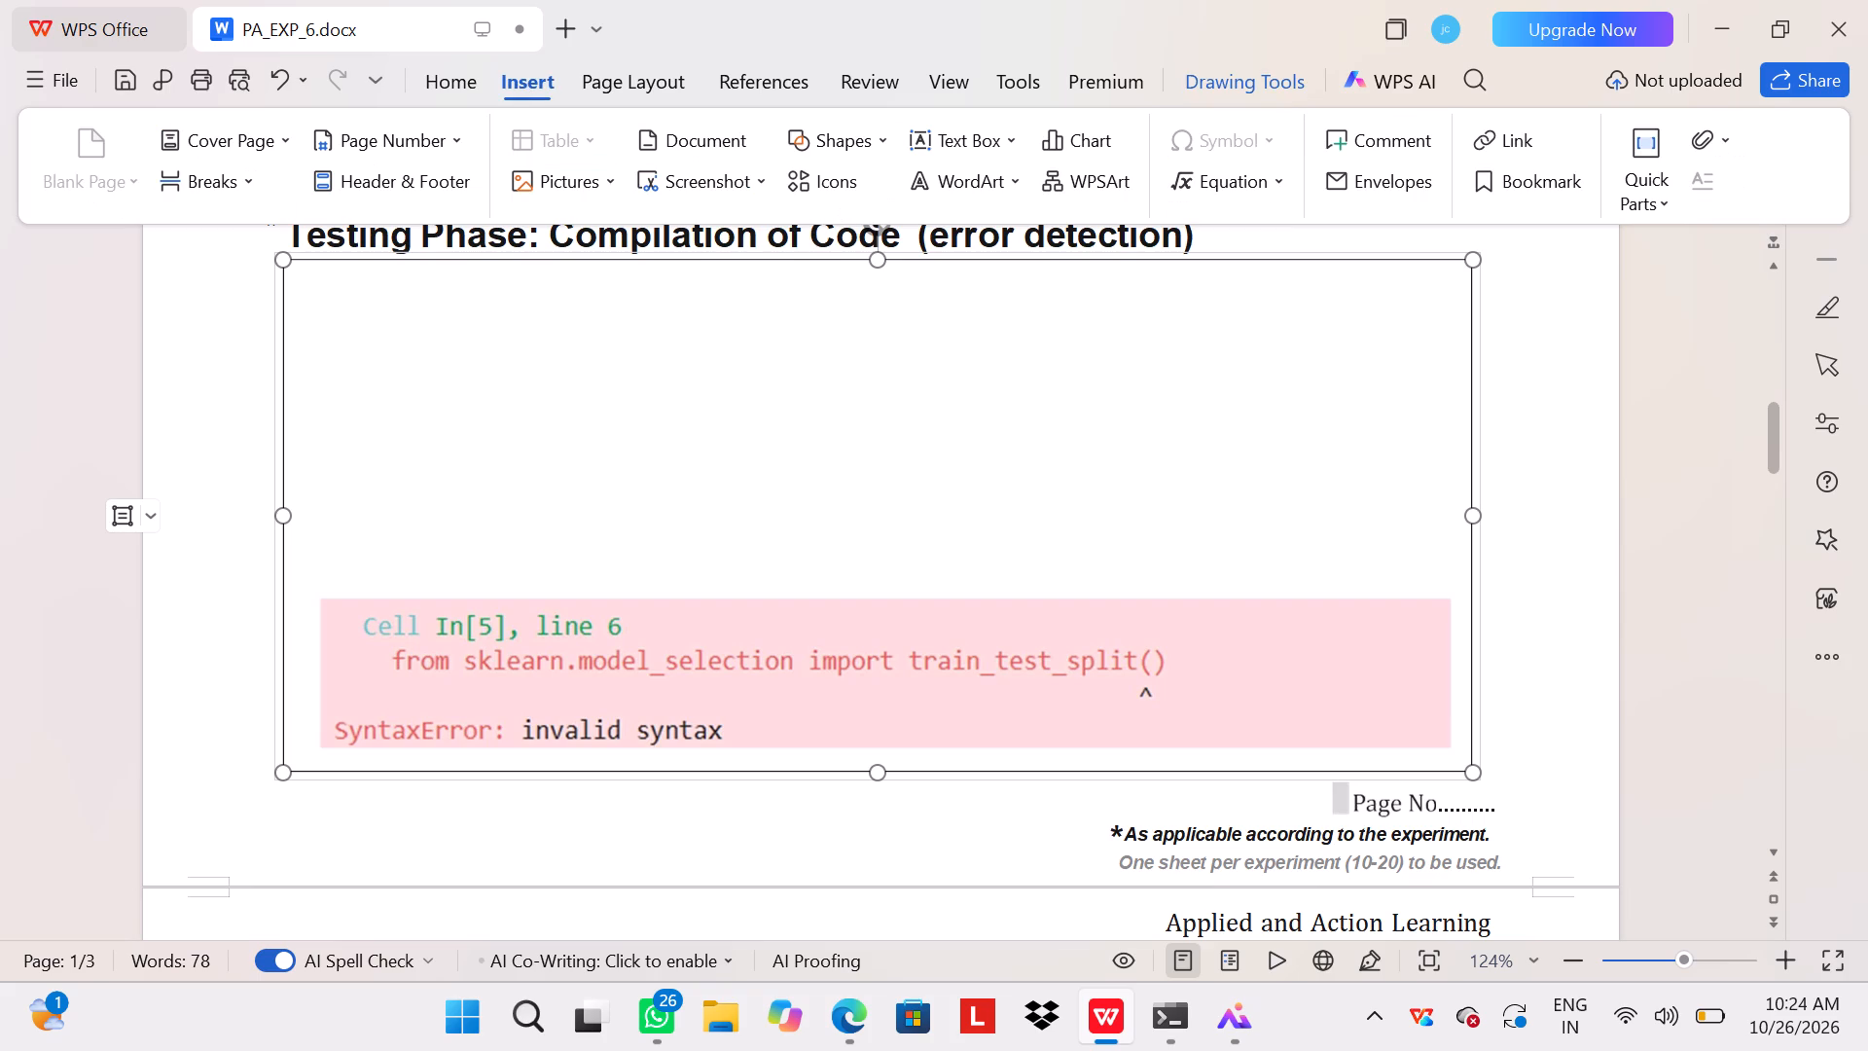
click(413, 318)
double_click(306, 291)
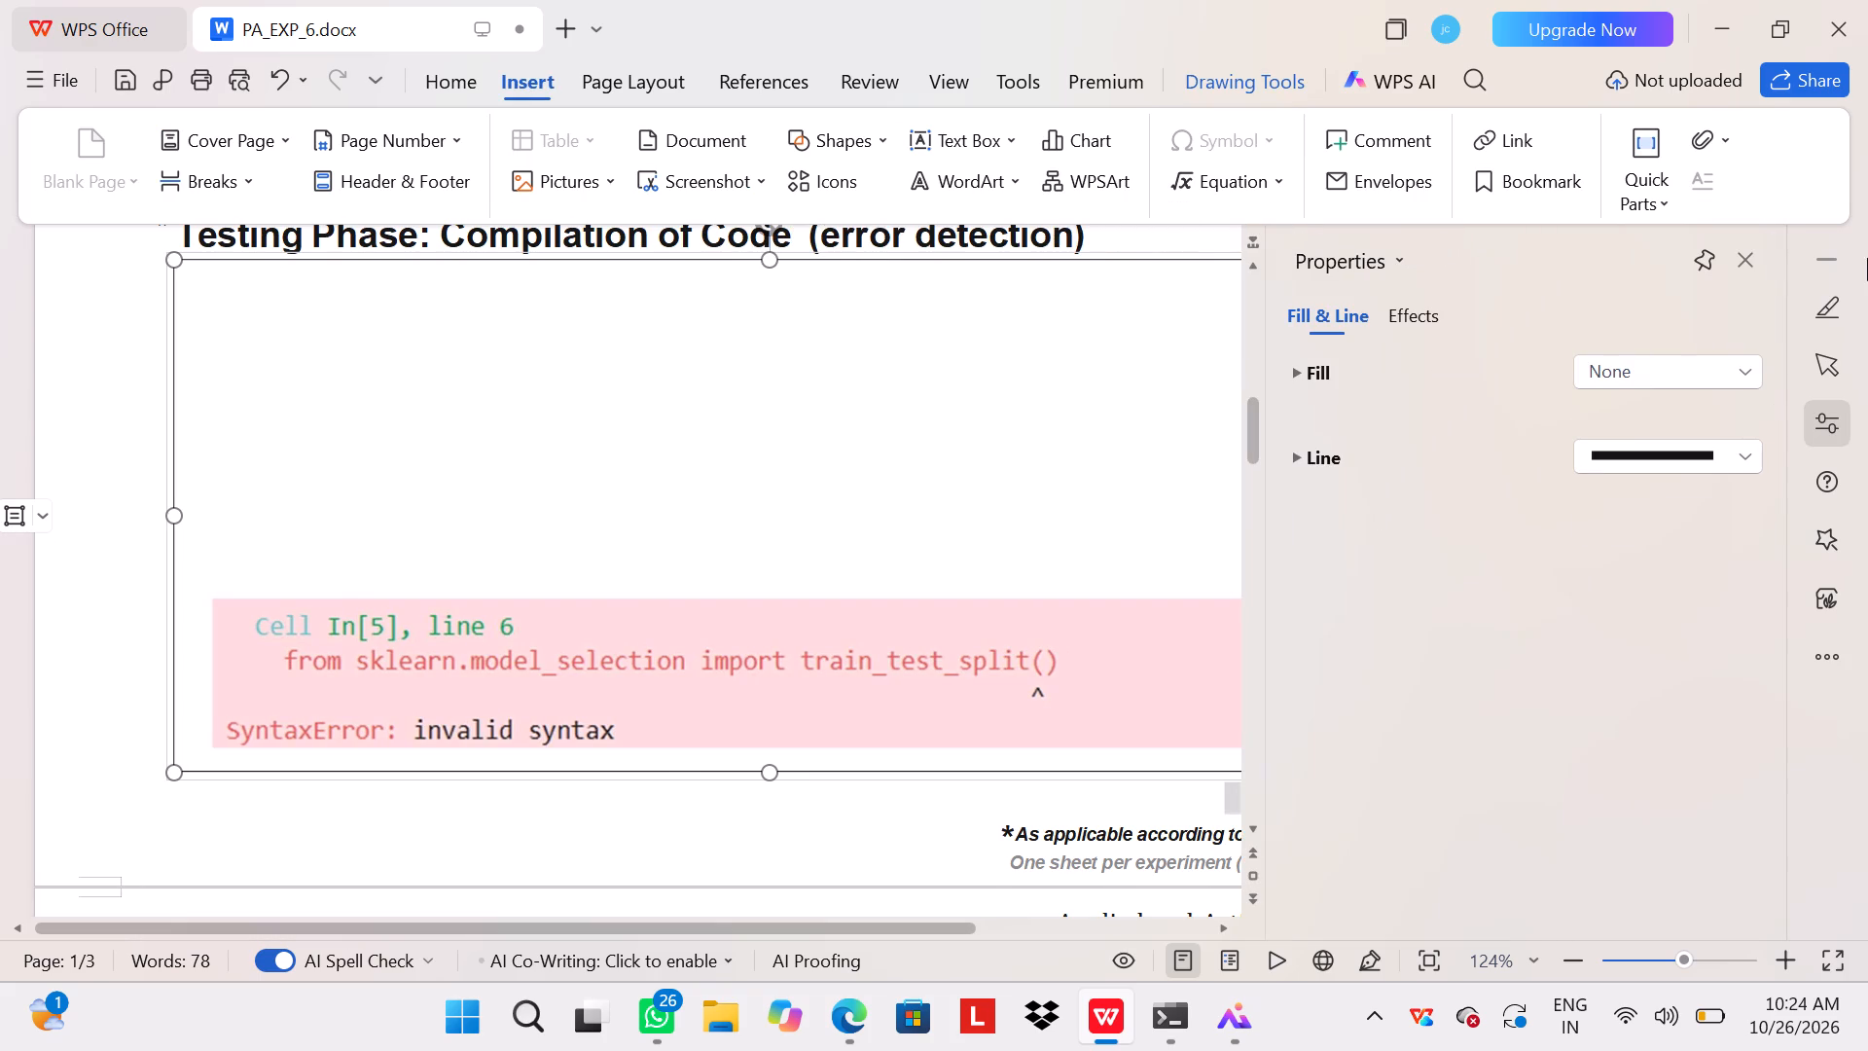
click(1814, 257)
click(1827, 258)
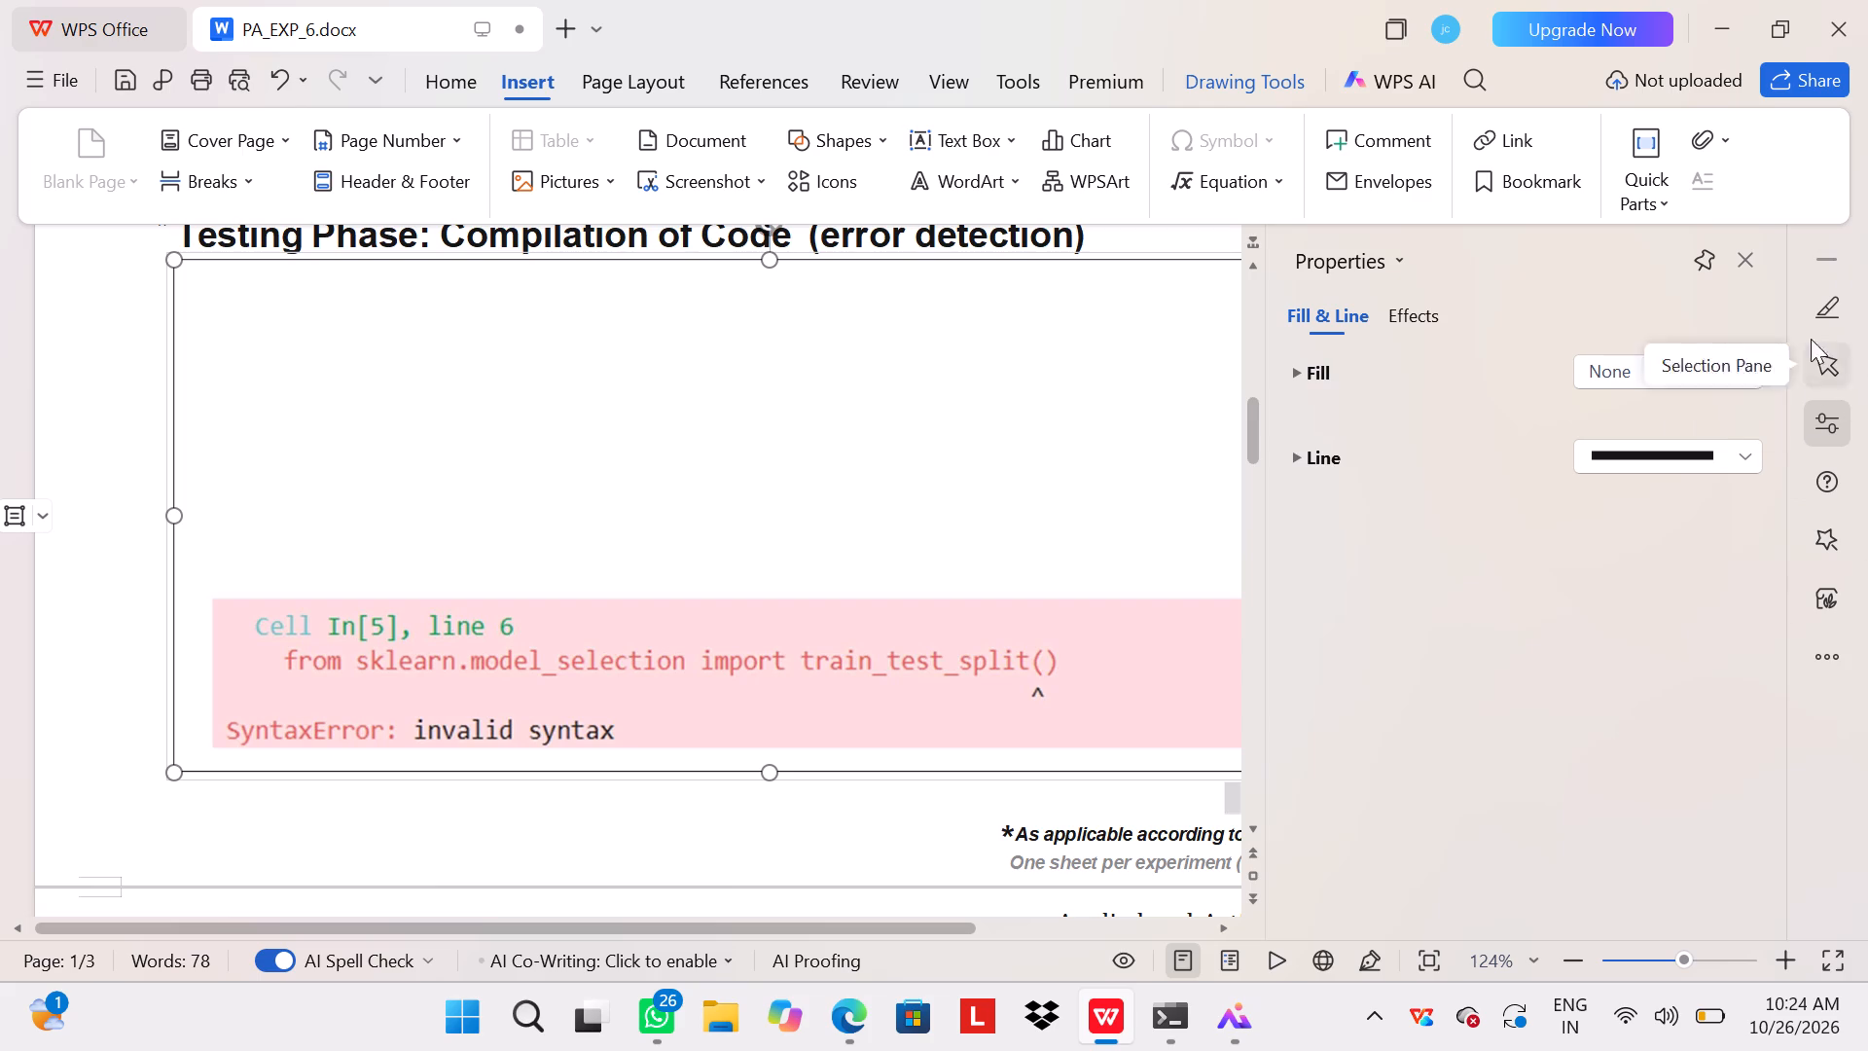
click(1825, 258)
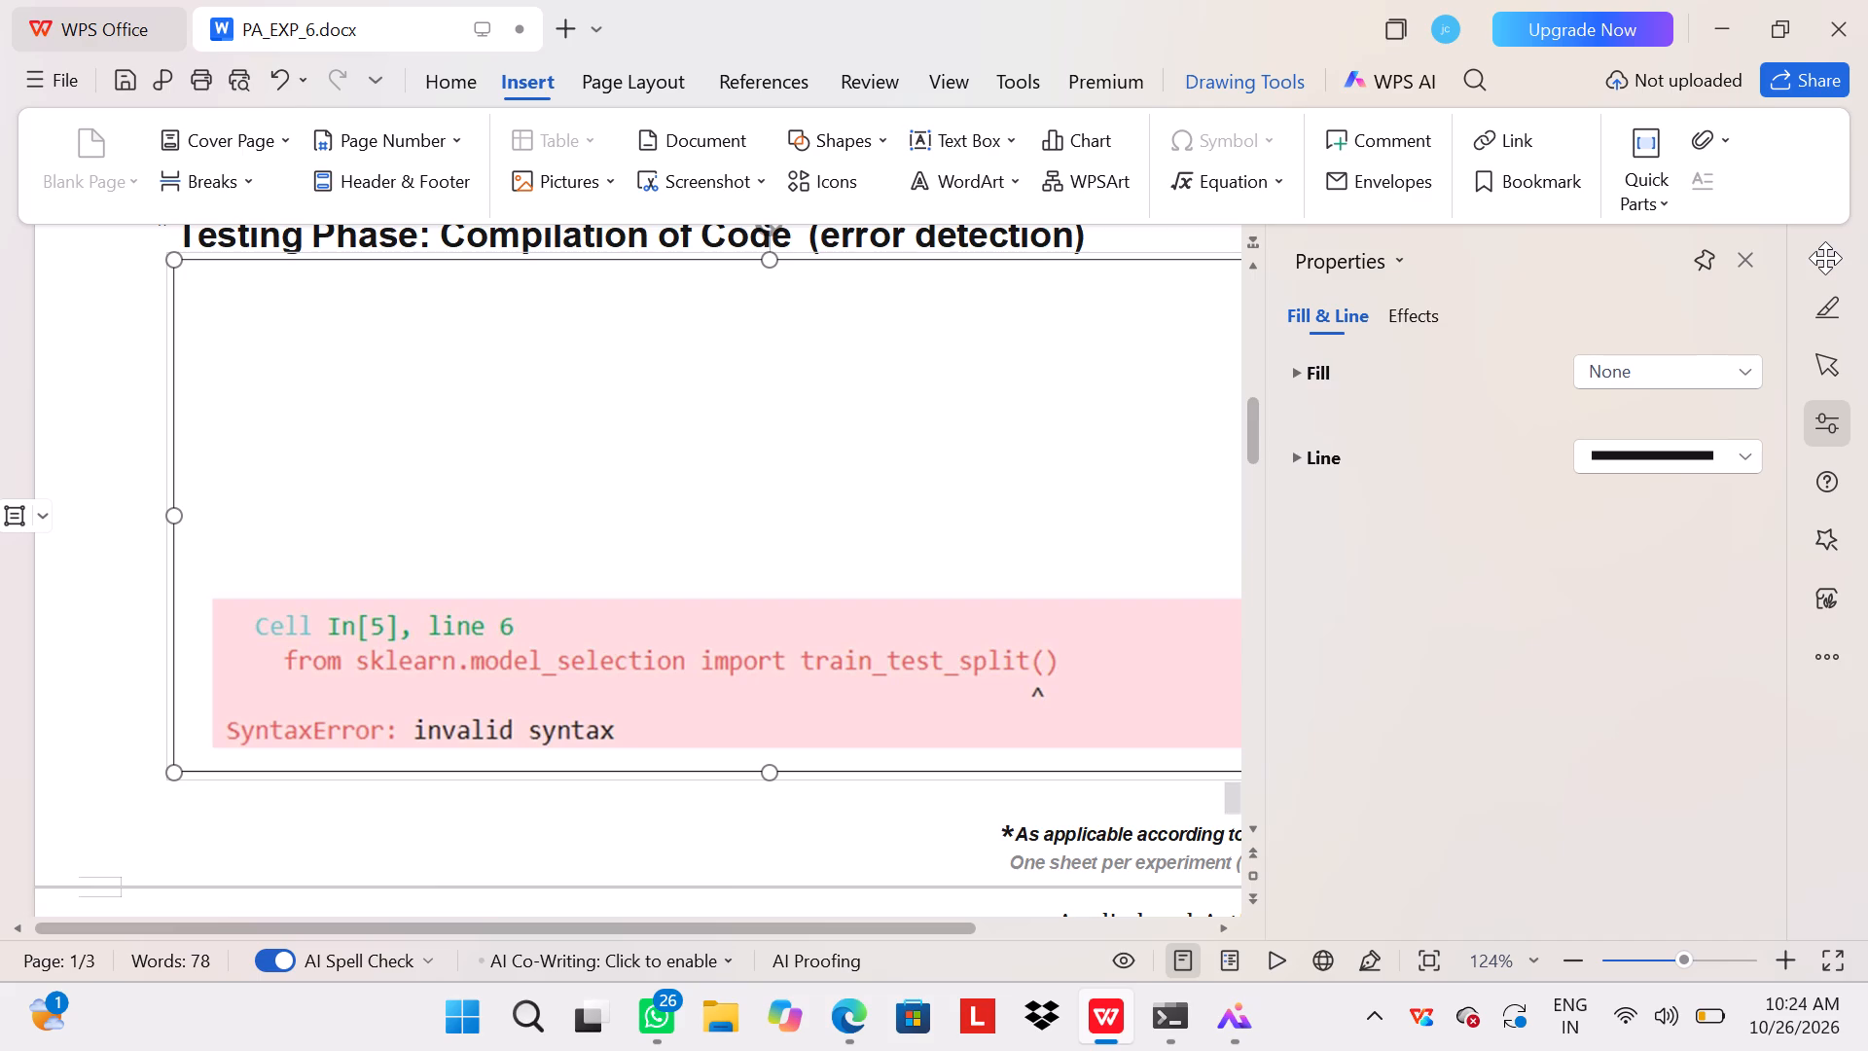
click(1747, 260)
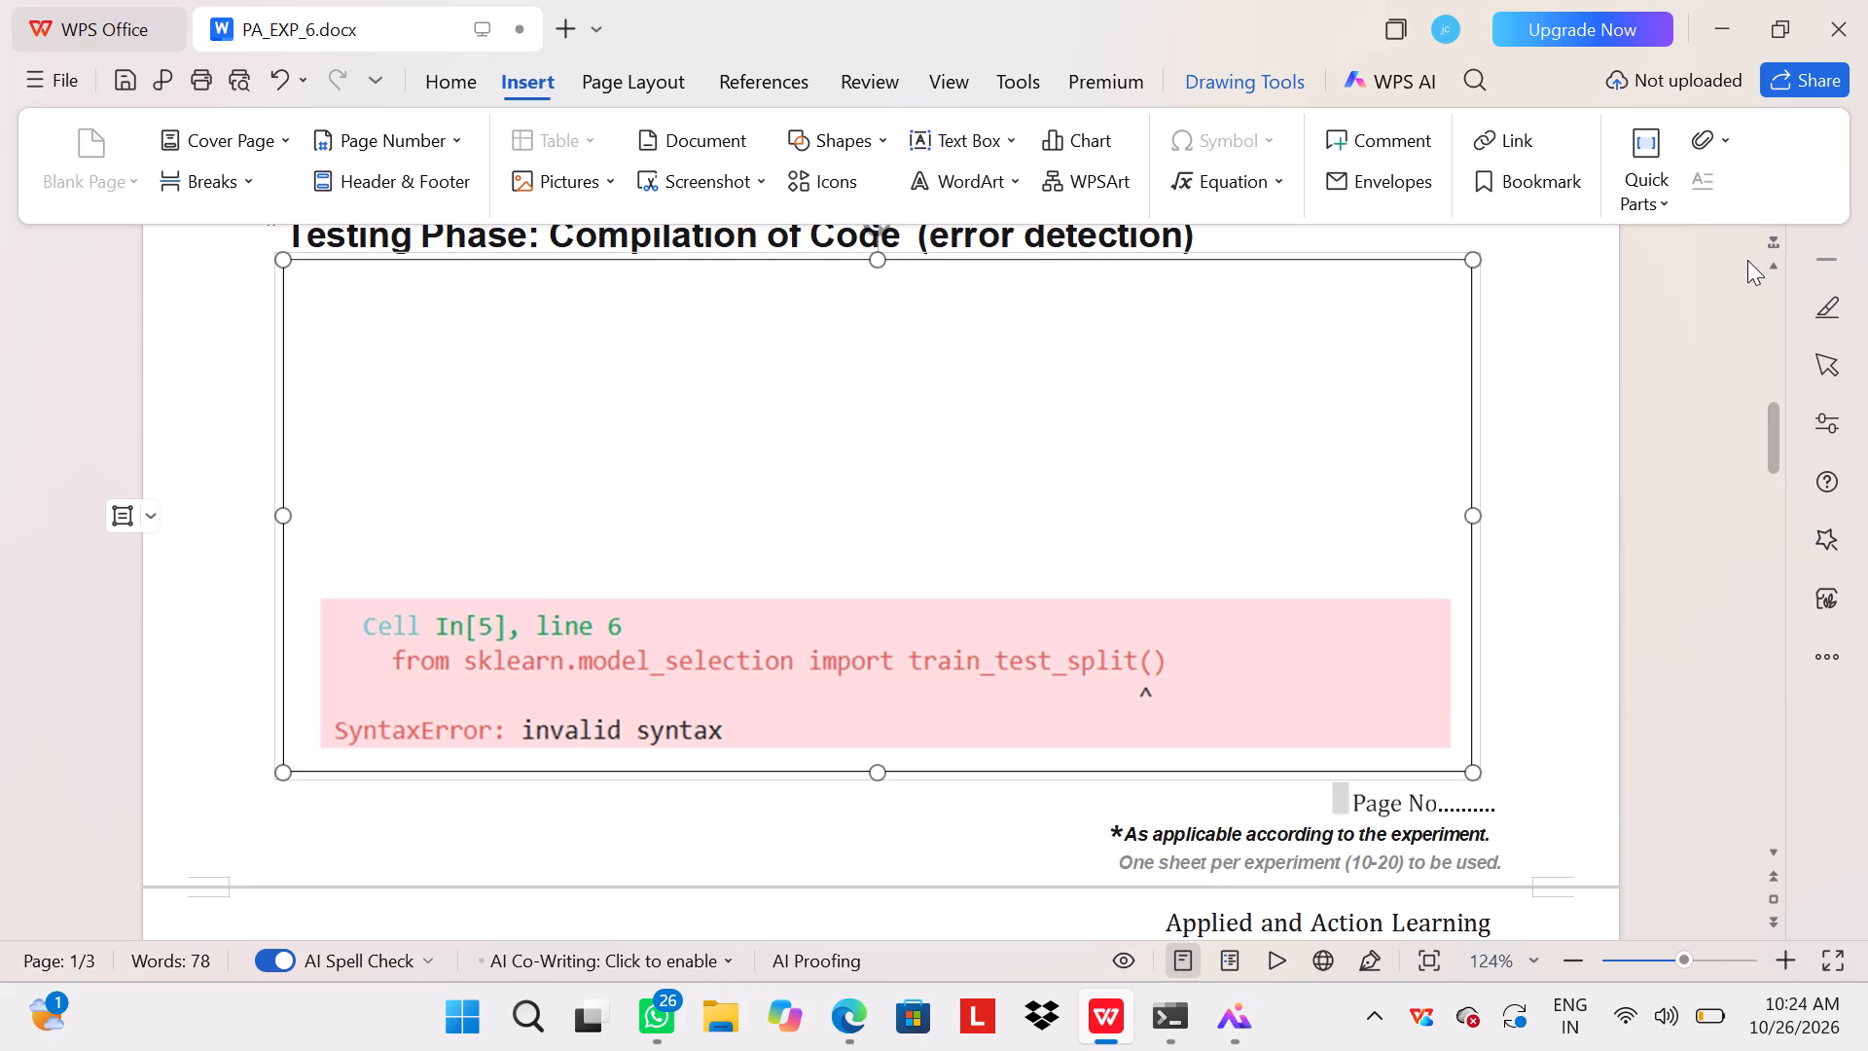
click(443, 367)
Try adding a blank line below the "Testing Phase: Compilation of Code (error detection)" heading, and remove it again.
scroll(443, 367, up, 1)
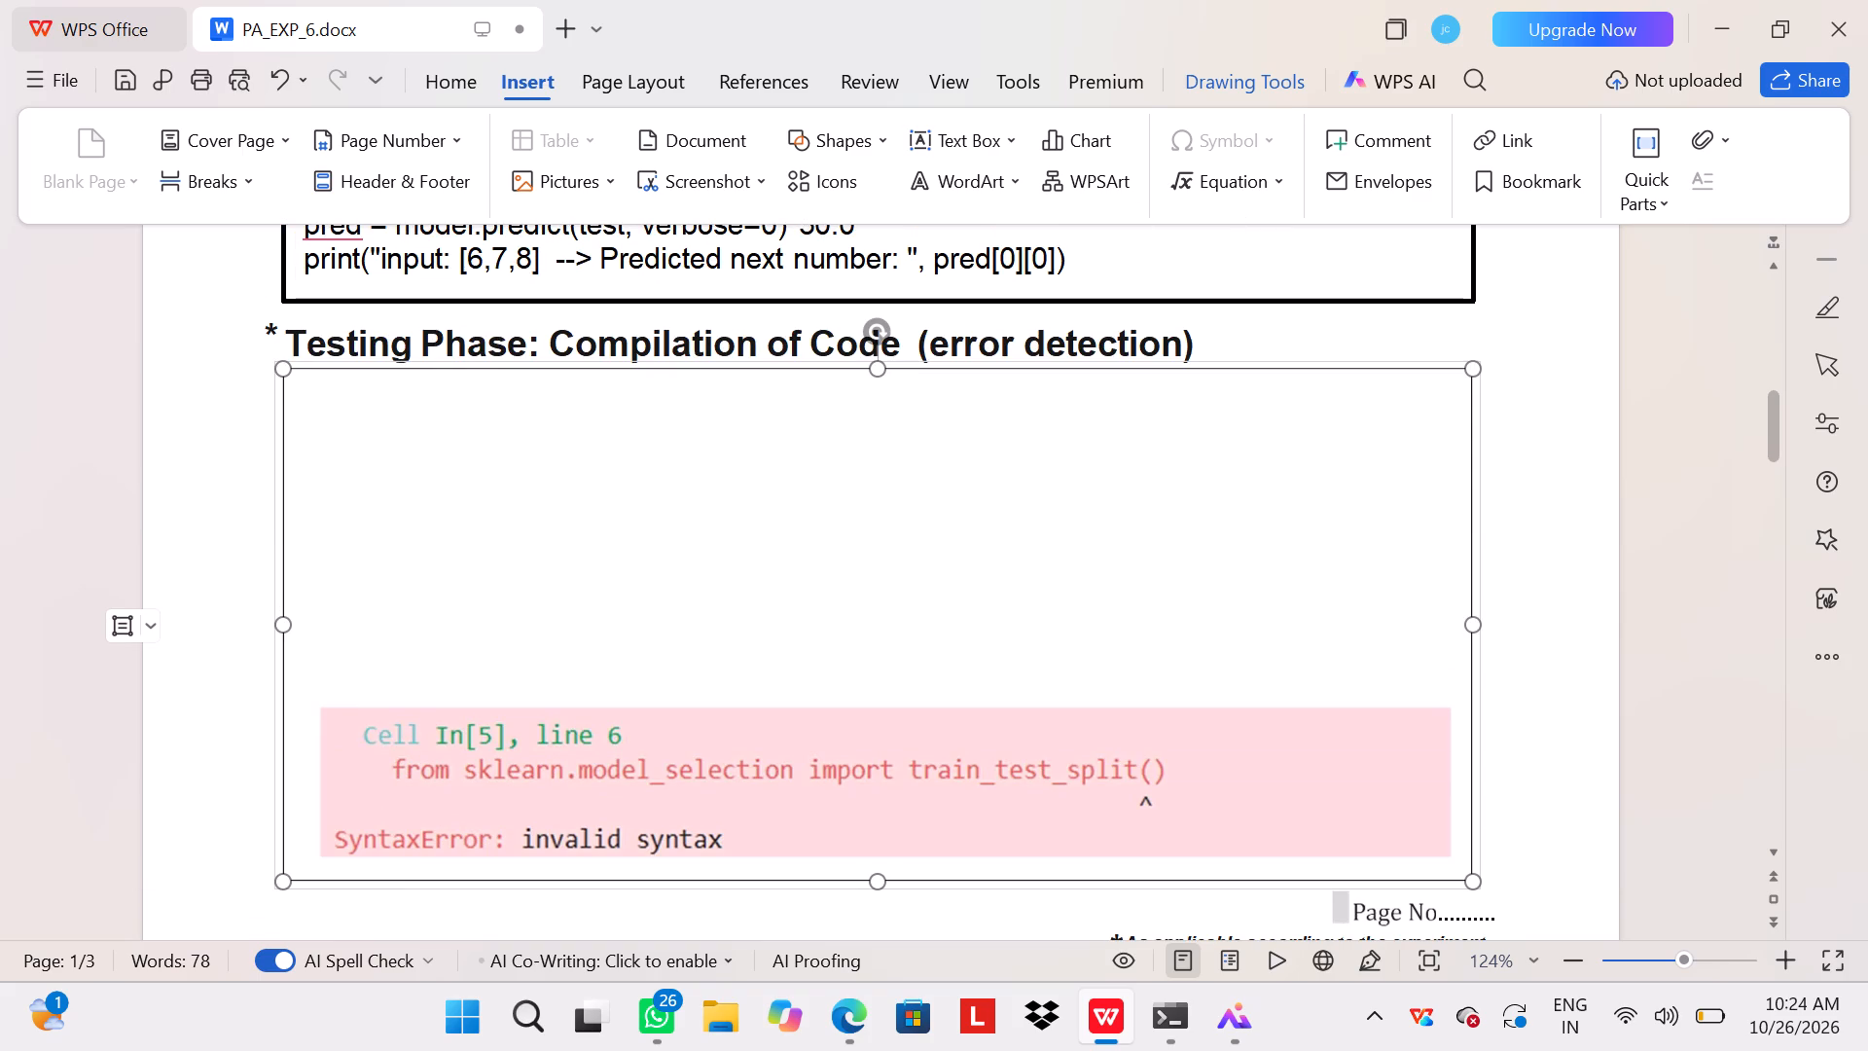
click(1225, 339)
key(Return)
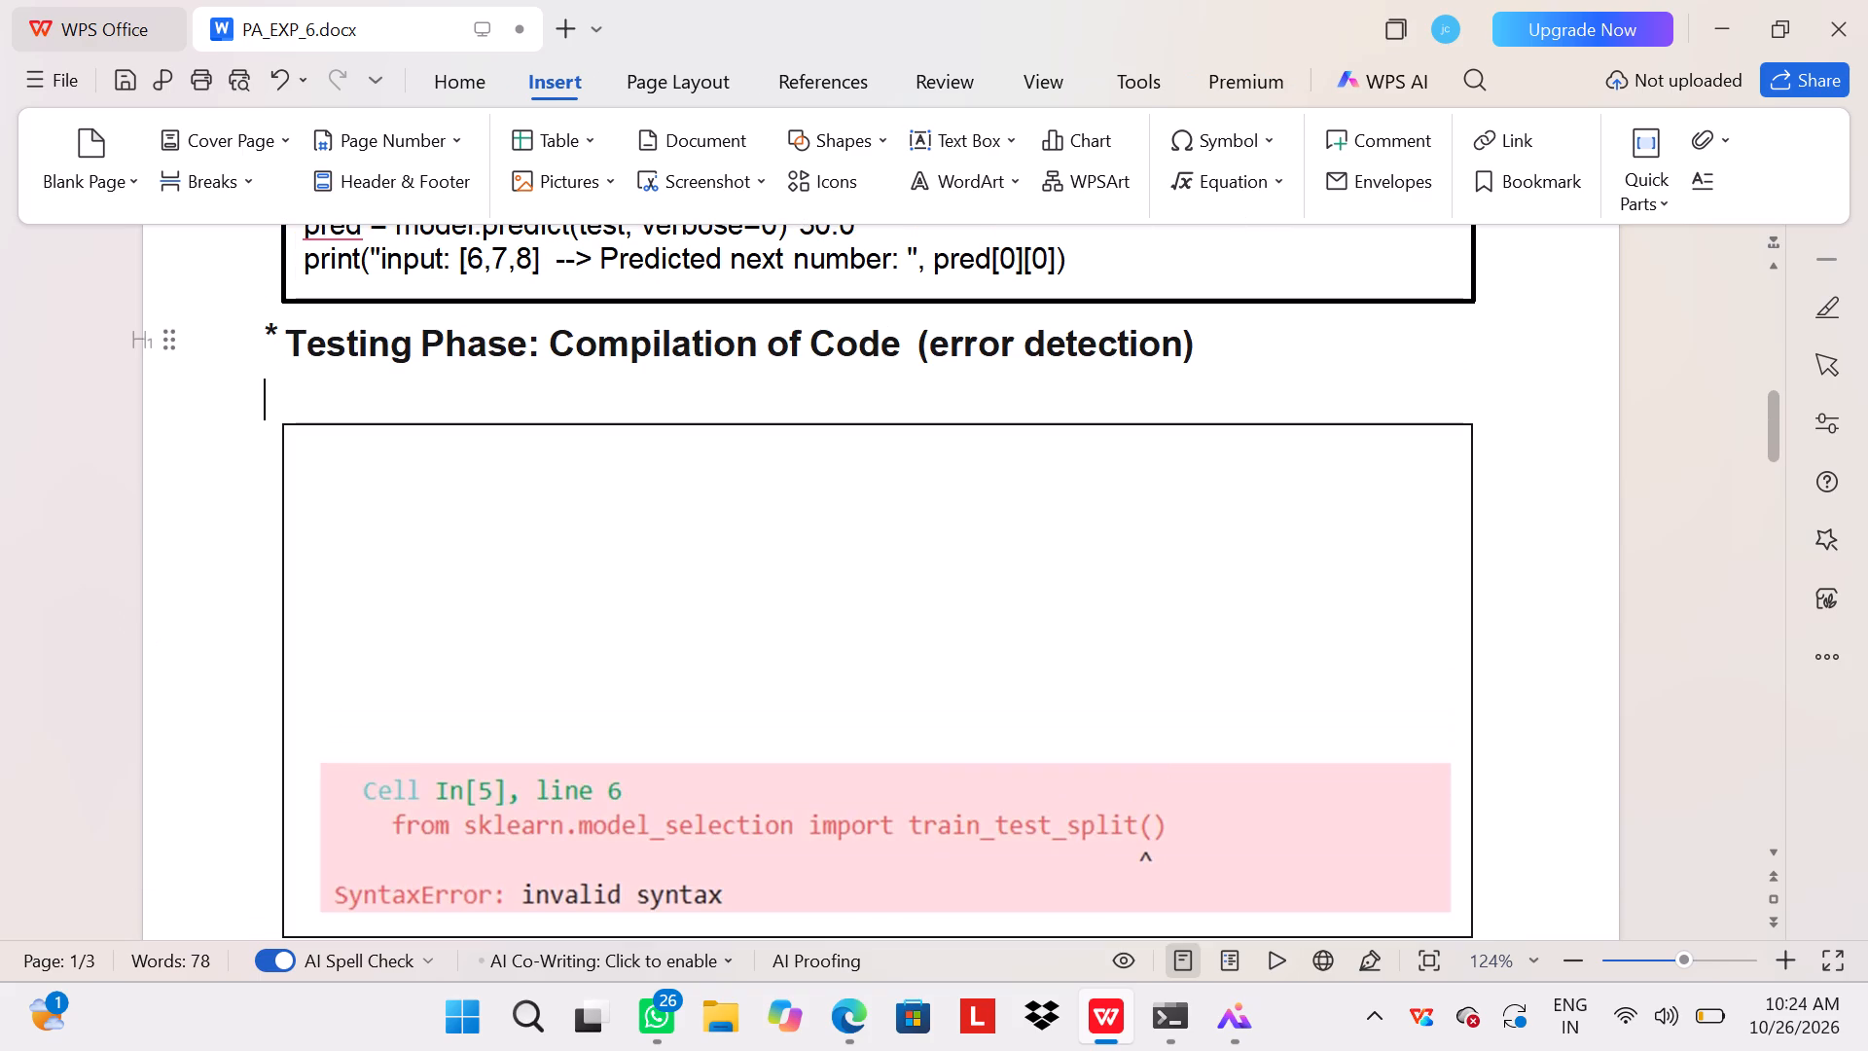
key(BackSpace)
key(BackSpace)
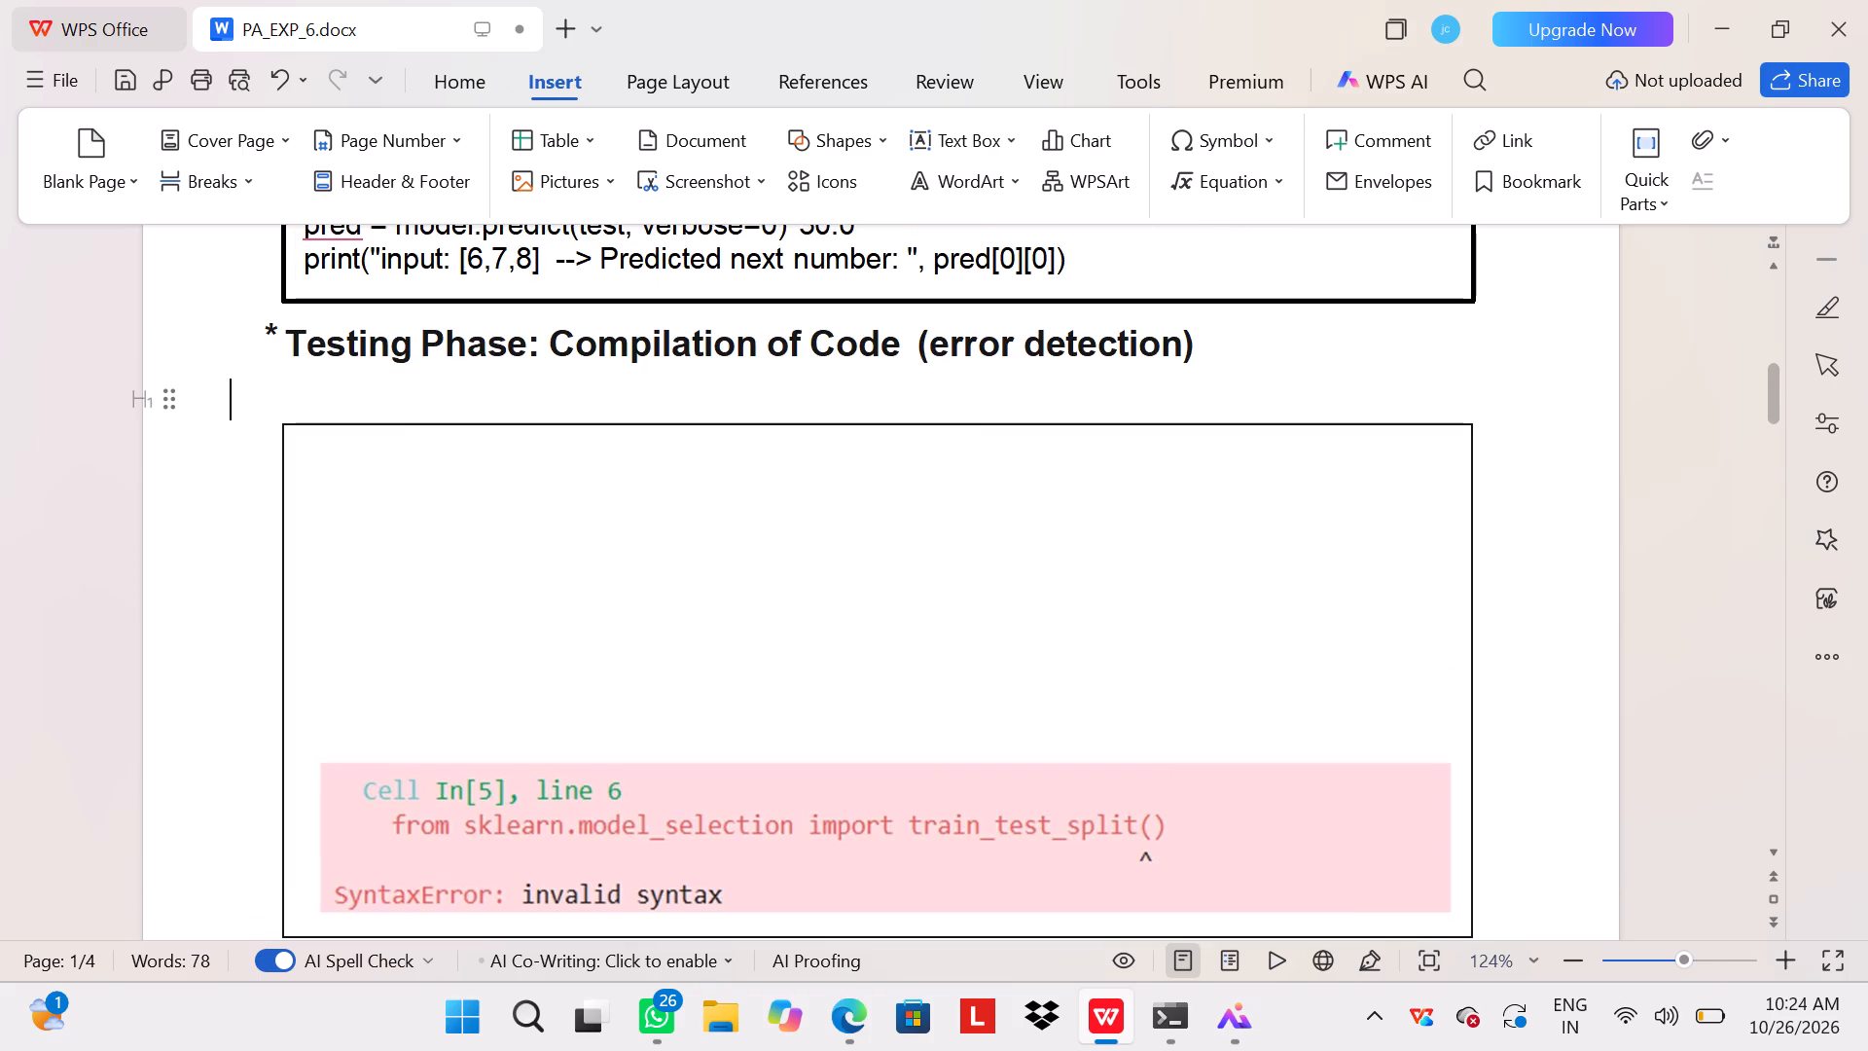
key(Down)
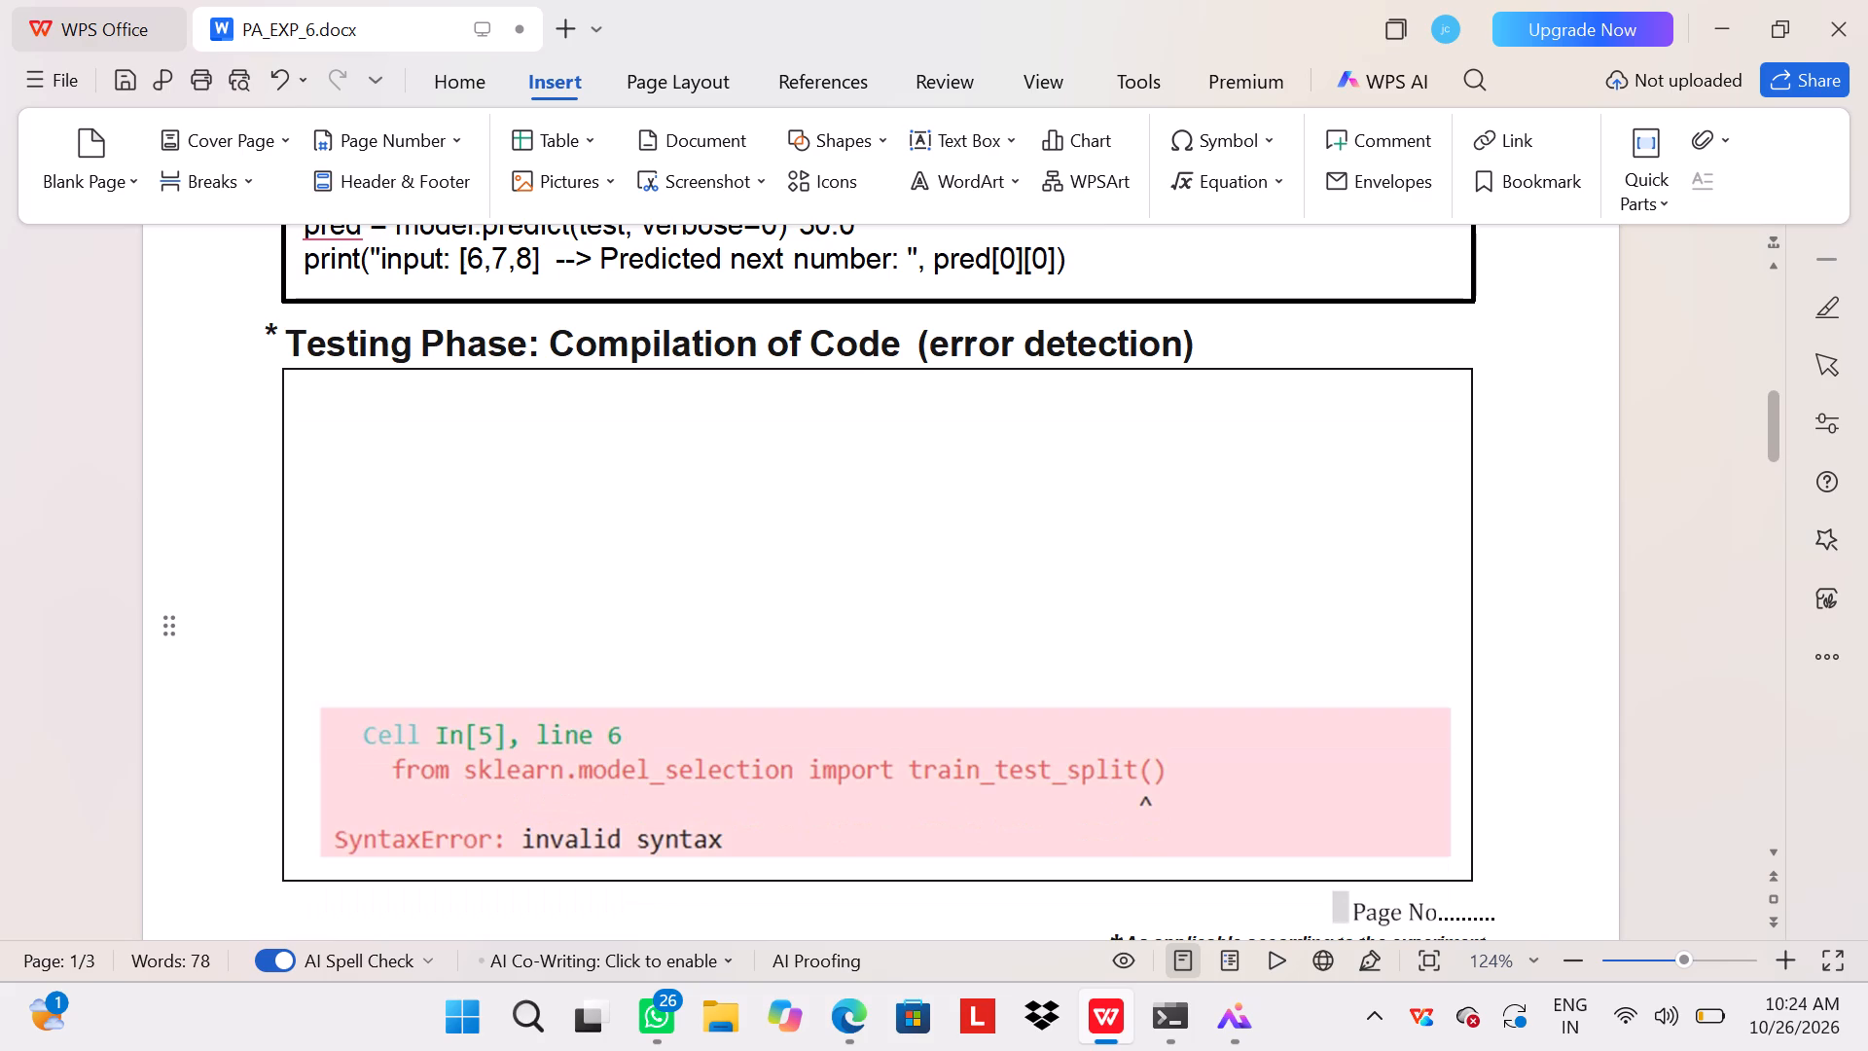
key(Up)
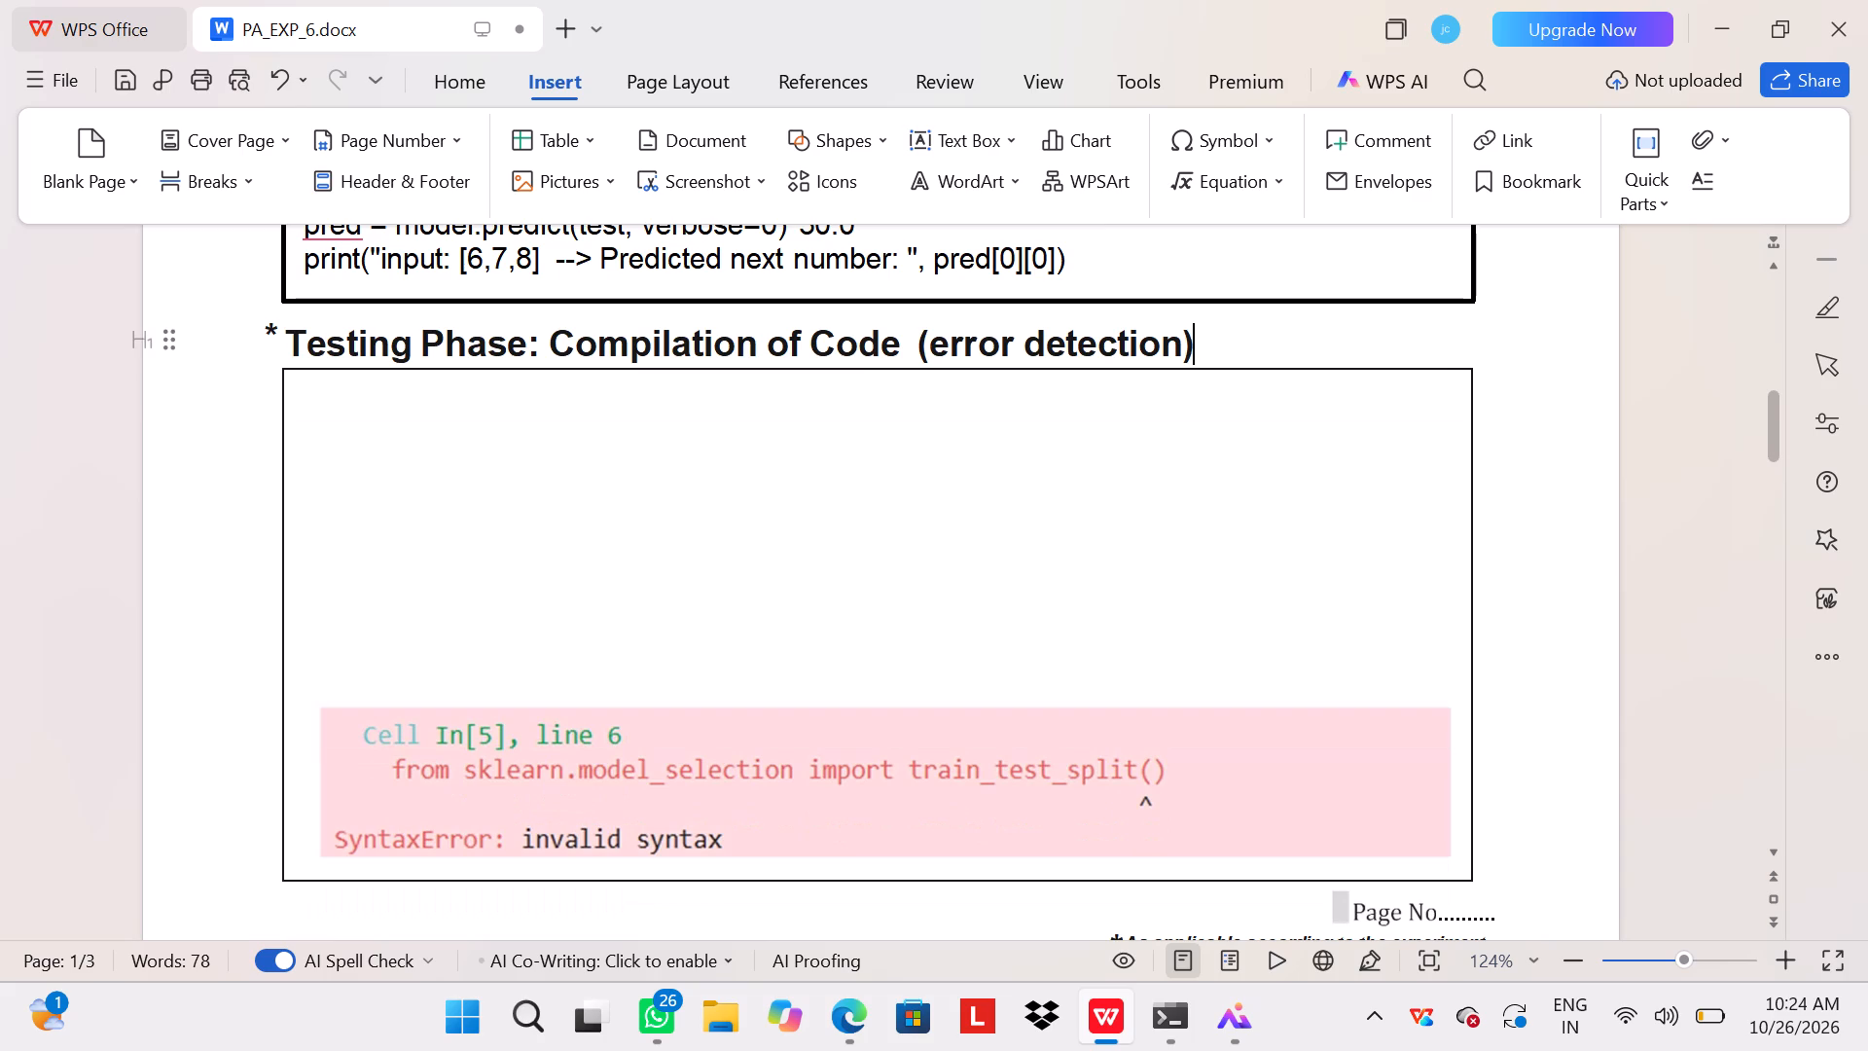
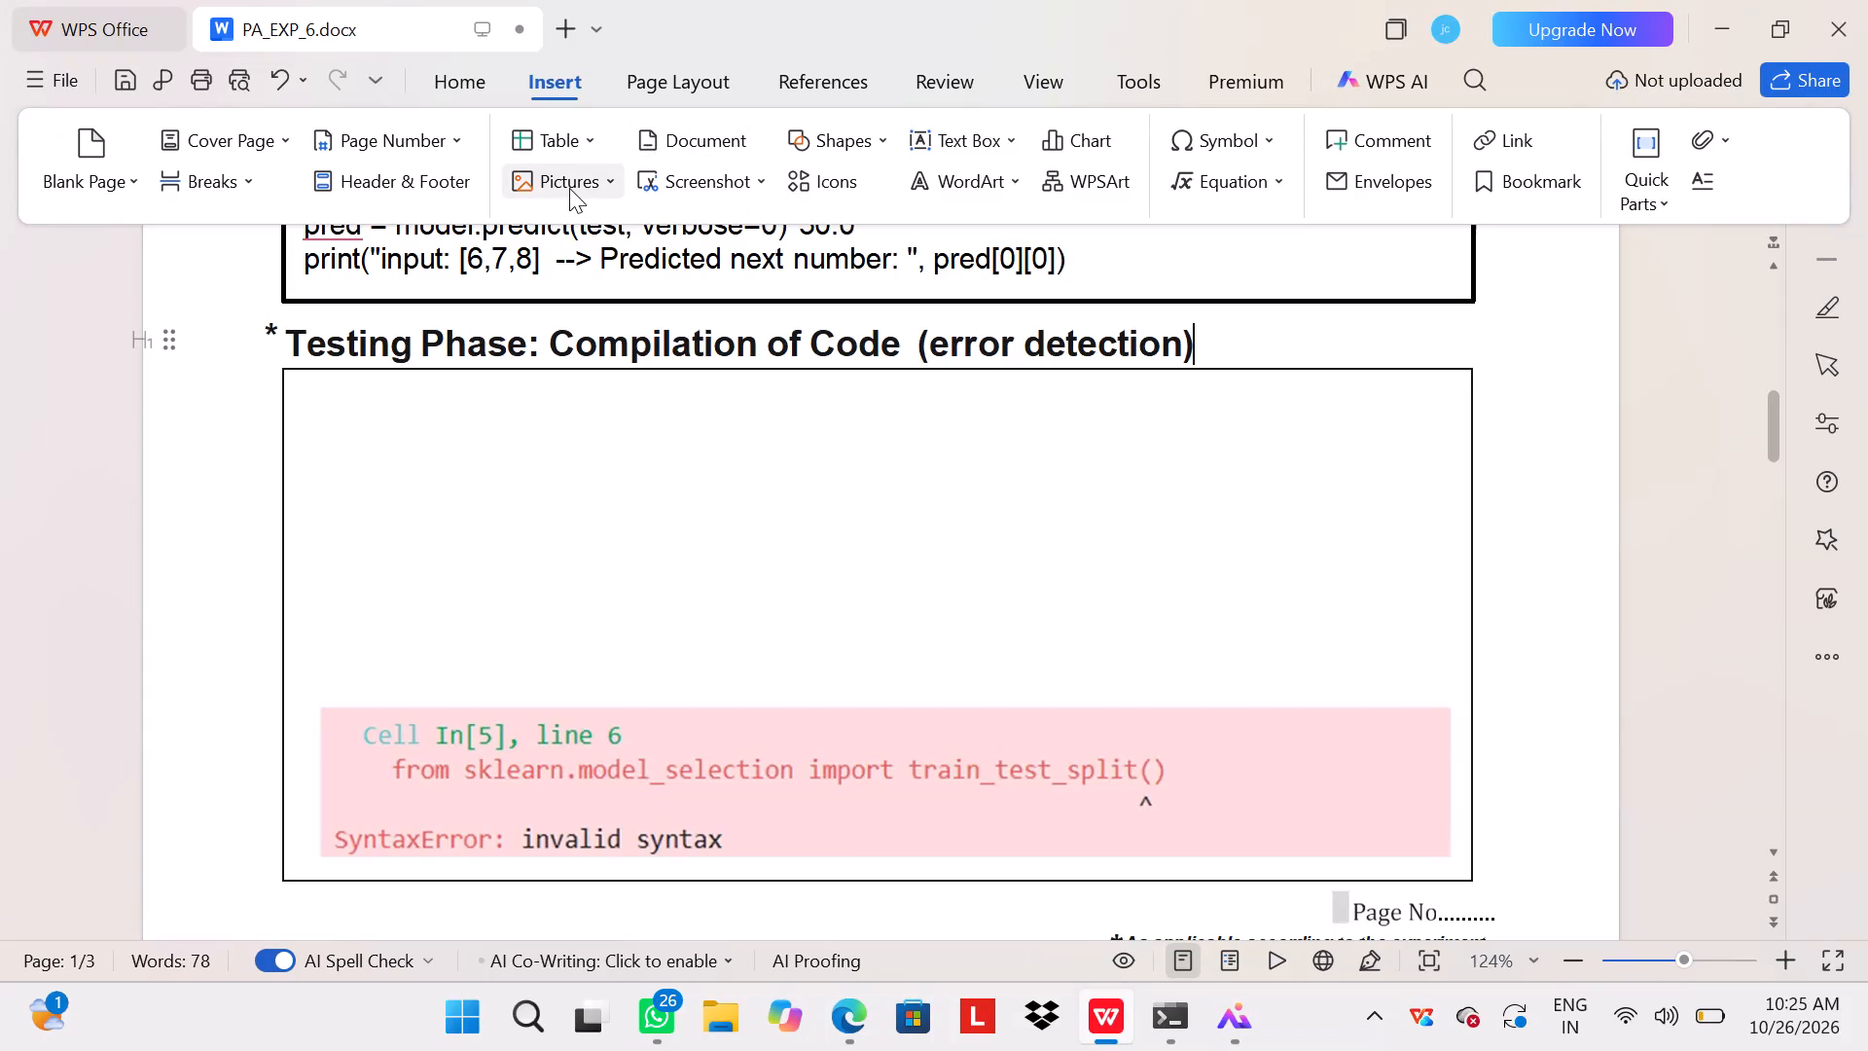
Insert the picture Screenshot 2026-10-26 101515.png from the Screenshots folder at the end of the Testing Phase heading.
click(567, 187)
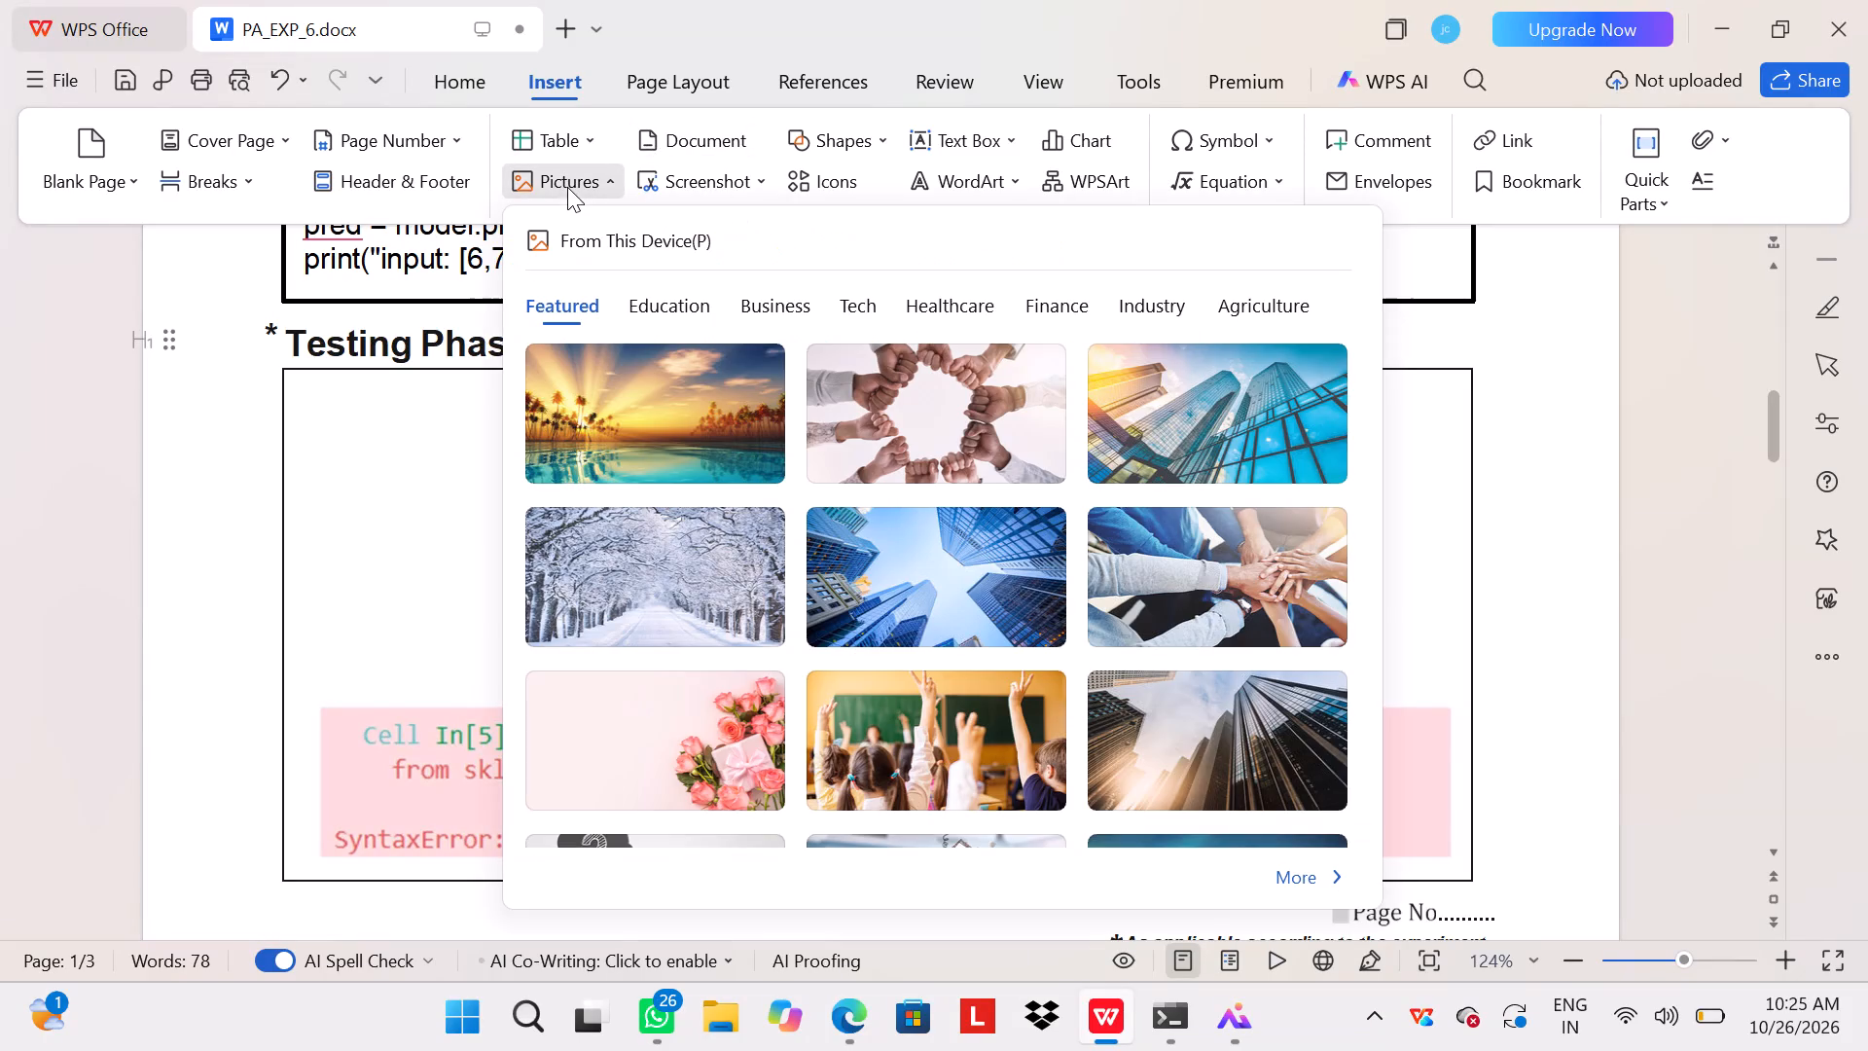
click(666, 258)
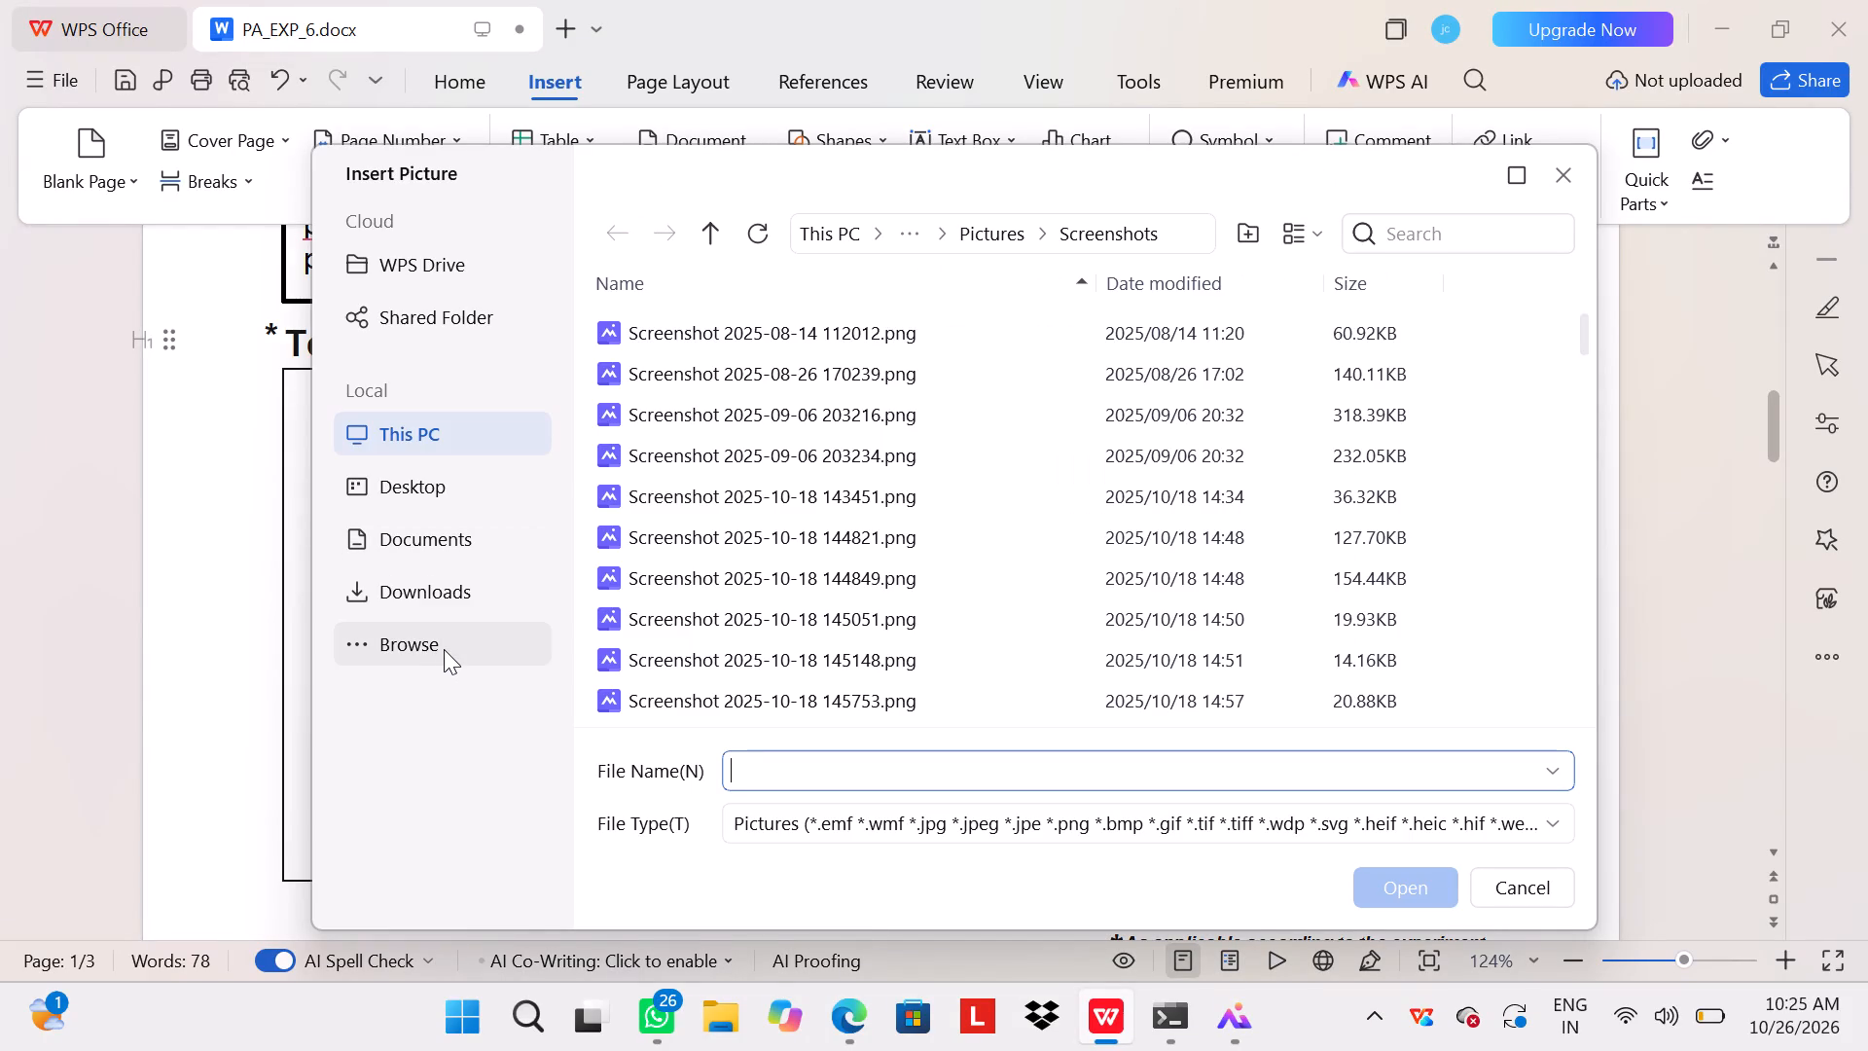
scroll(767, 663, down, 11)
scroll(767, 663, down, 15)
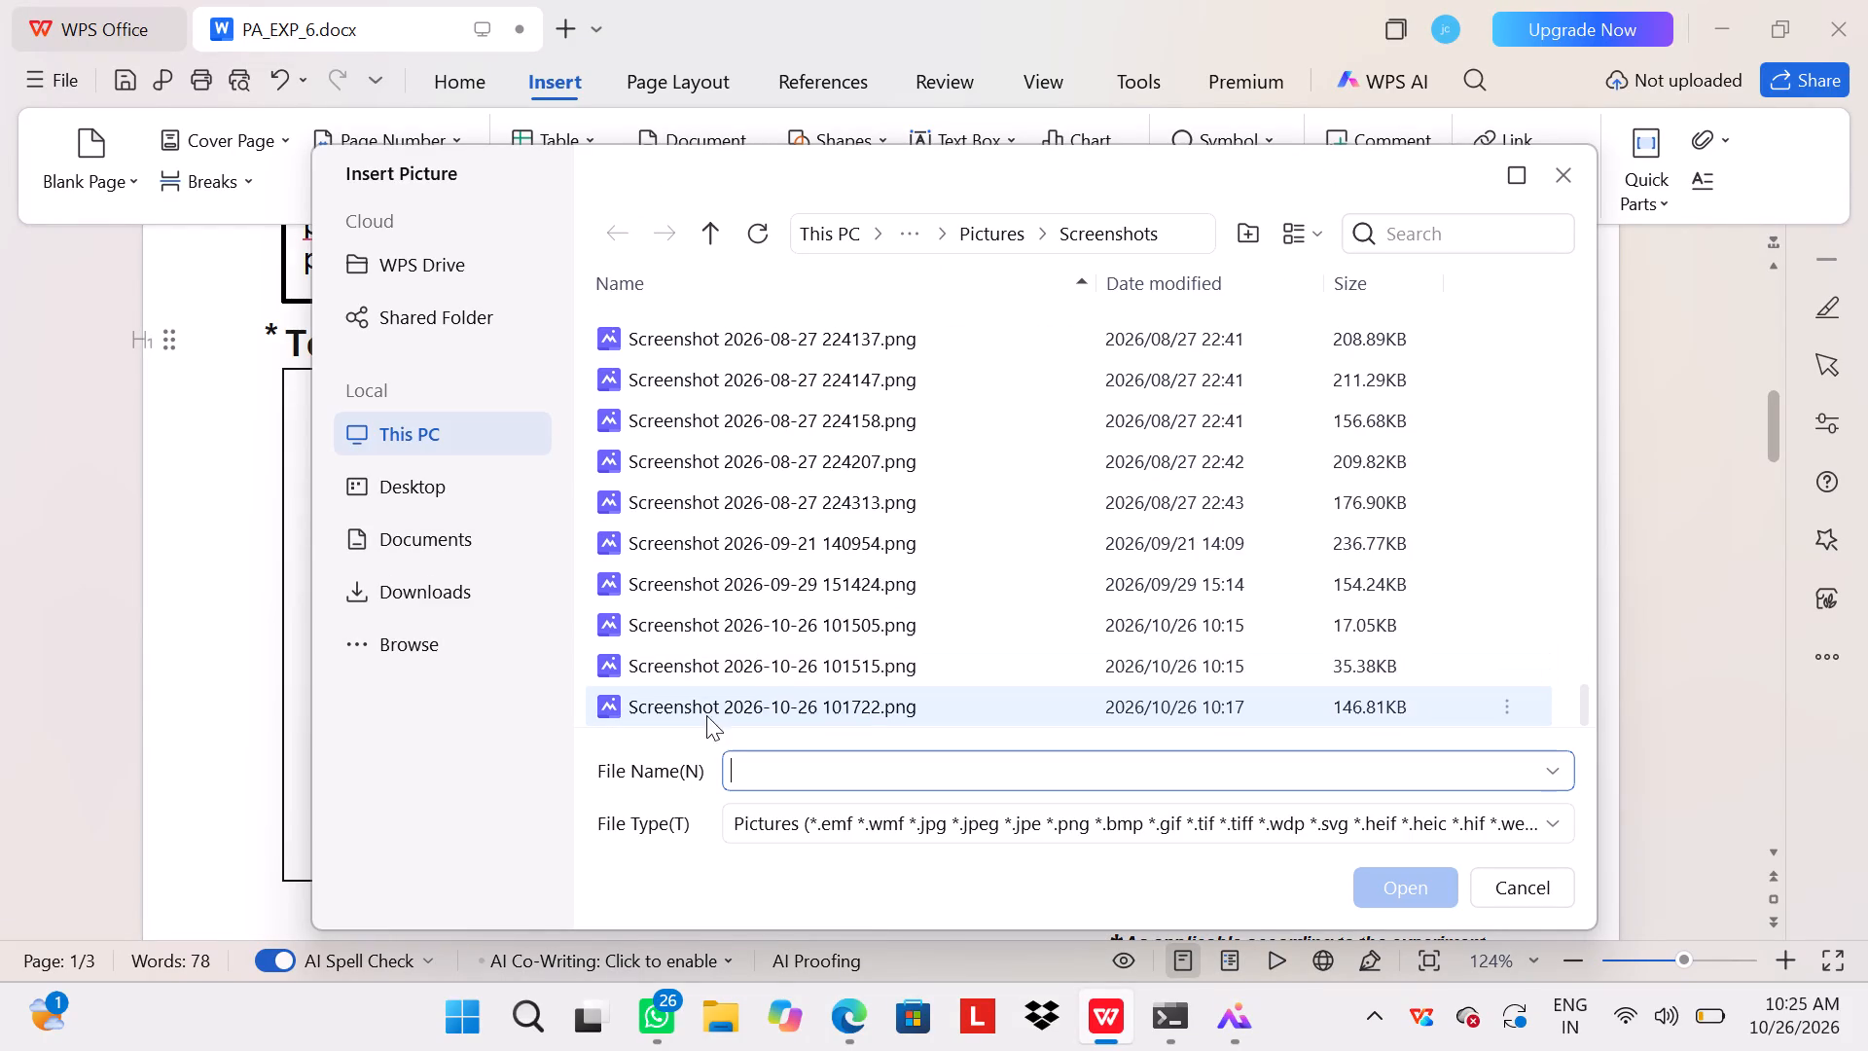
click(819, 655)
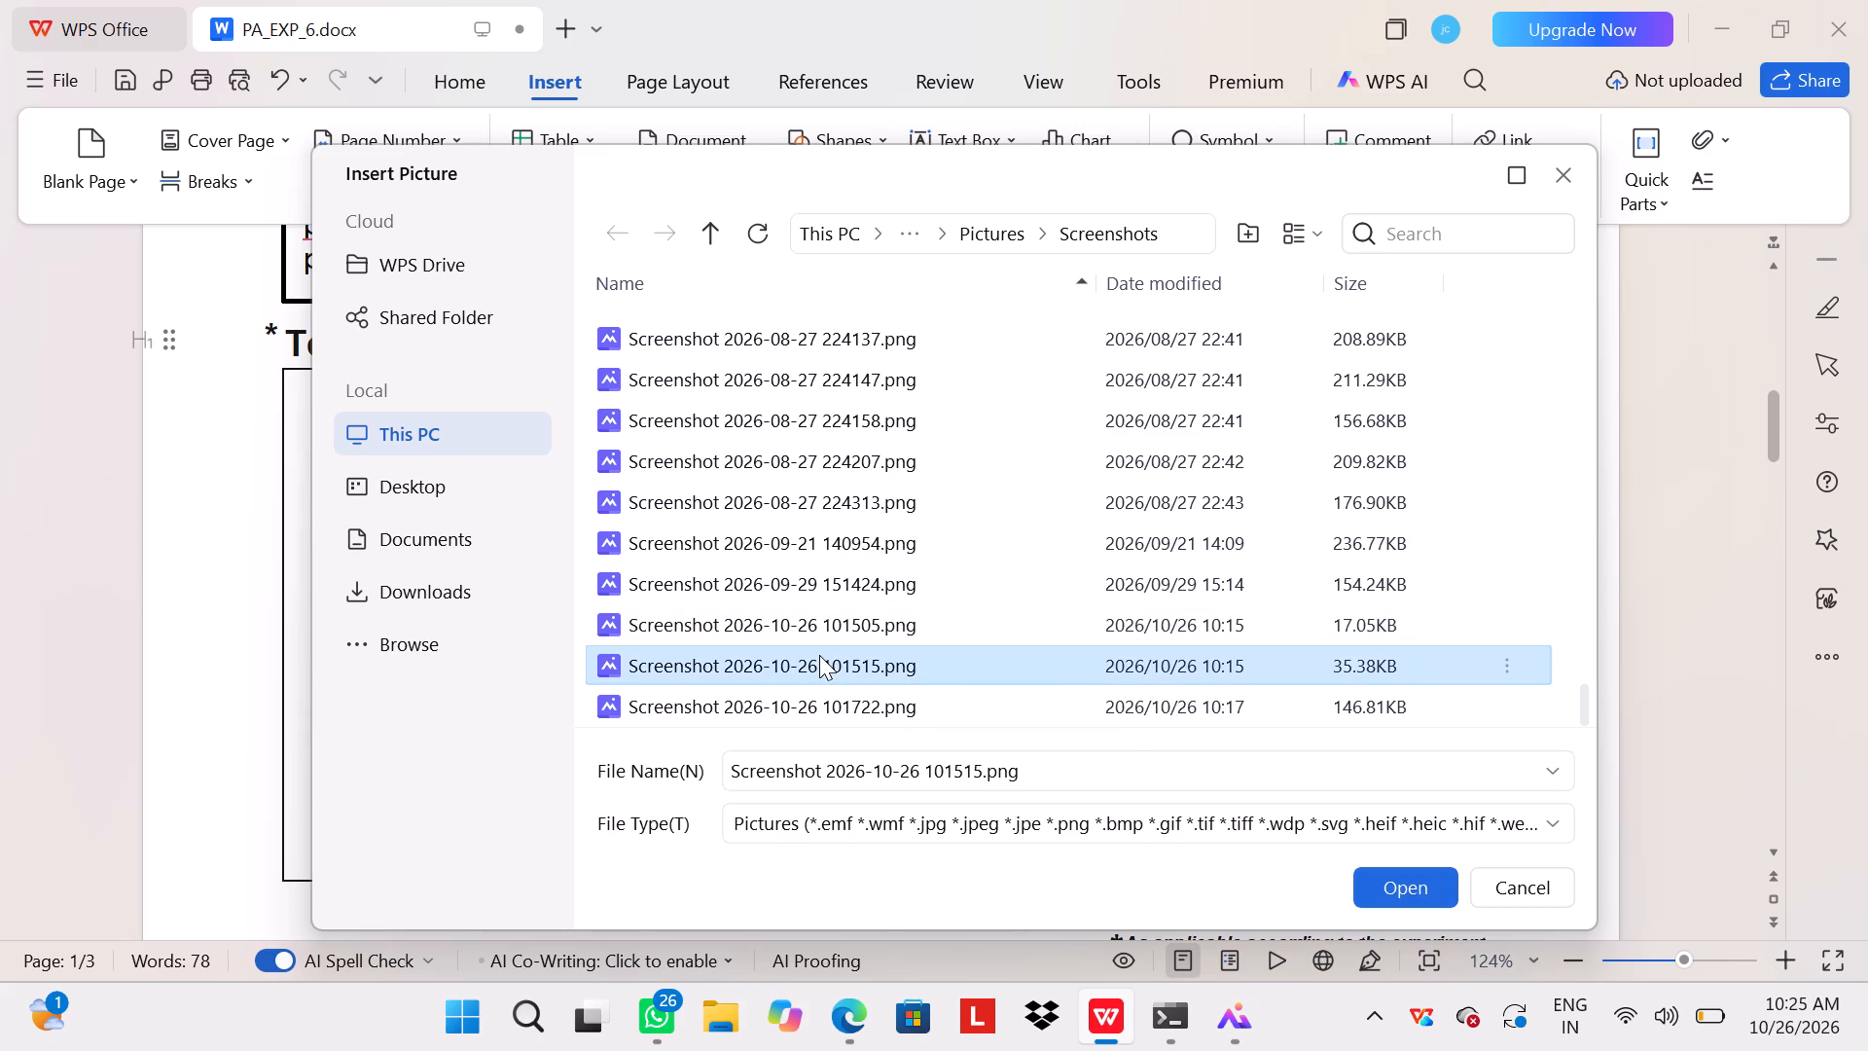
click(1413, 895)
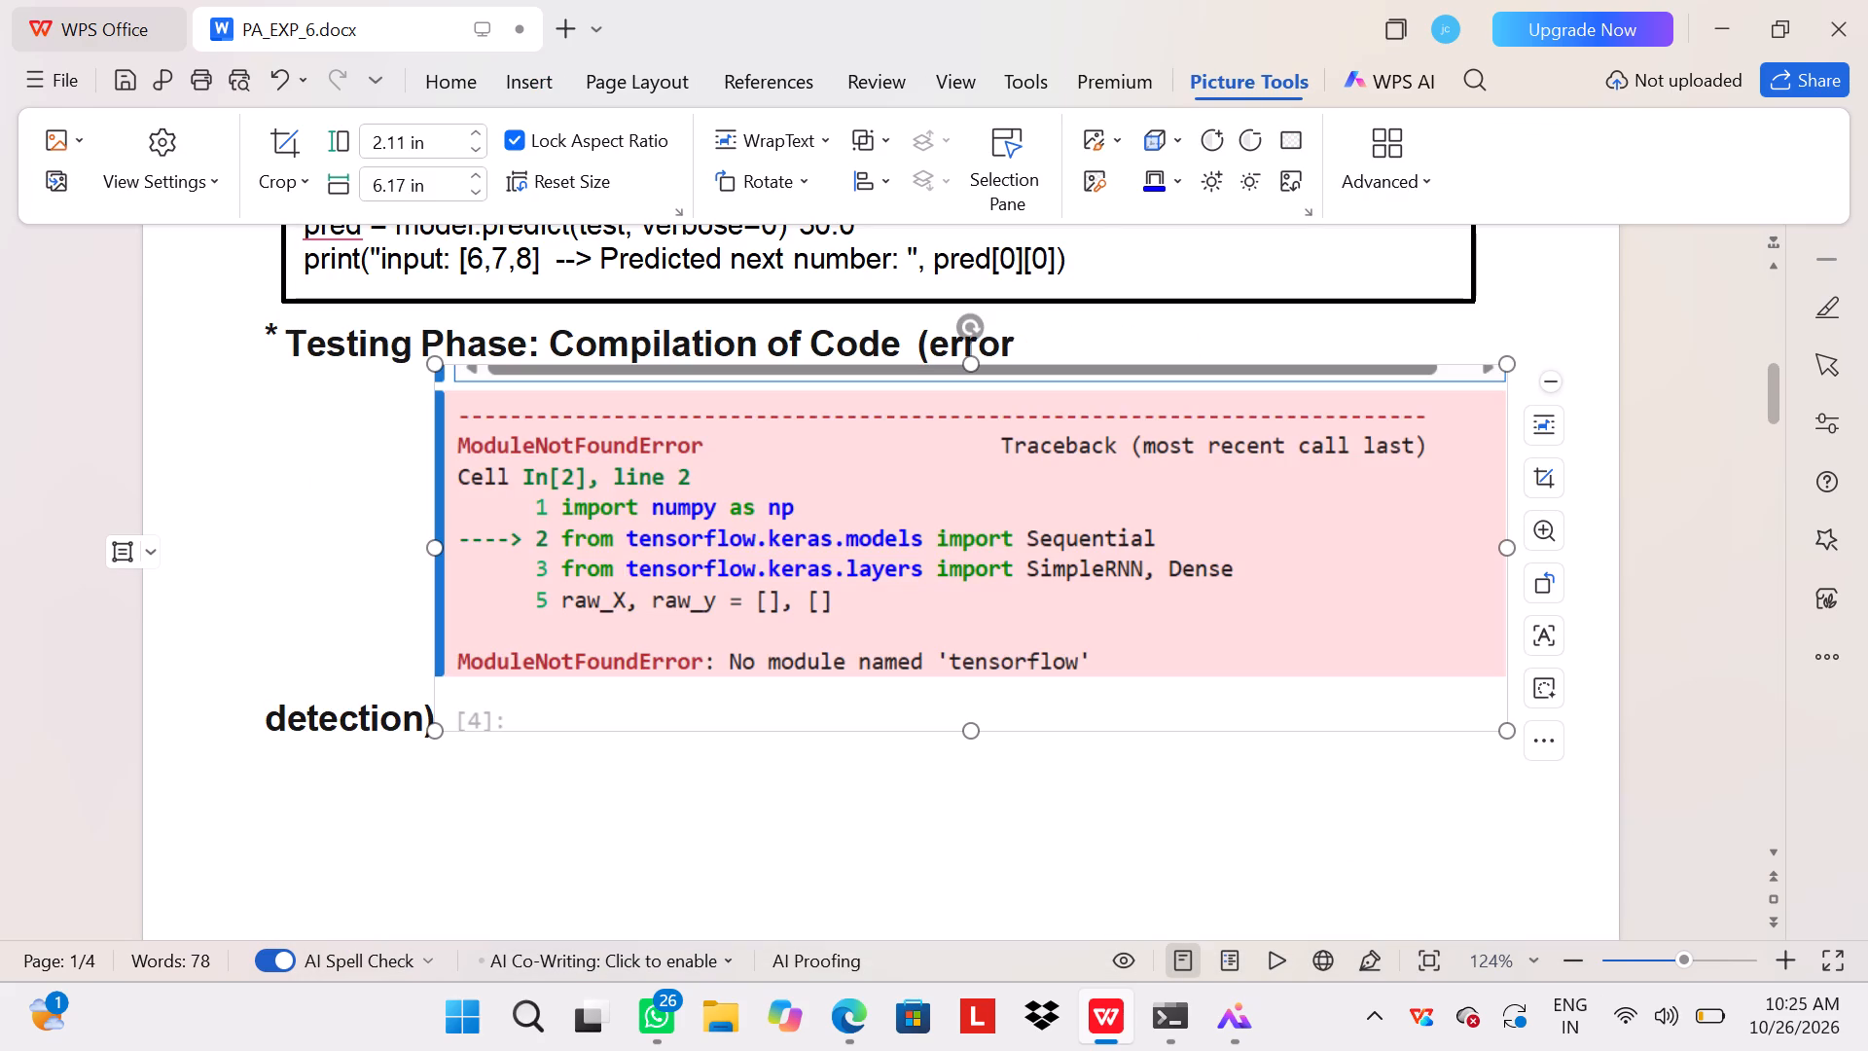
Shrink the inserted ModuleNotFoundError screenshot proportionally to about 1.49 by 4.37 in.
drag(1512, 366, 1381, 467)
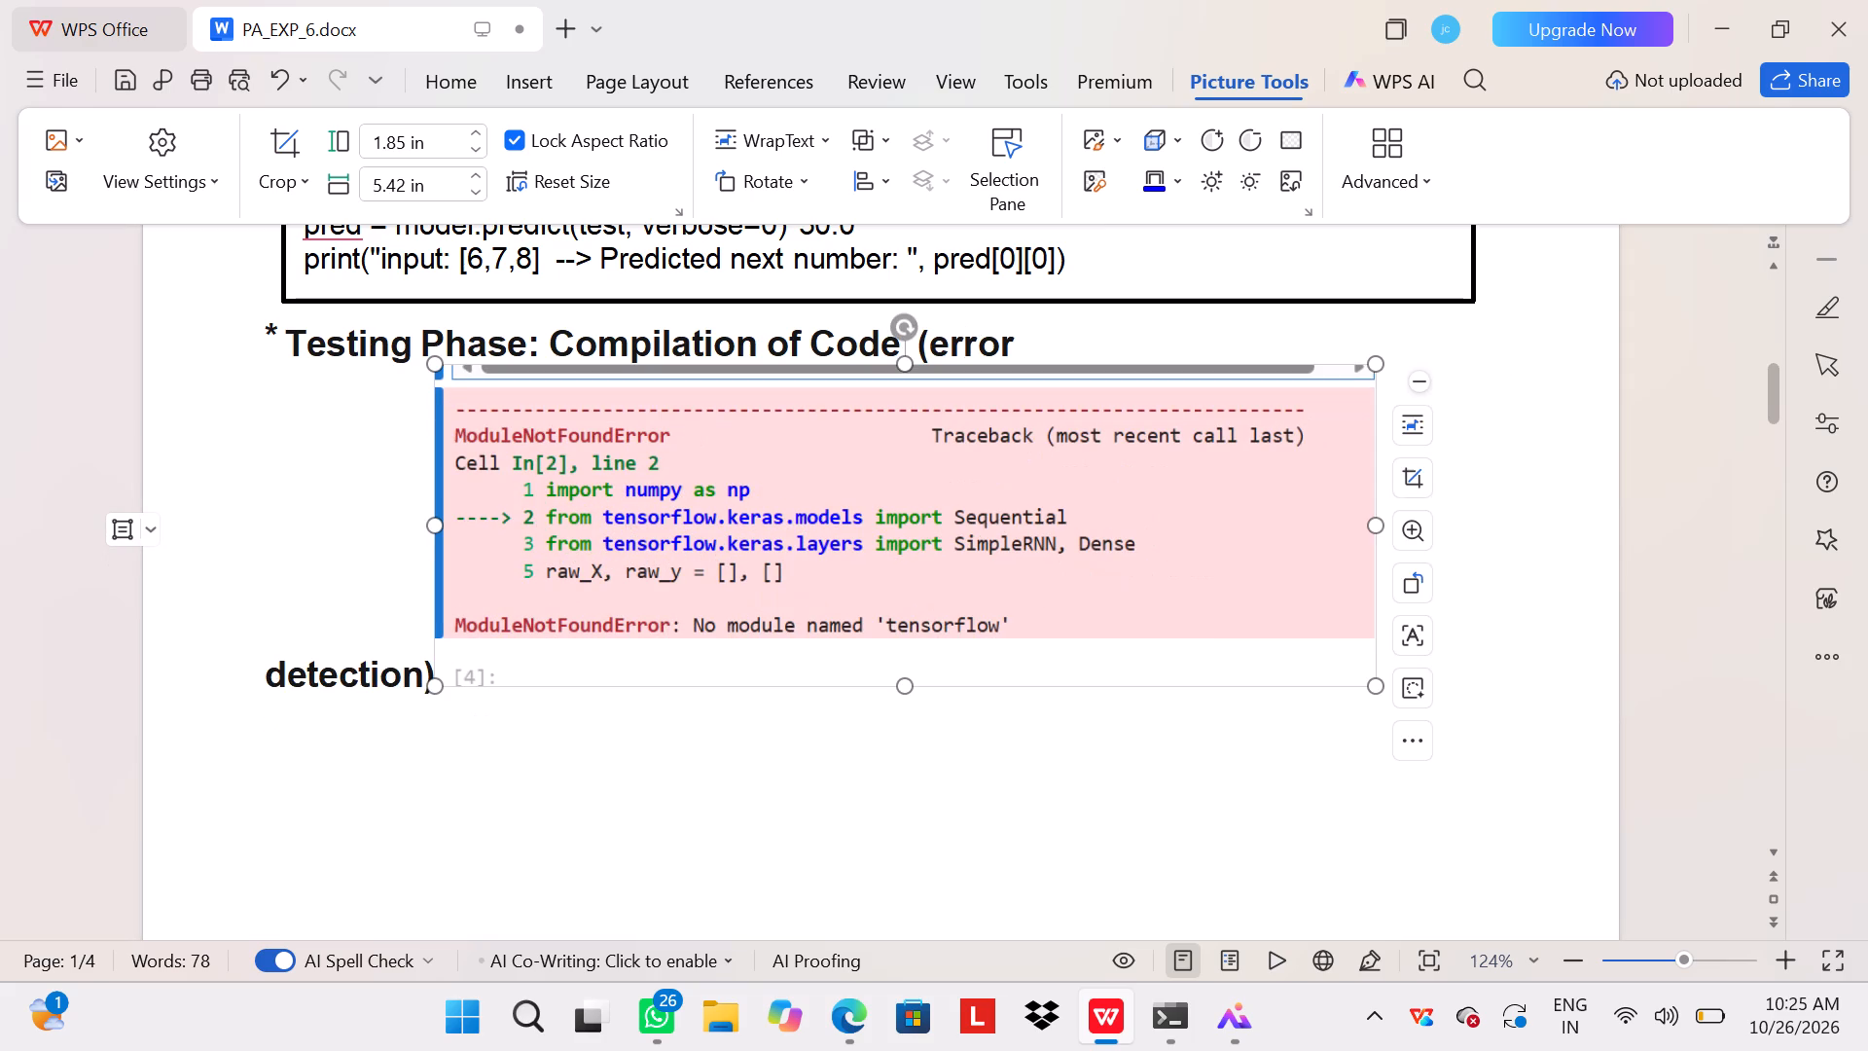
drag(1377, 368, 1194, 622)
Give the ModuleNotFoundError screenshot a text-wrapping layout and move it into the Testing Phase box above the SyntaxError picture.
drag(992, 513, 1011, 642)
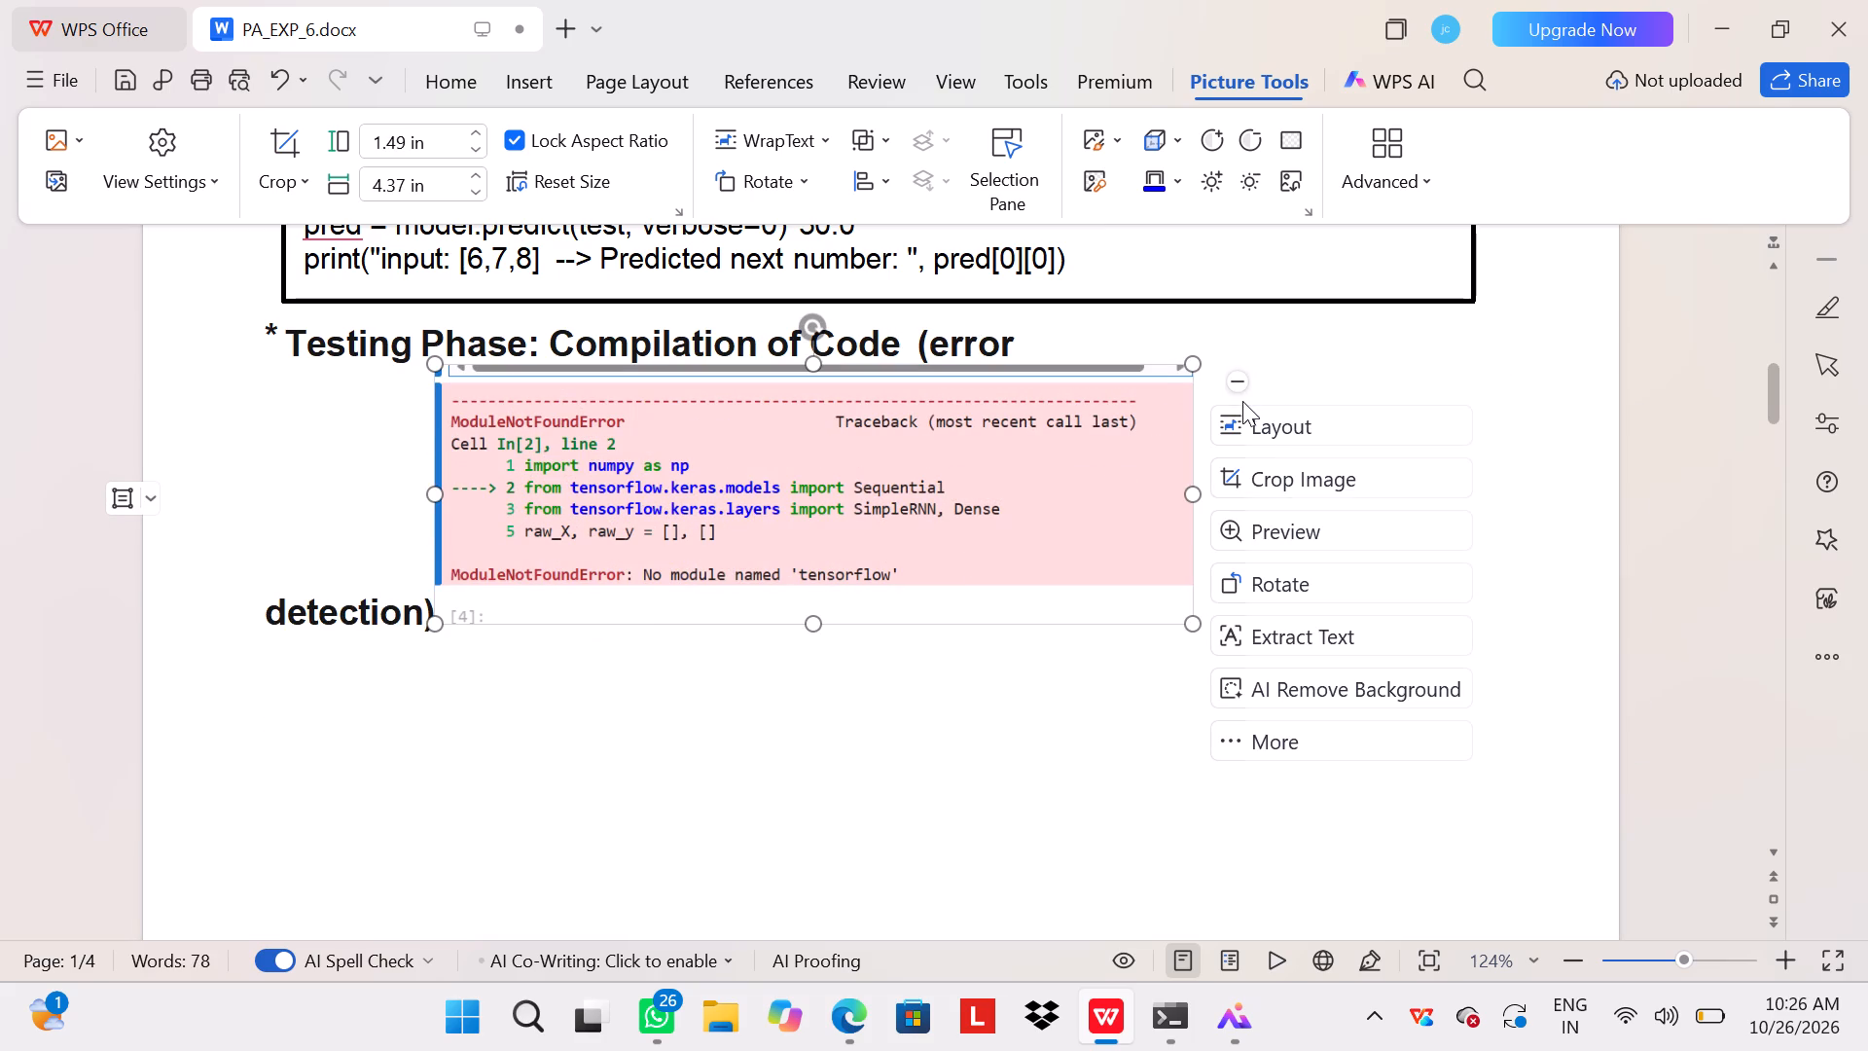
click(1275, 432)
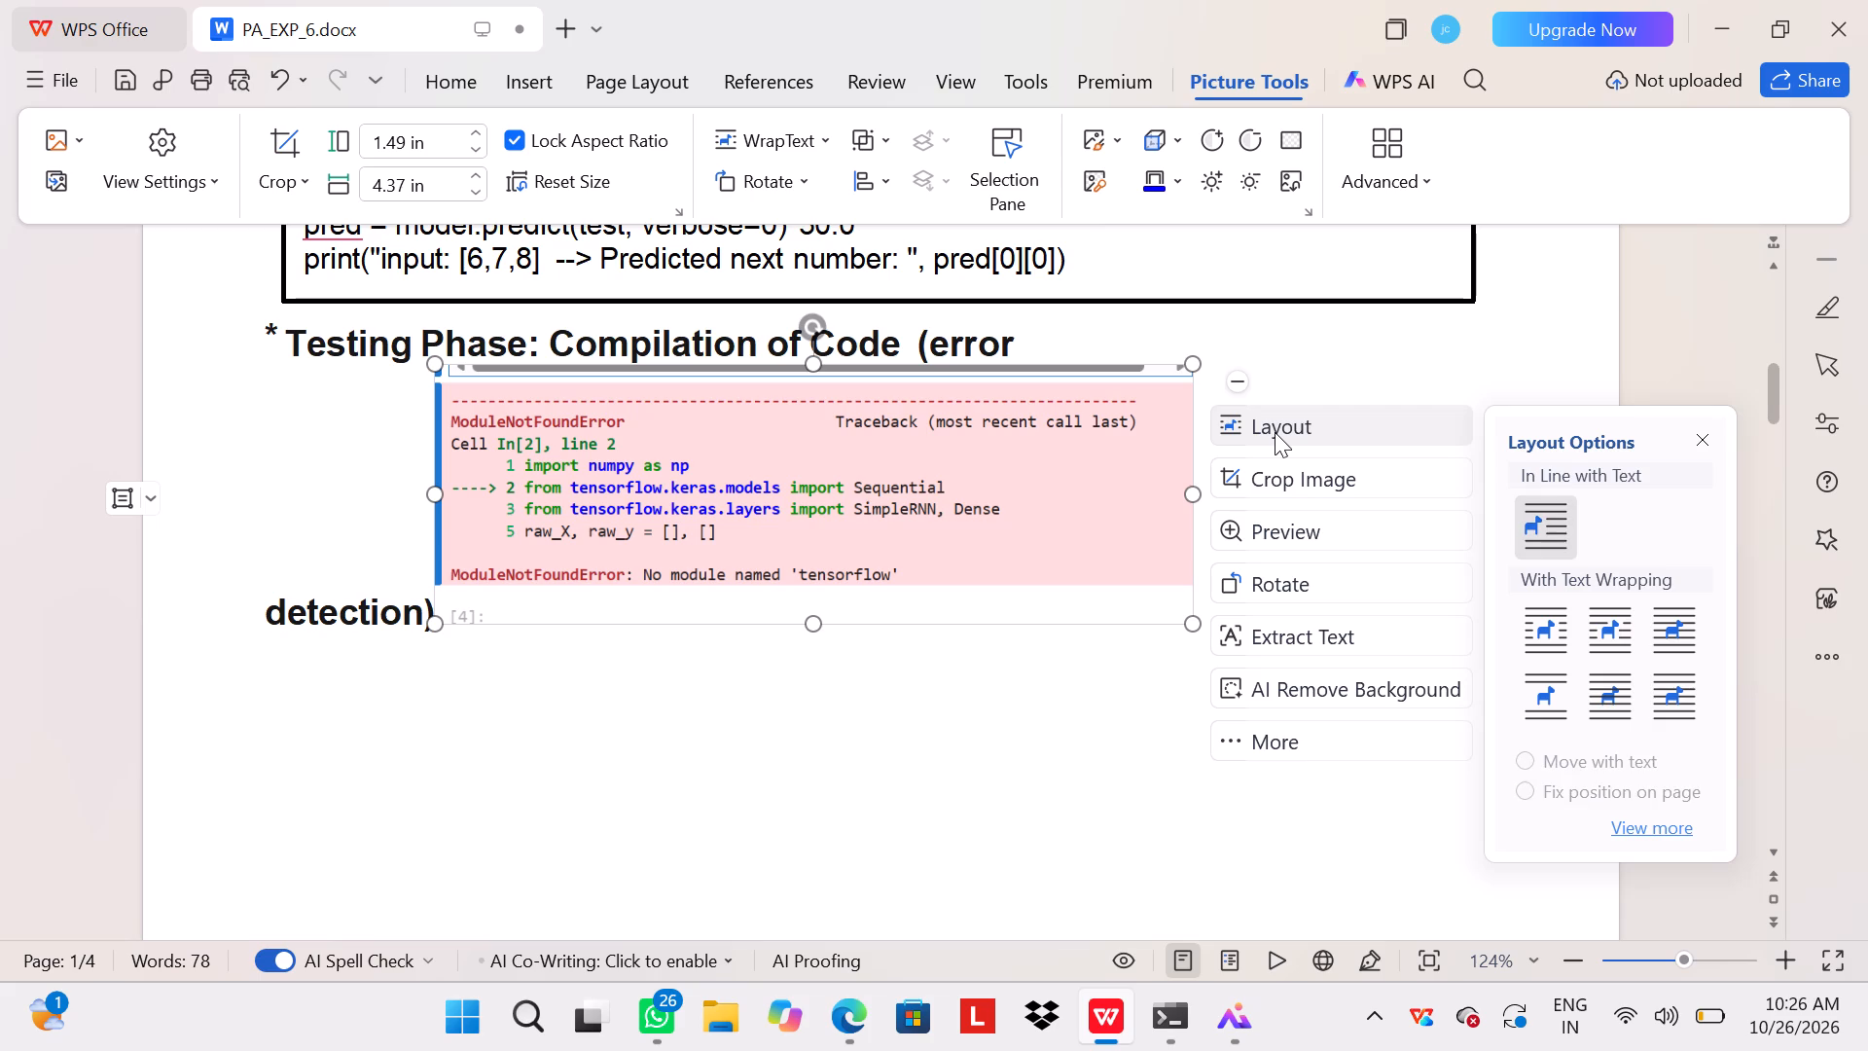
click(1597, 621)
drag(879, 527, 884, 581)
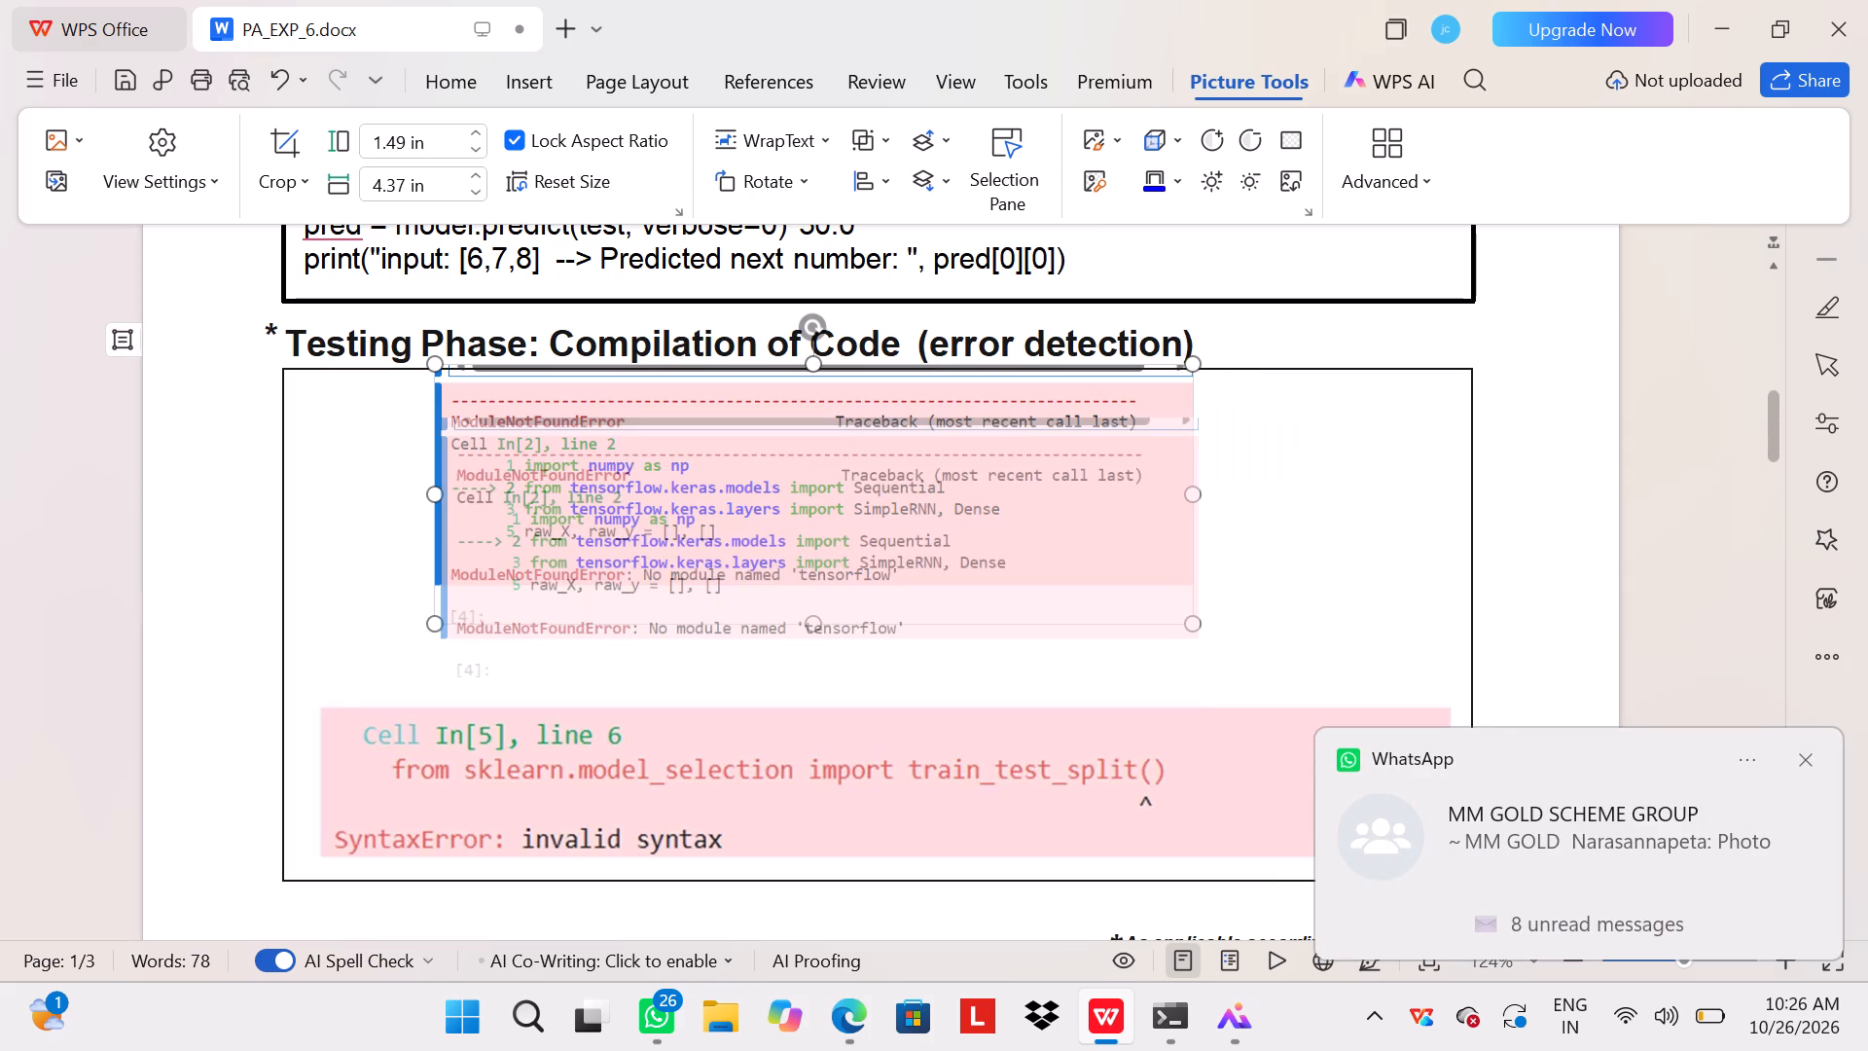
drag(884, 581, 775, 564)
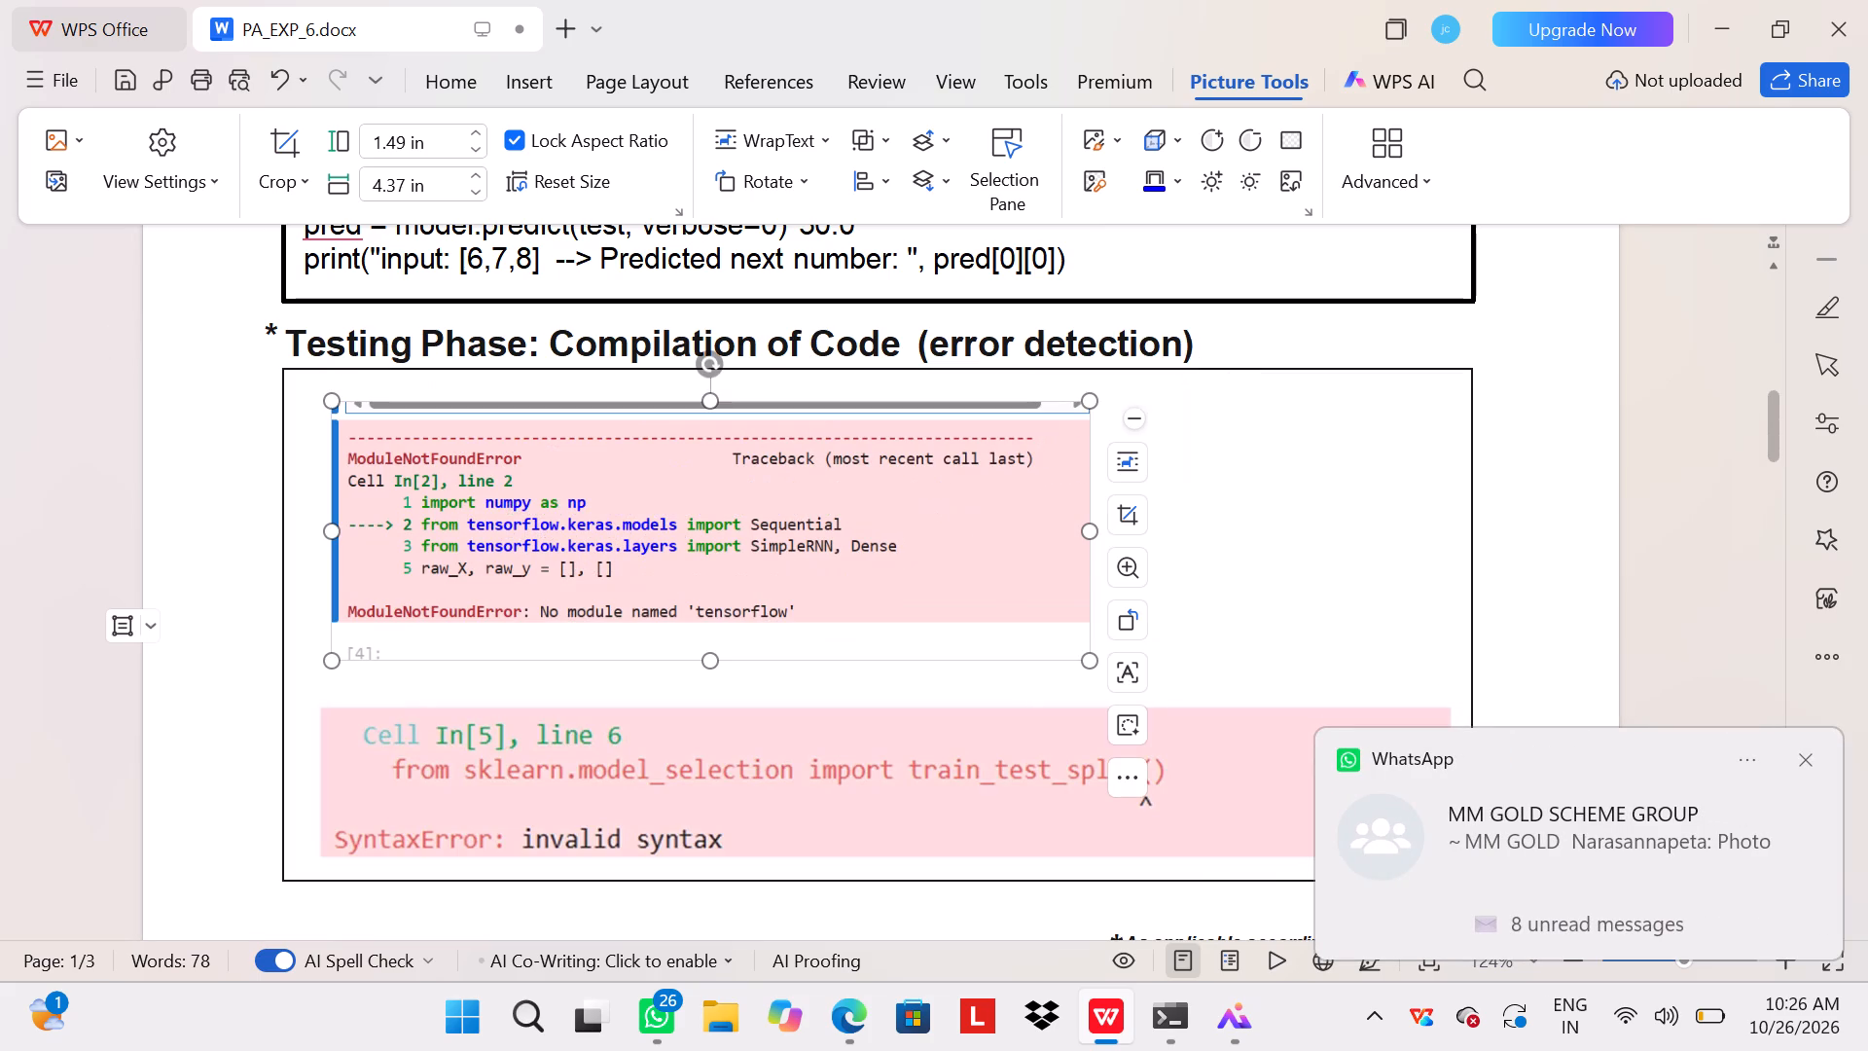
Enlarge the ModuleNotFoundError screenshot to about 2.03 by 6.51 in, fitting it across the Testing Phase box above the SyntaxError picture.
drag(1088, 662, 1360, 665)
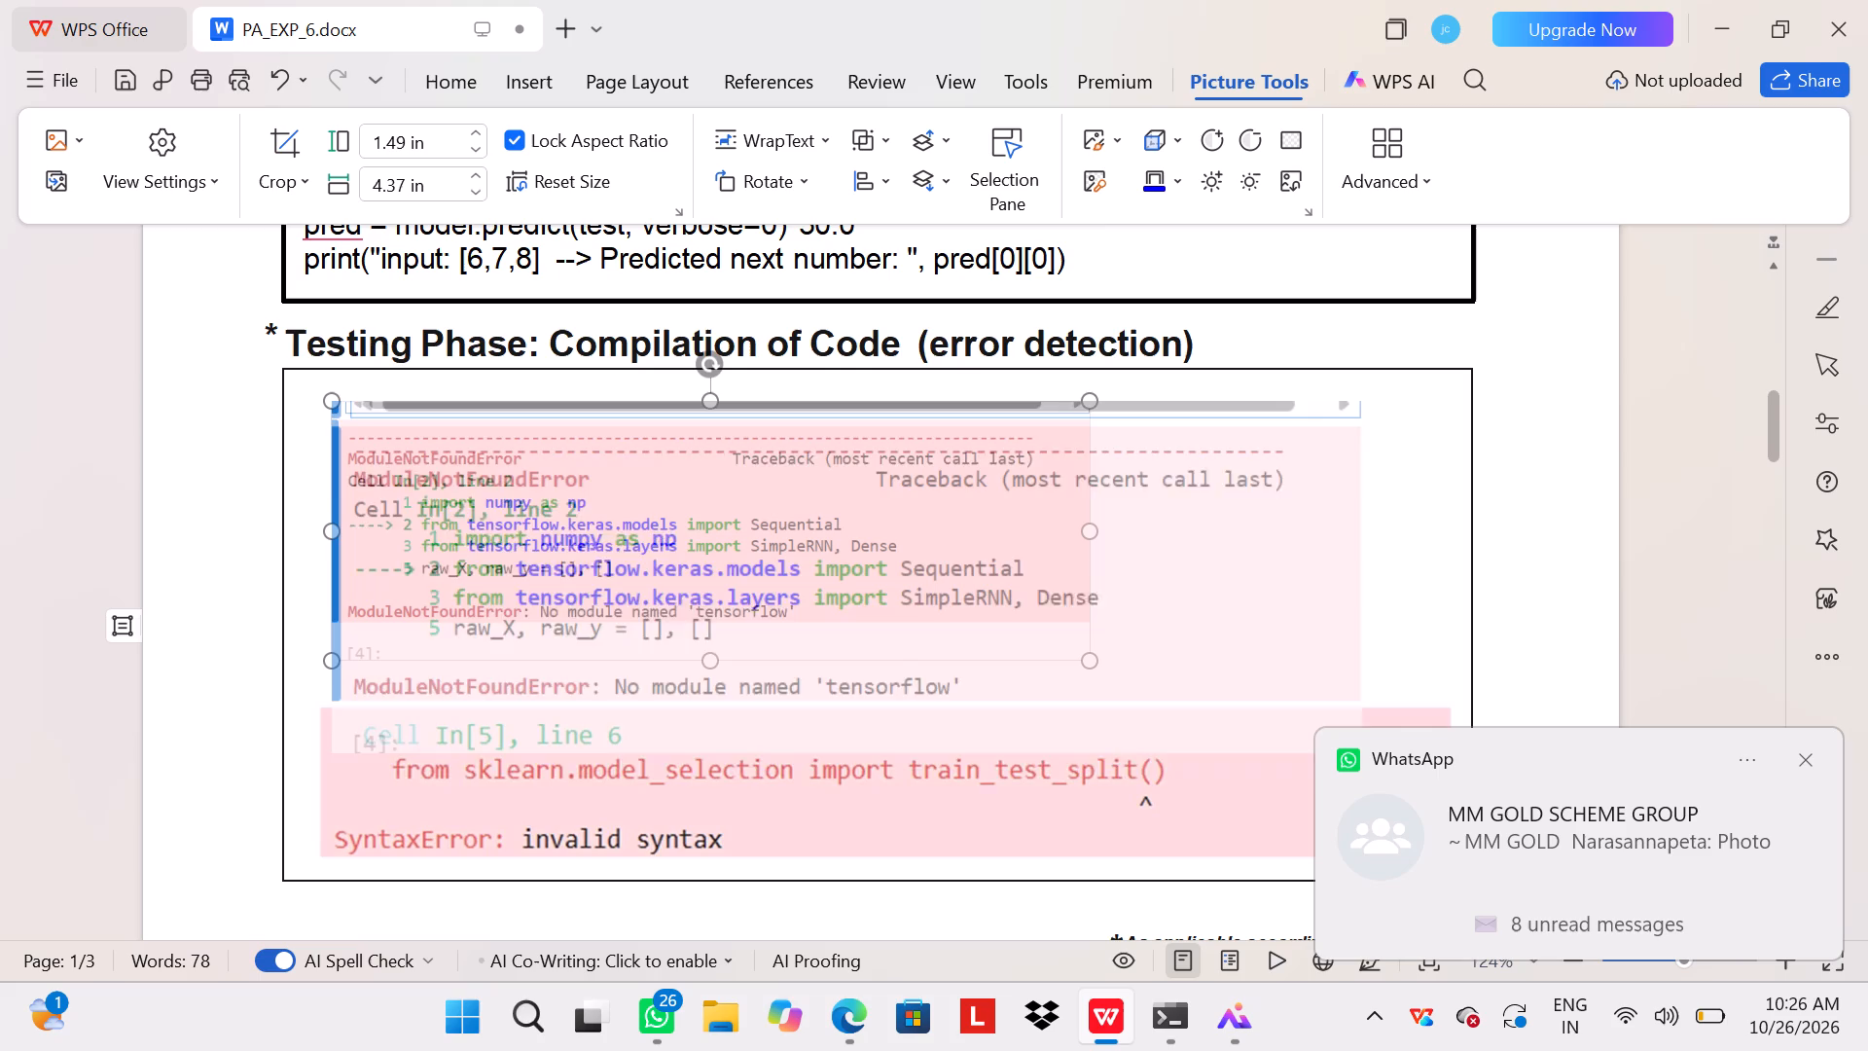
drag(1360, 665, 1362, 558)
drag(1170, 588, 1172, 522)
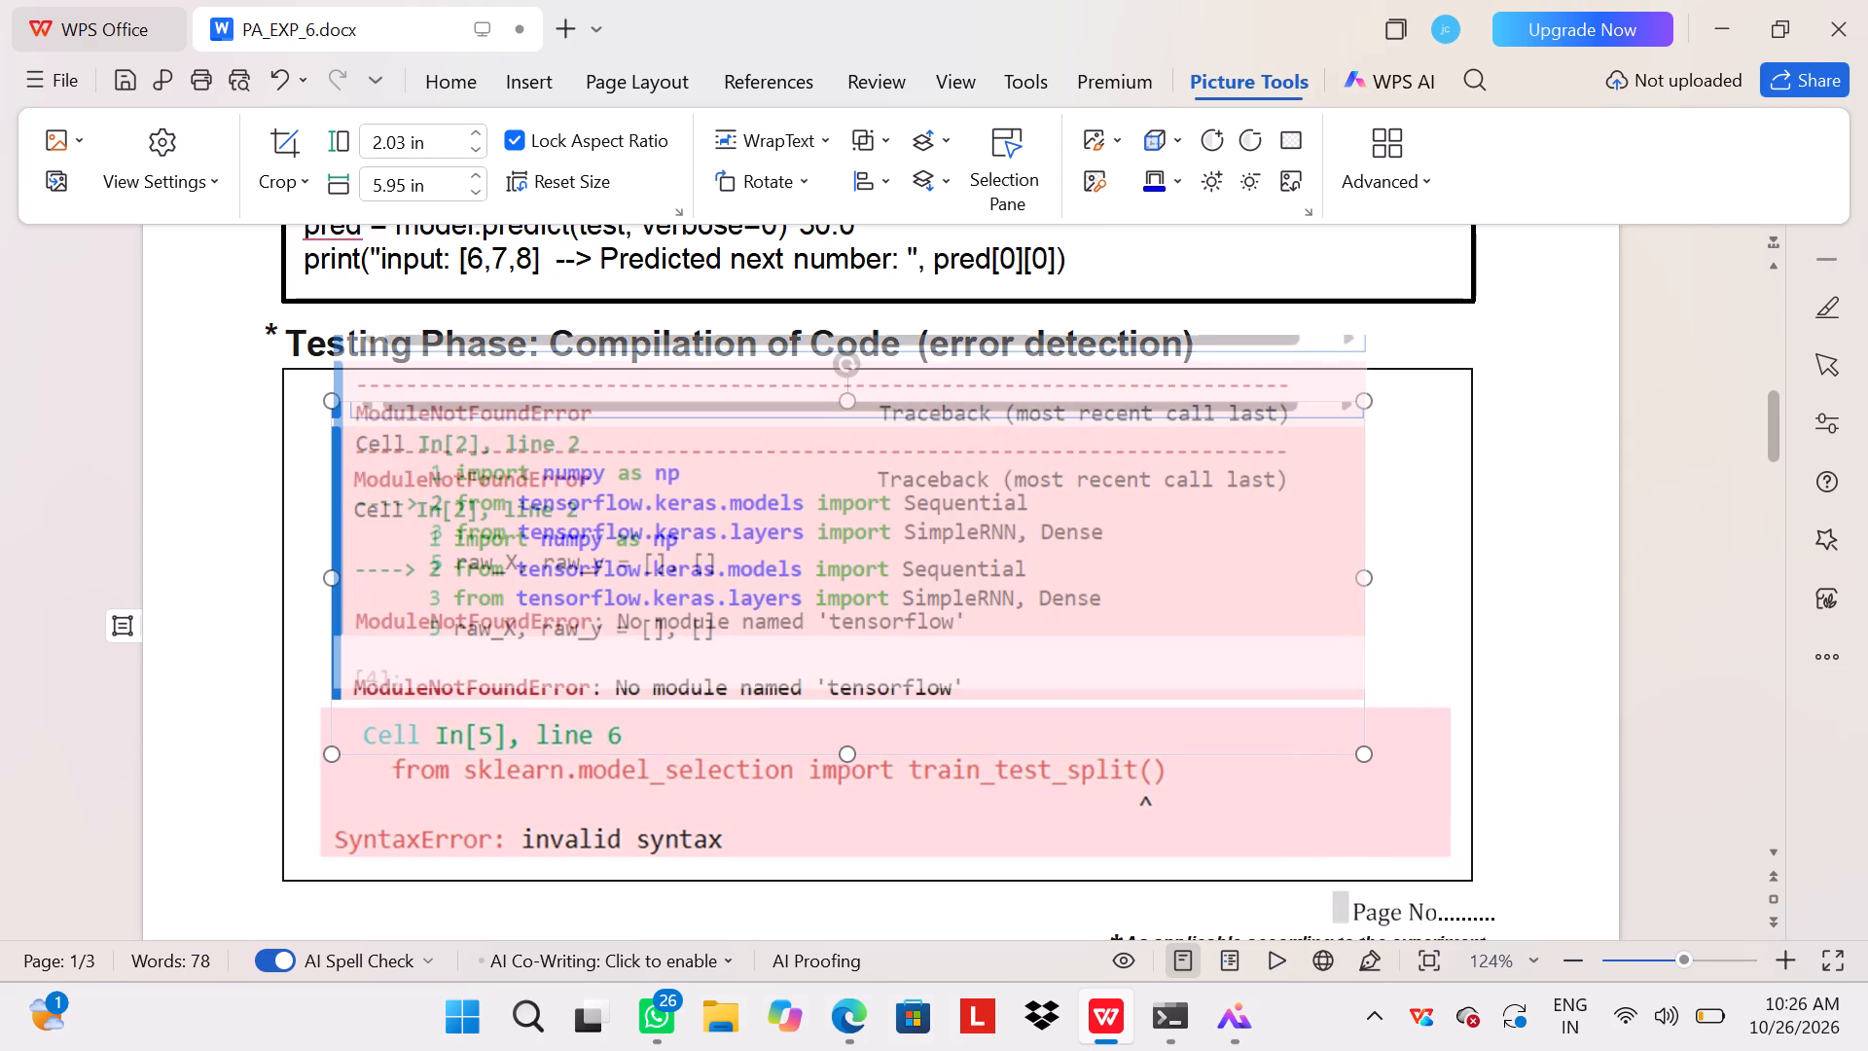
drag(1172, 522, 1161, 569)
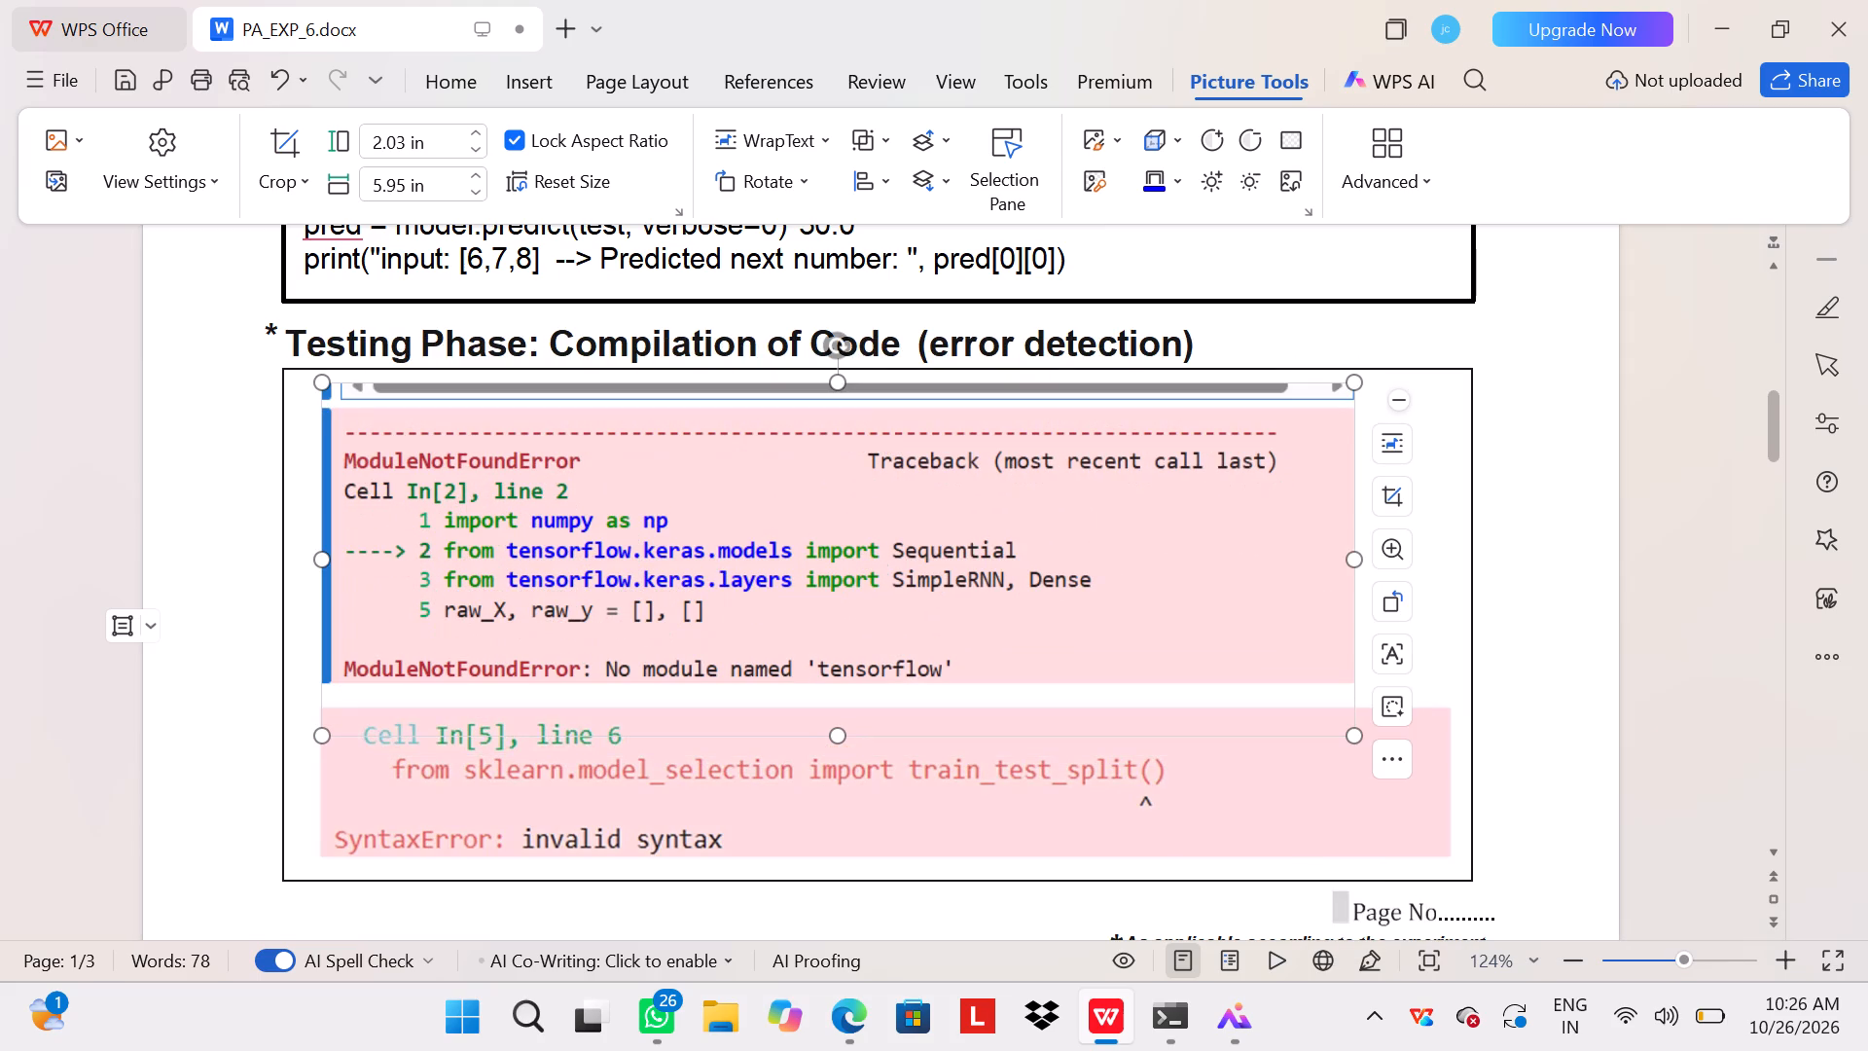
drag(1354, 559, 1451, 568)
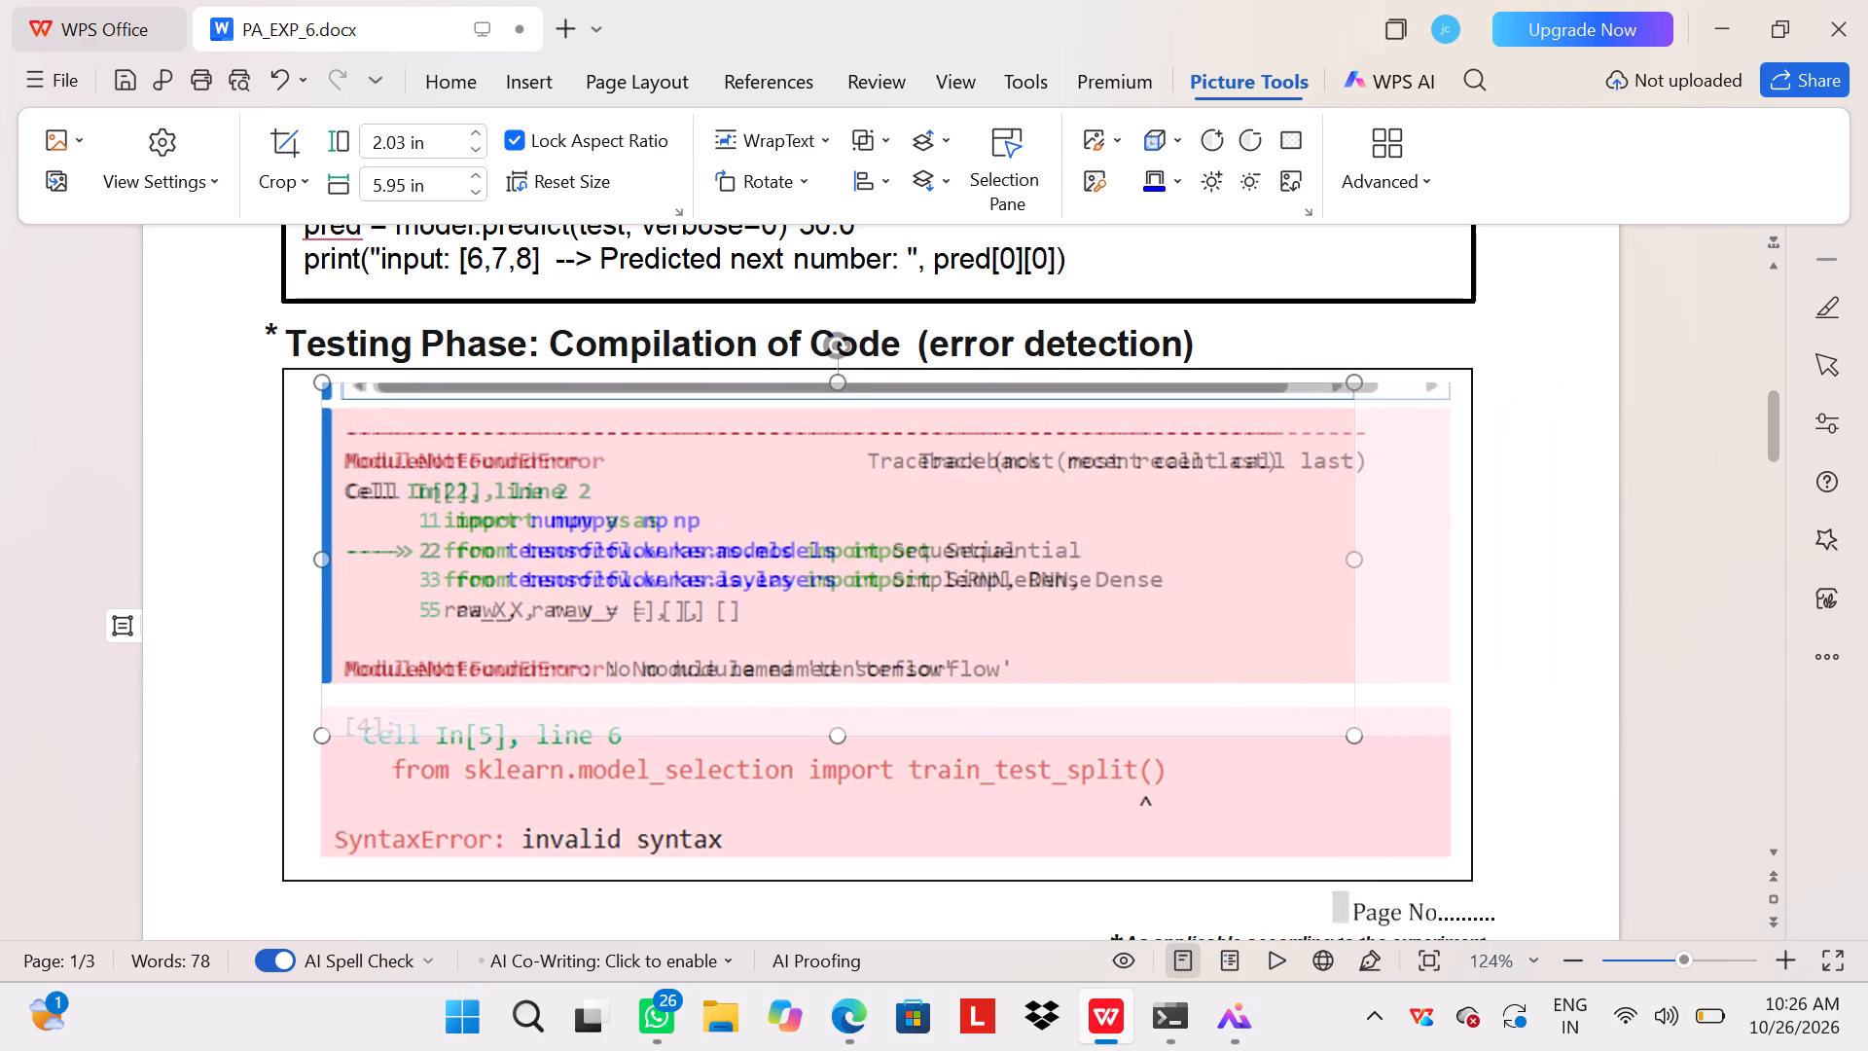
drag(1451, 568, 1453, 569)
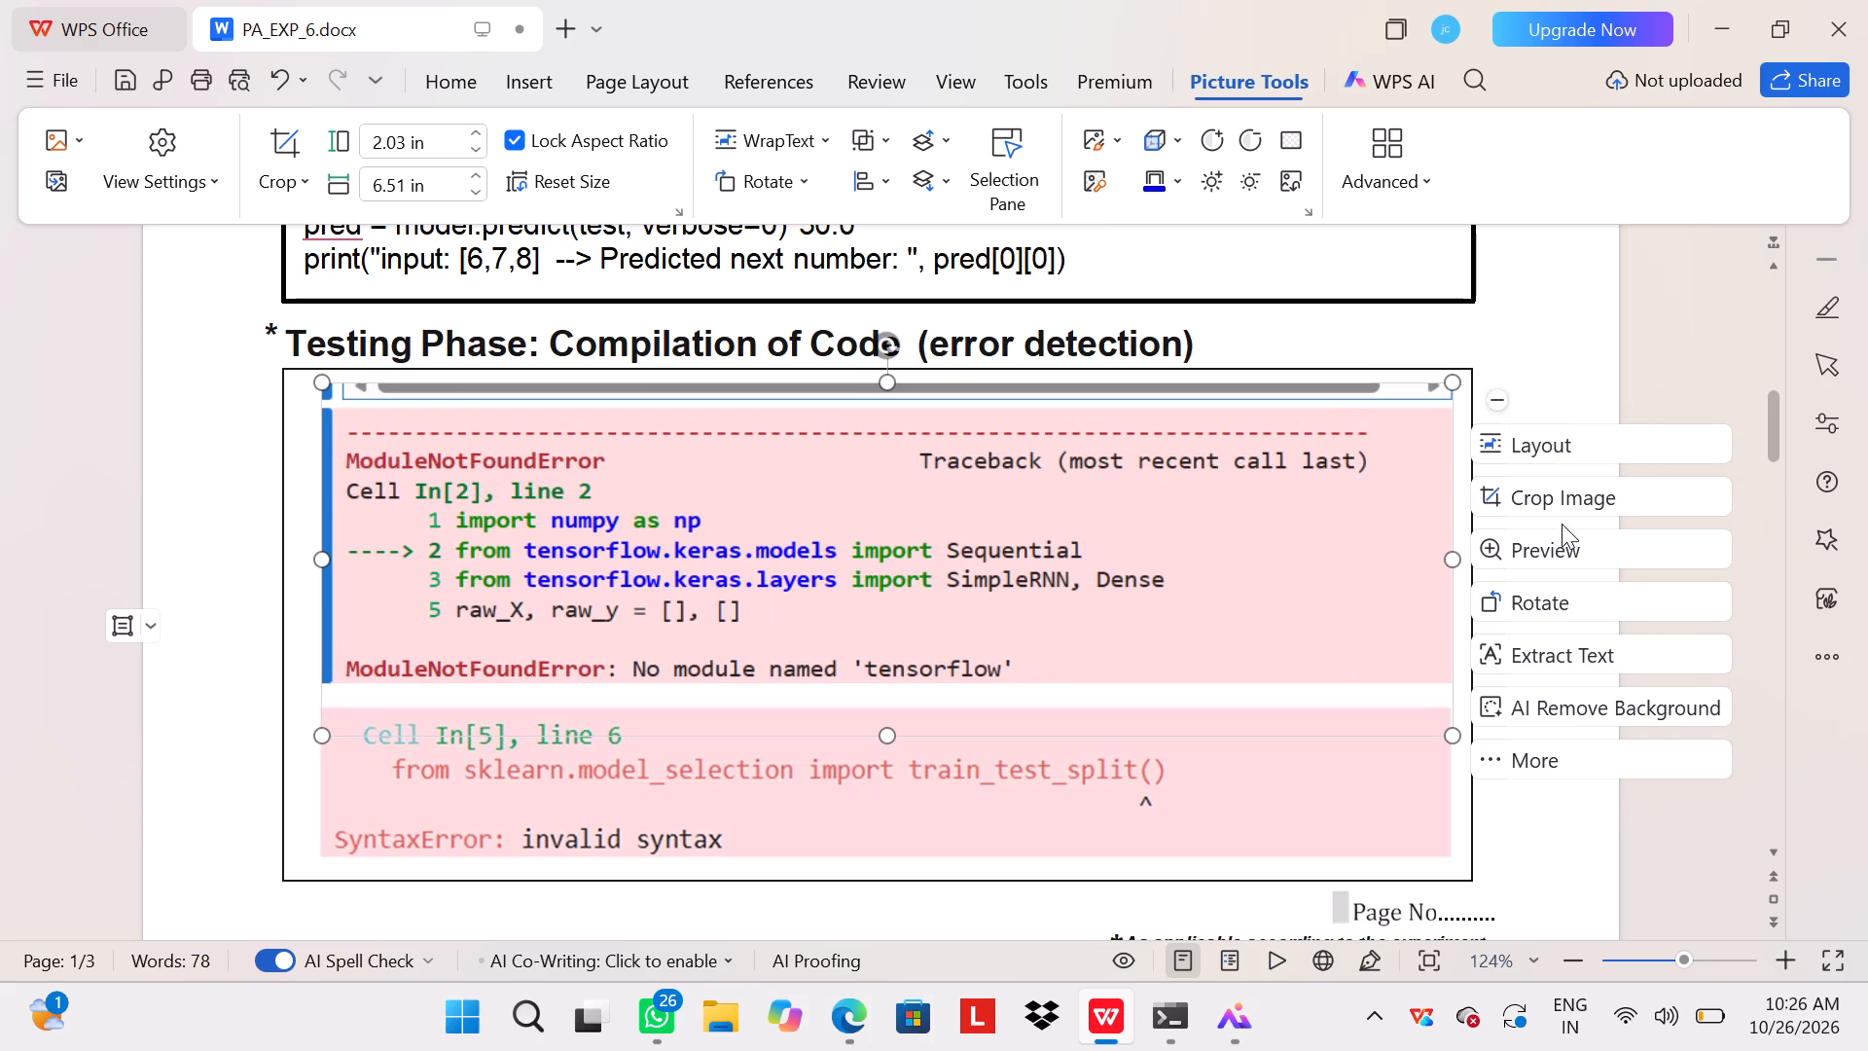
click(1534, 351)
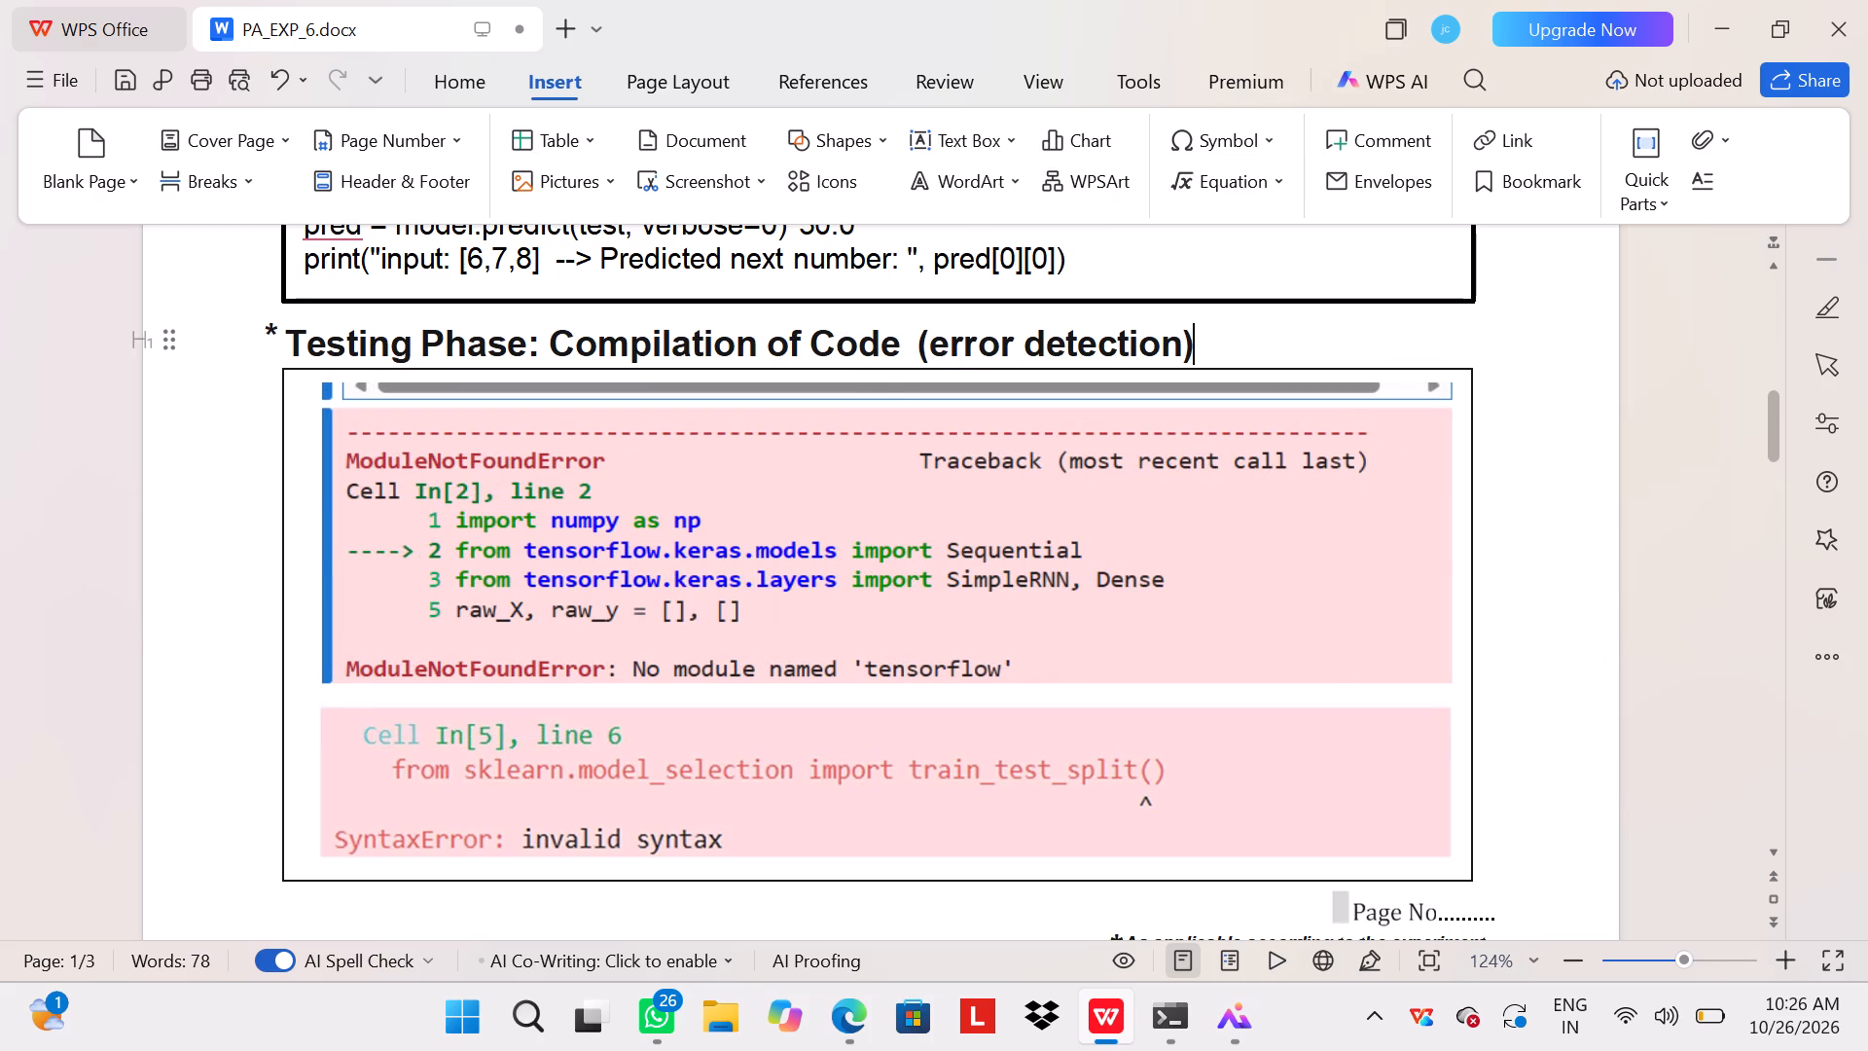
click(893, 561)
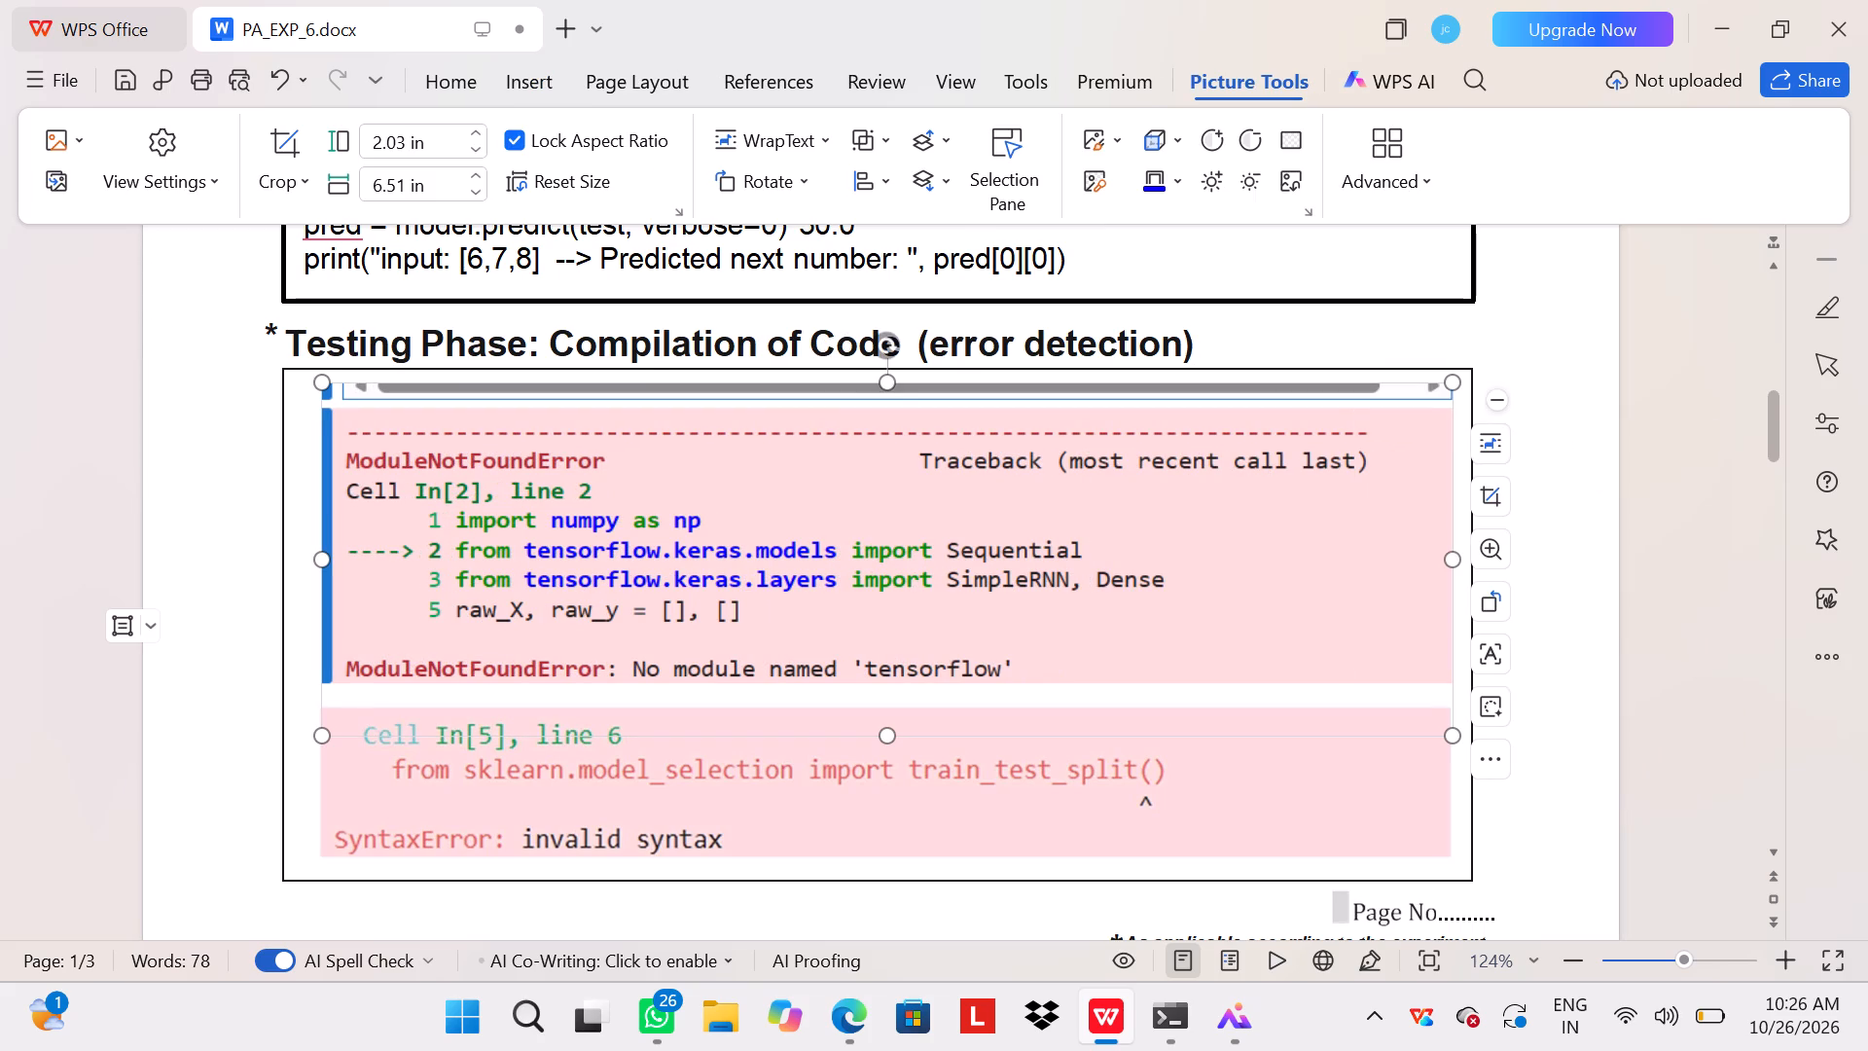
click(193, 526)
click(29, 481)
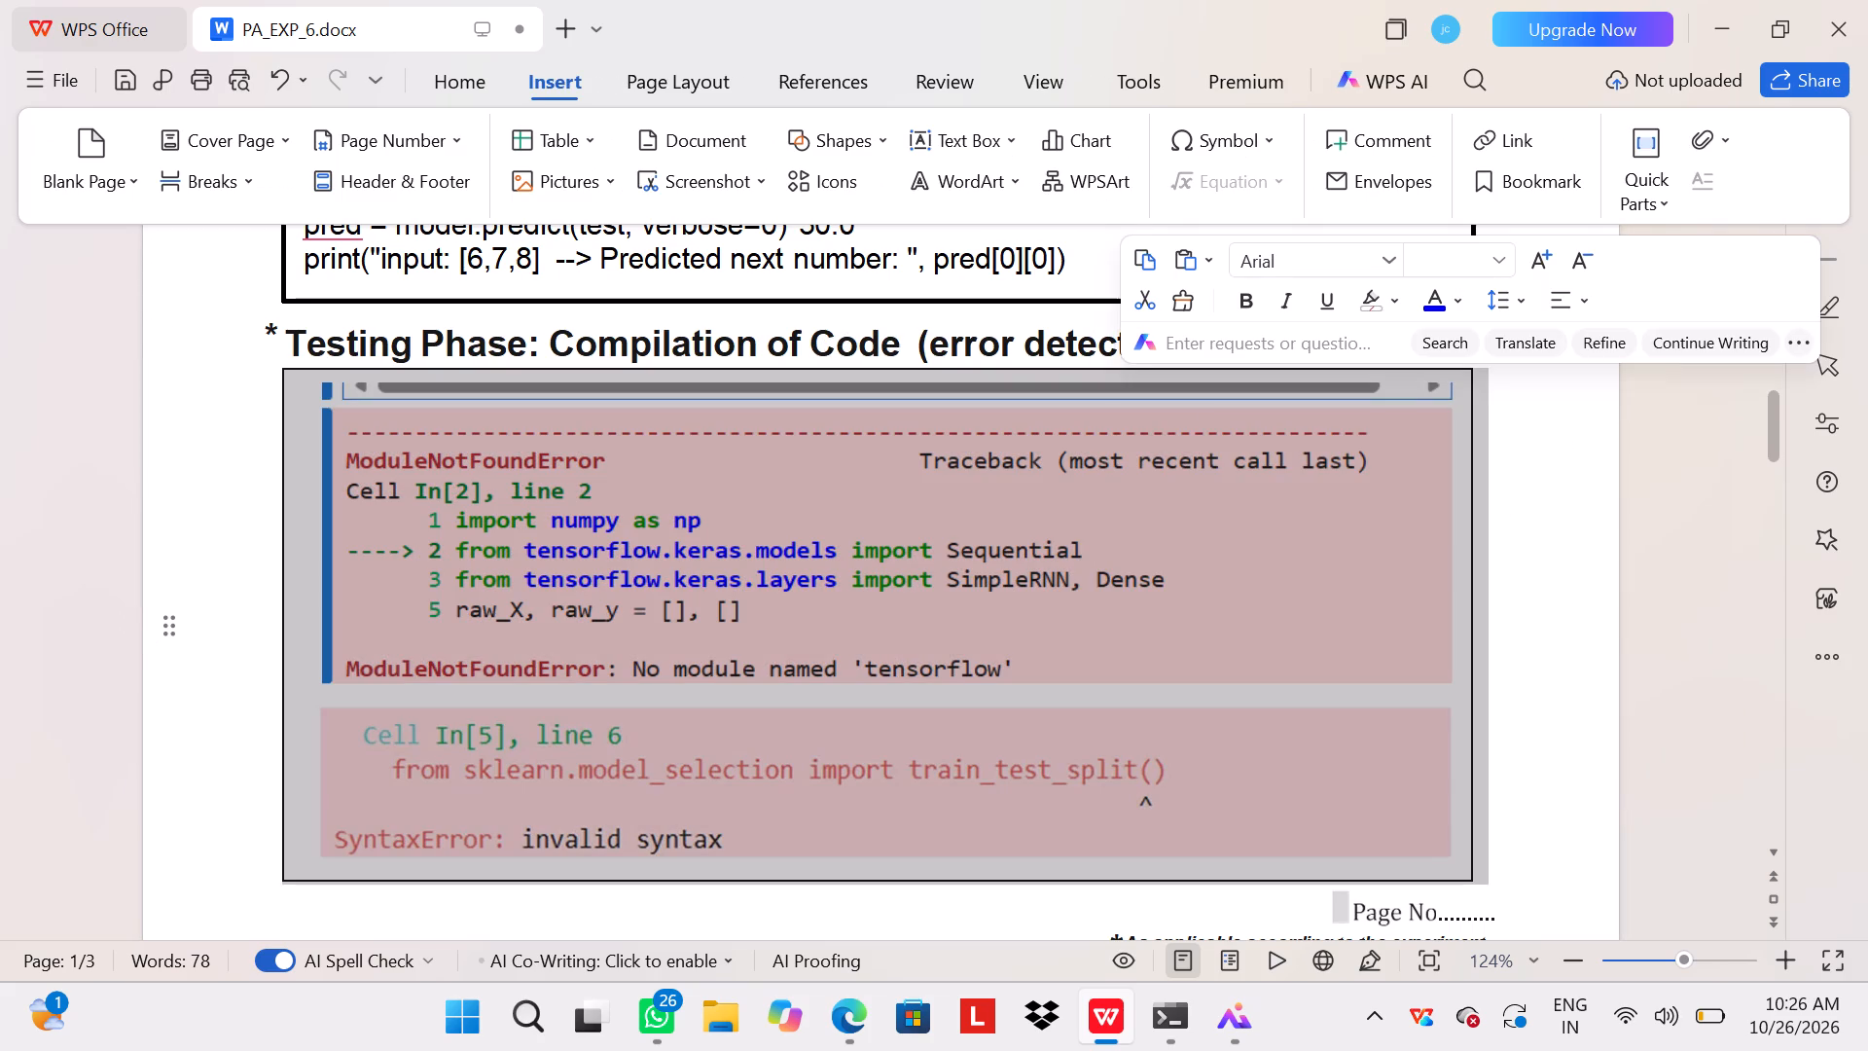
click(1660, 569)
Replace the experiment name "Random Forest Model" above the Coding Phase heading with "RNN".
scroll(1504, 496, up, 2)
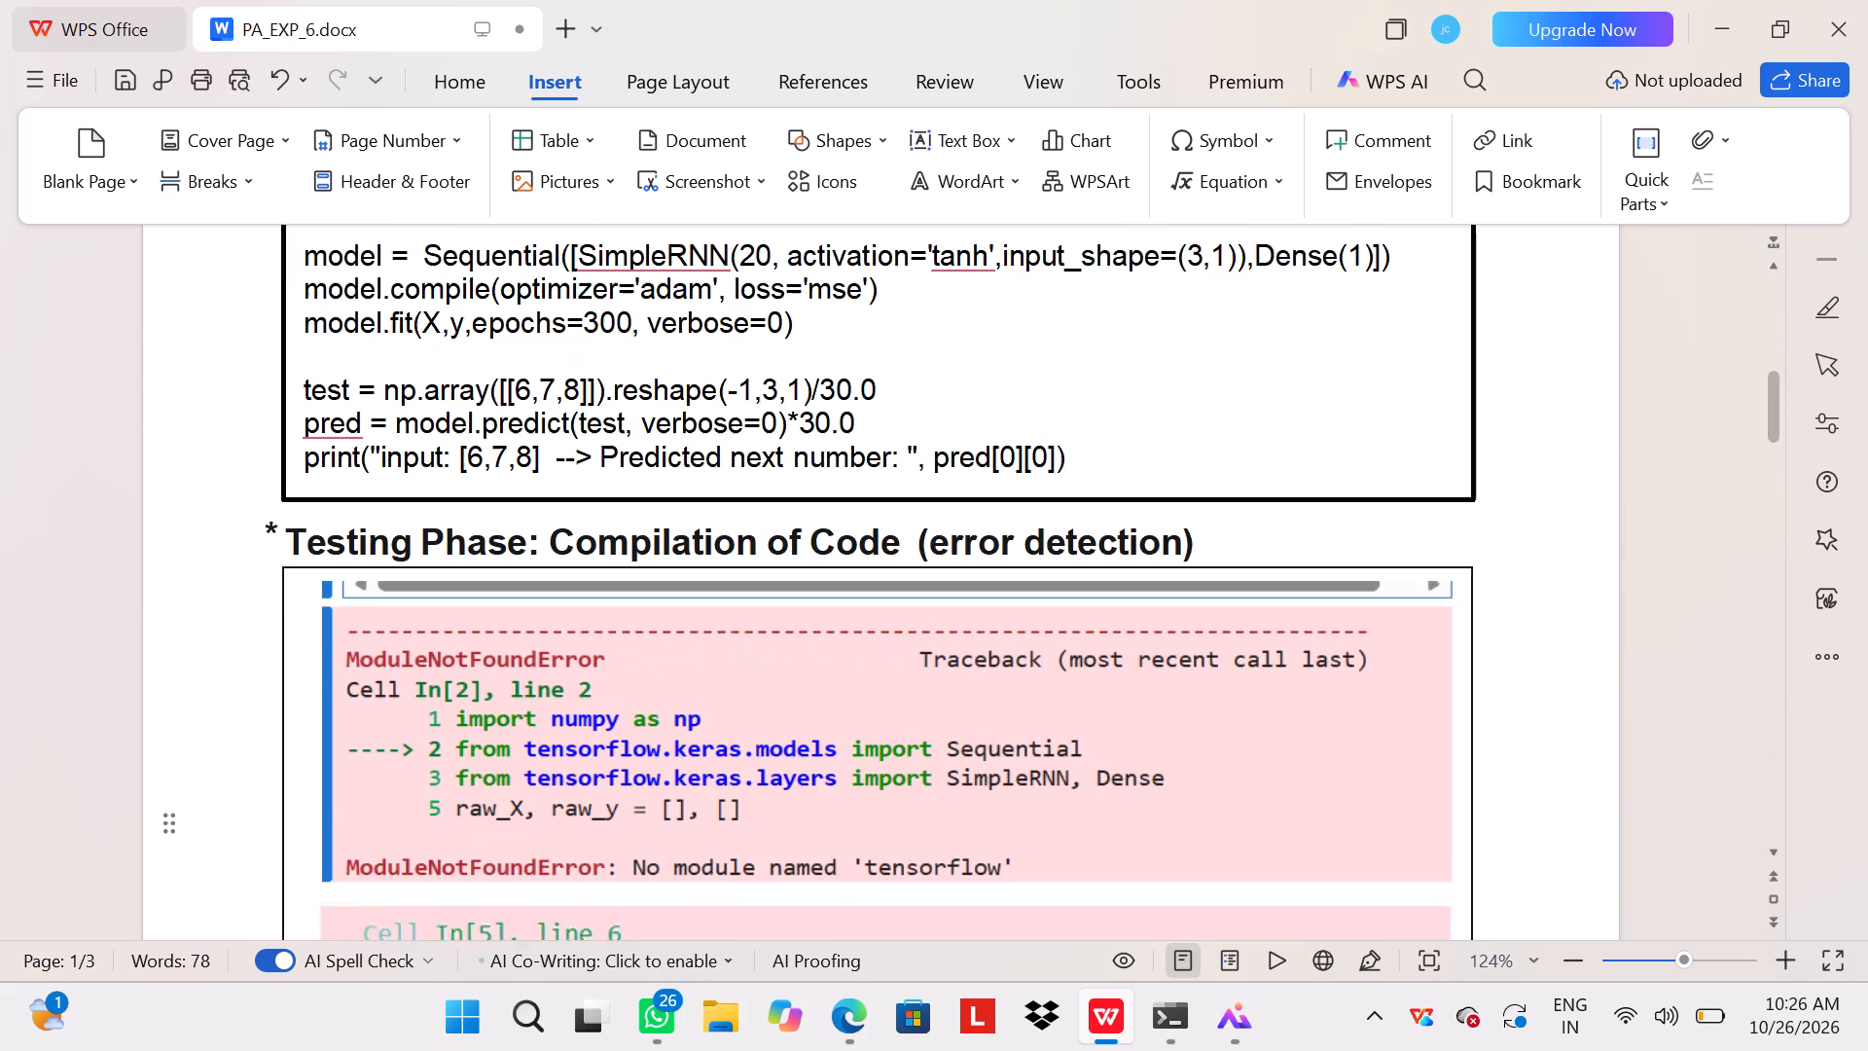
scroll(1504, 496, up, 5)
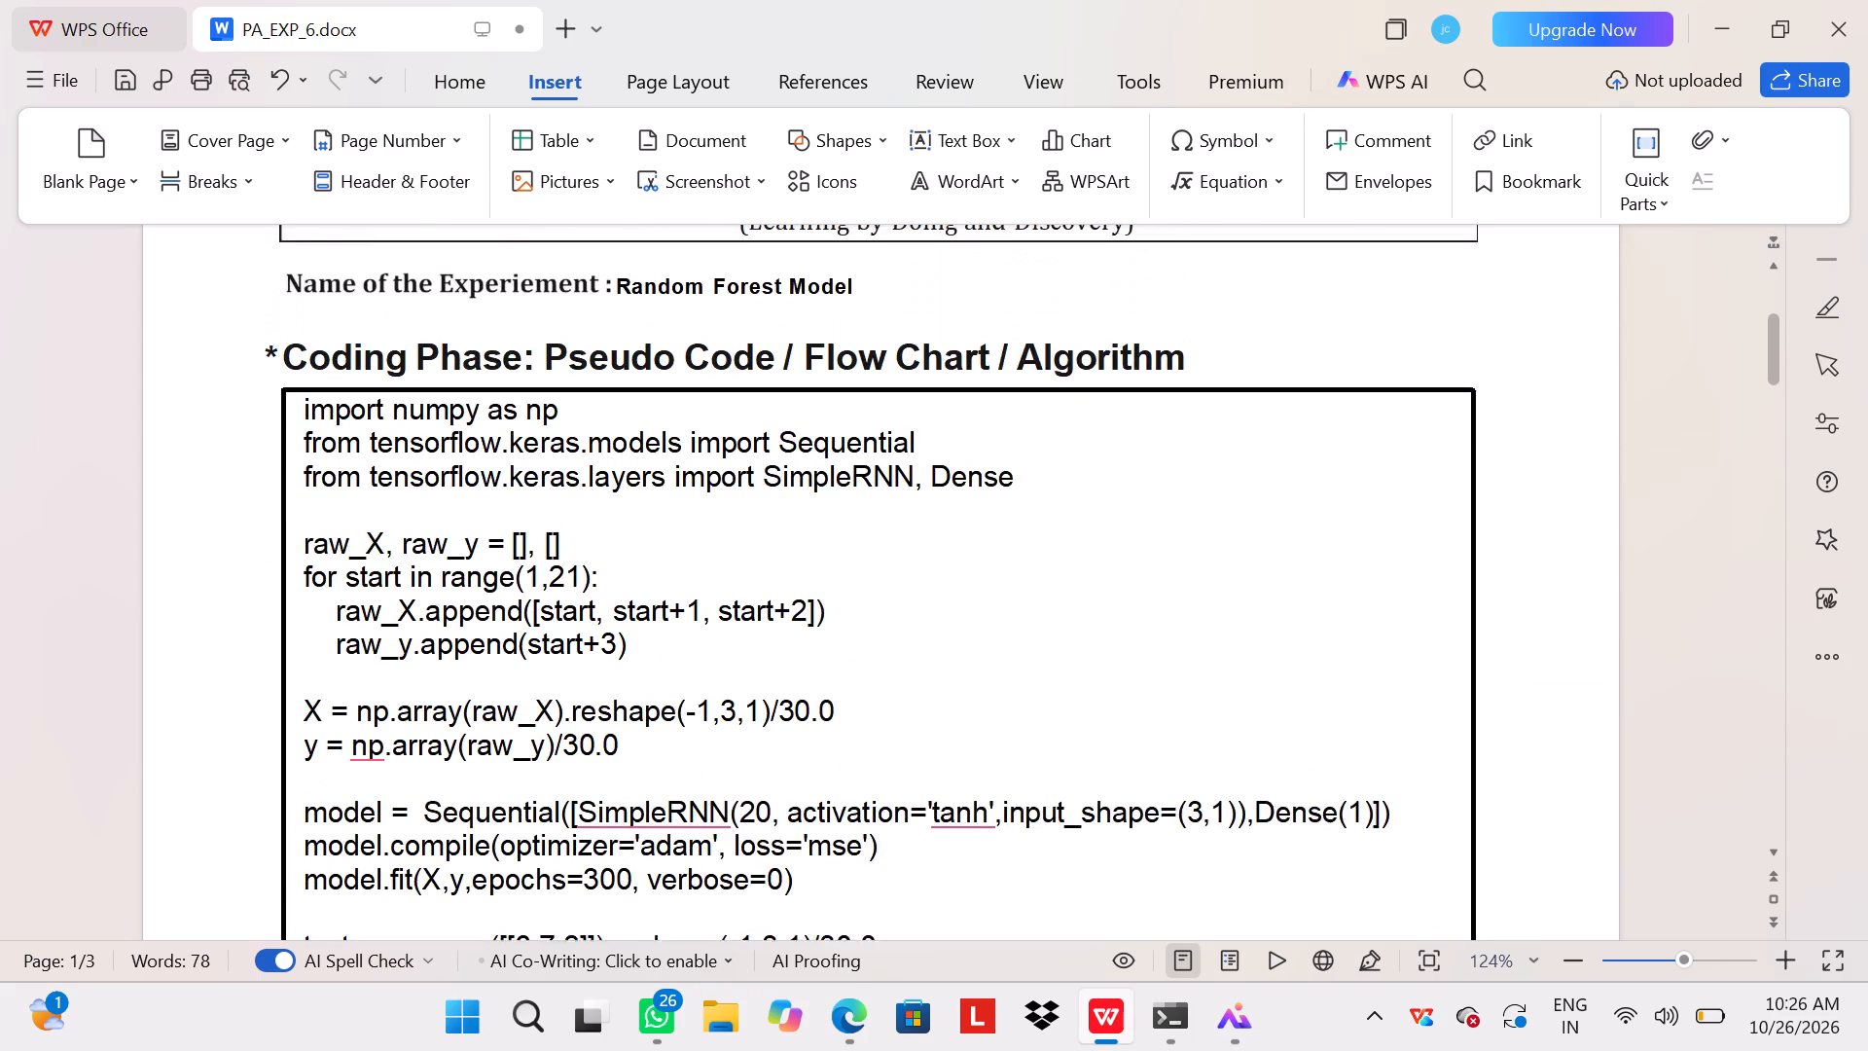
scroll(1504, 496, up, 3)
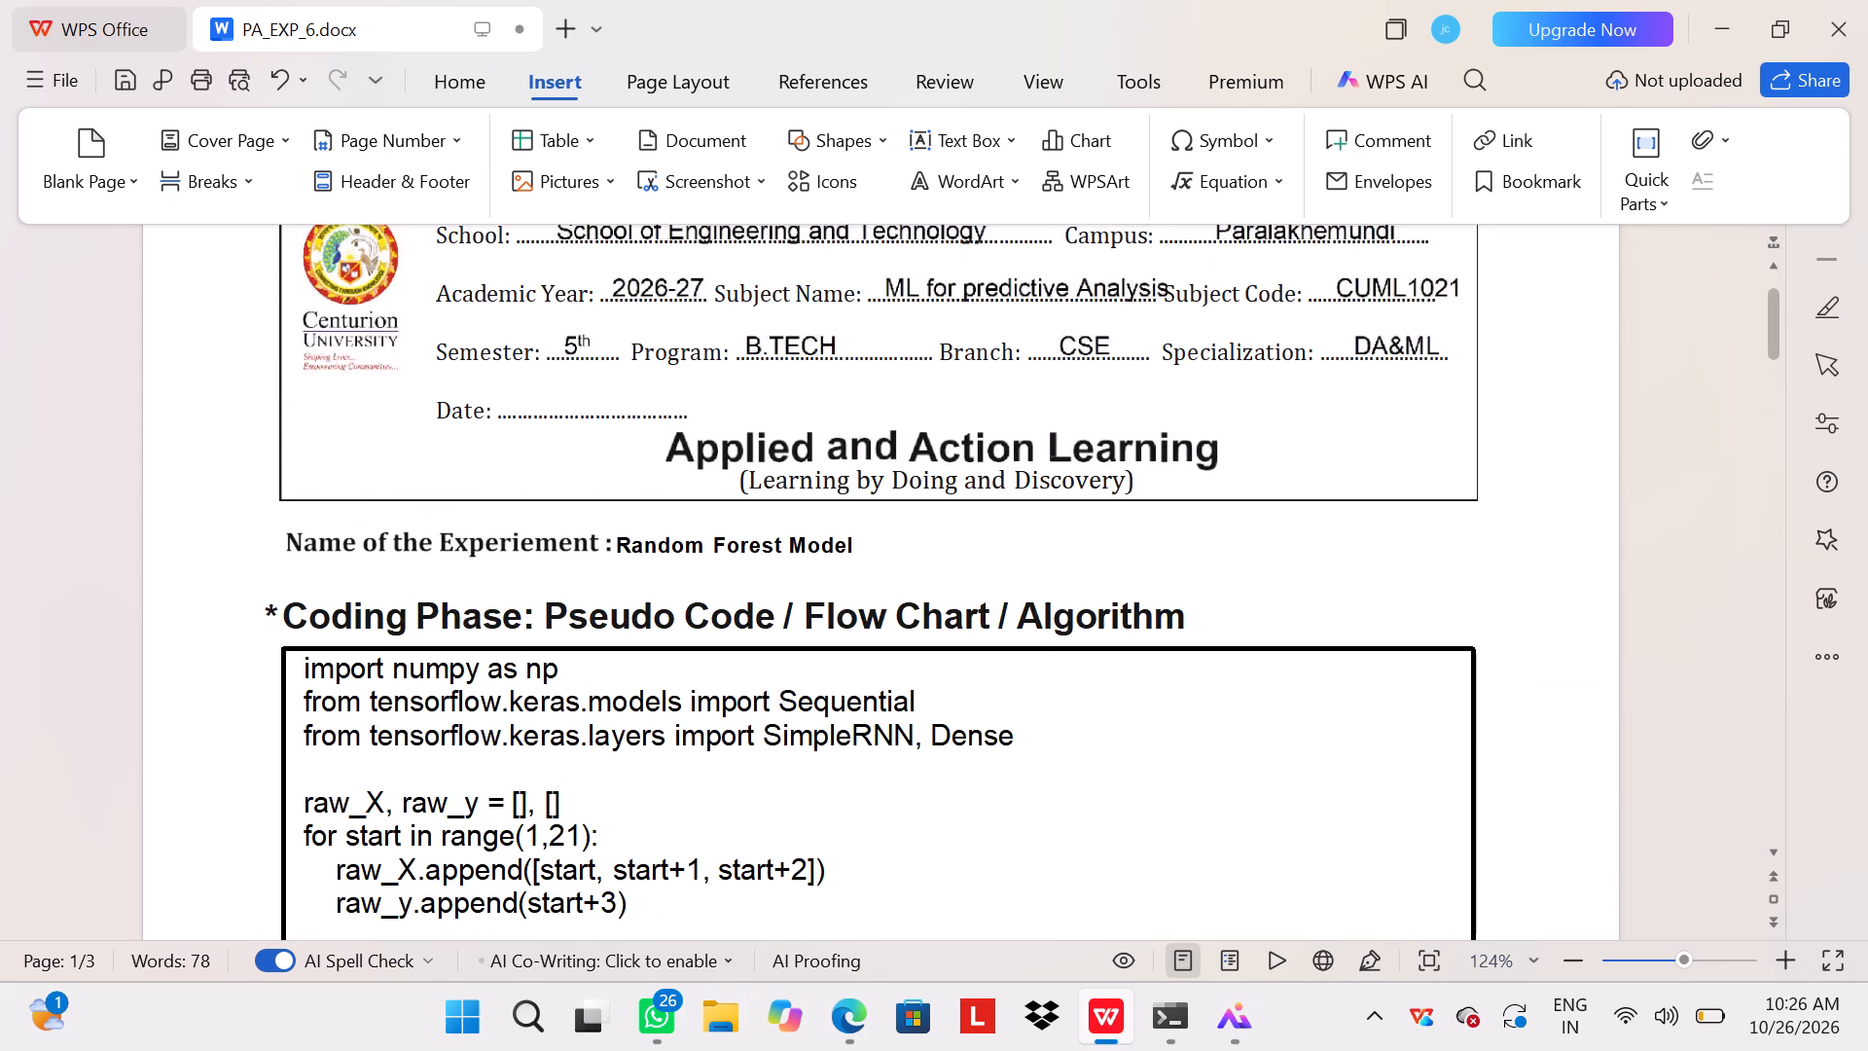
click(867, 544)
key(BackSpace)
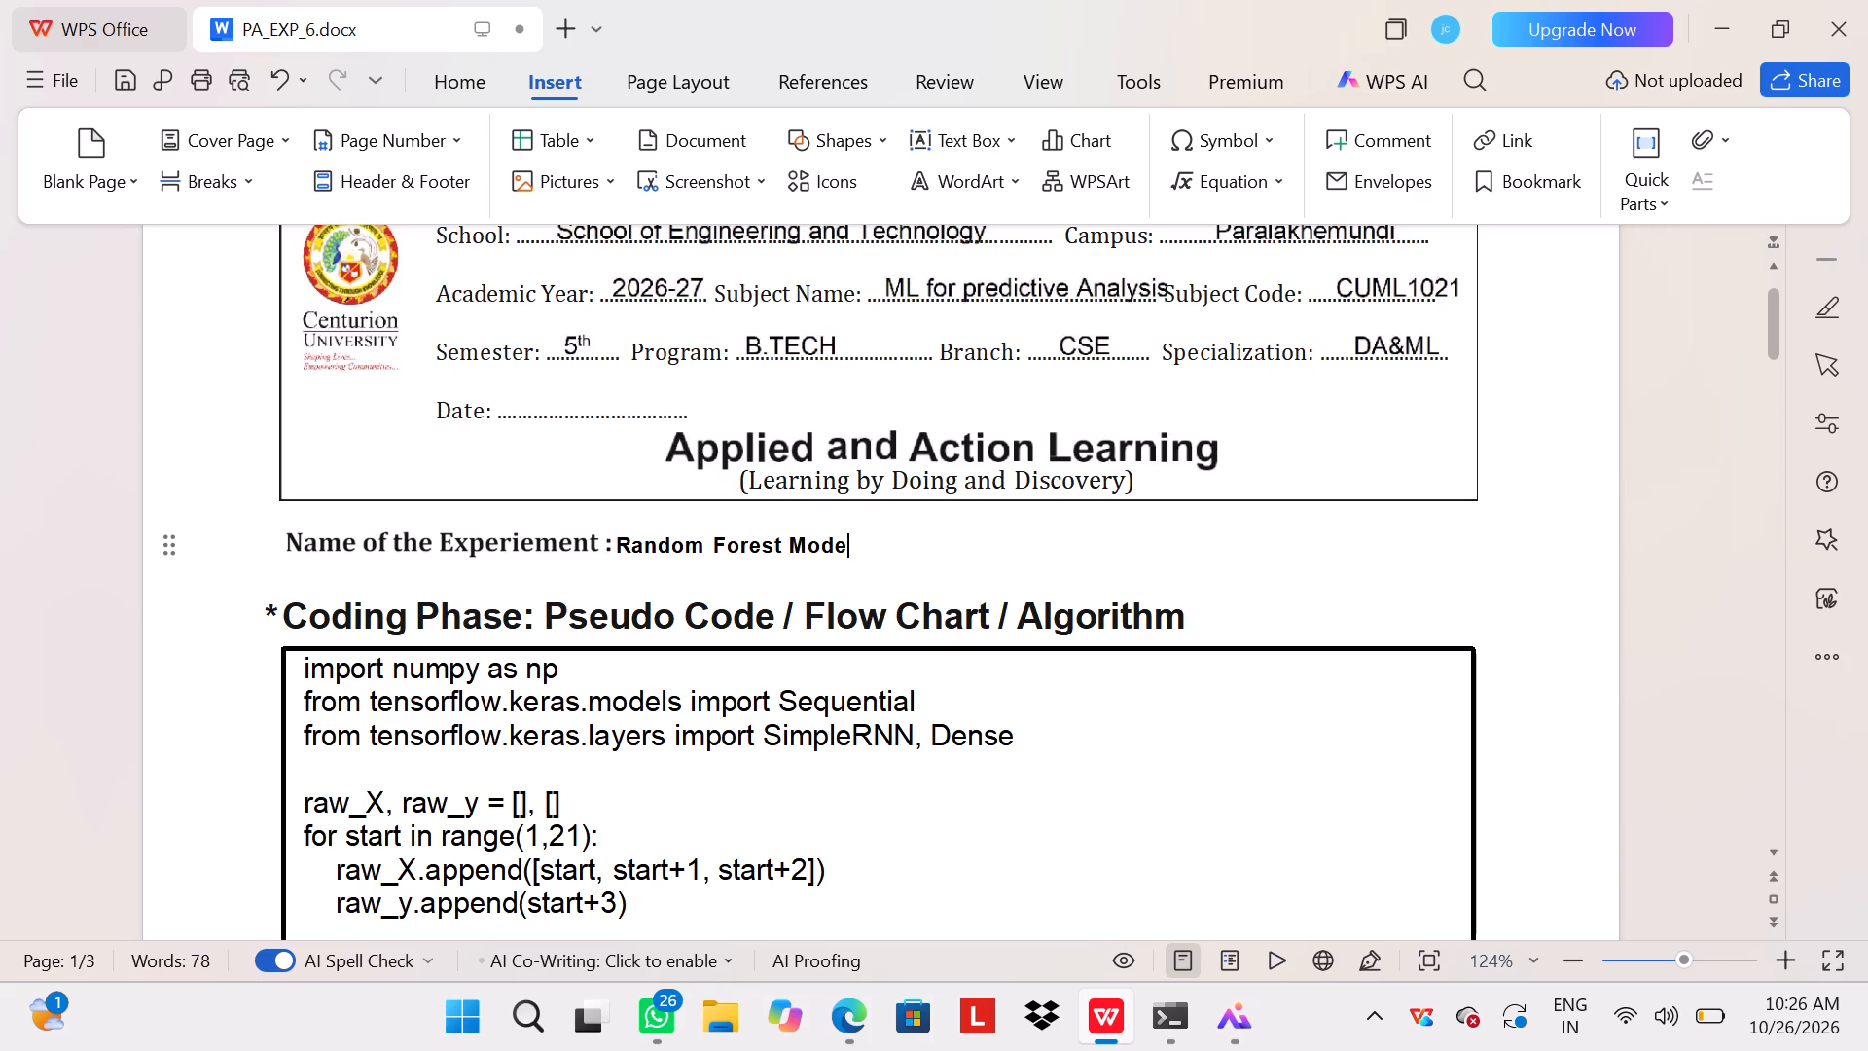
key(BackSpace)
key(BackSpace)
key(BackSpace)
key(BackSpace)
key(BackSpace)
key(BackSpace)
key(BackSpace)
key(BackSpace)
key(BackSpace)
key(BackSpace)
key(BackSpace)
key(BackSpace)
key(BackSpace)
key(BackSpace)
key(BackSpace)
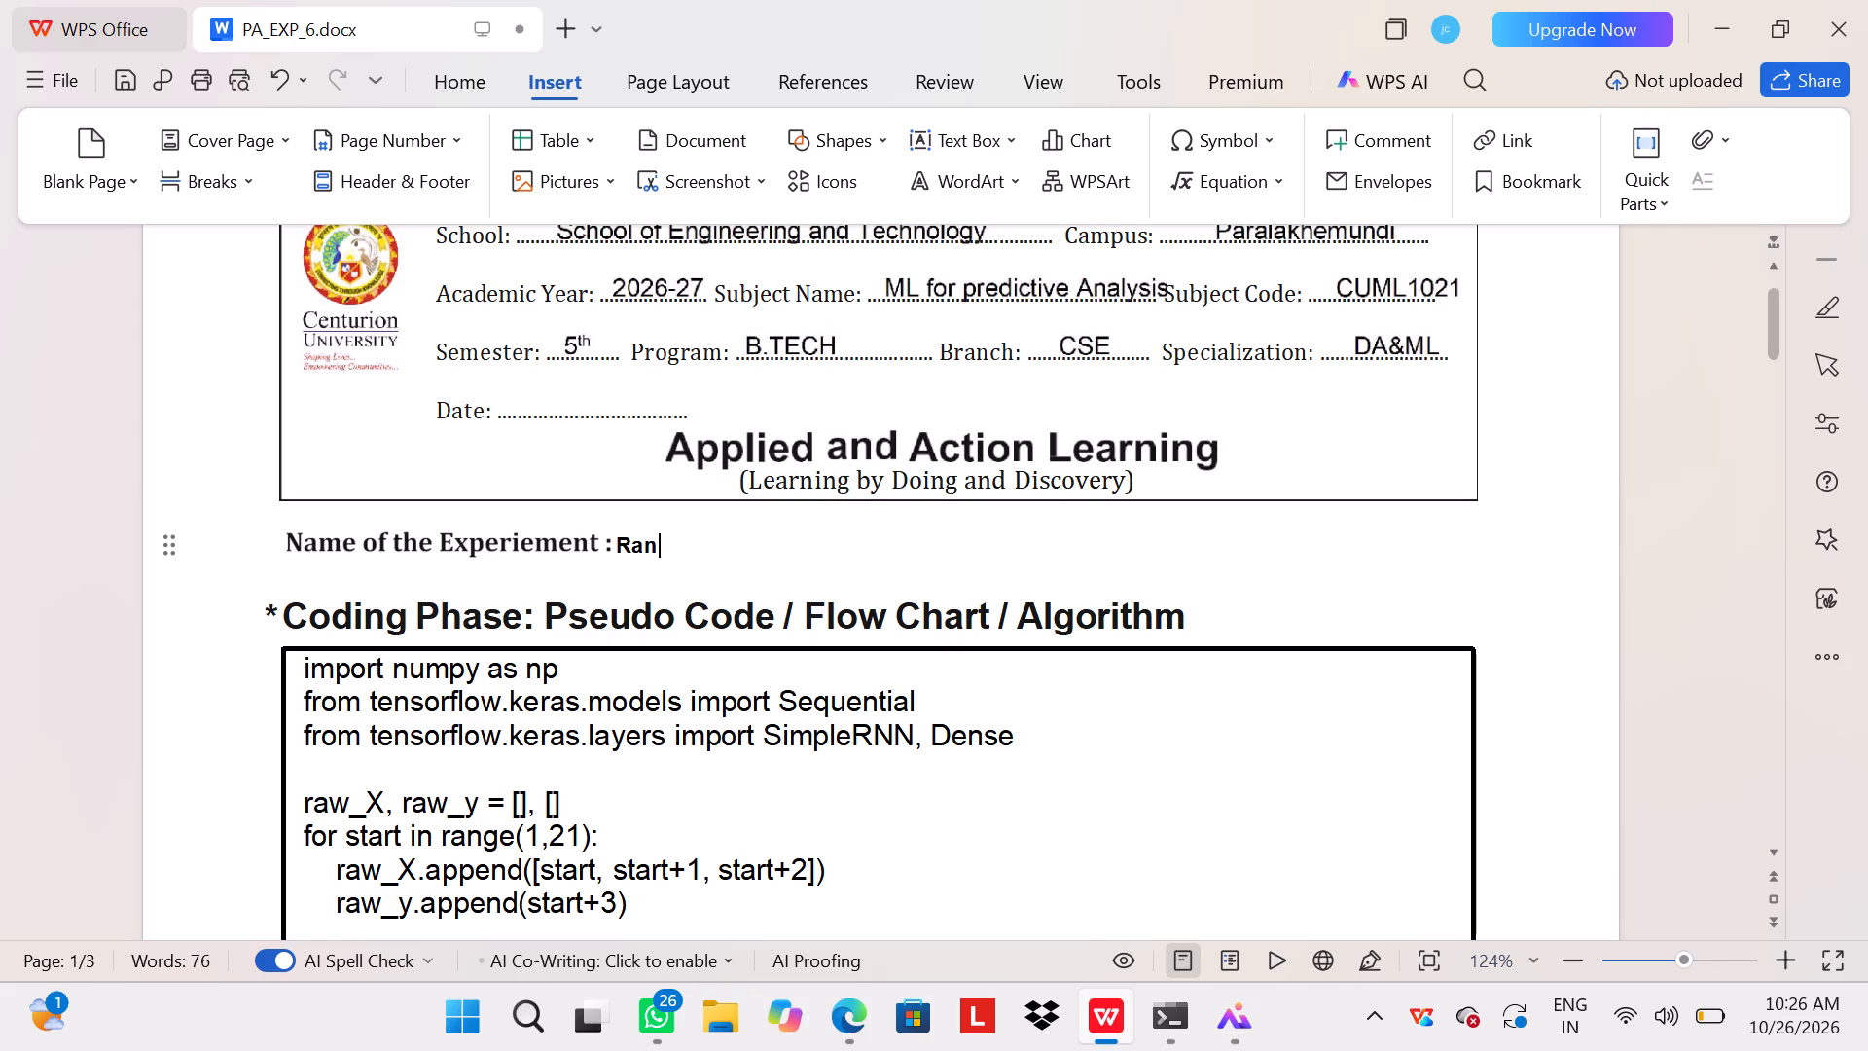
key(BackSpace)
key(BackSpace)
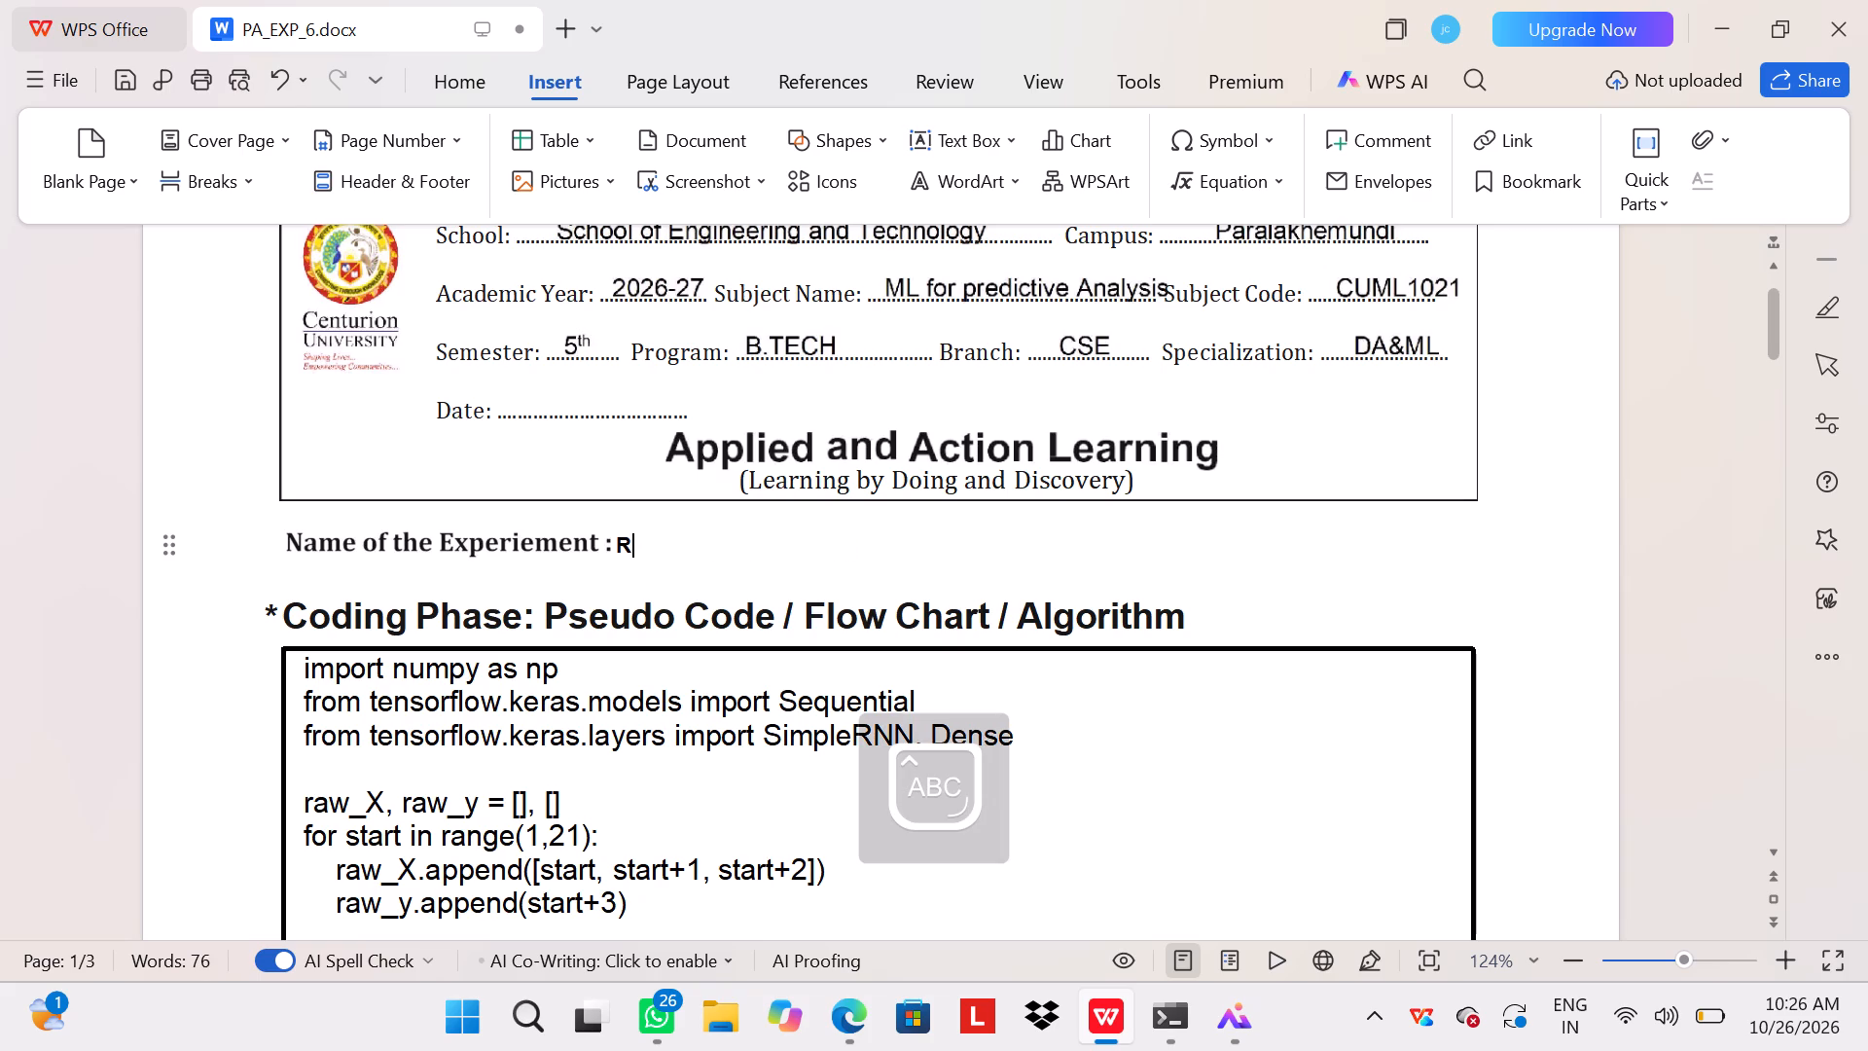
text(NN)
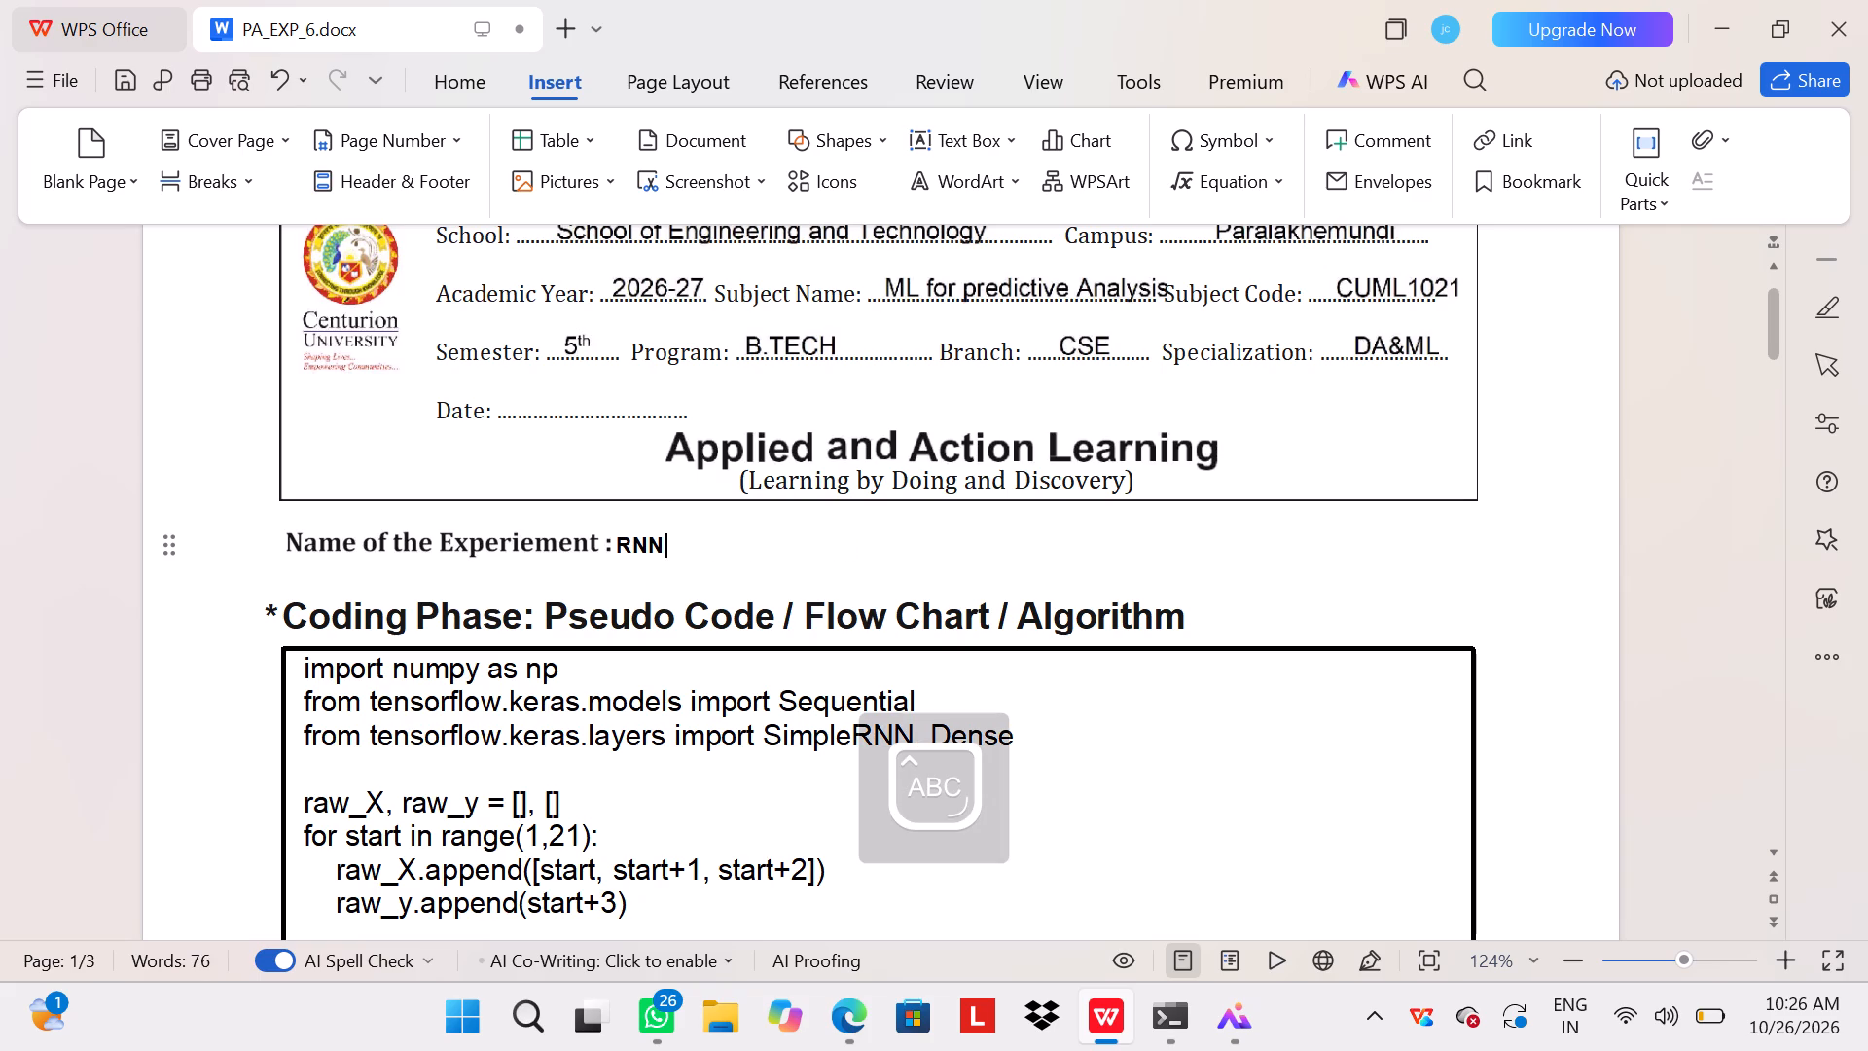
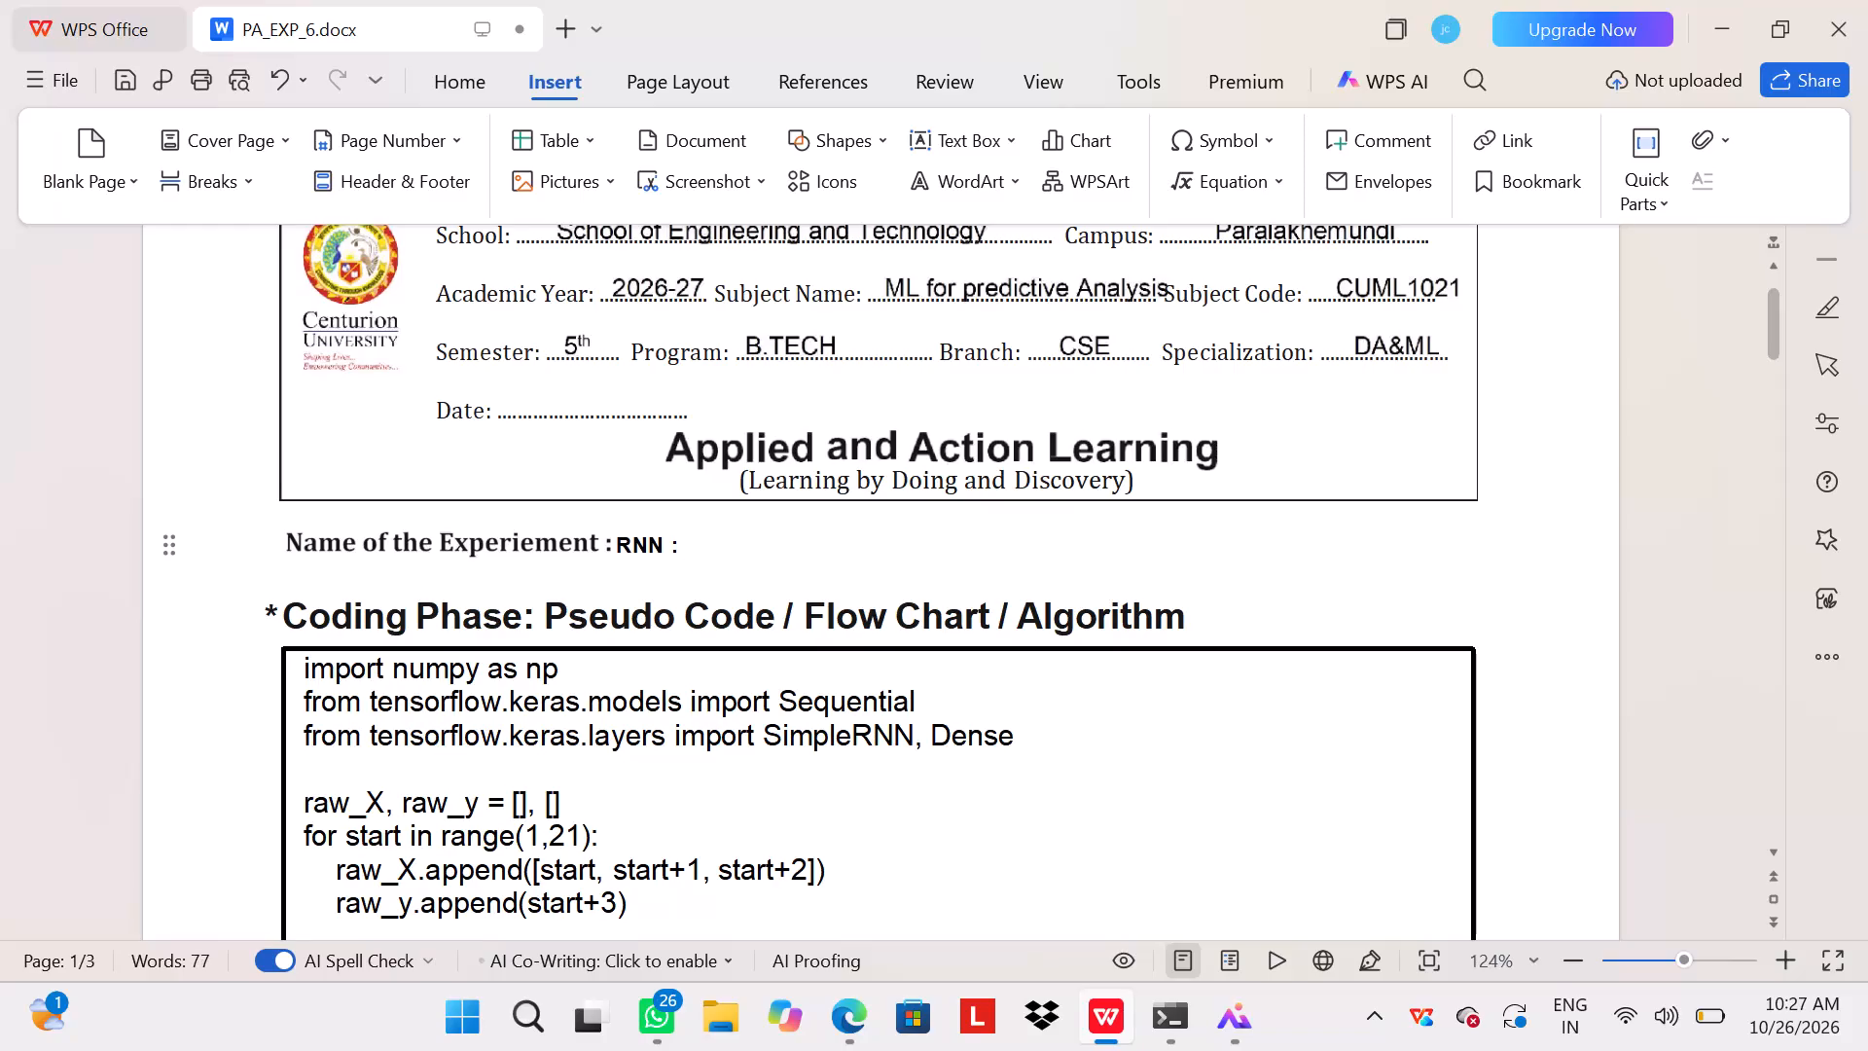
Remove the trailing colon after RNN and complete the experiment name as "RNN-Find the next number of the sequence".
key(BackSpace)
key(BackSpace)
key(BackSpace)
key(minus)
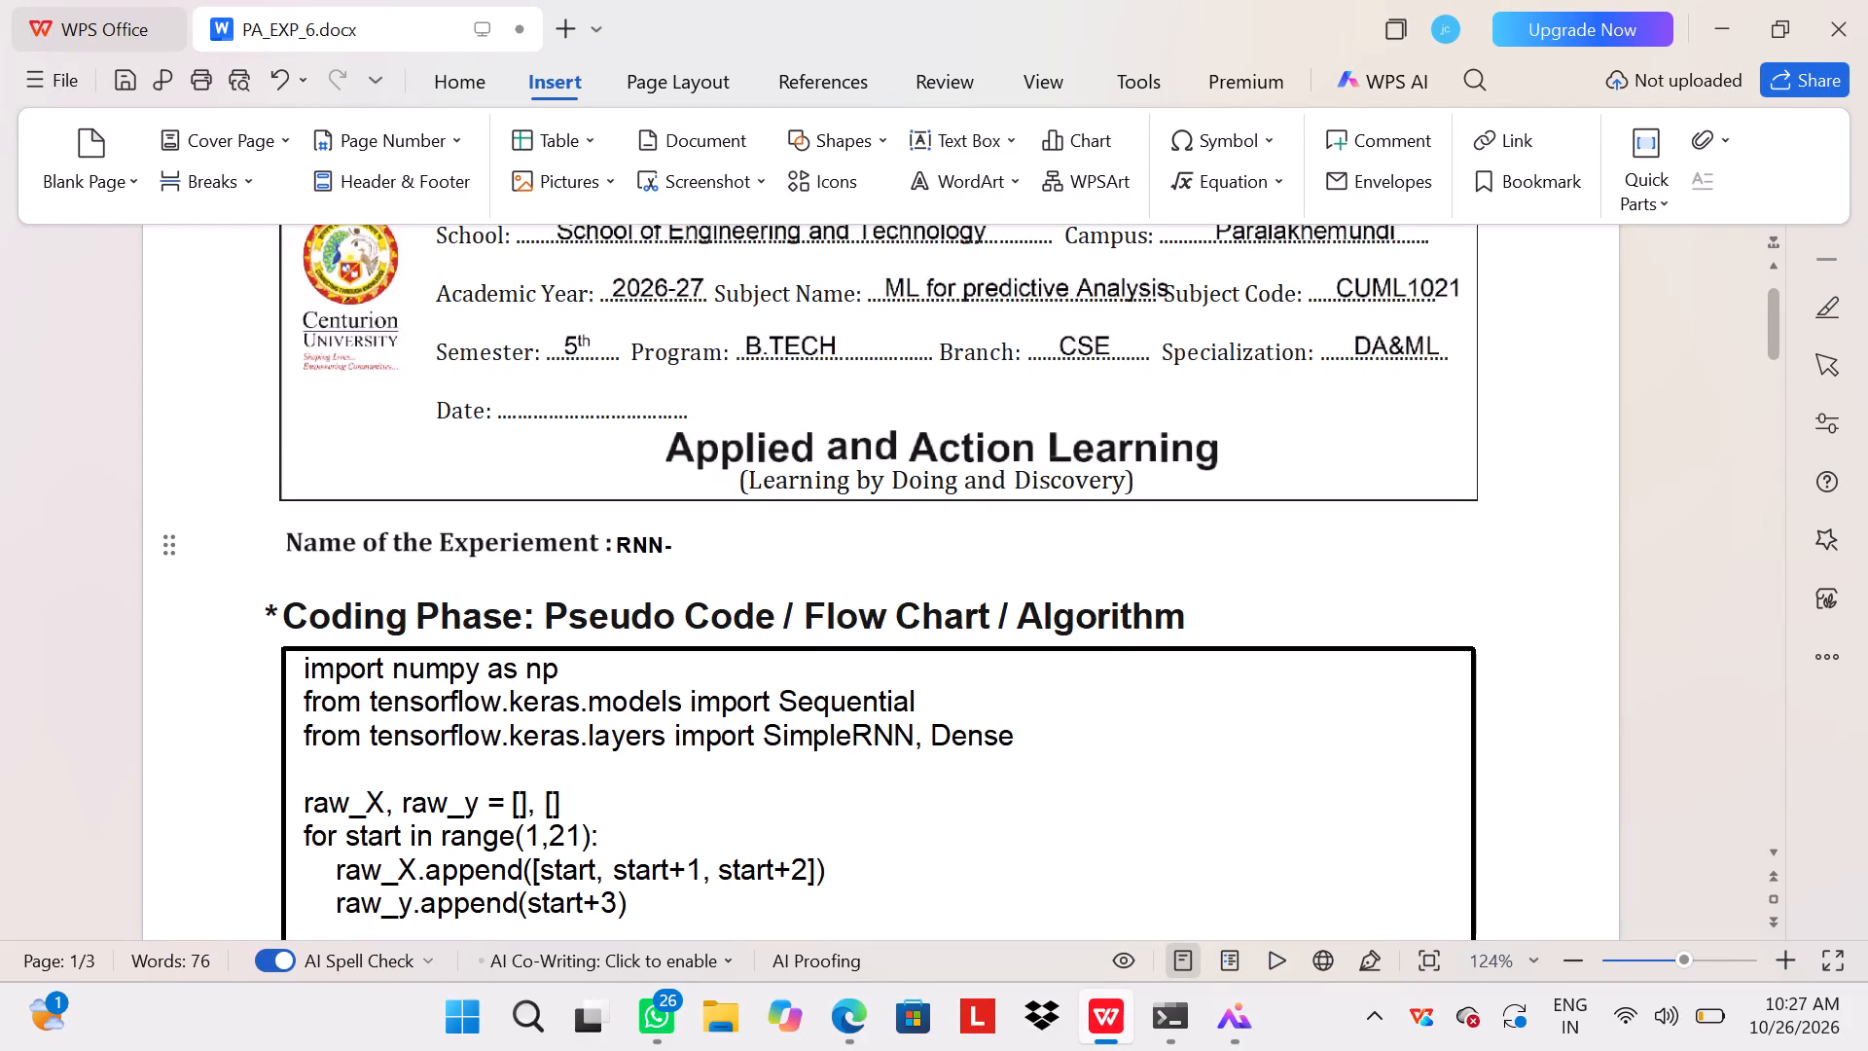
key(ctrl+v)
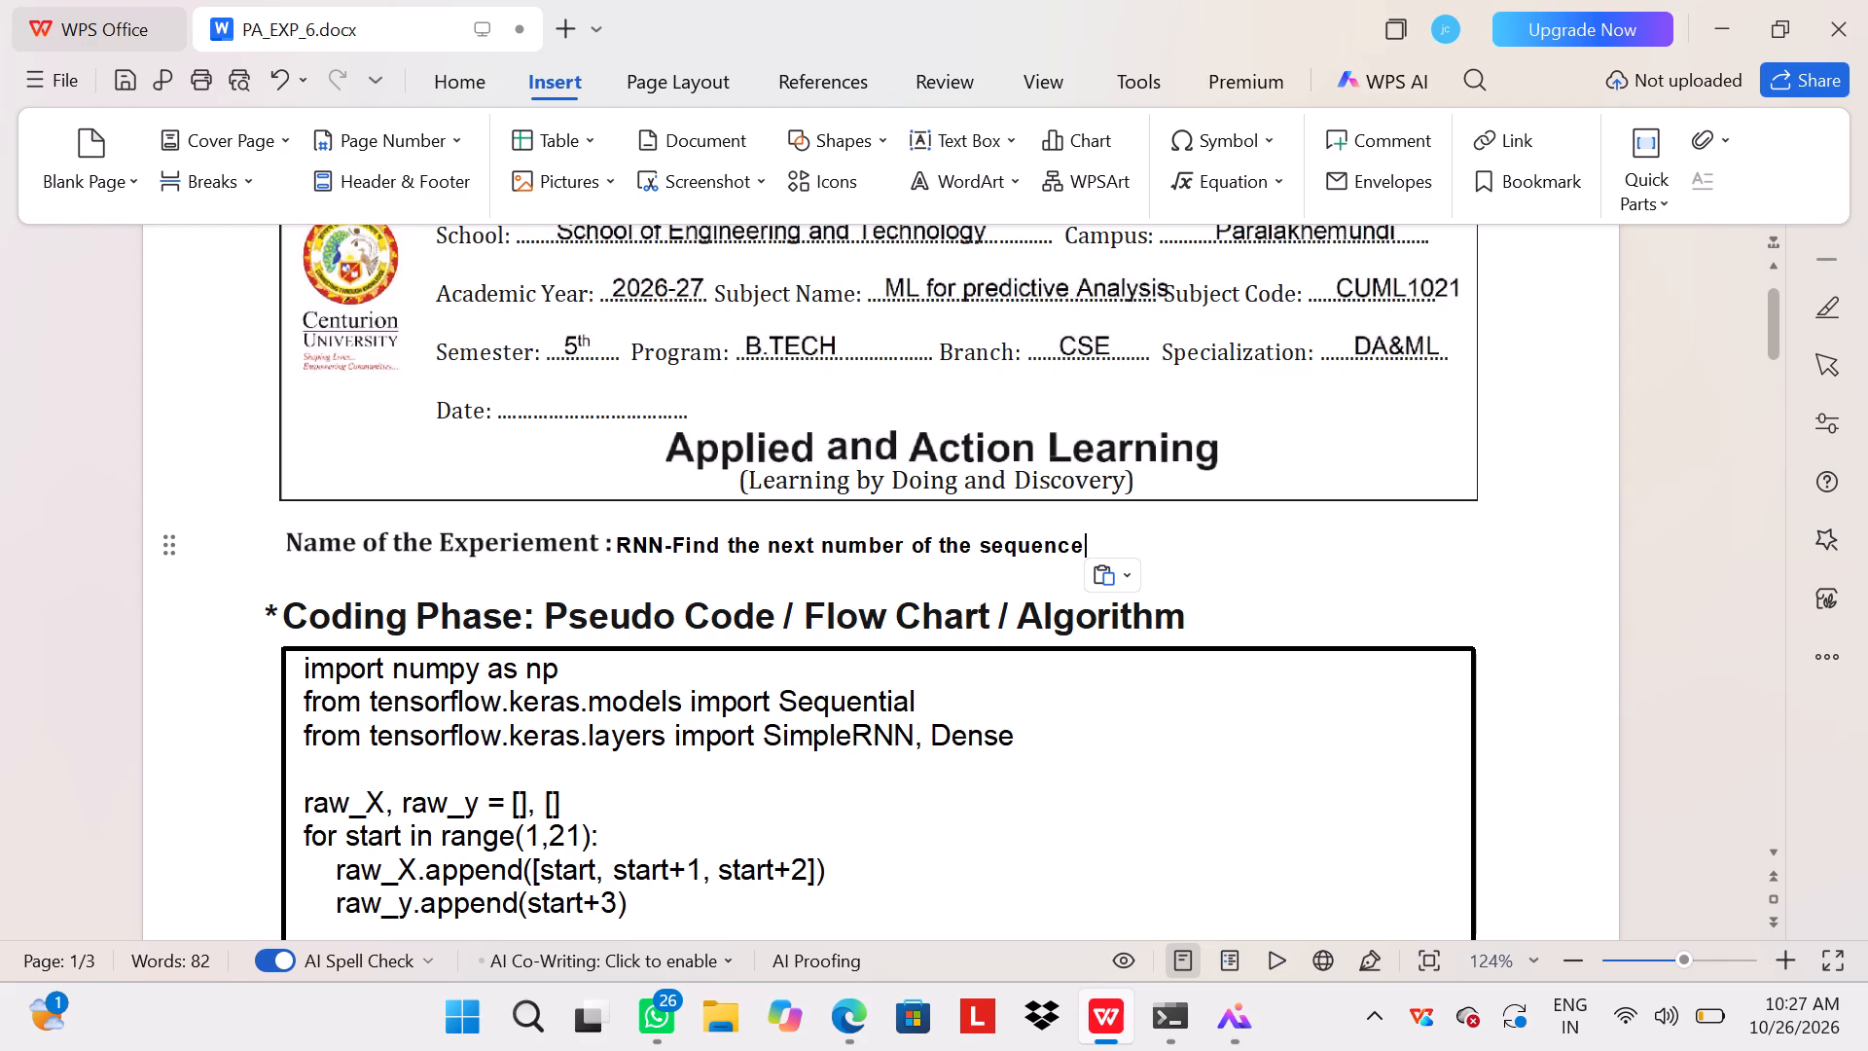
Delete the blank lines between the Implementation Phase box and the ASSESSMENT heading so the assessment table and signatures fit on page 2.
scroll(1281, 601, down, 6)
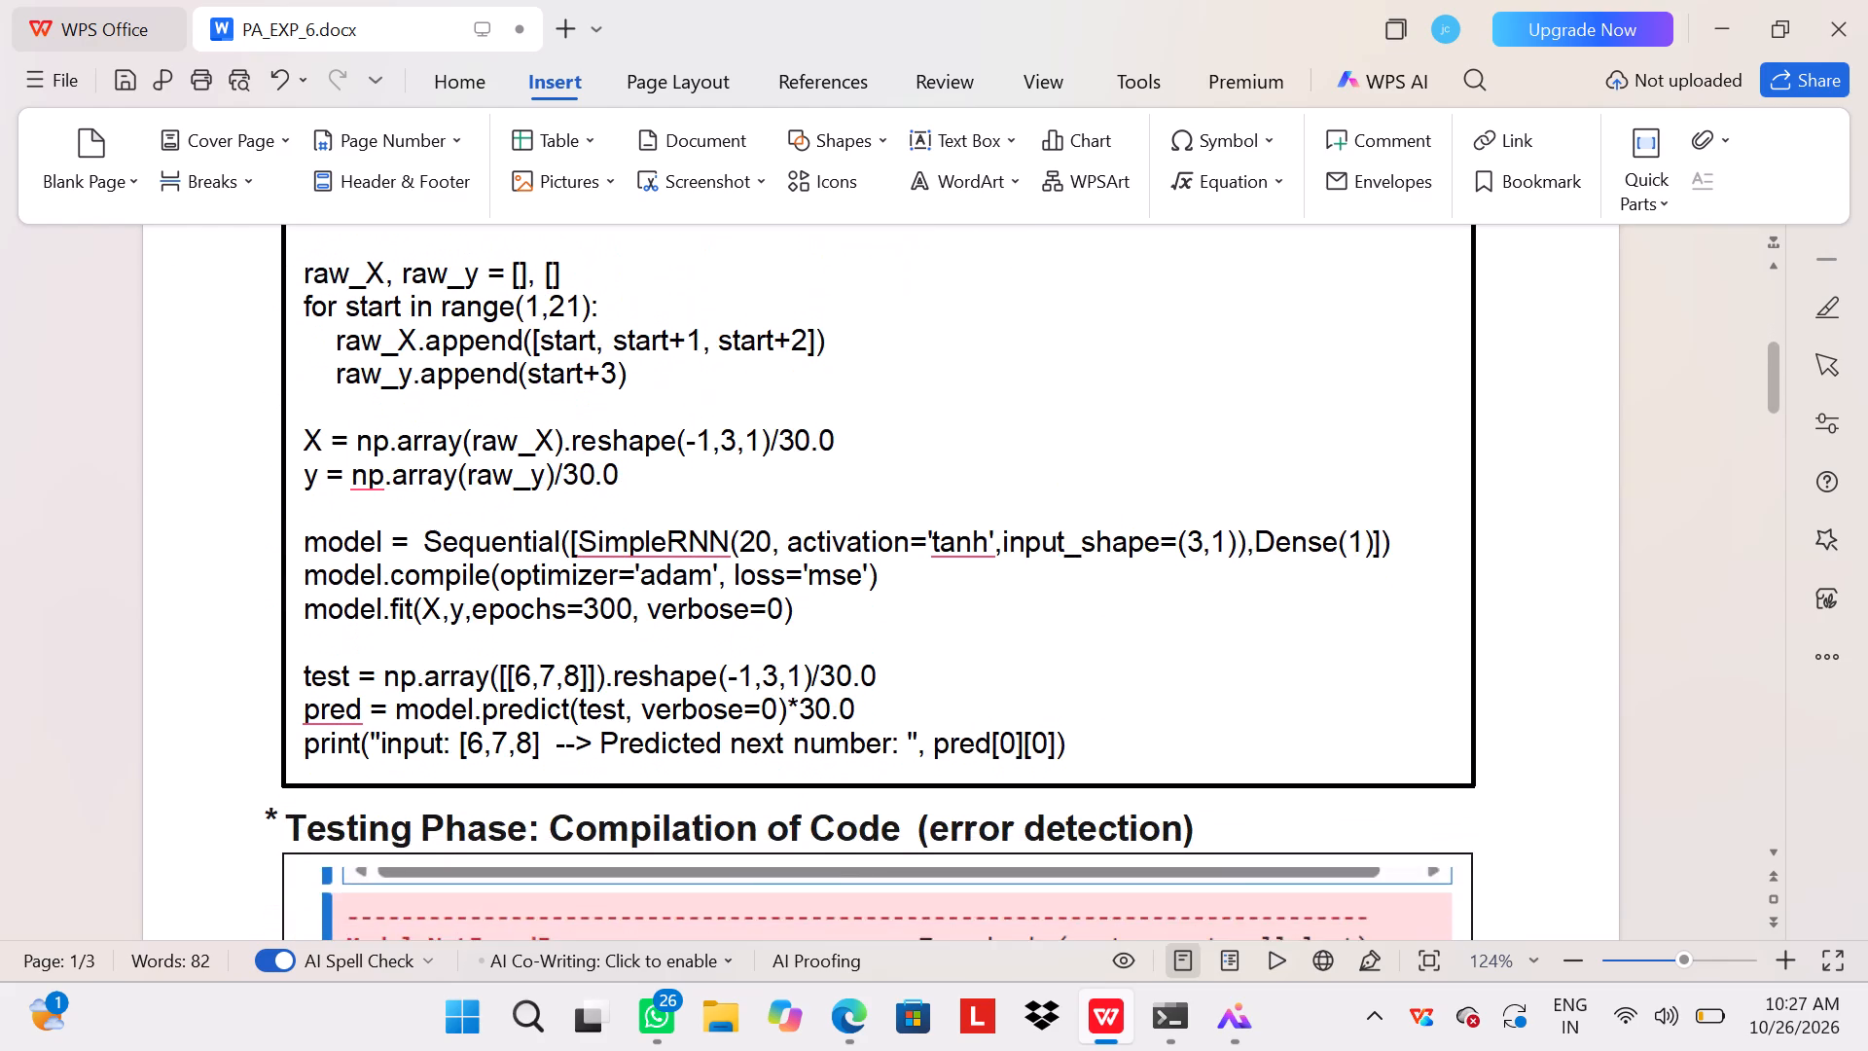
scroll(1281, 601, down, 4)
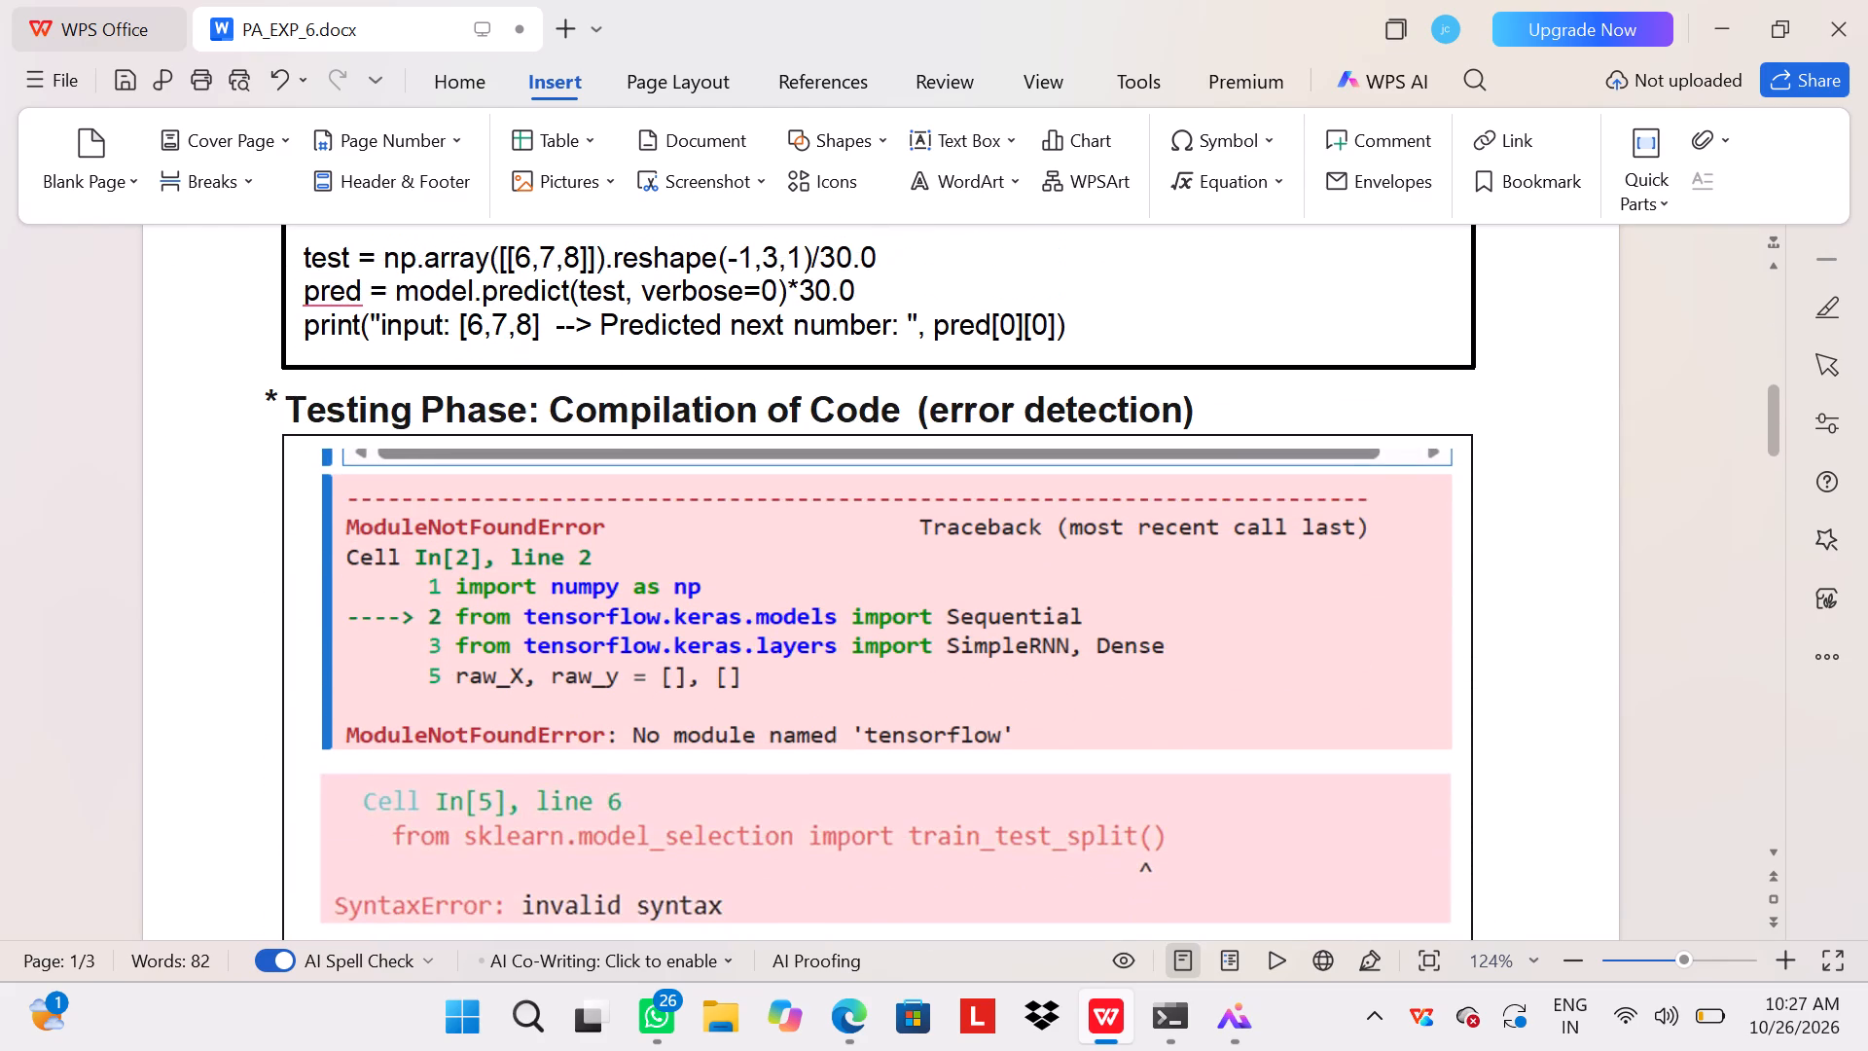
scroll(1281, 601, down, 2)
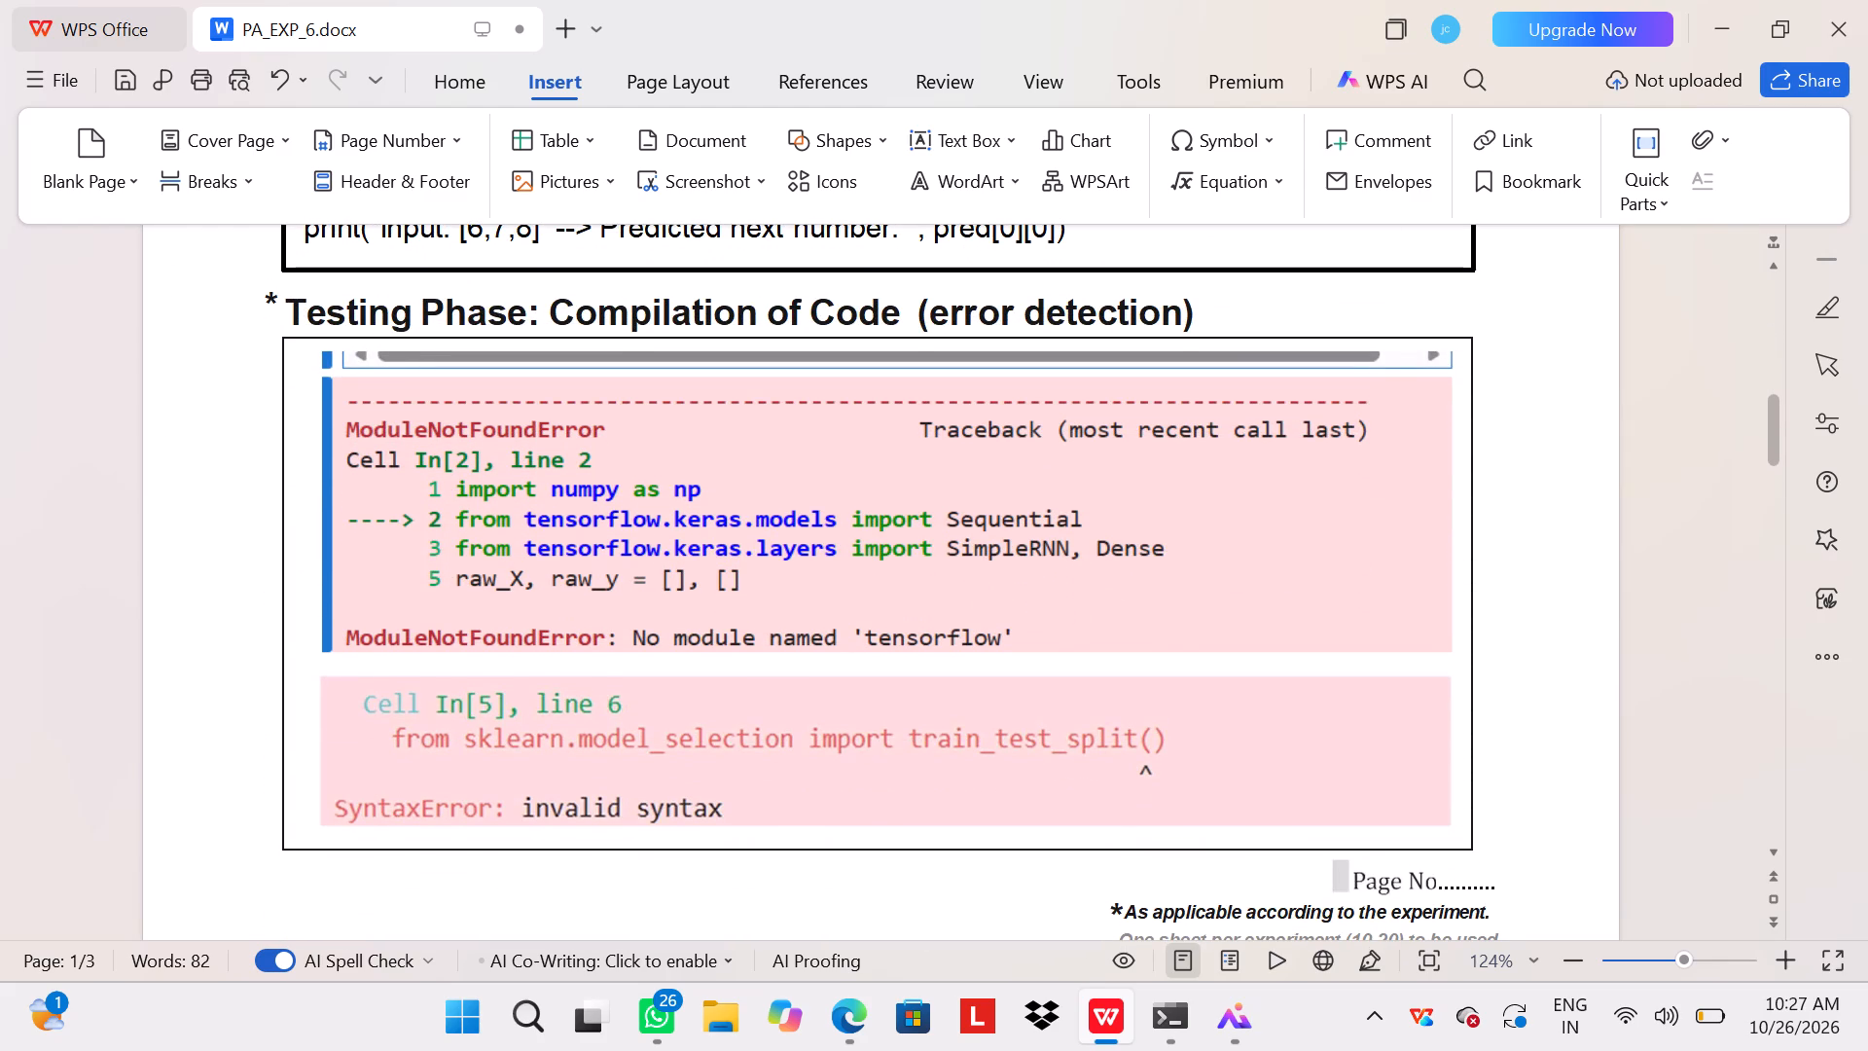
scroll(1281, 601, down, 2)
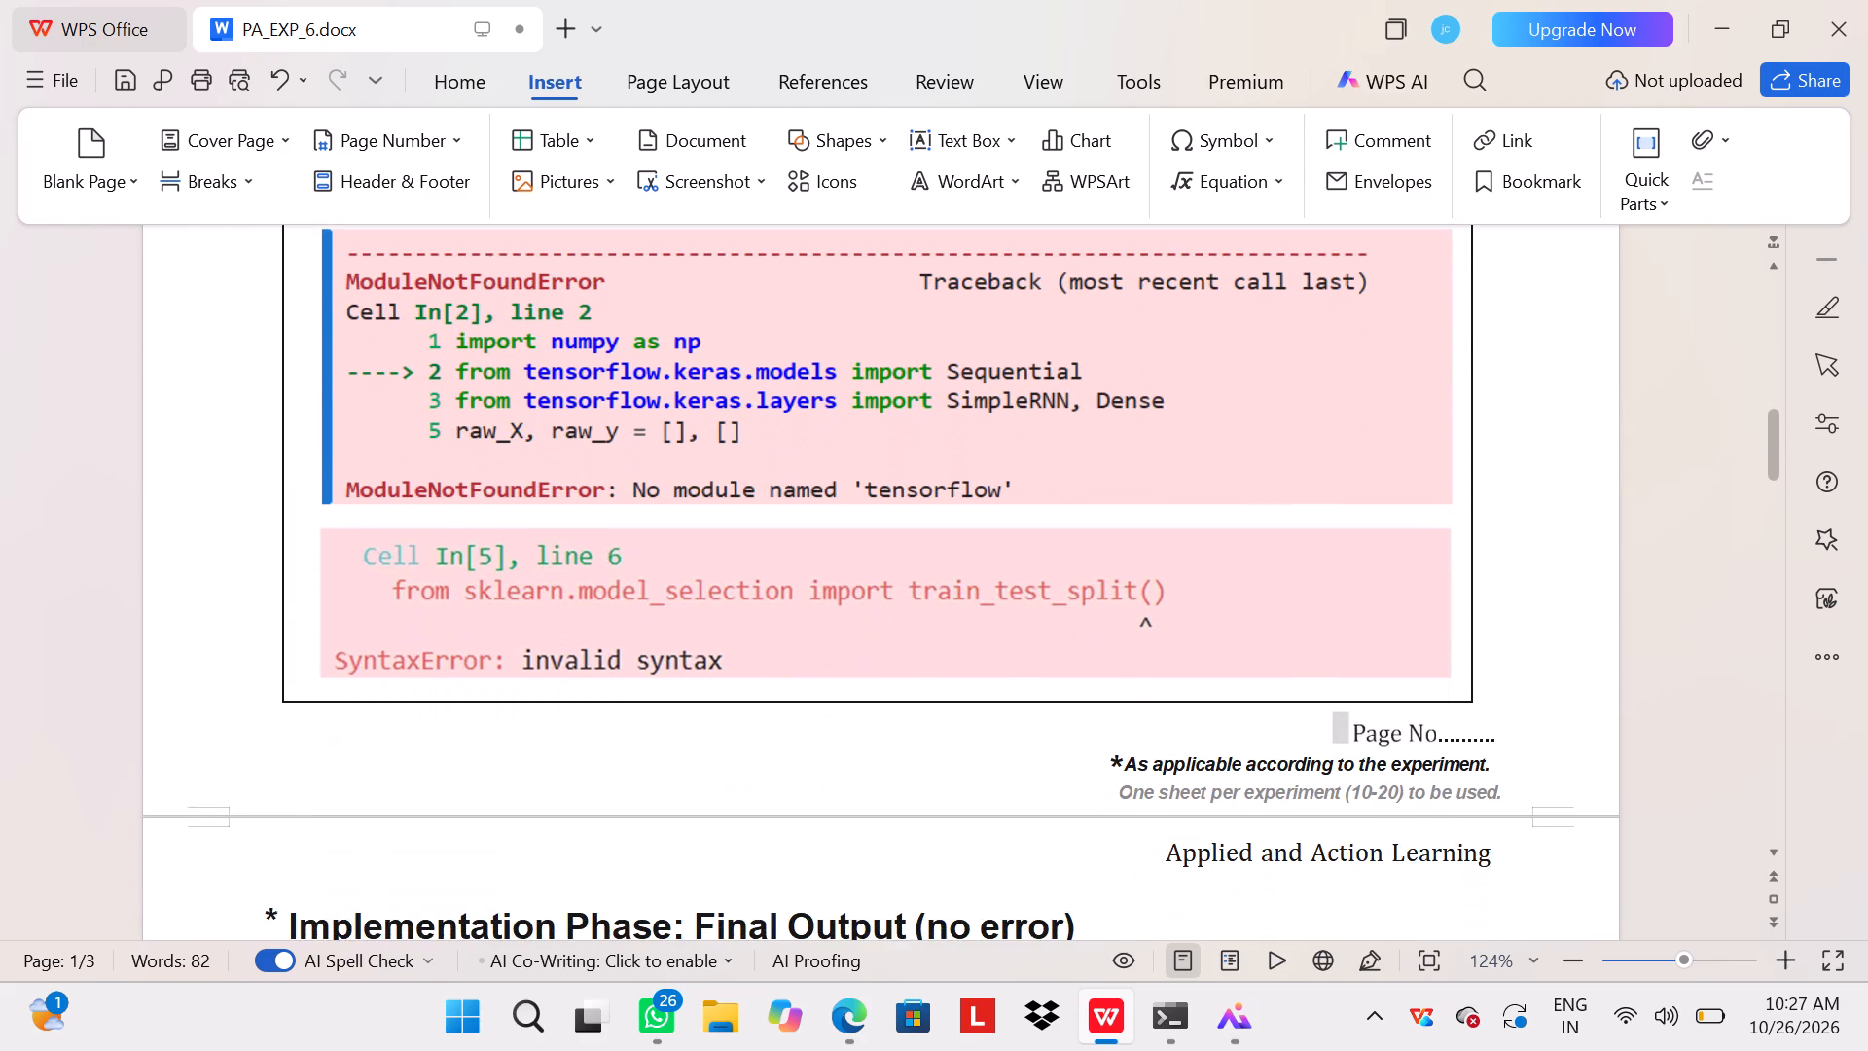
scroll(1281, 601, down, 5)
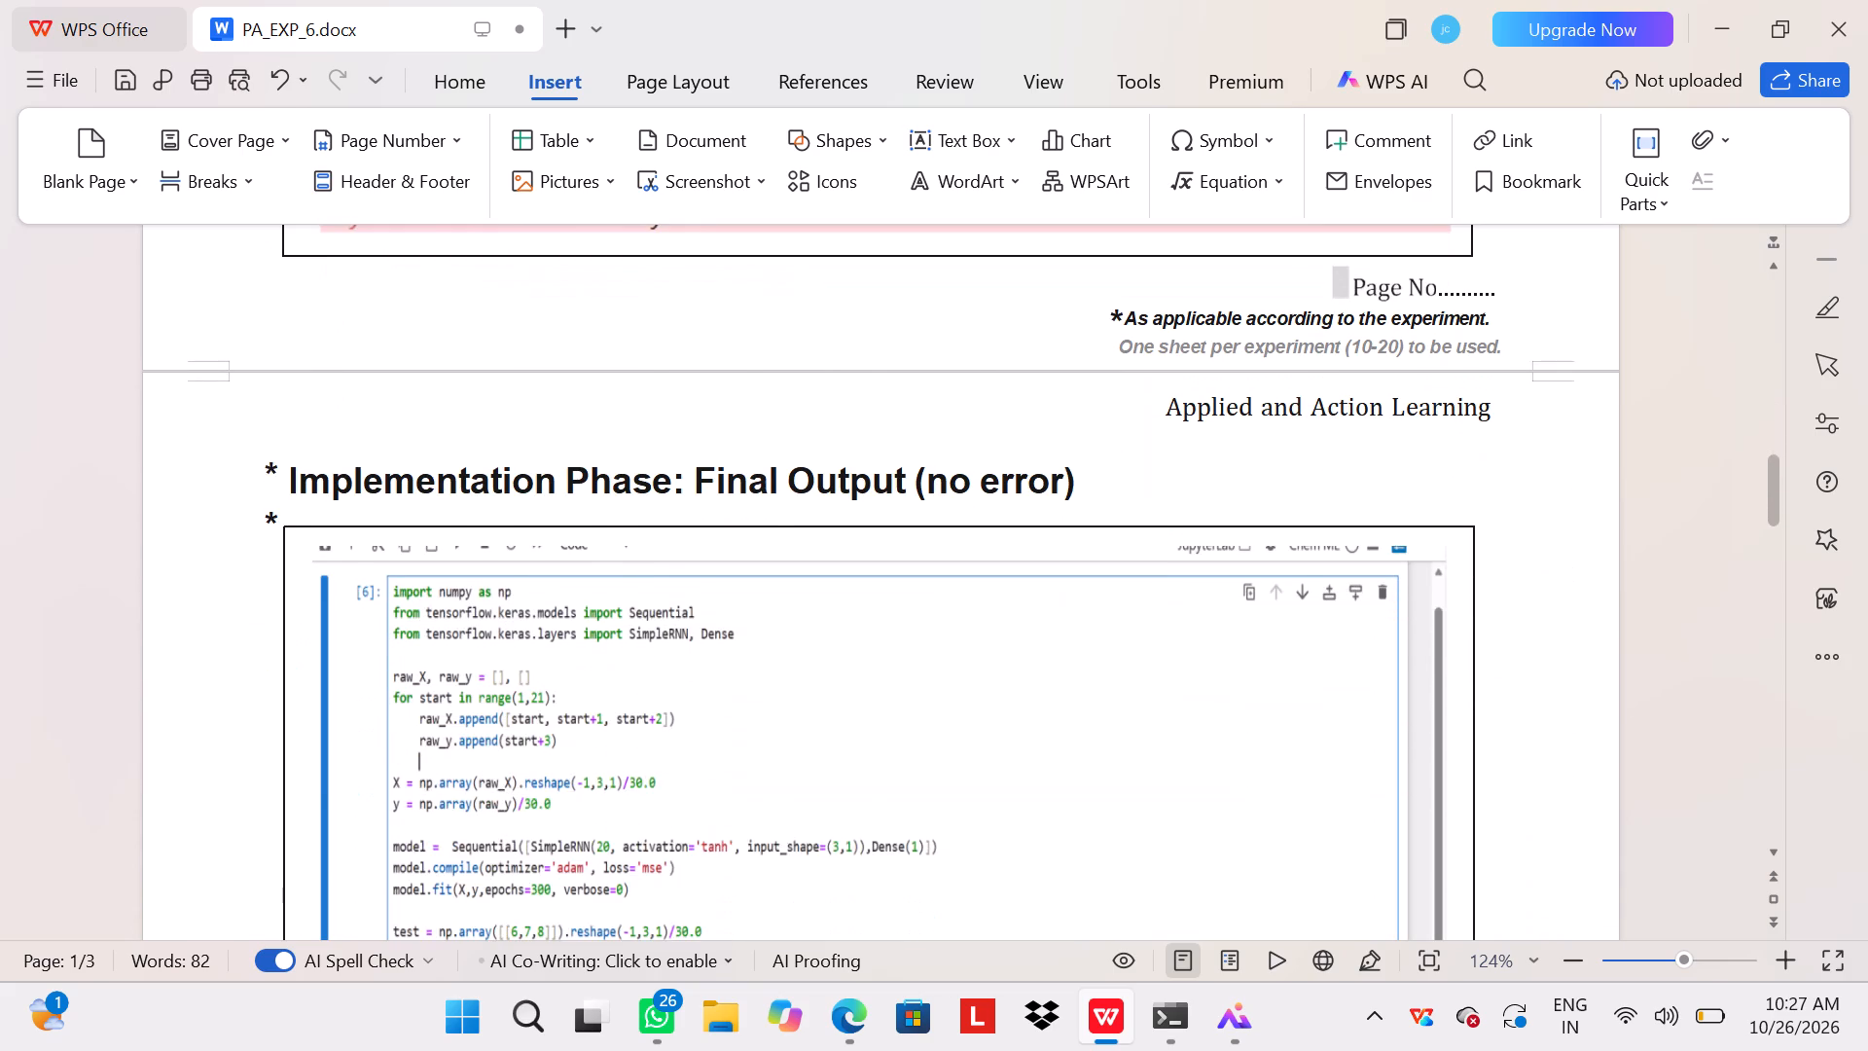
scroll(1281, 601, down, 6)
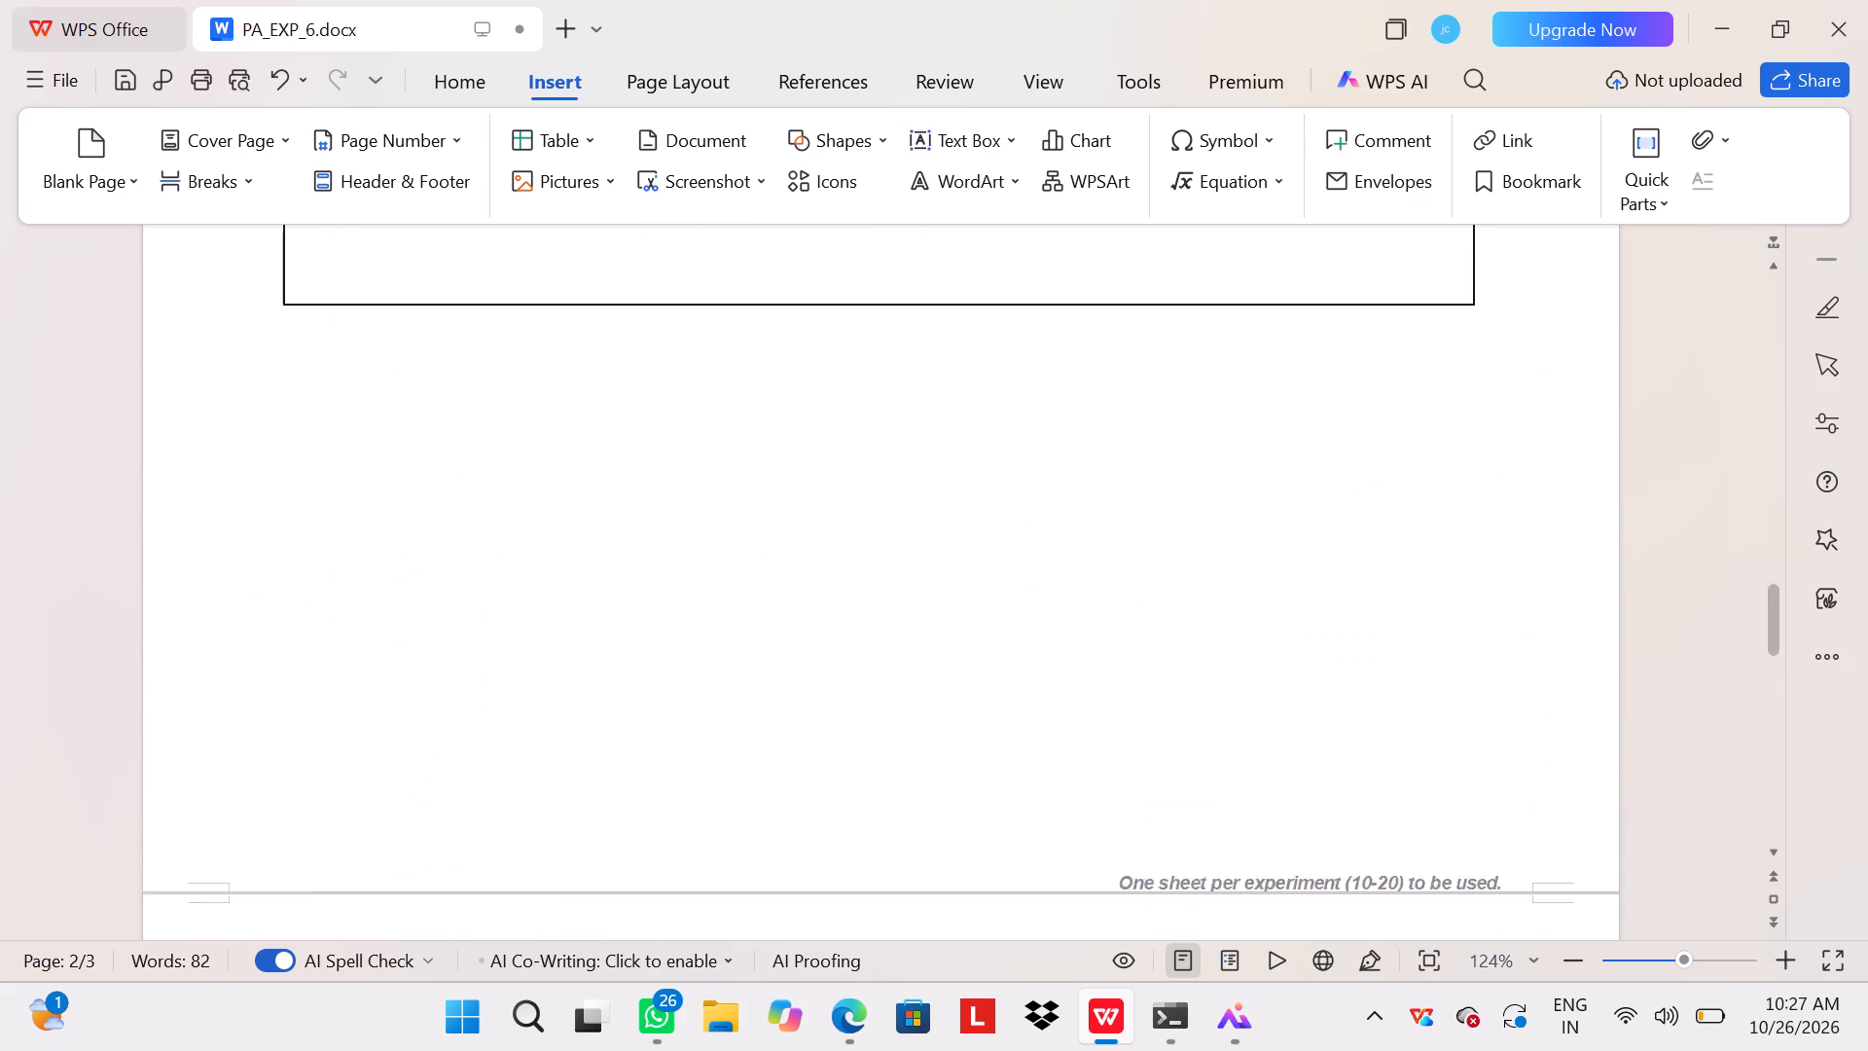
scroll(1281, 601, down, 1)
scroll(1281, 601, up, 5)
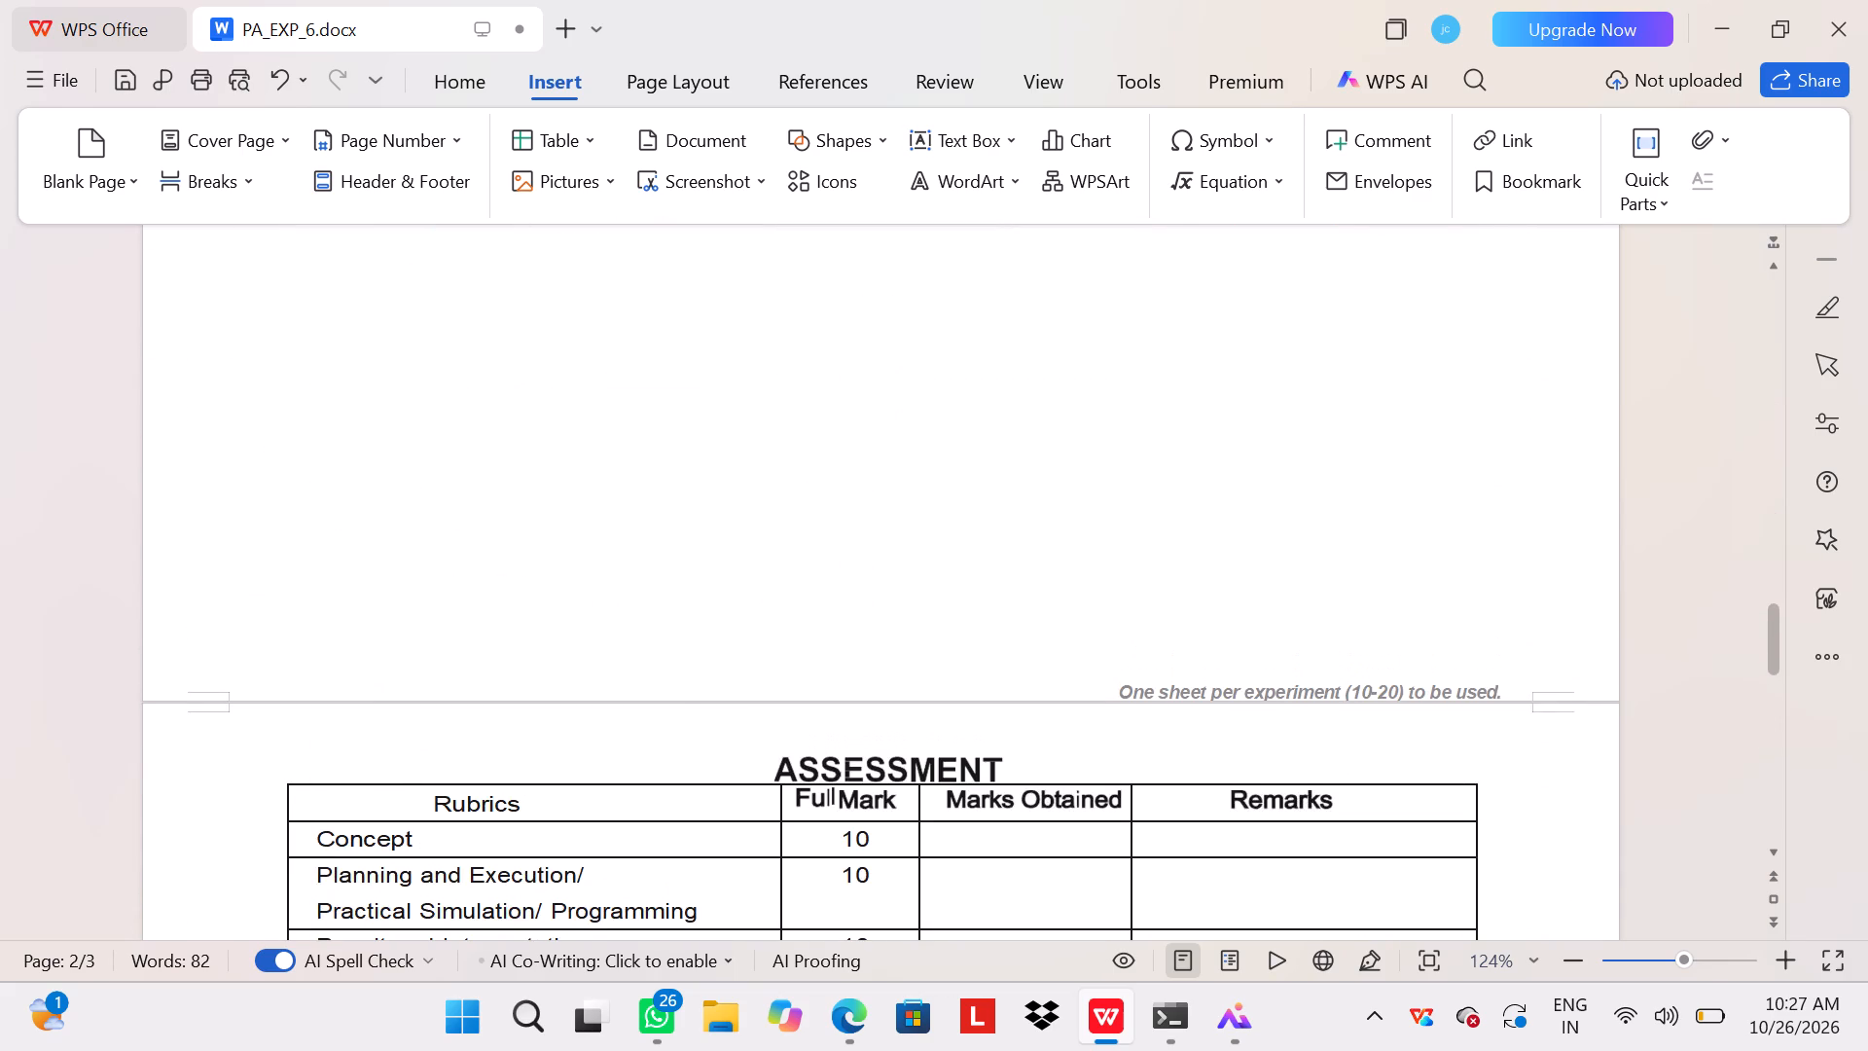
scroll(954, 577, up, 1)
click(650, 620)
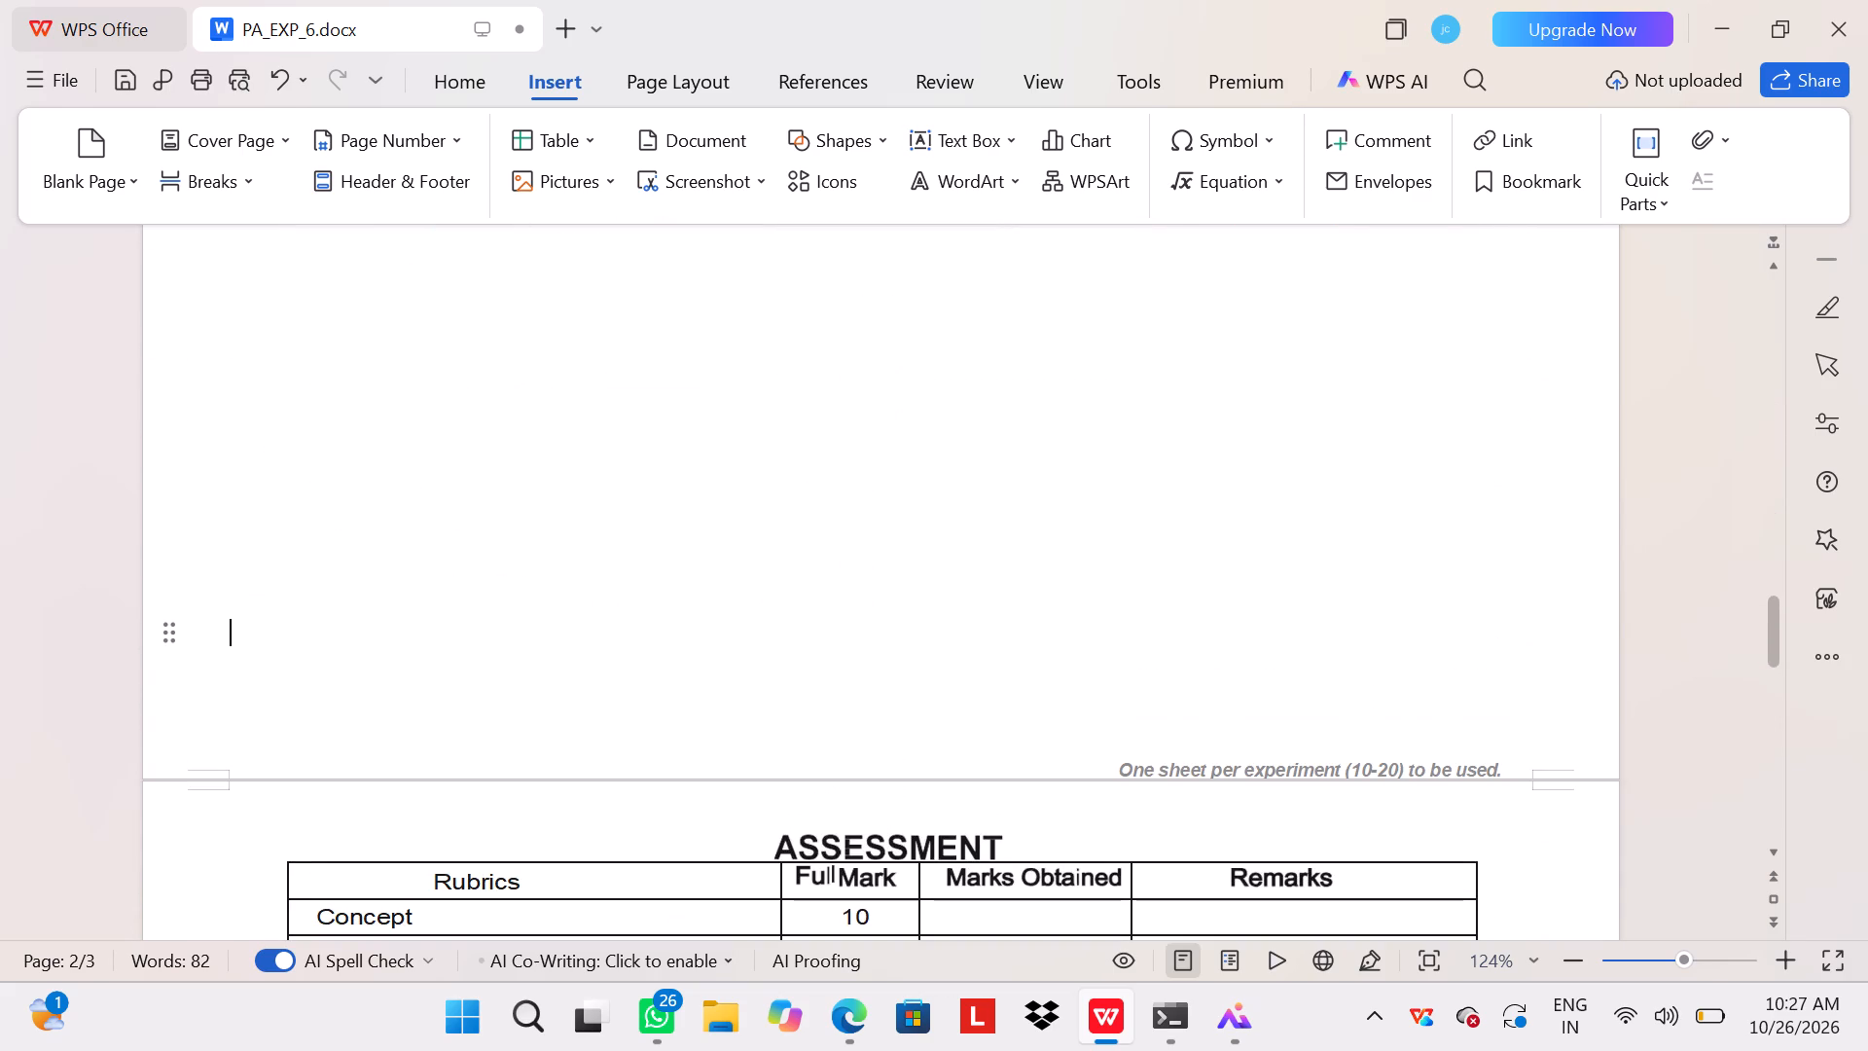
key(BackSpace)
key(BackSpace)
key(BackSpace)
key(BackSpace)
key(BackSpace)
key(BackSpace)
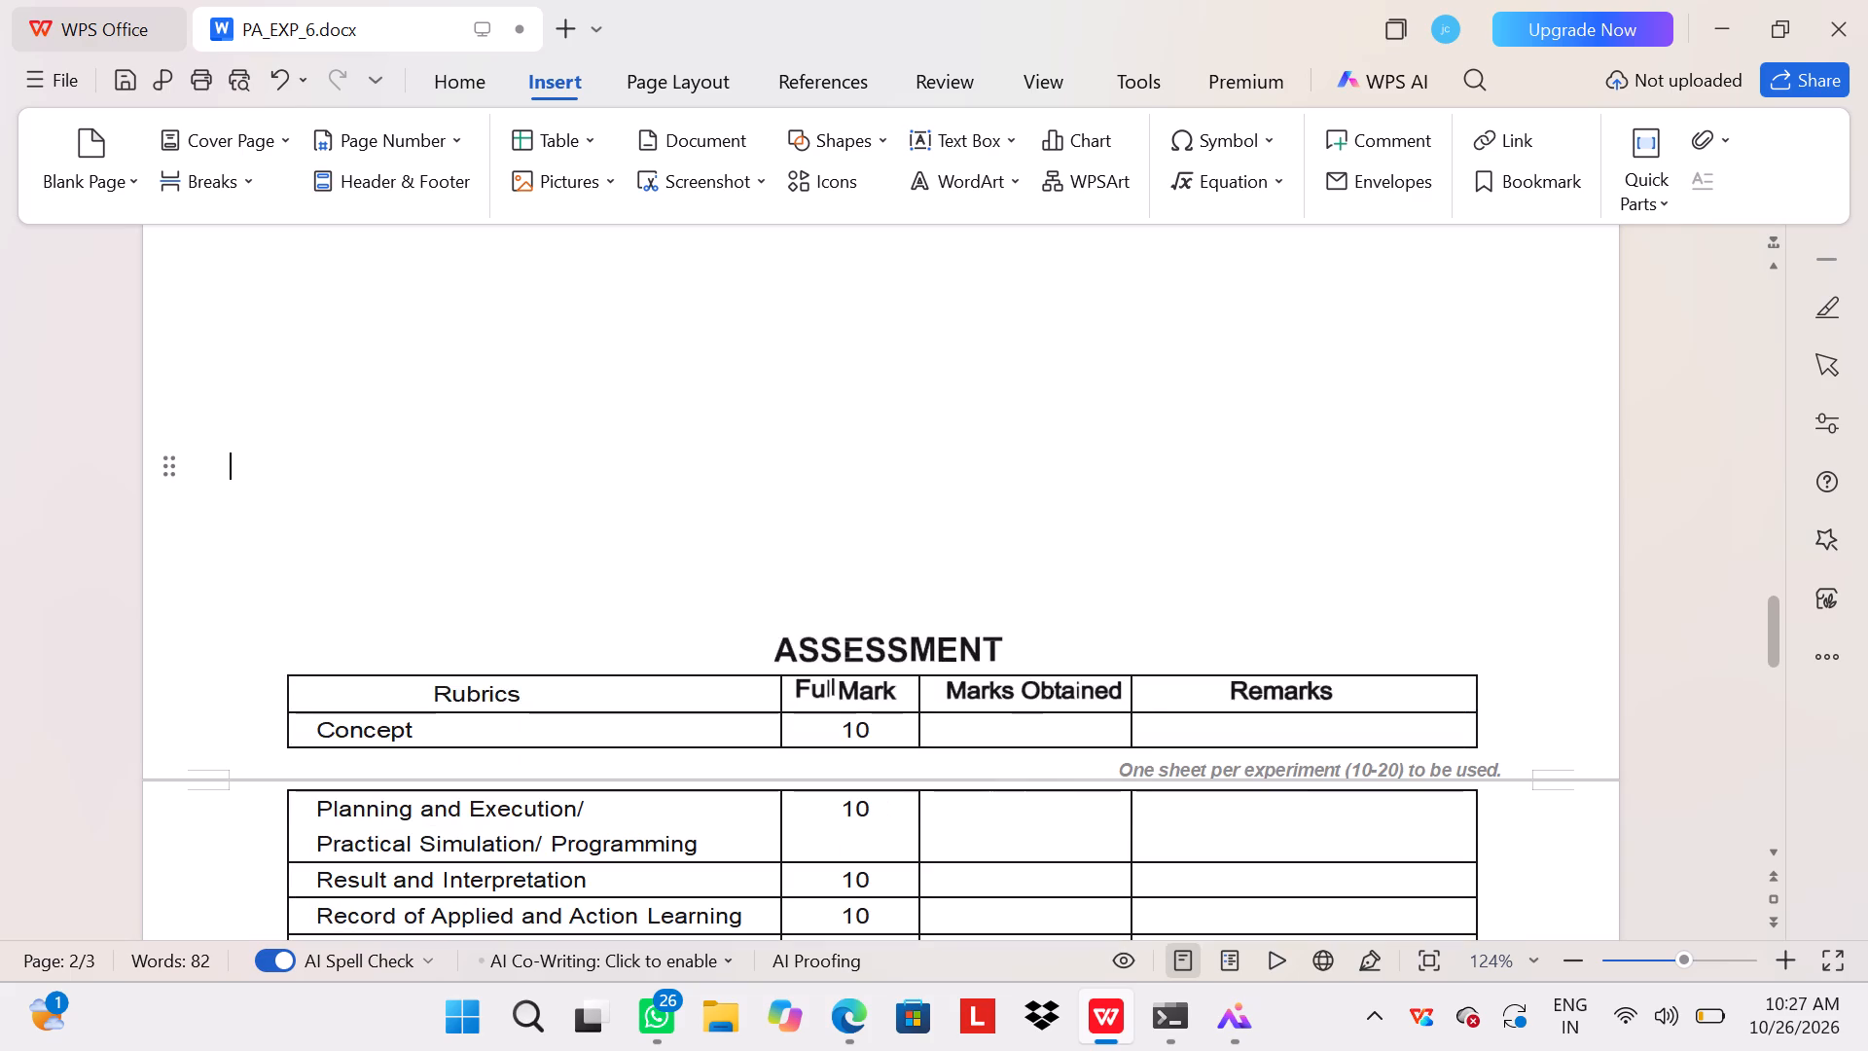
key(BackSpace)
key(BackSpace)
key(BackSpace)
key(BackSpace)
key(BackSpace)
key(BackSpace)
key(BackSpace)
key(BackSpace)
key(BackSpace)
key(BackSpace)
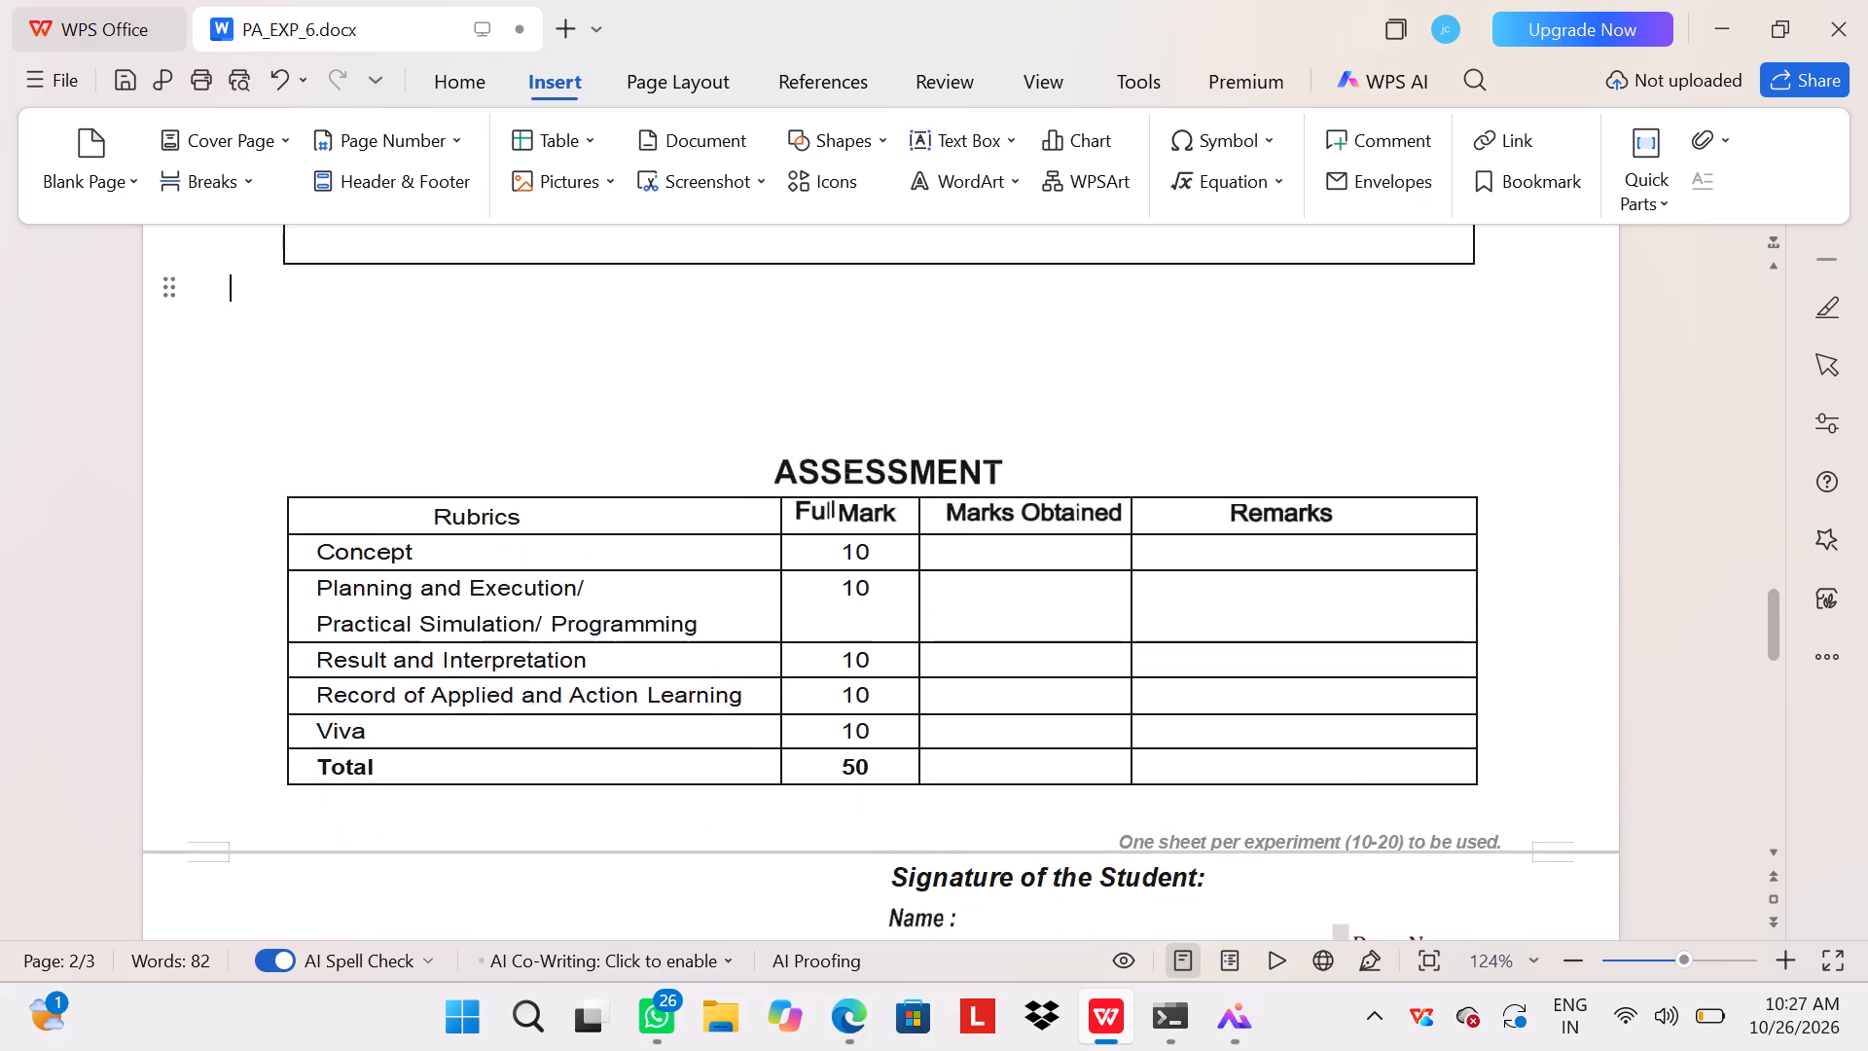
key(BackSpace)
key(BackSpace)
key(BackSpace)
scroll(650, 620, right, 1)
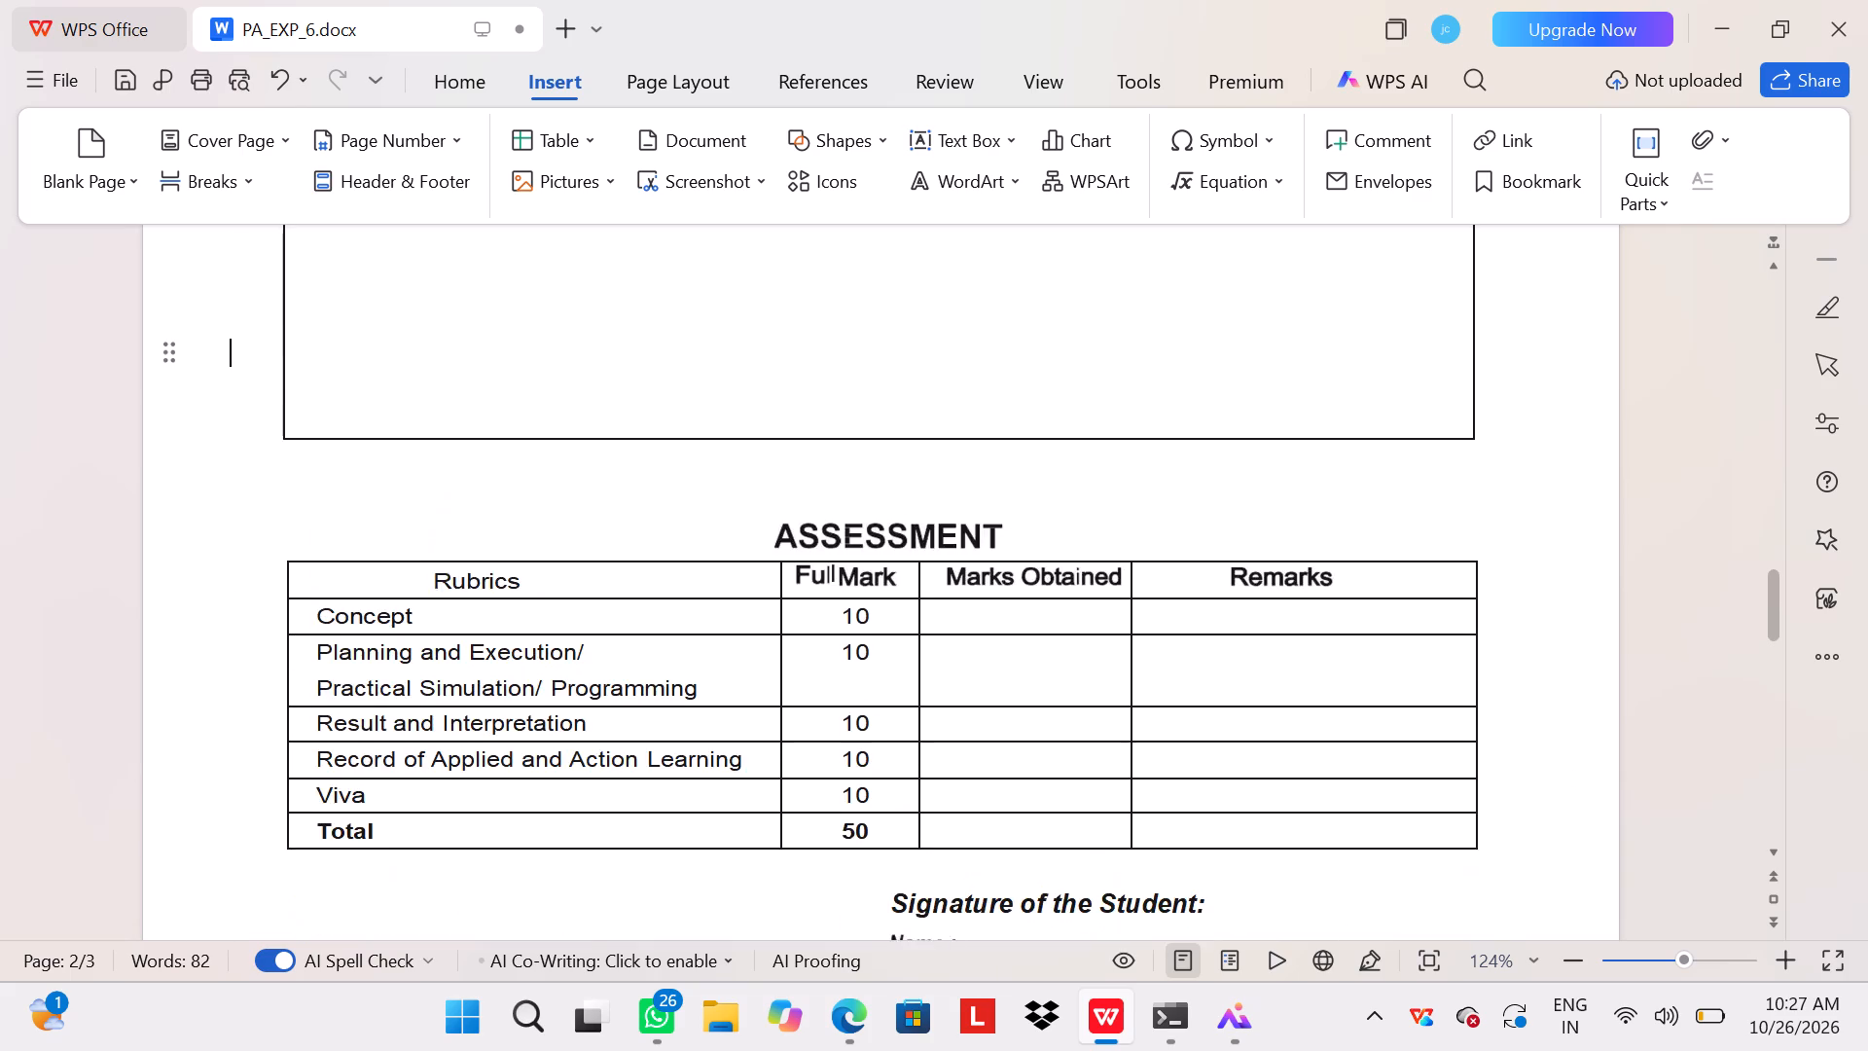
scroll(650, 620, right, 1)
key(BackSpace)
key(BackSpace)
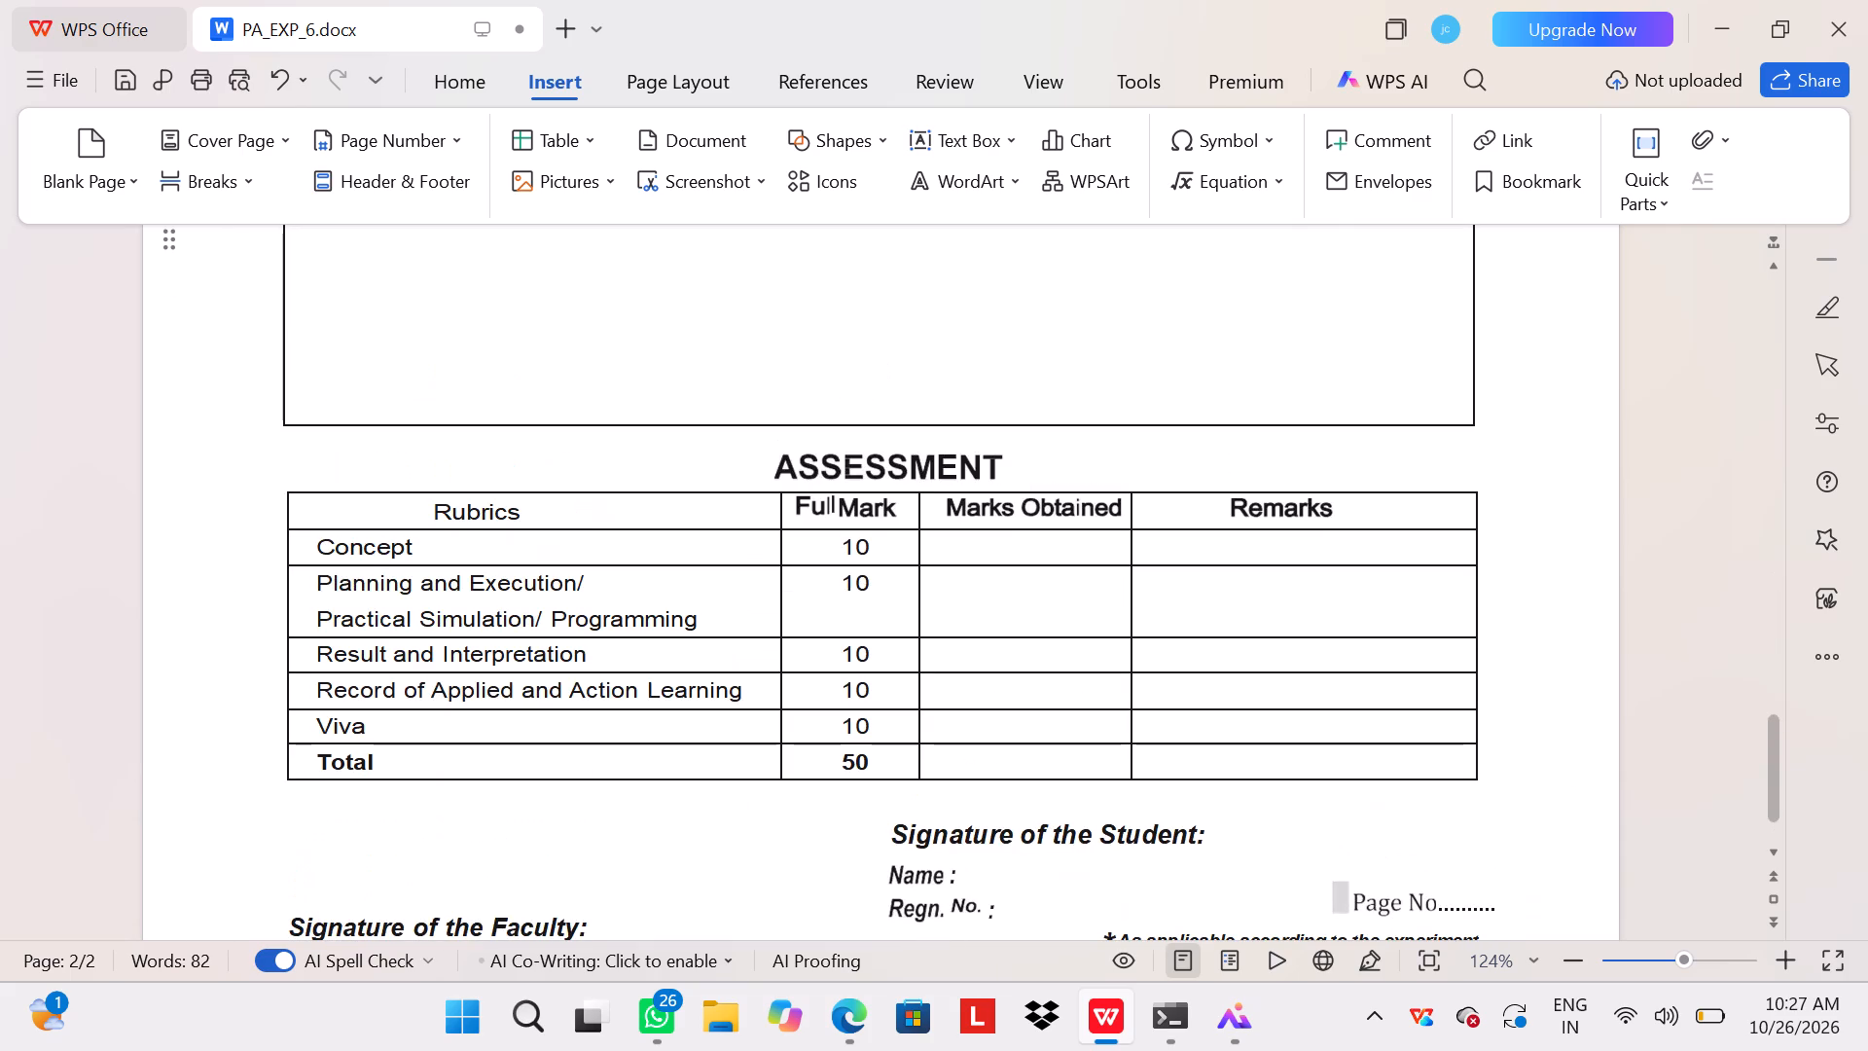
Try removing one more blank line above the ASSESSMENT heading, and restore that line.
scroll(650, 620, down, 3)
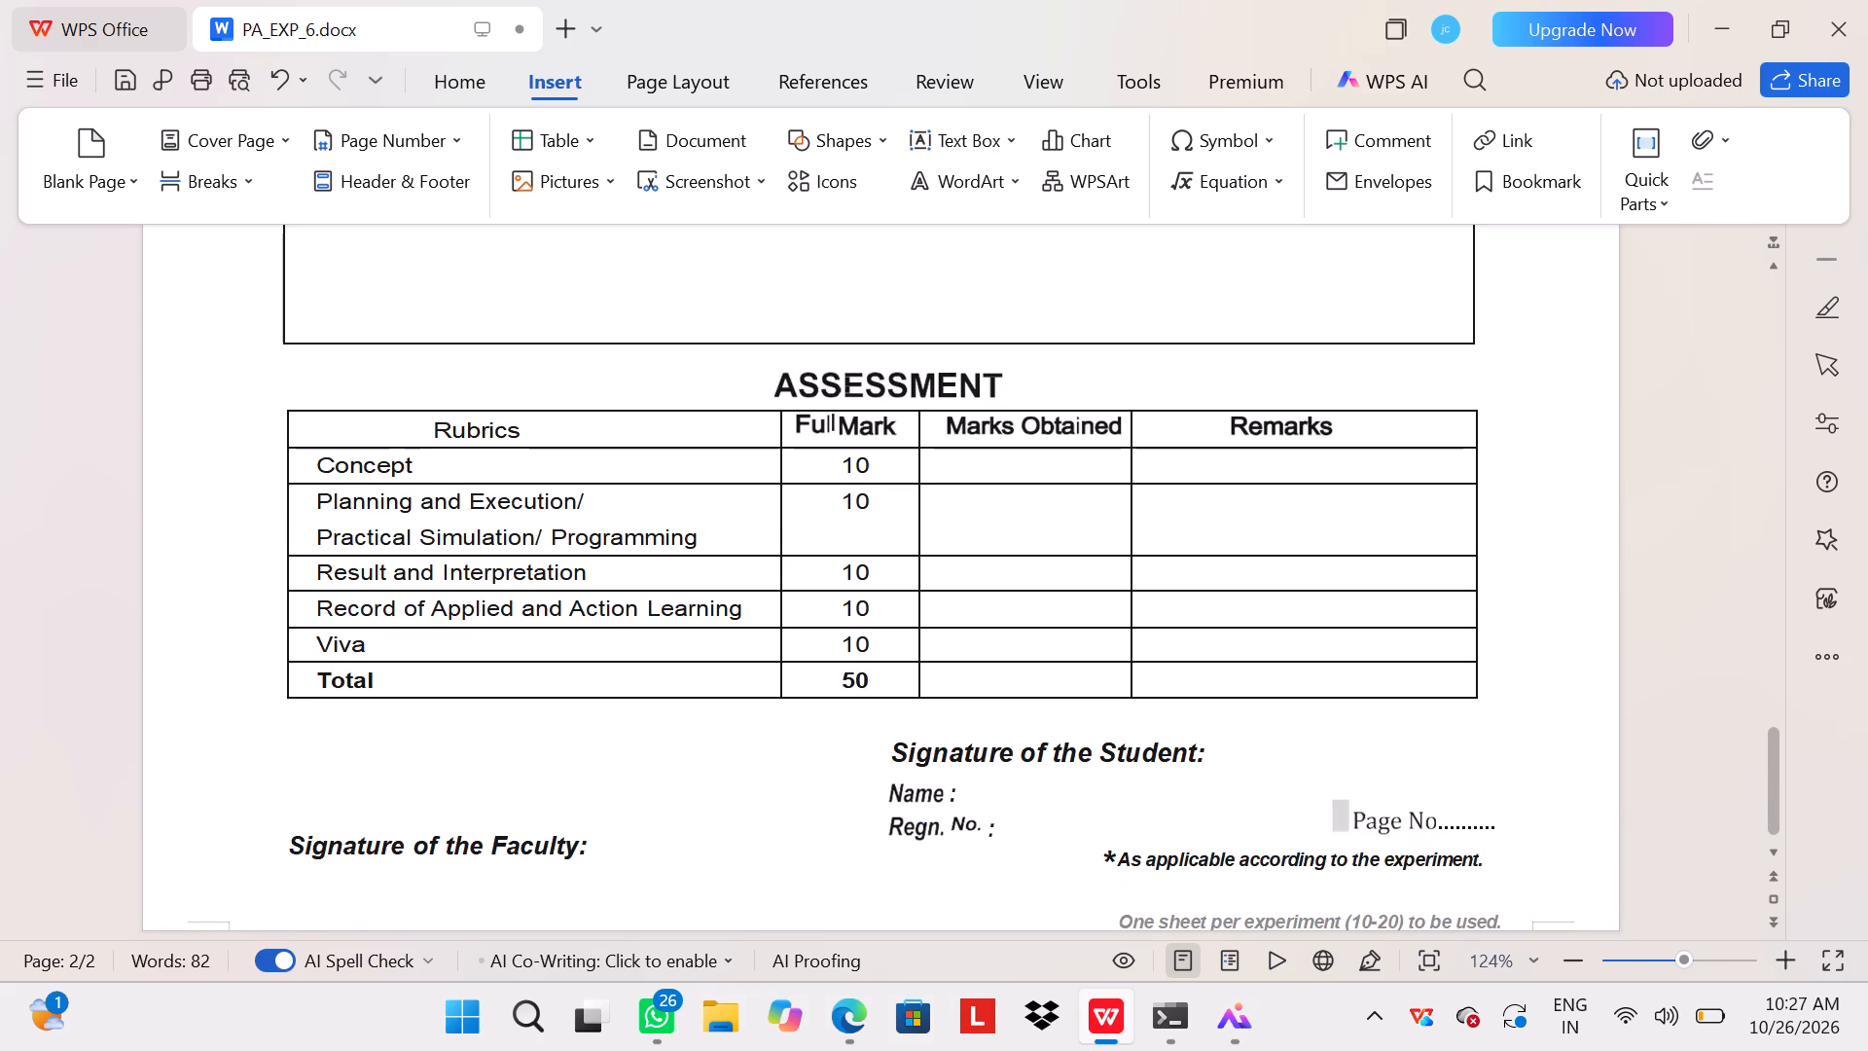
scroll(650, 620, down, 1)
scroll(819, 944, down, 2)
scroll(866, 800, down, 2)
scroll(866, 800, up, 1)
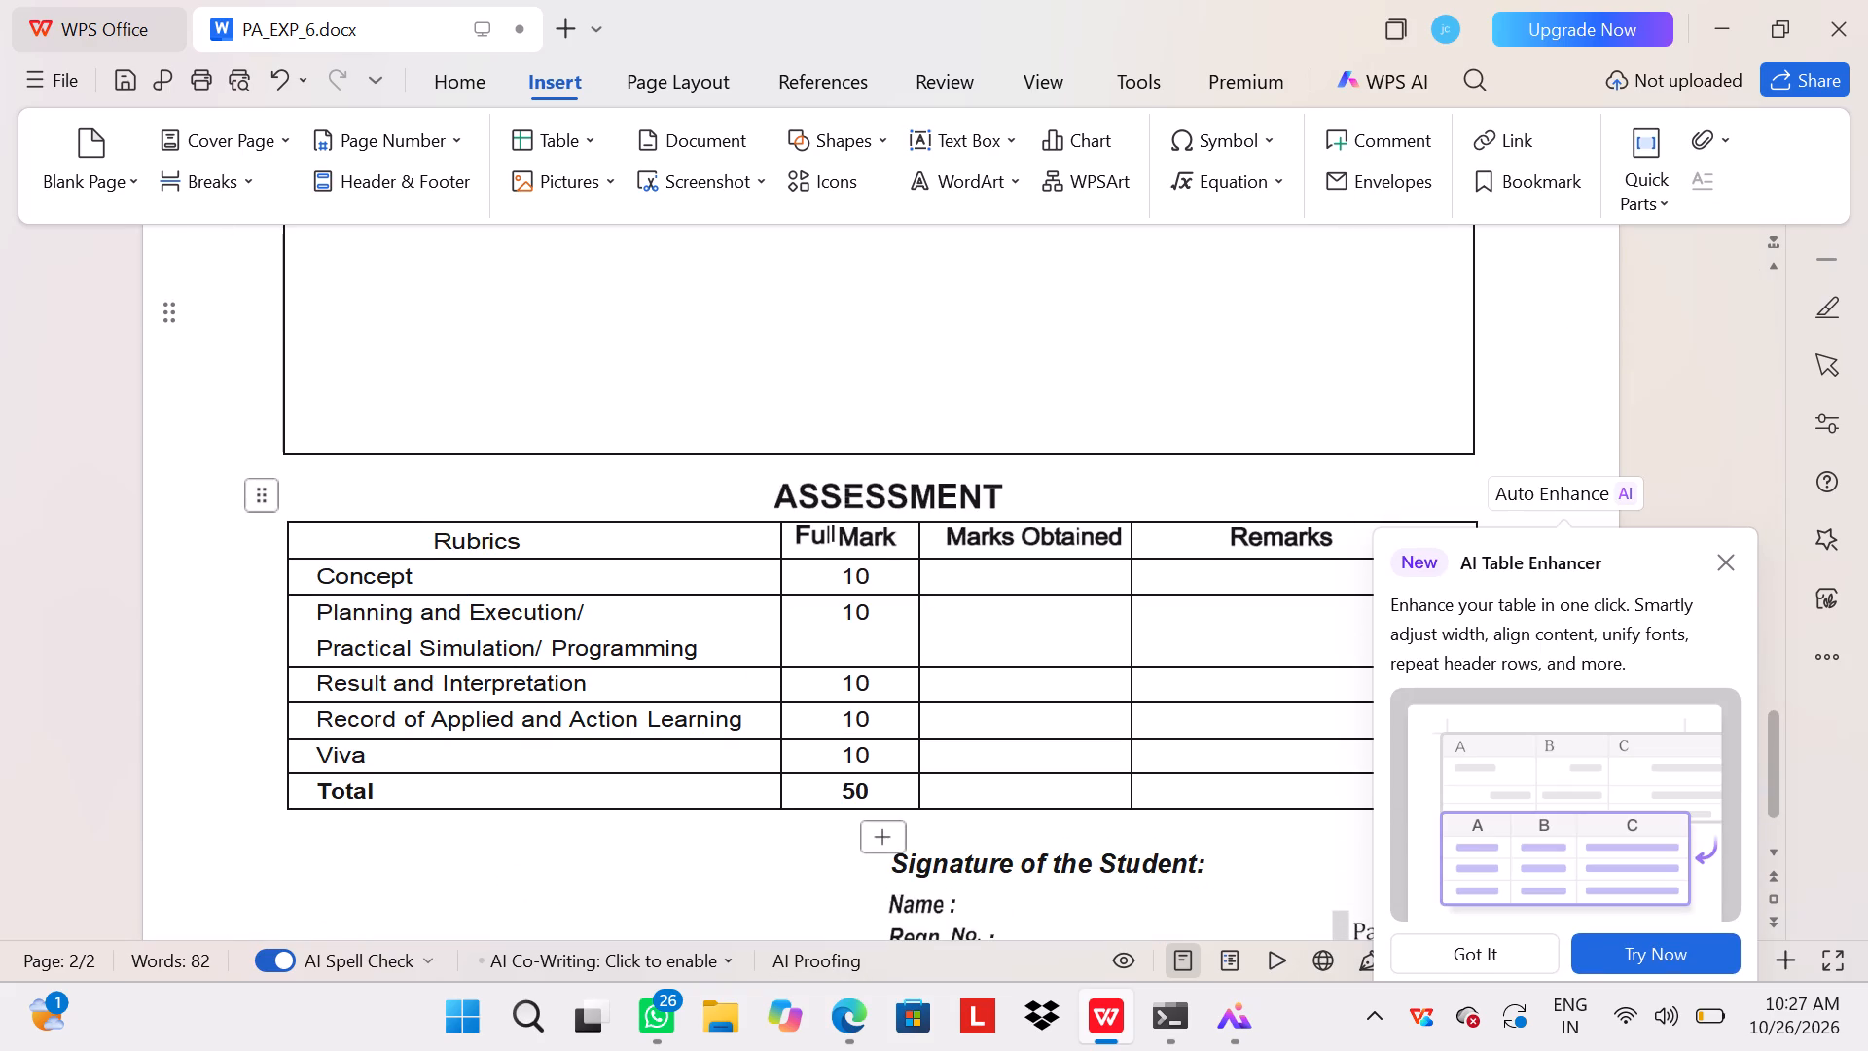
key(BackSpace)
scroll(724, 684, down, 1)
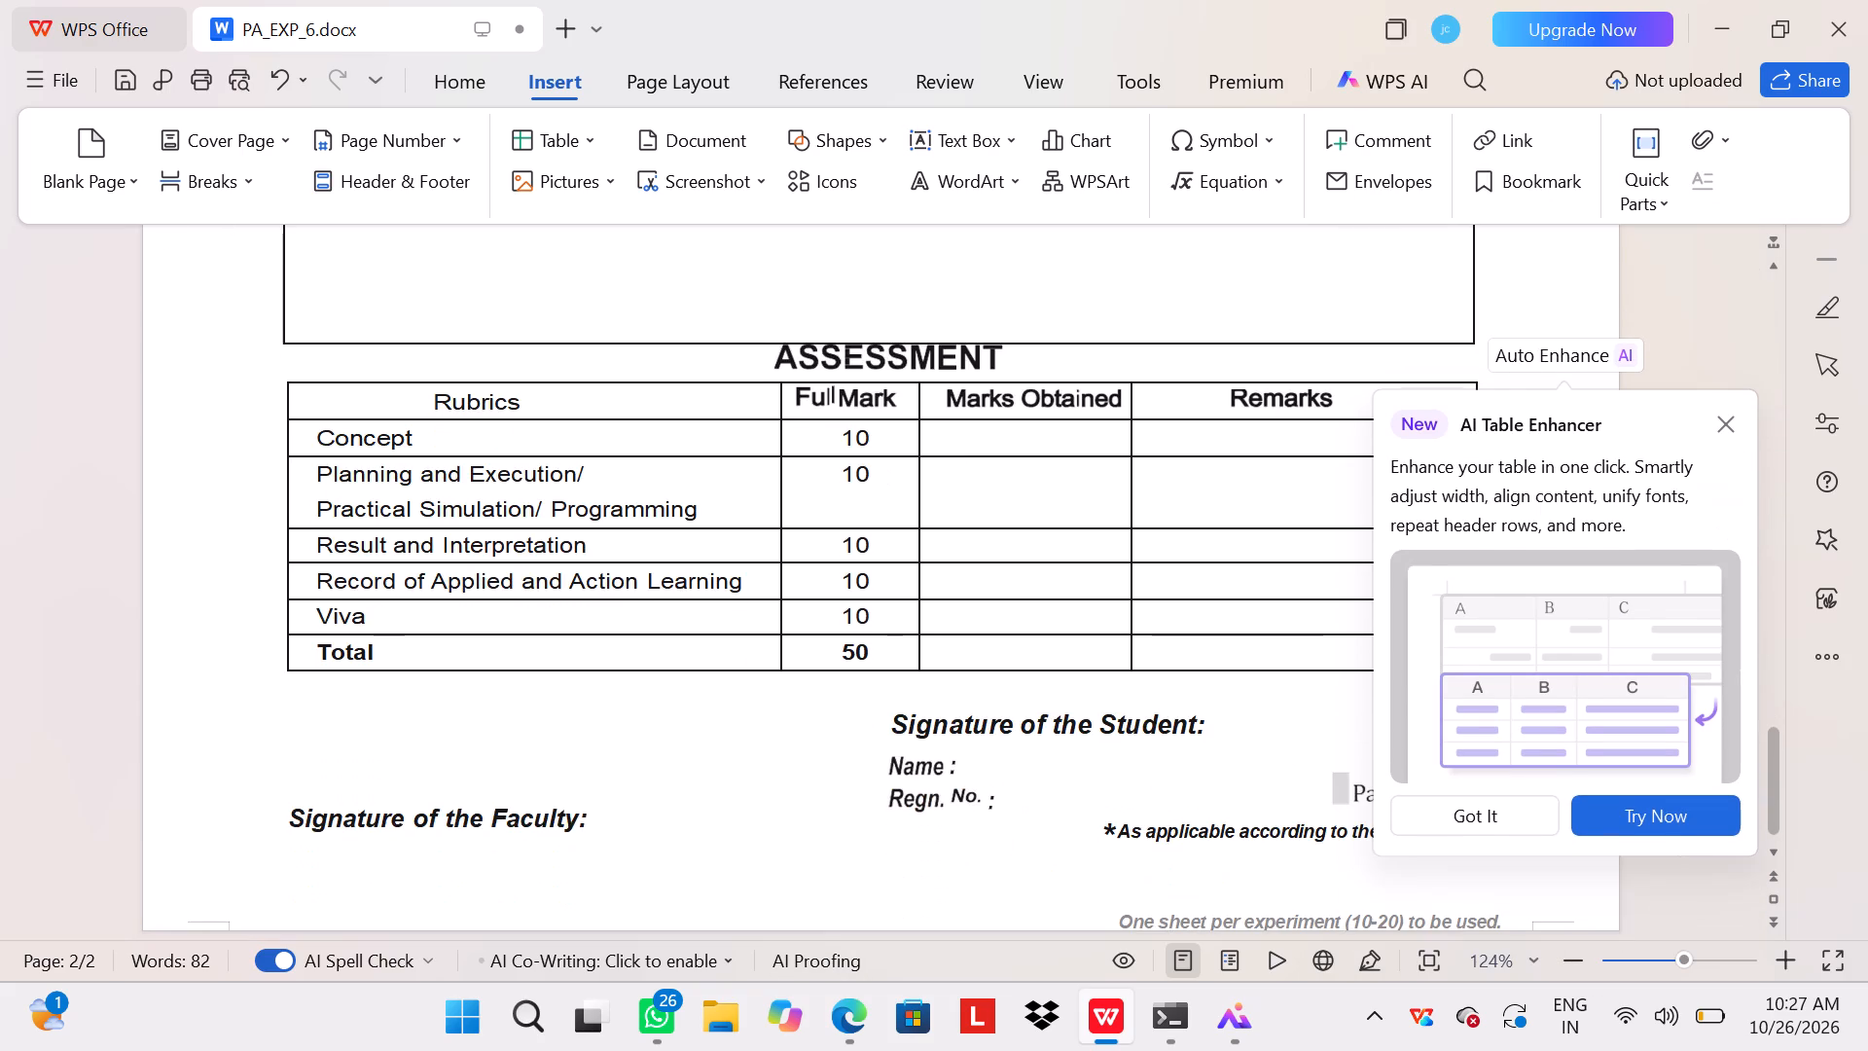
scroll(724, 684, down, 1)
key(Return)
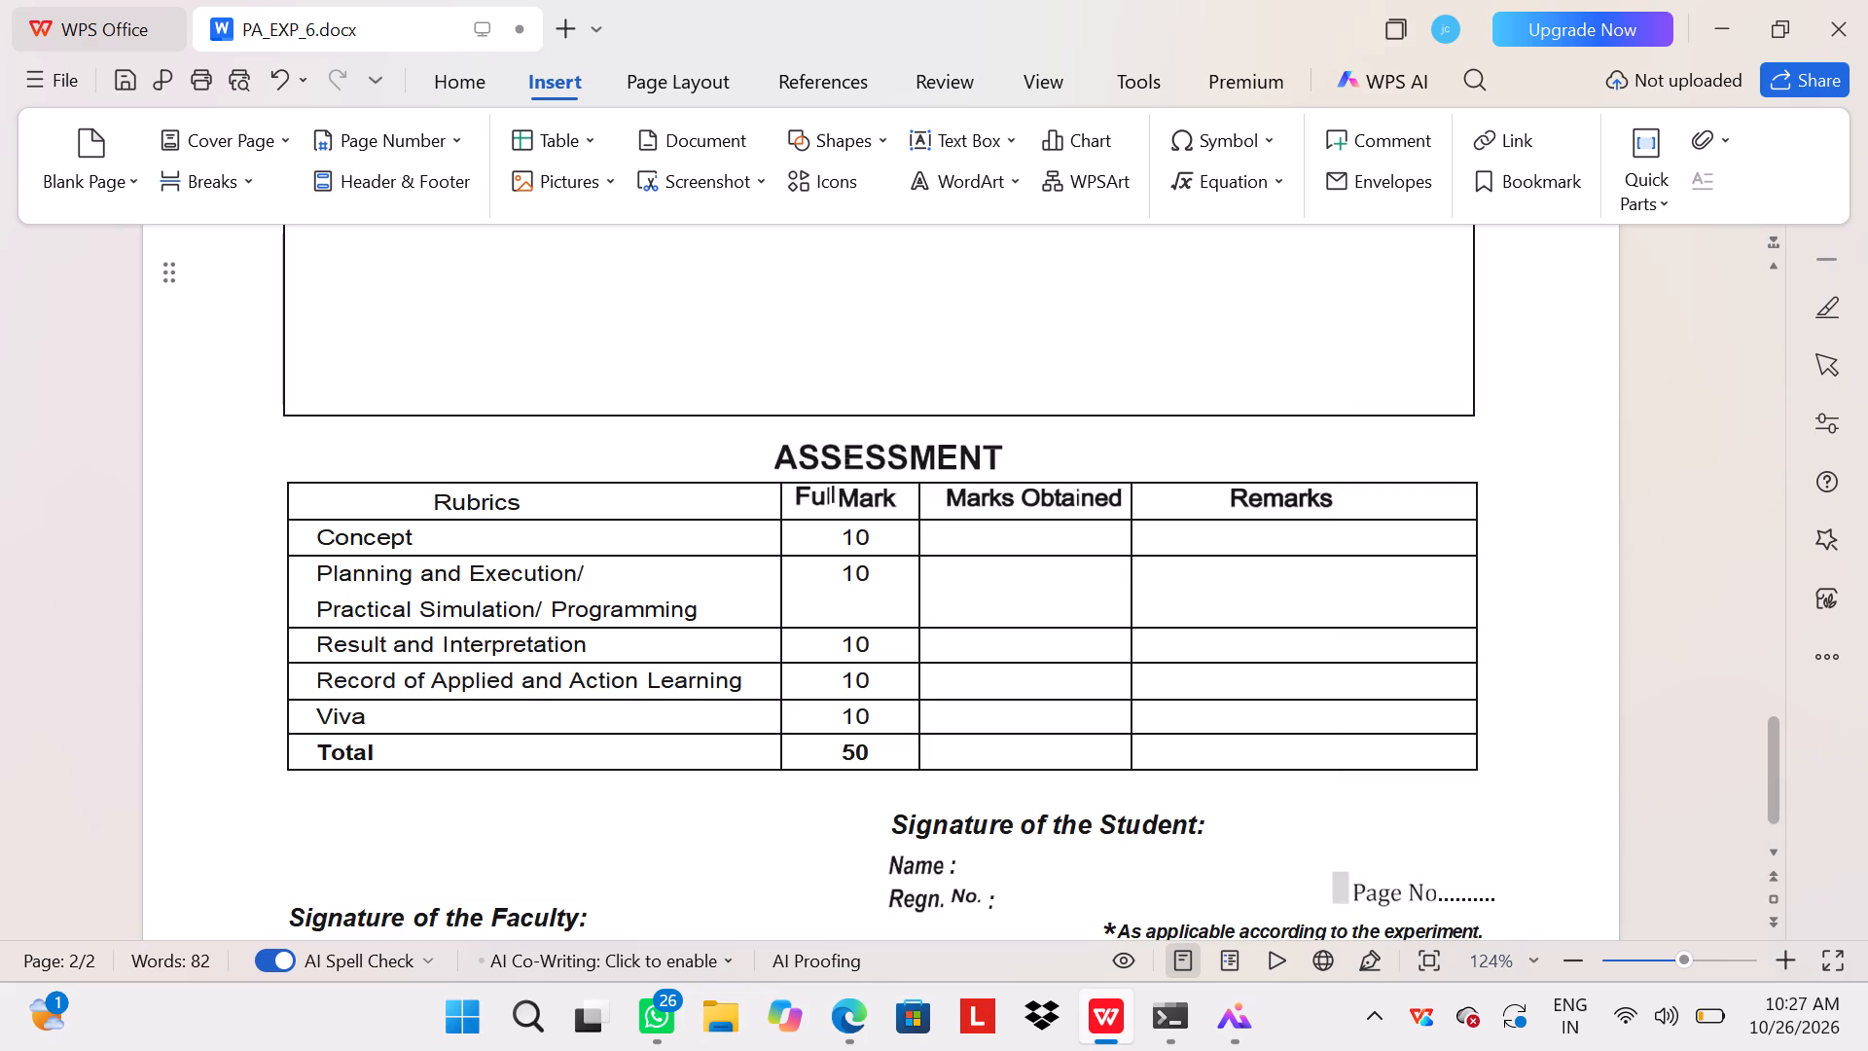
Review the report from the experiment header through the error and output screenshots to the assessment and signature section.
click(1682, 546)
scroll(1682, 546, down, 3)
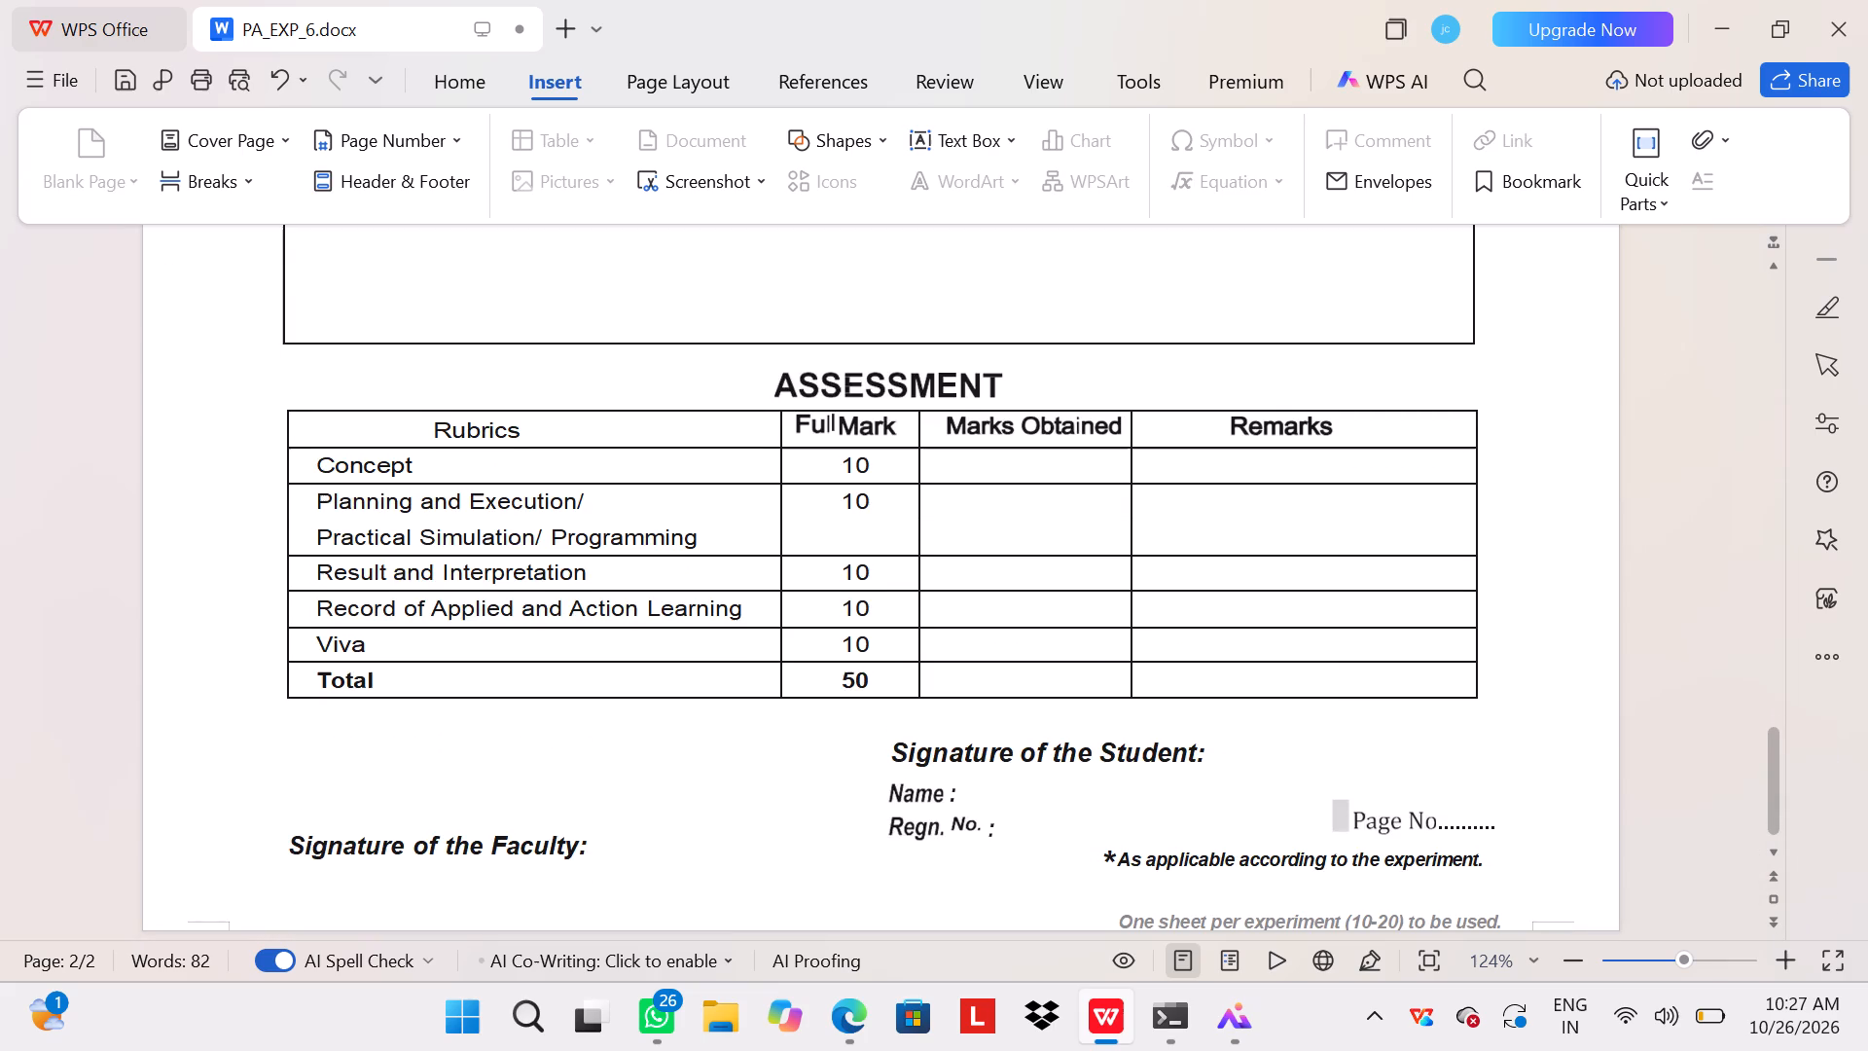
scroll(1682, 546, up, 12)
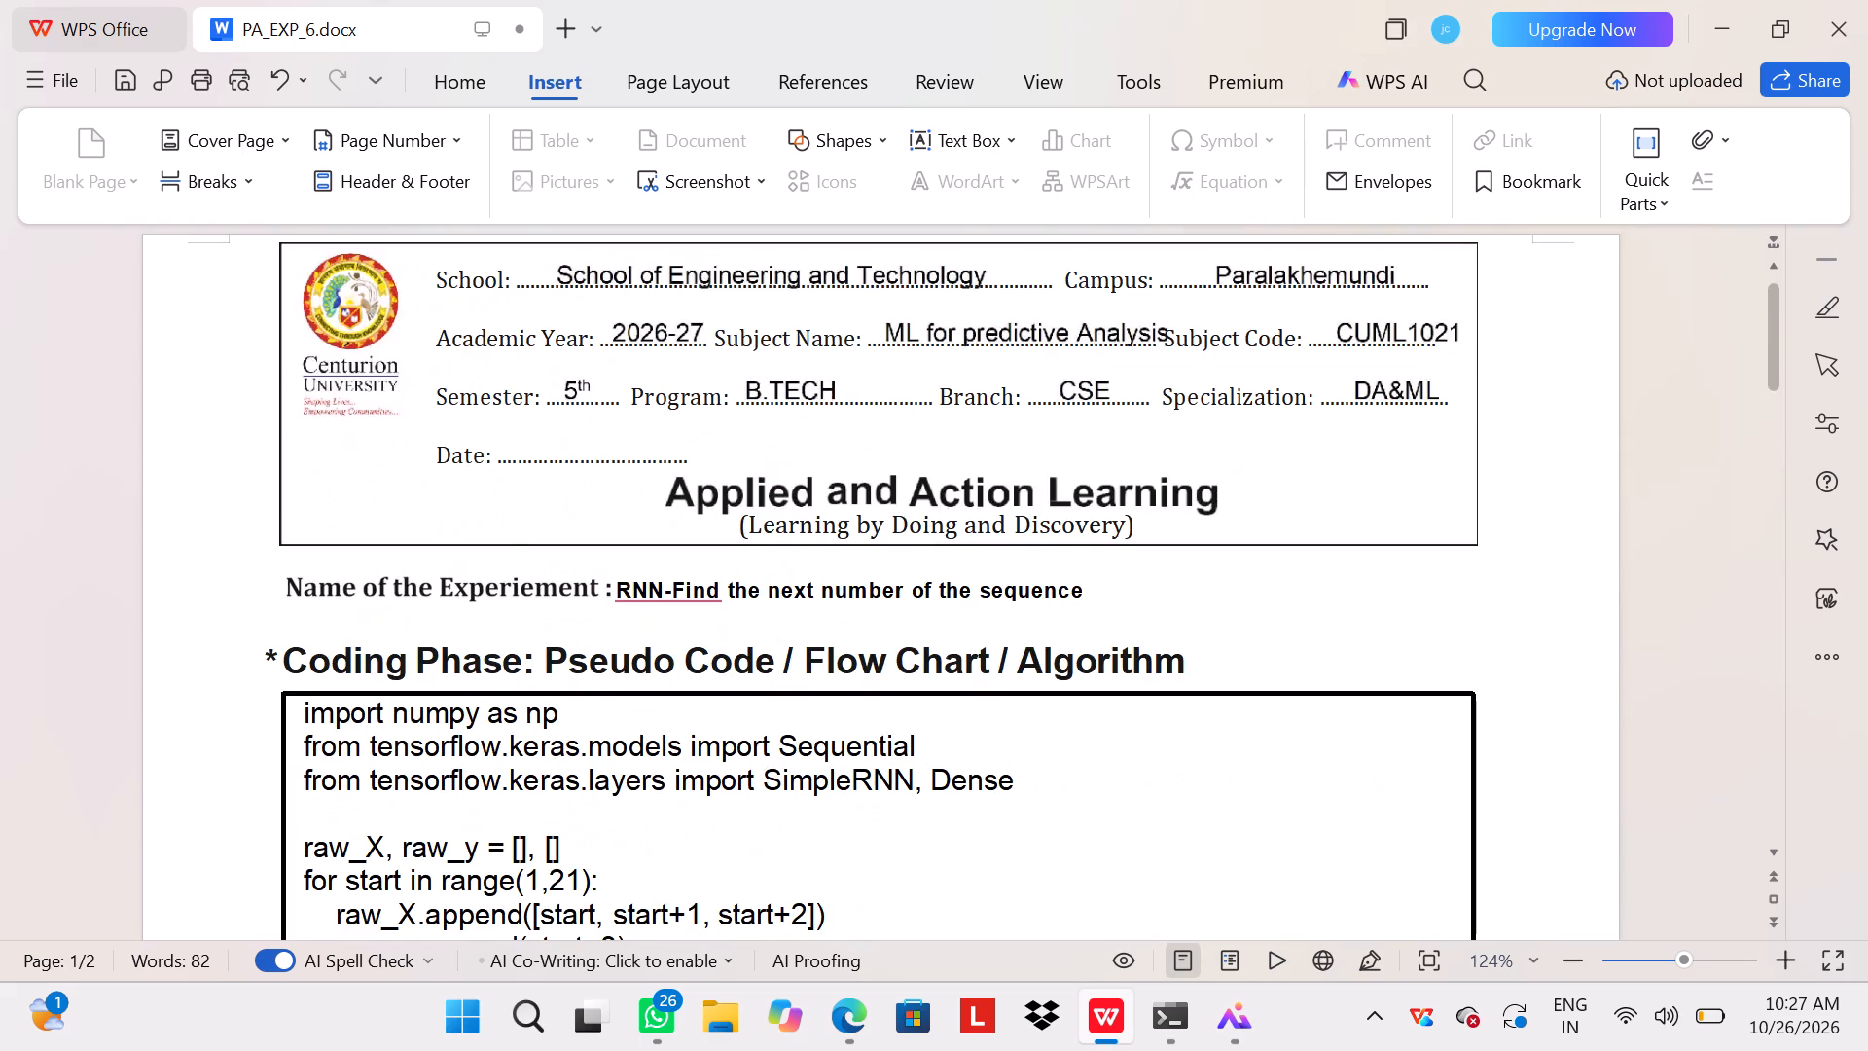
scroll(1682, 546, down, 3)
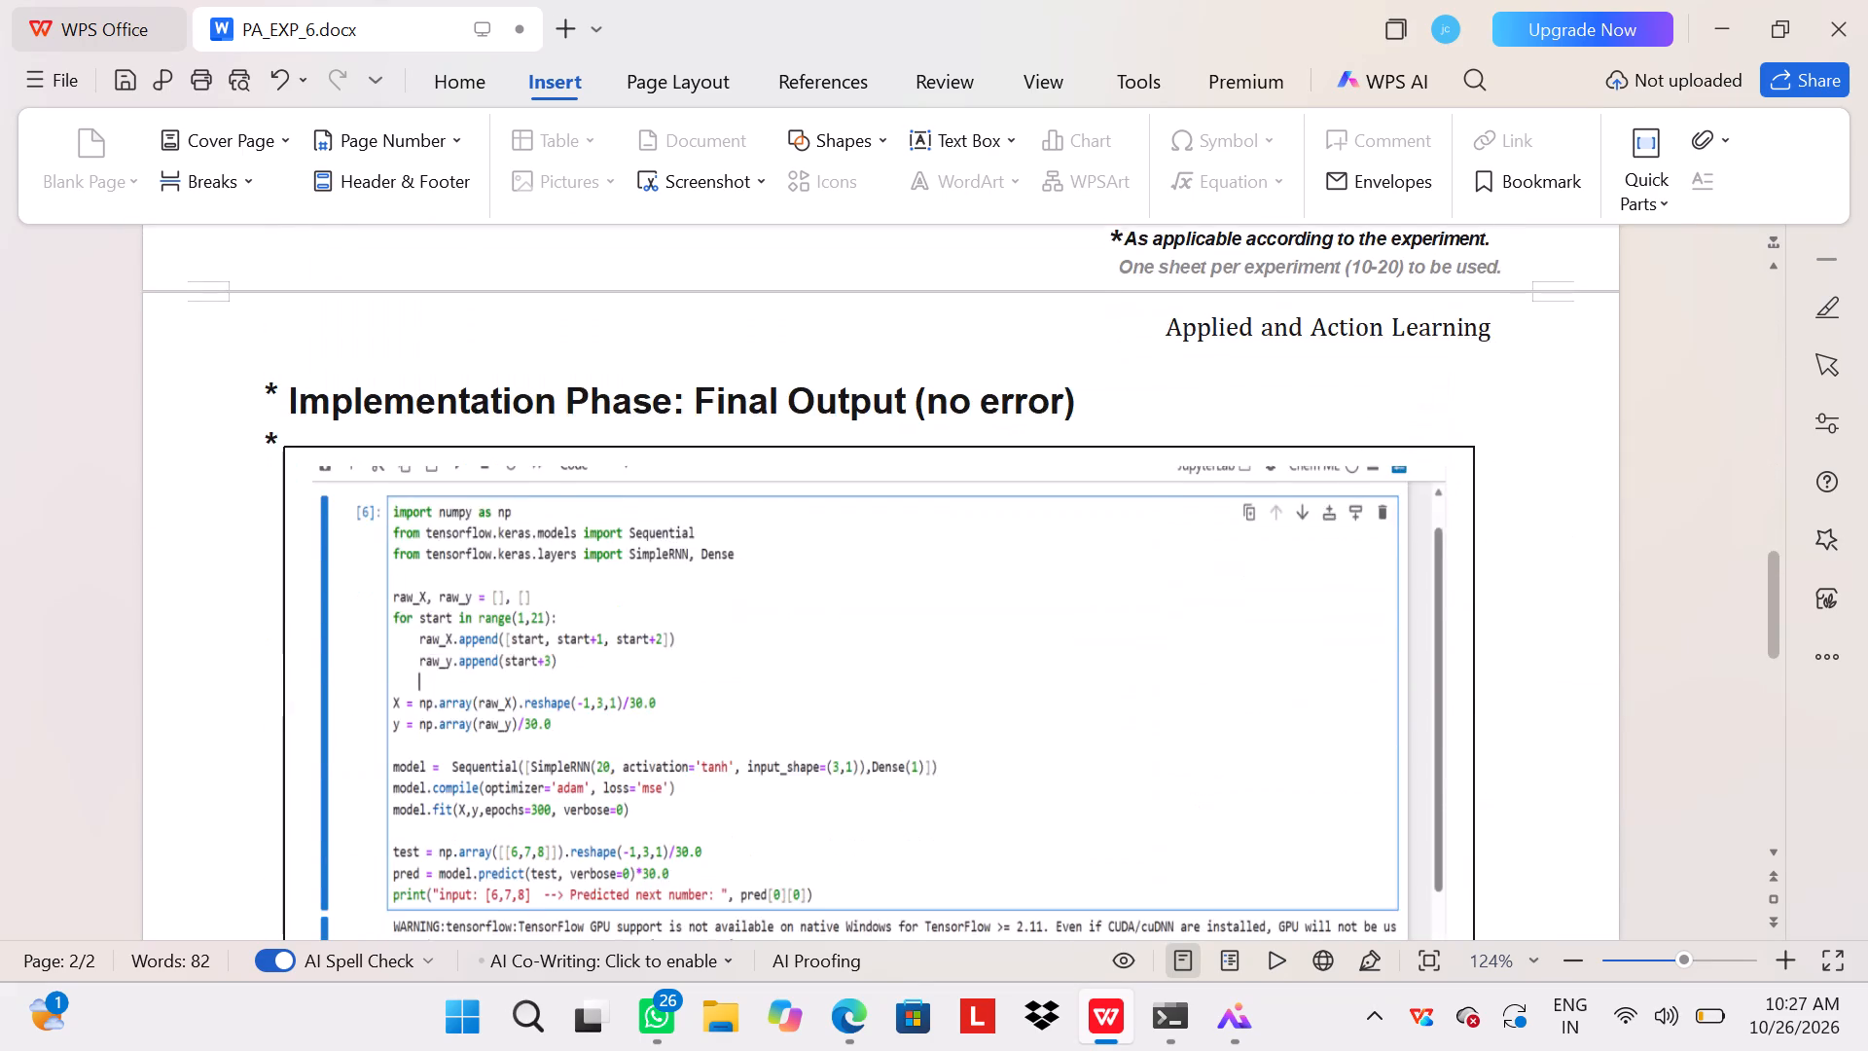
scroll(1682, 546, down, 2)
scroll(1682, 546, up, 3)
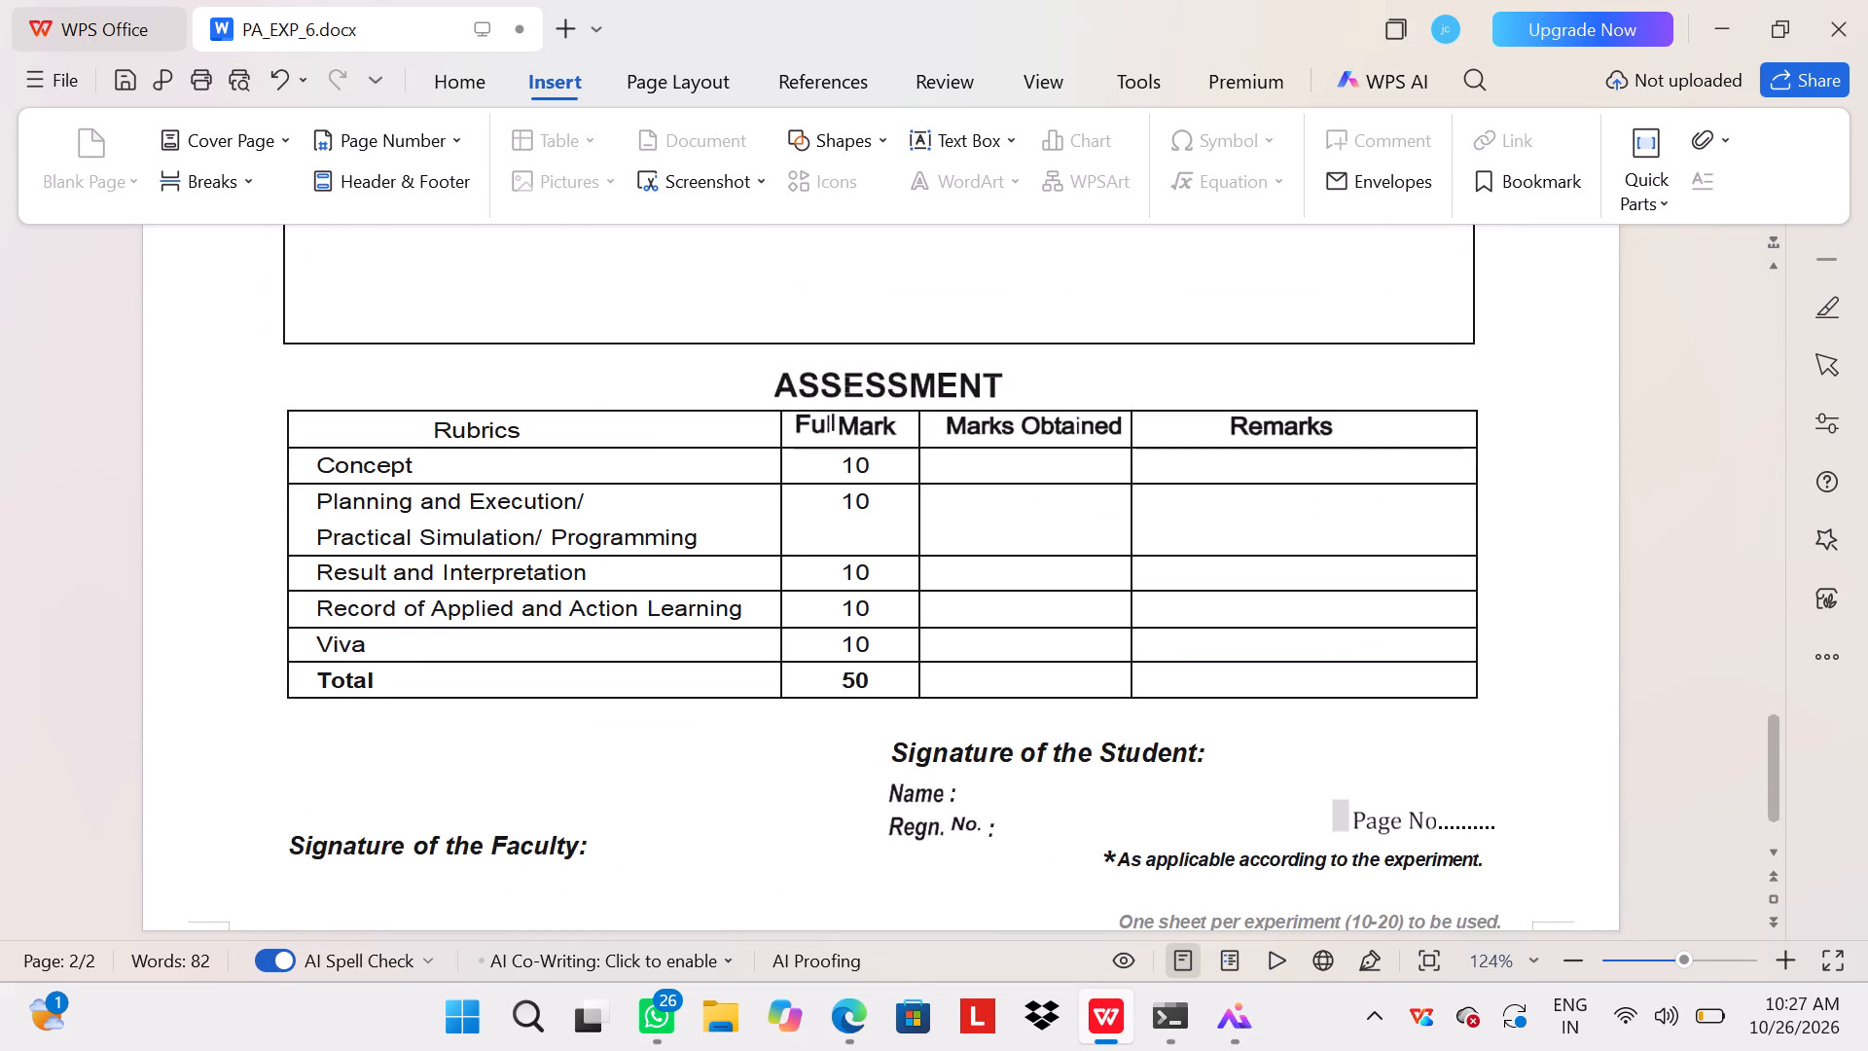
scroll(1682, 546, up, 2)
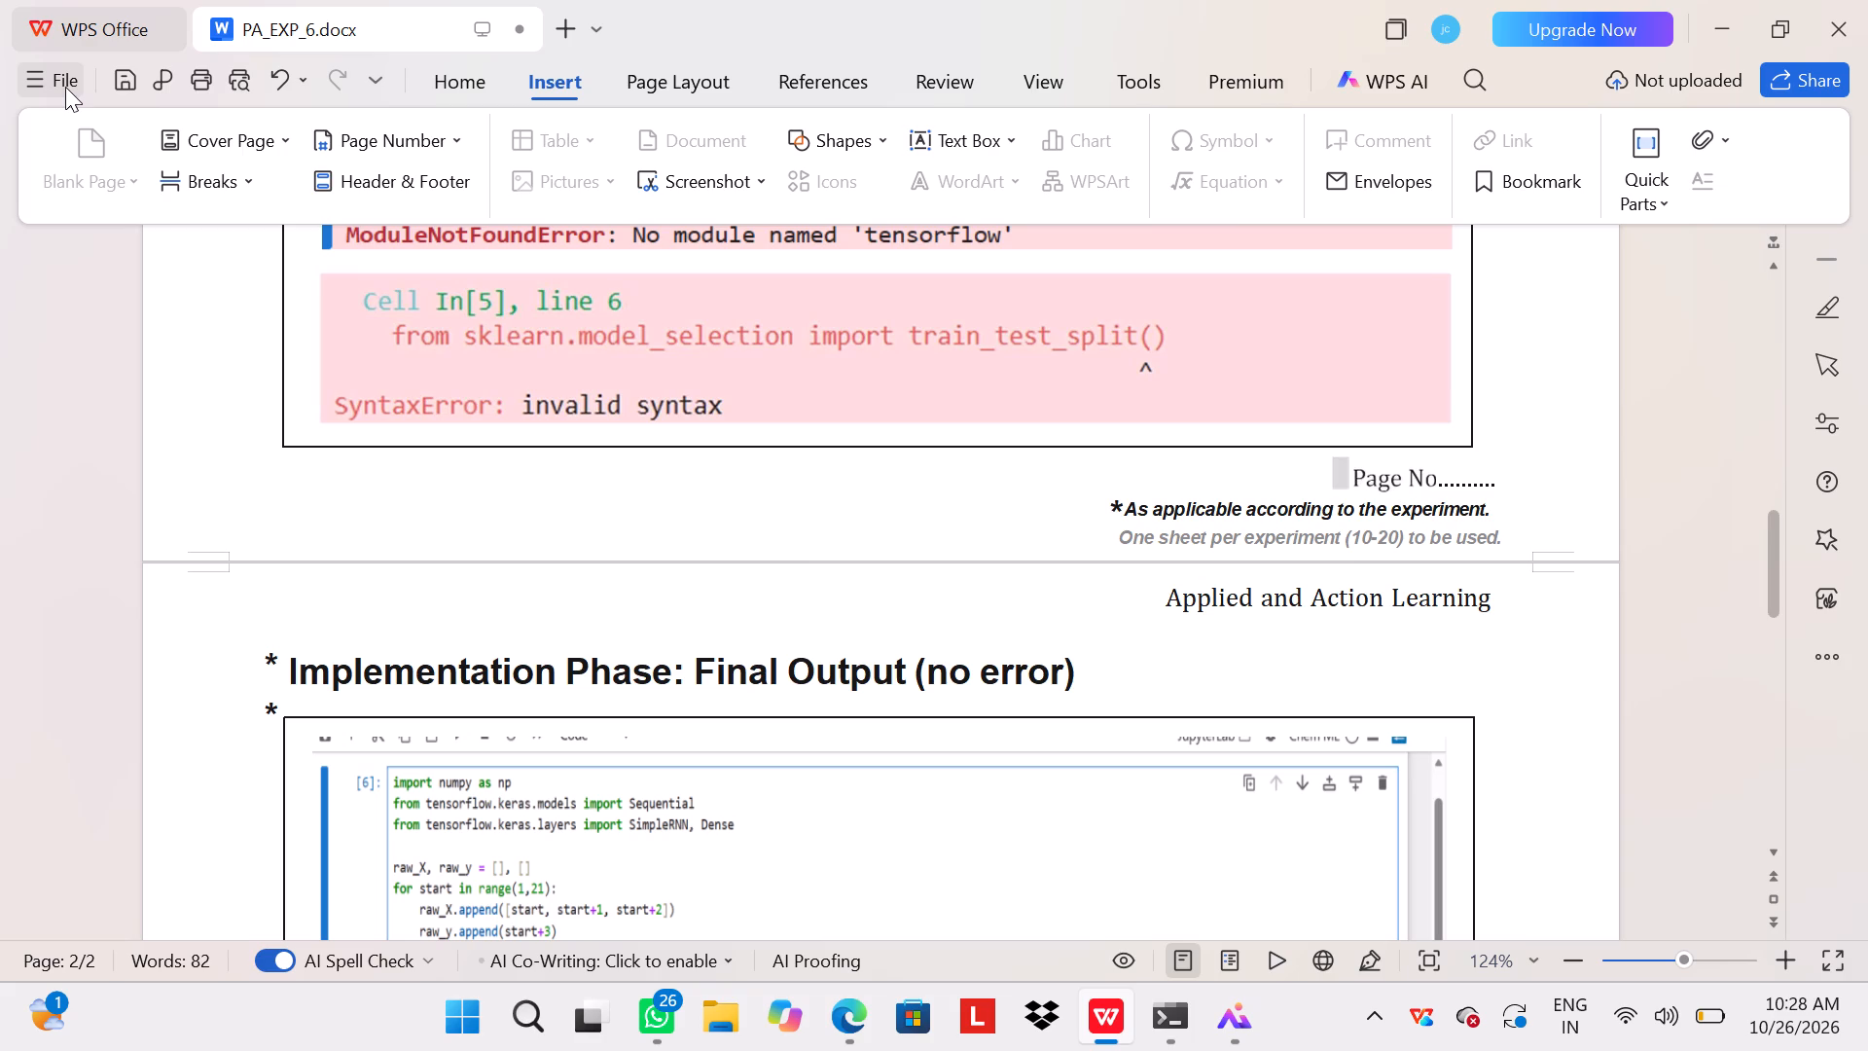
Open the document's file commands.
click(65, 87)
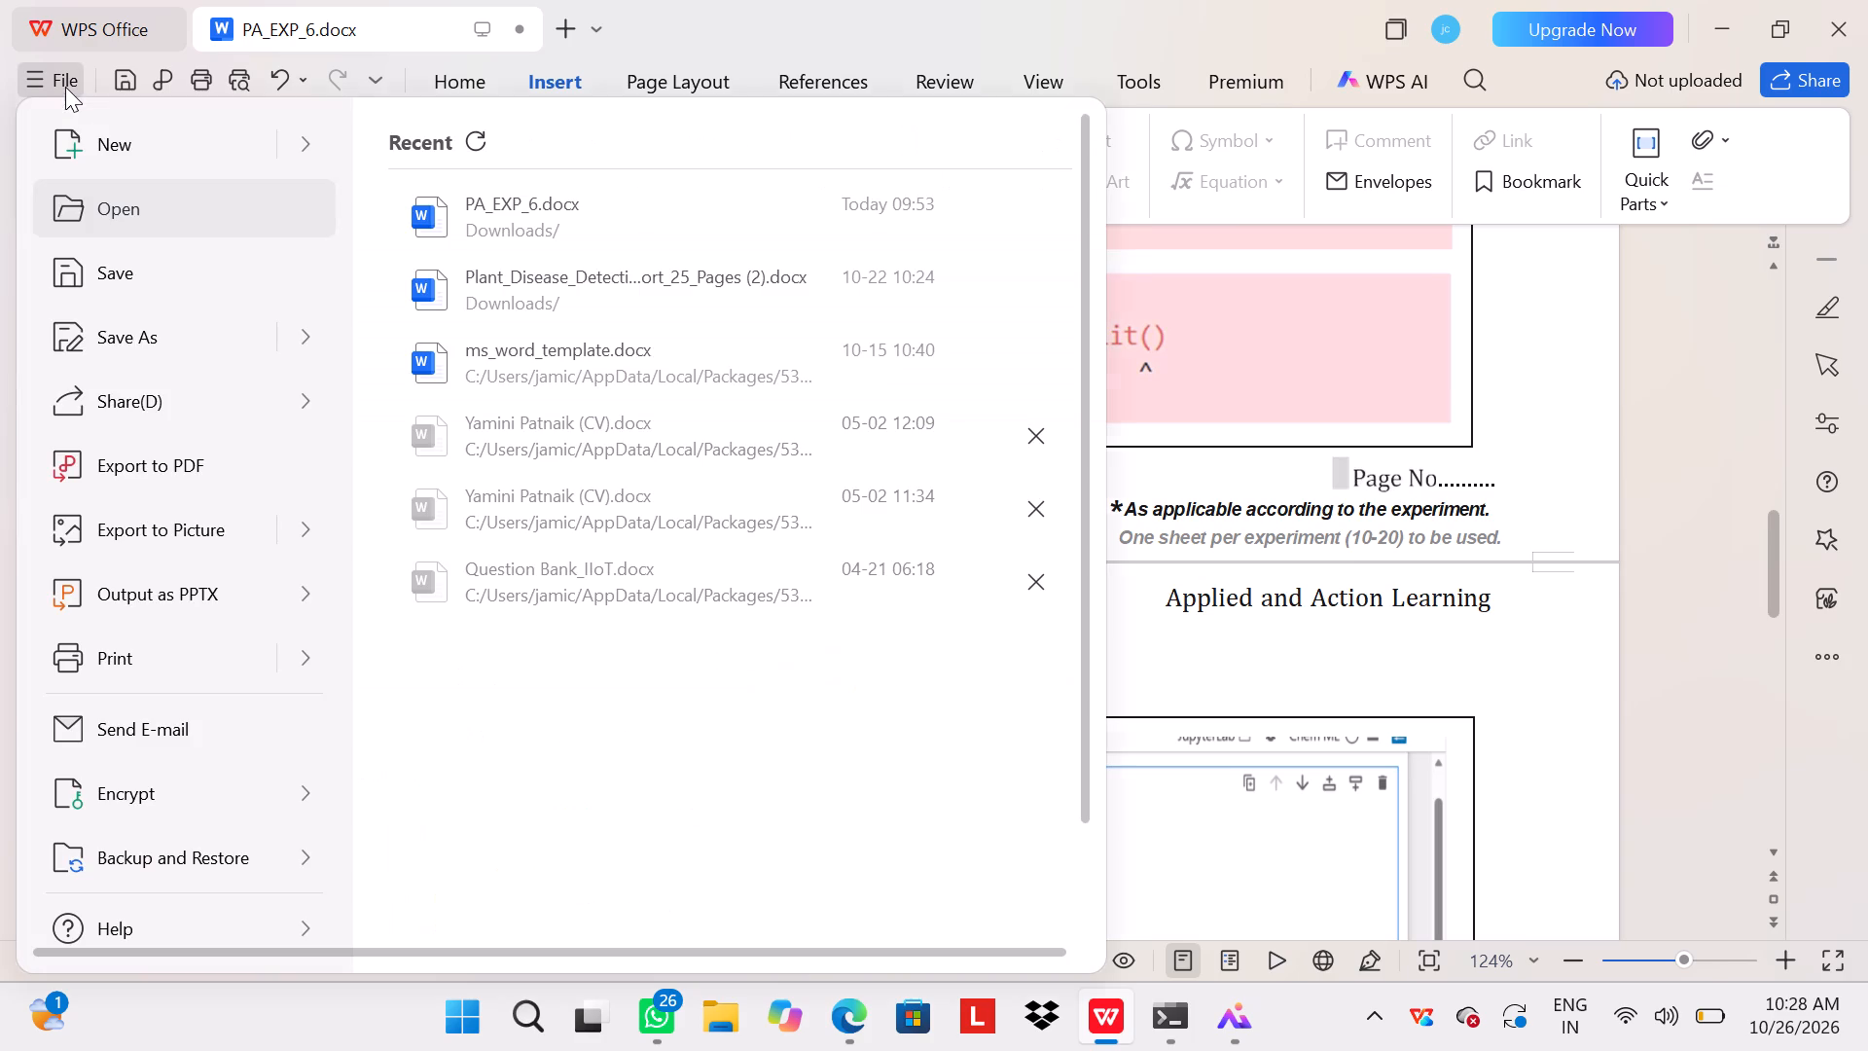
Save a copy of the report in the Documents folder as PA_EXP_18 in PDF format.
click(142, 354)
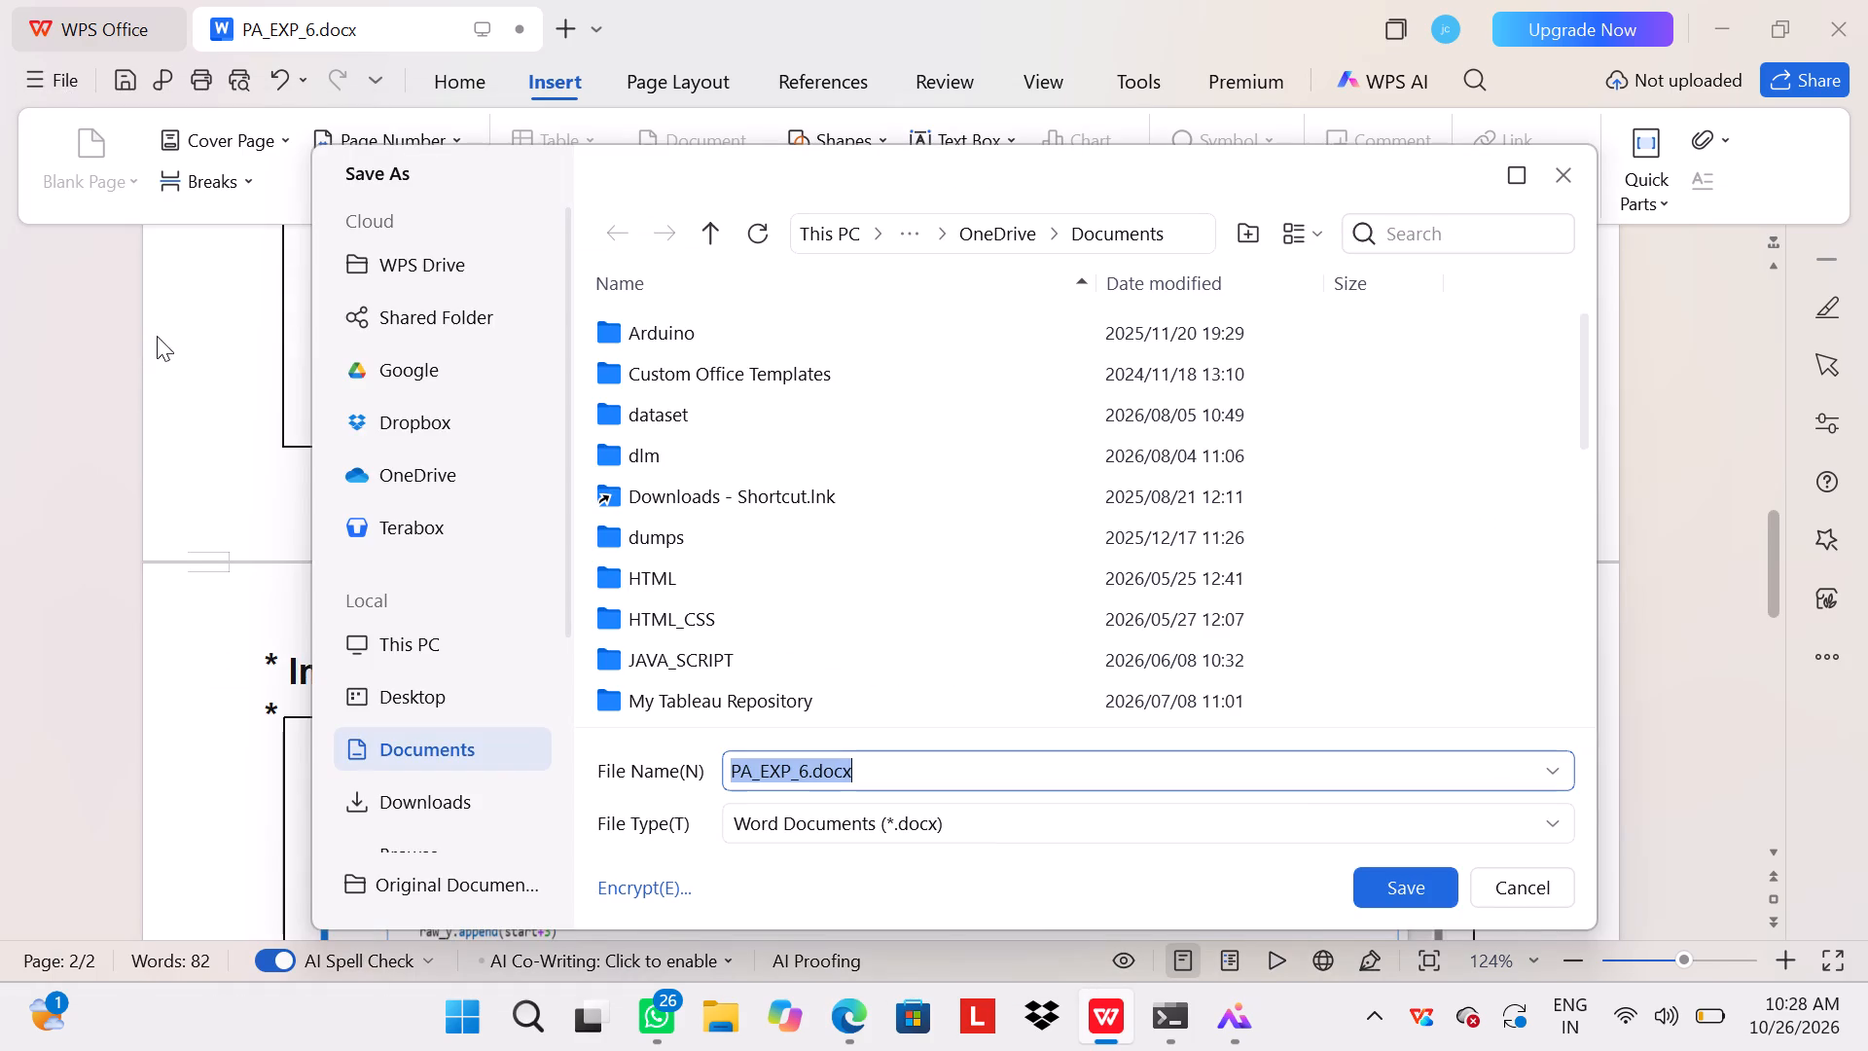
click(809, 769)
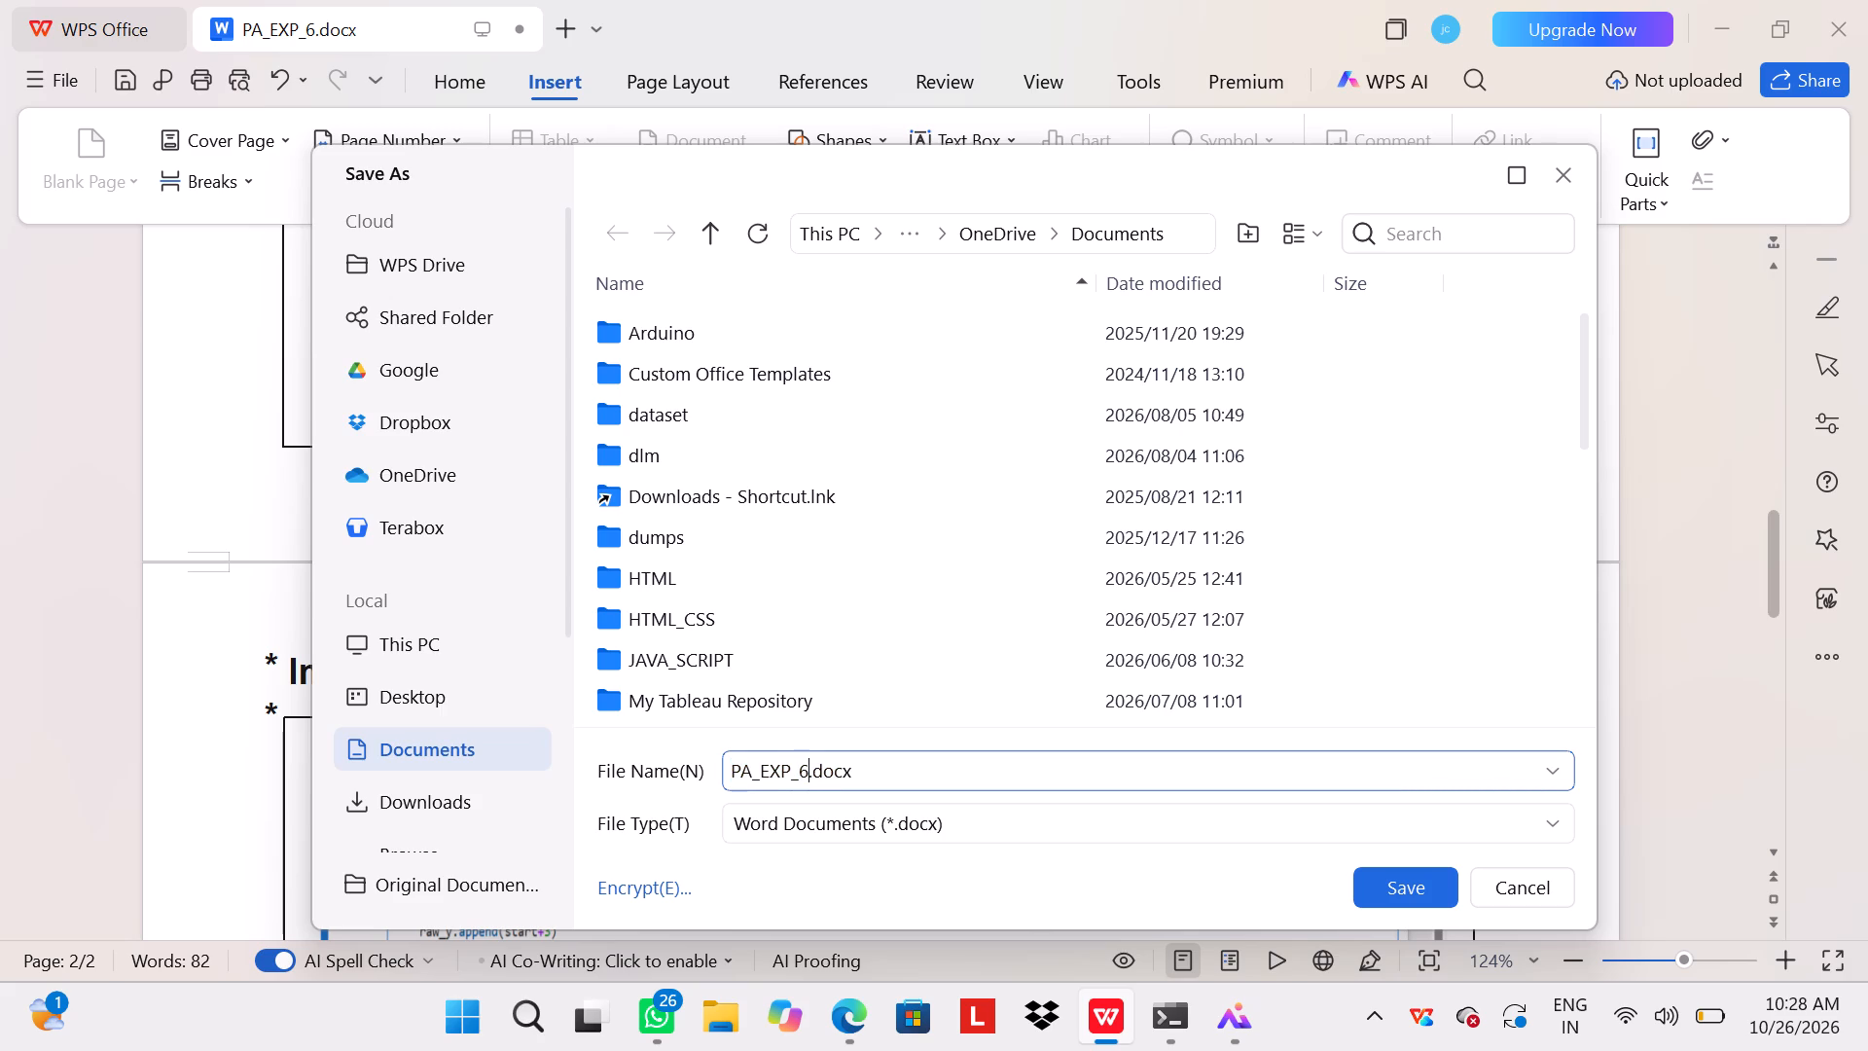
key(BackSpace)
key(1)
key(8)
click(1002, 821)
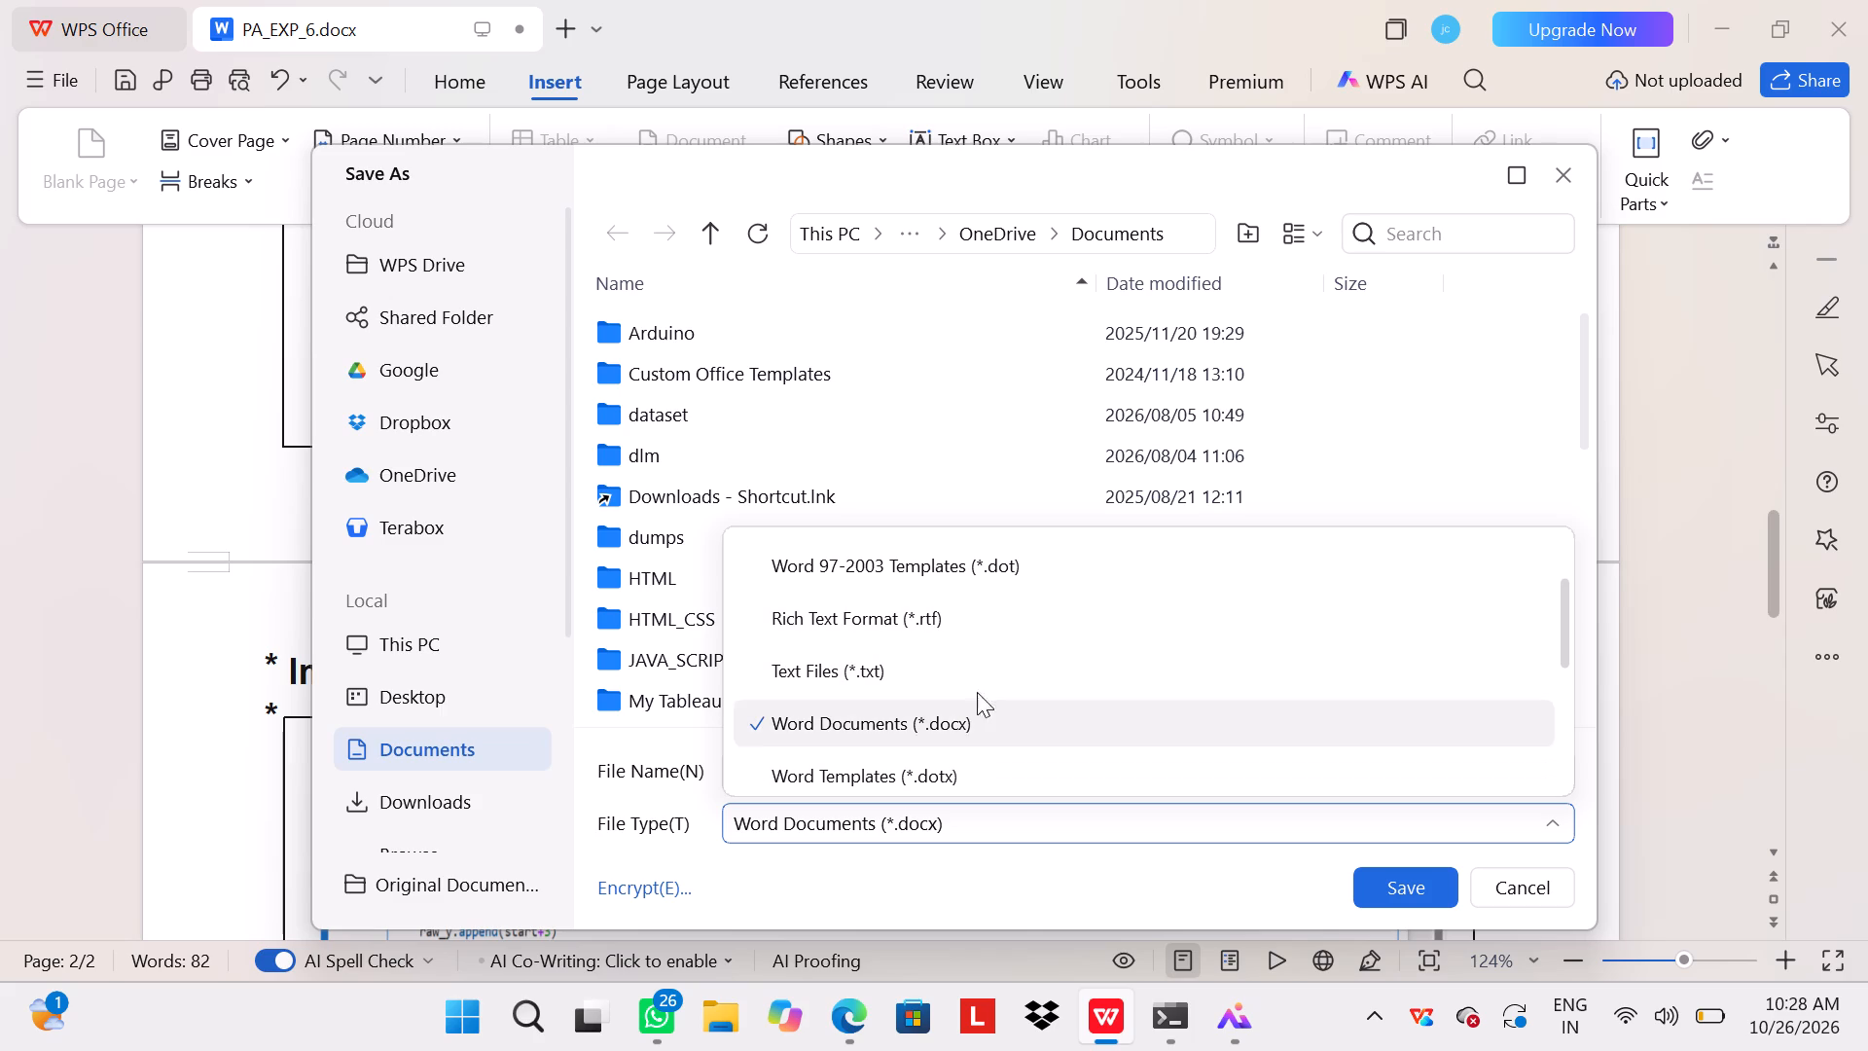
scroll(1027, 590, down, 3)
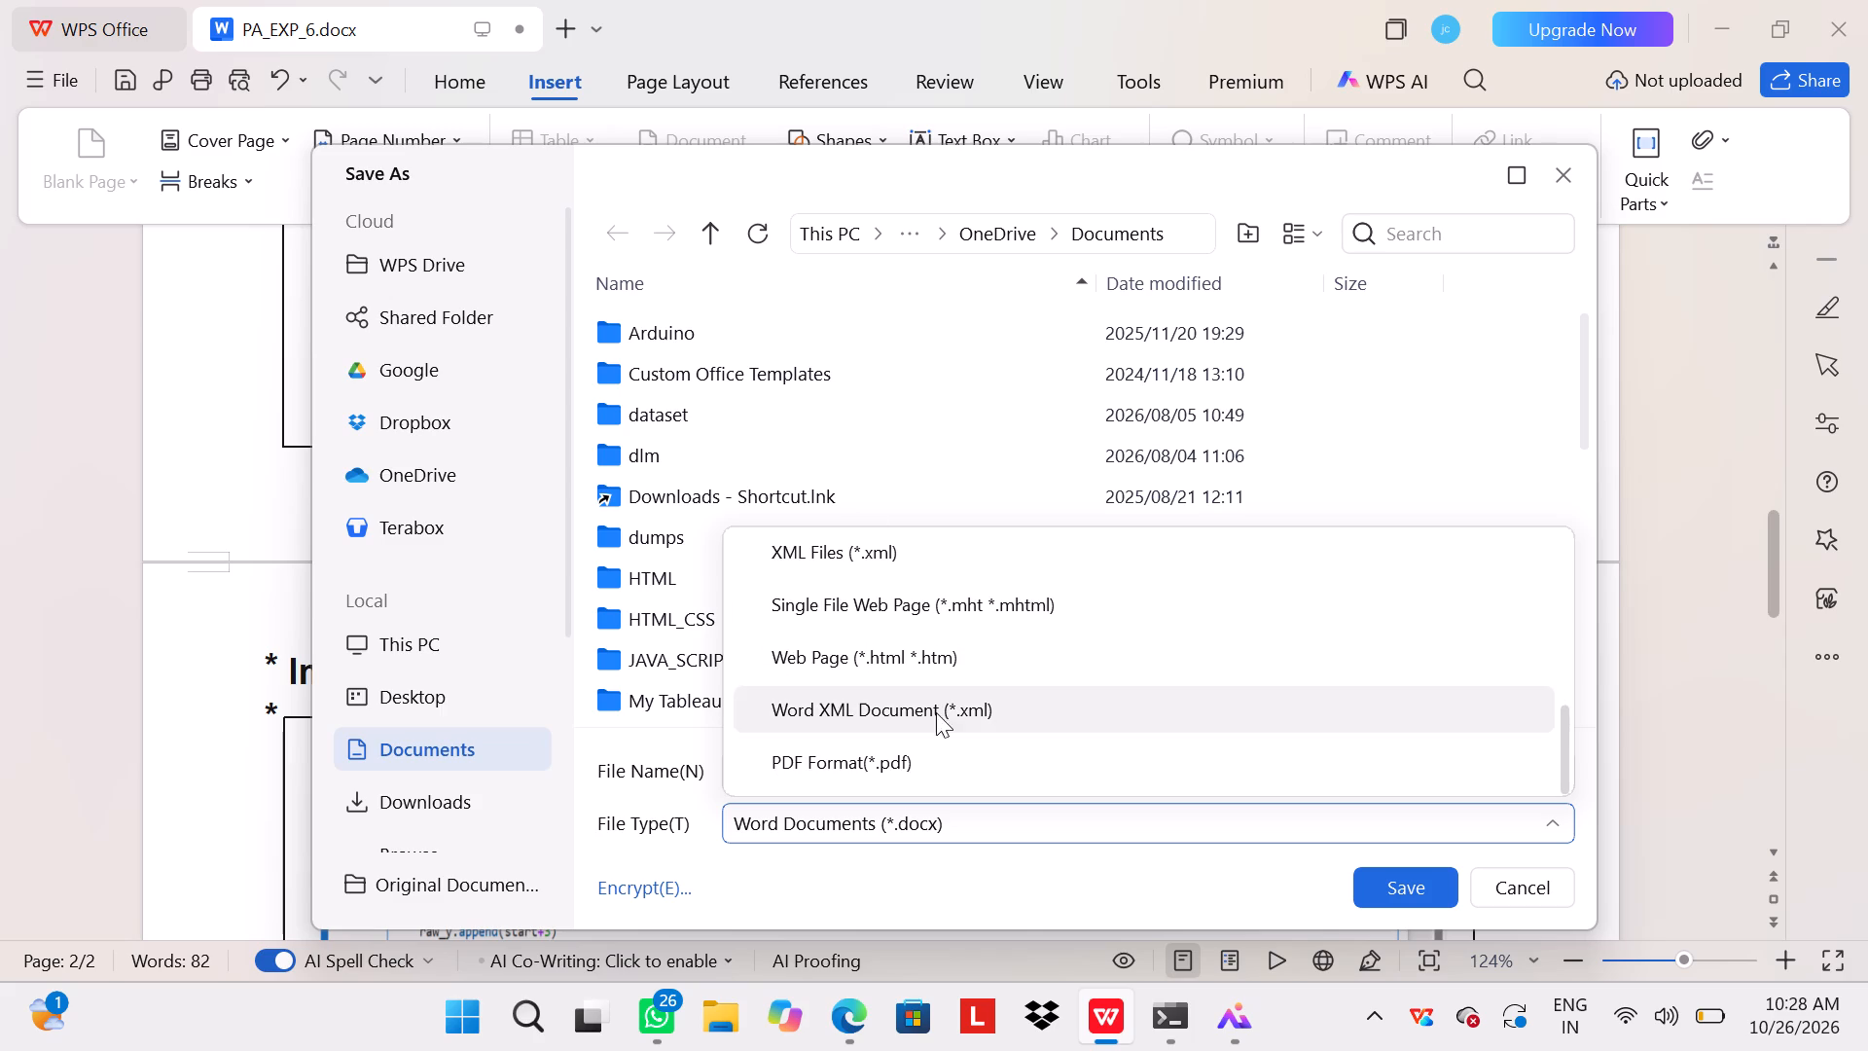
click(898, 750)
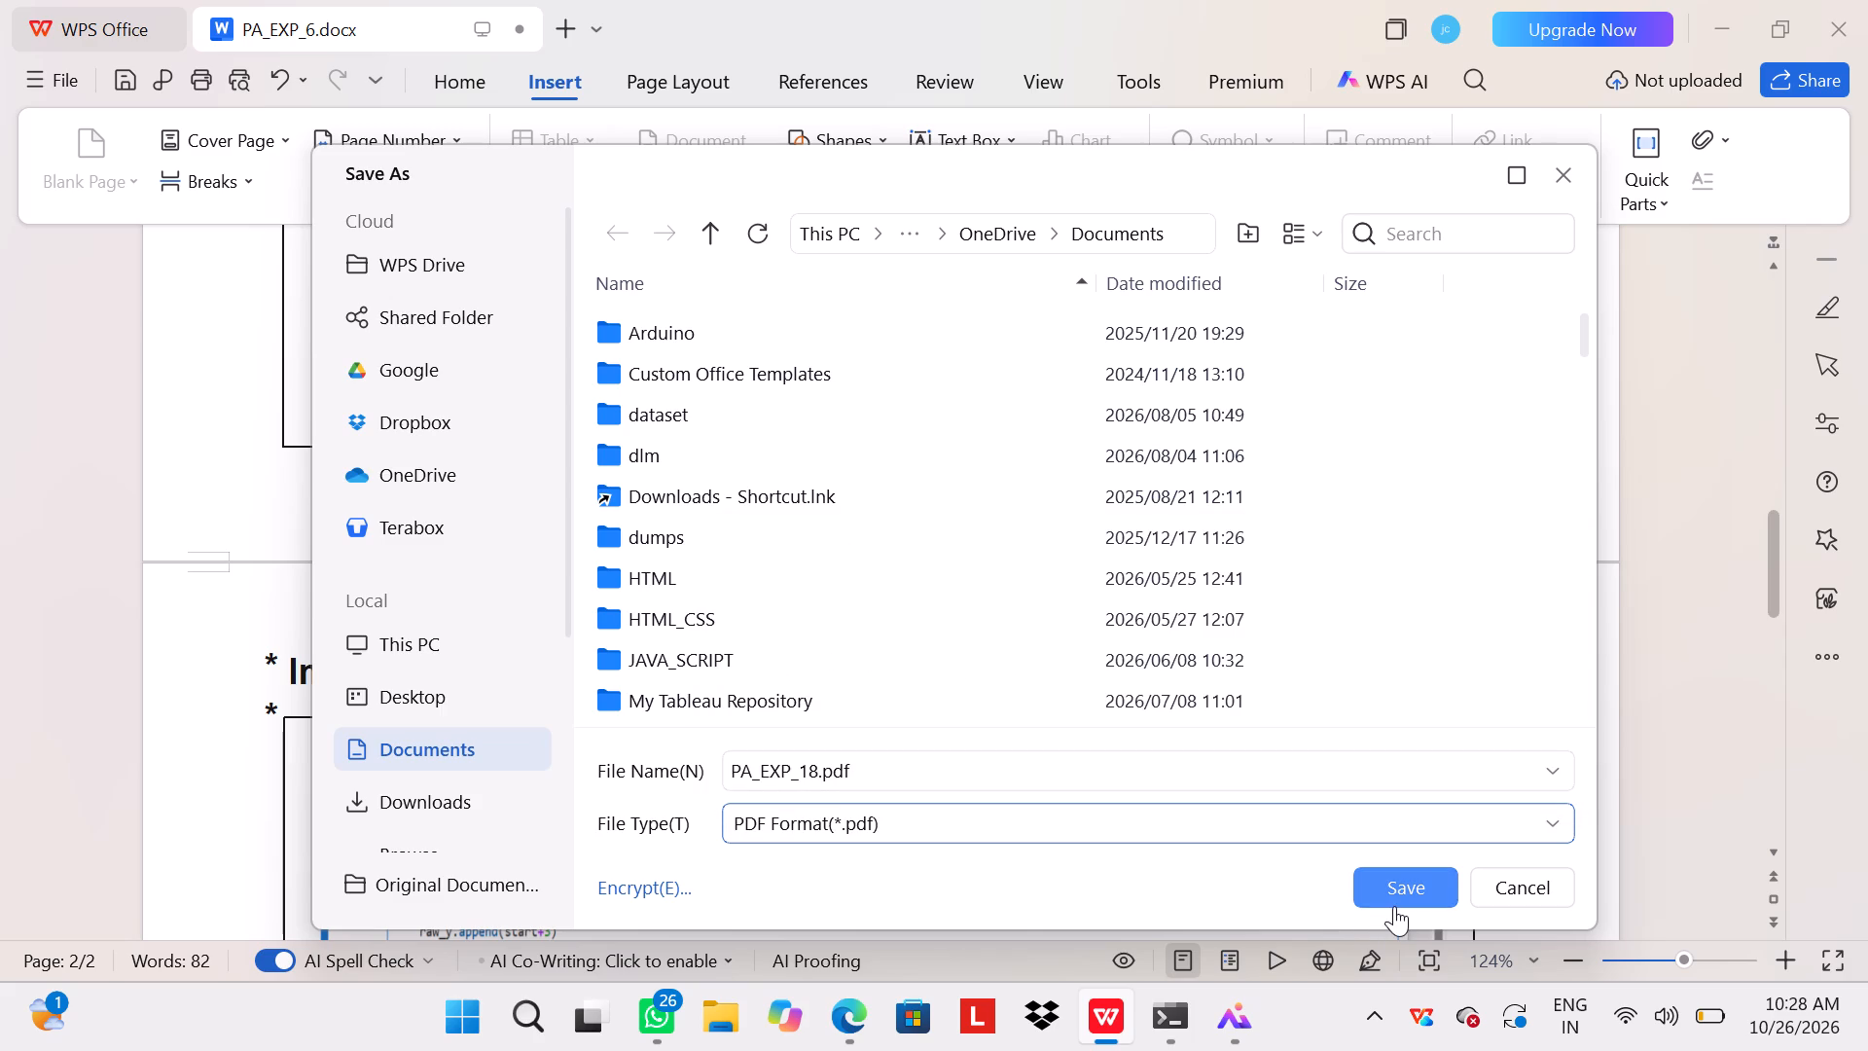